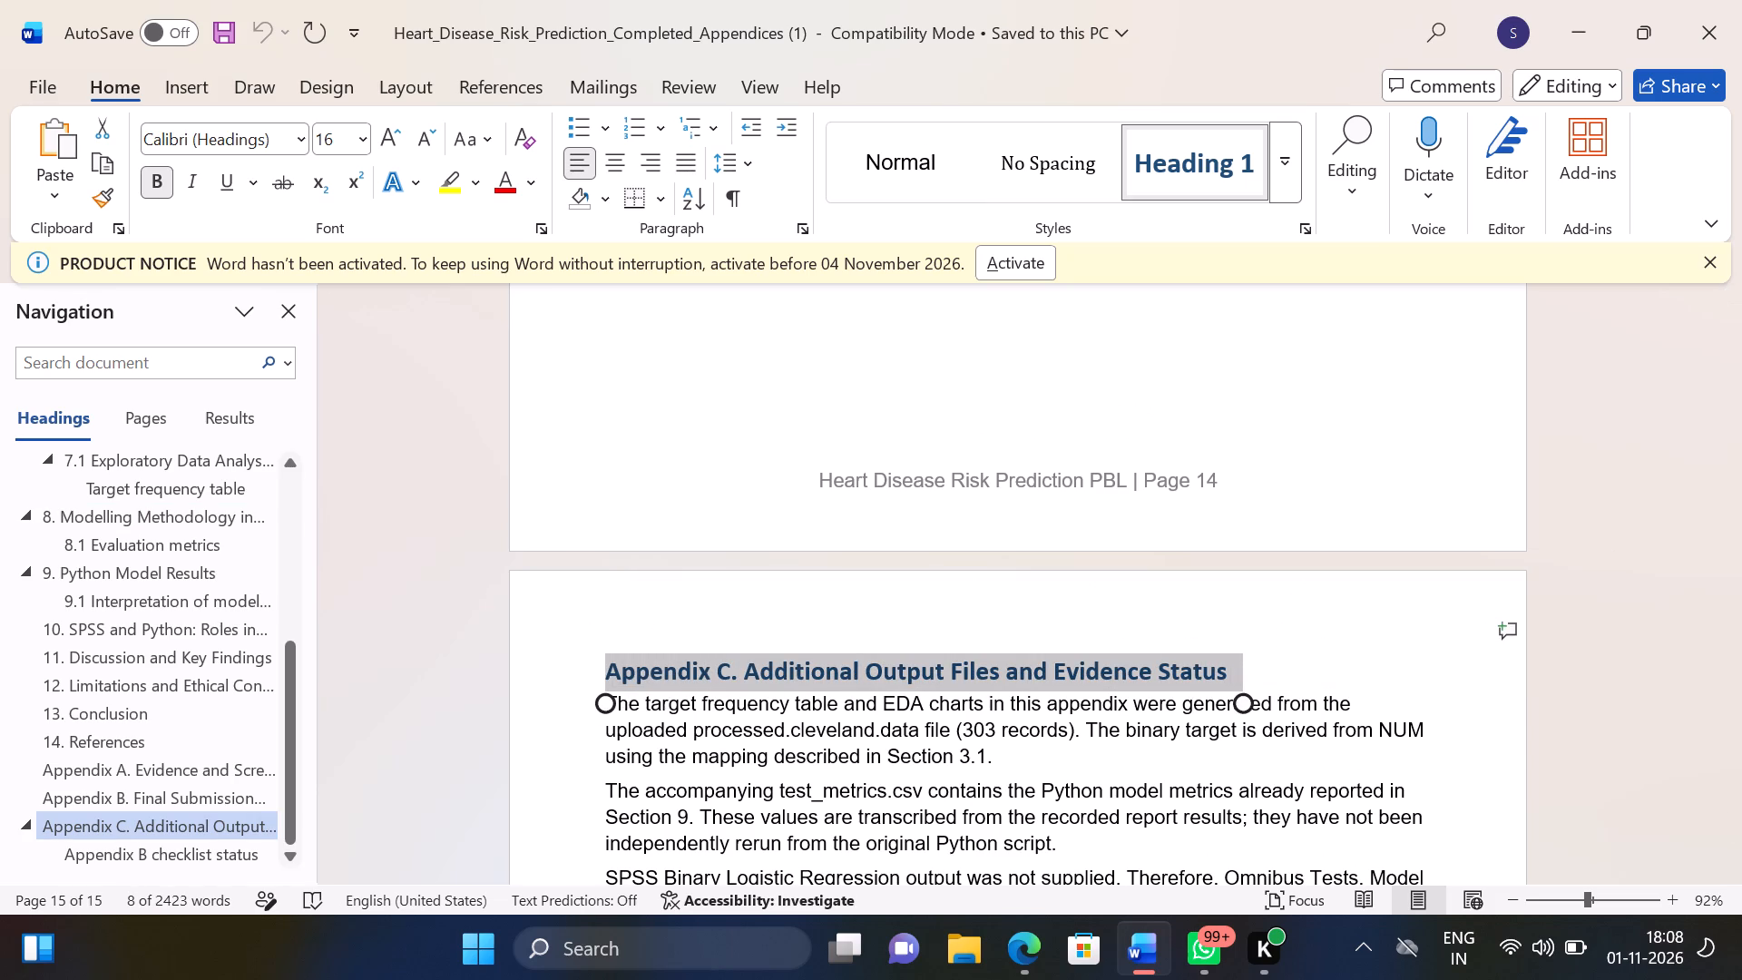
Copy the "Appendix C. Additional Output Files and Evidence Status" heading and paste it below the last bullet of Appendix B.
left_click(1273, 652)
left_click_drag(599, 673, 724, 664)
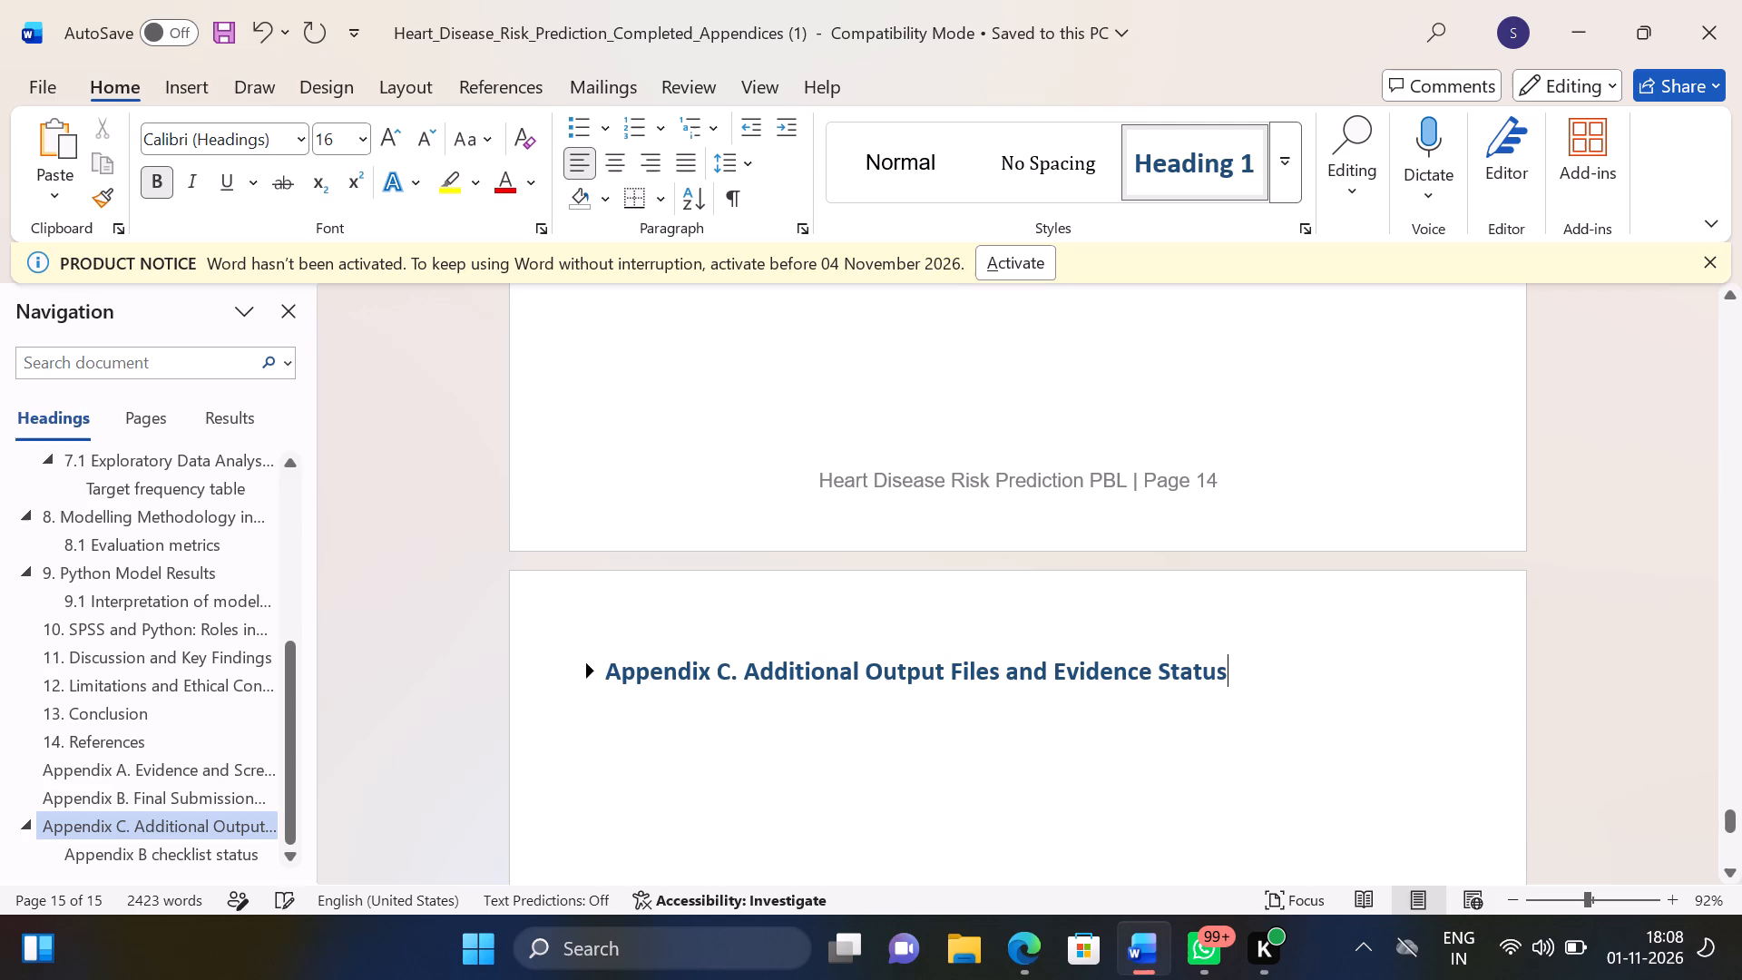
left_click_drag(724, 664, 582, 677)
left_click(582, 677)
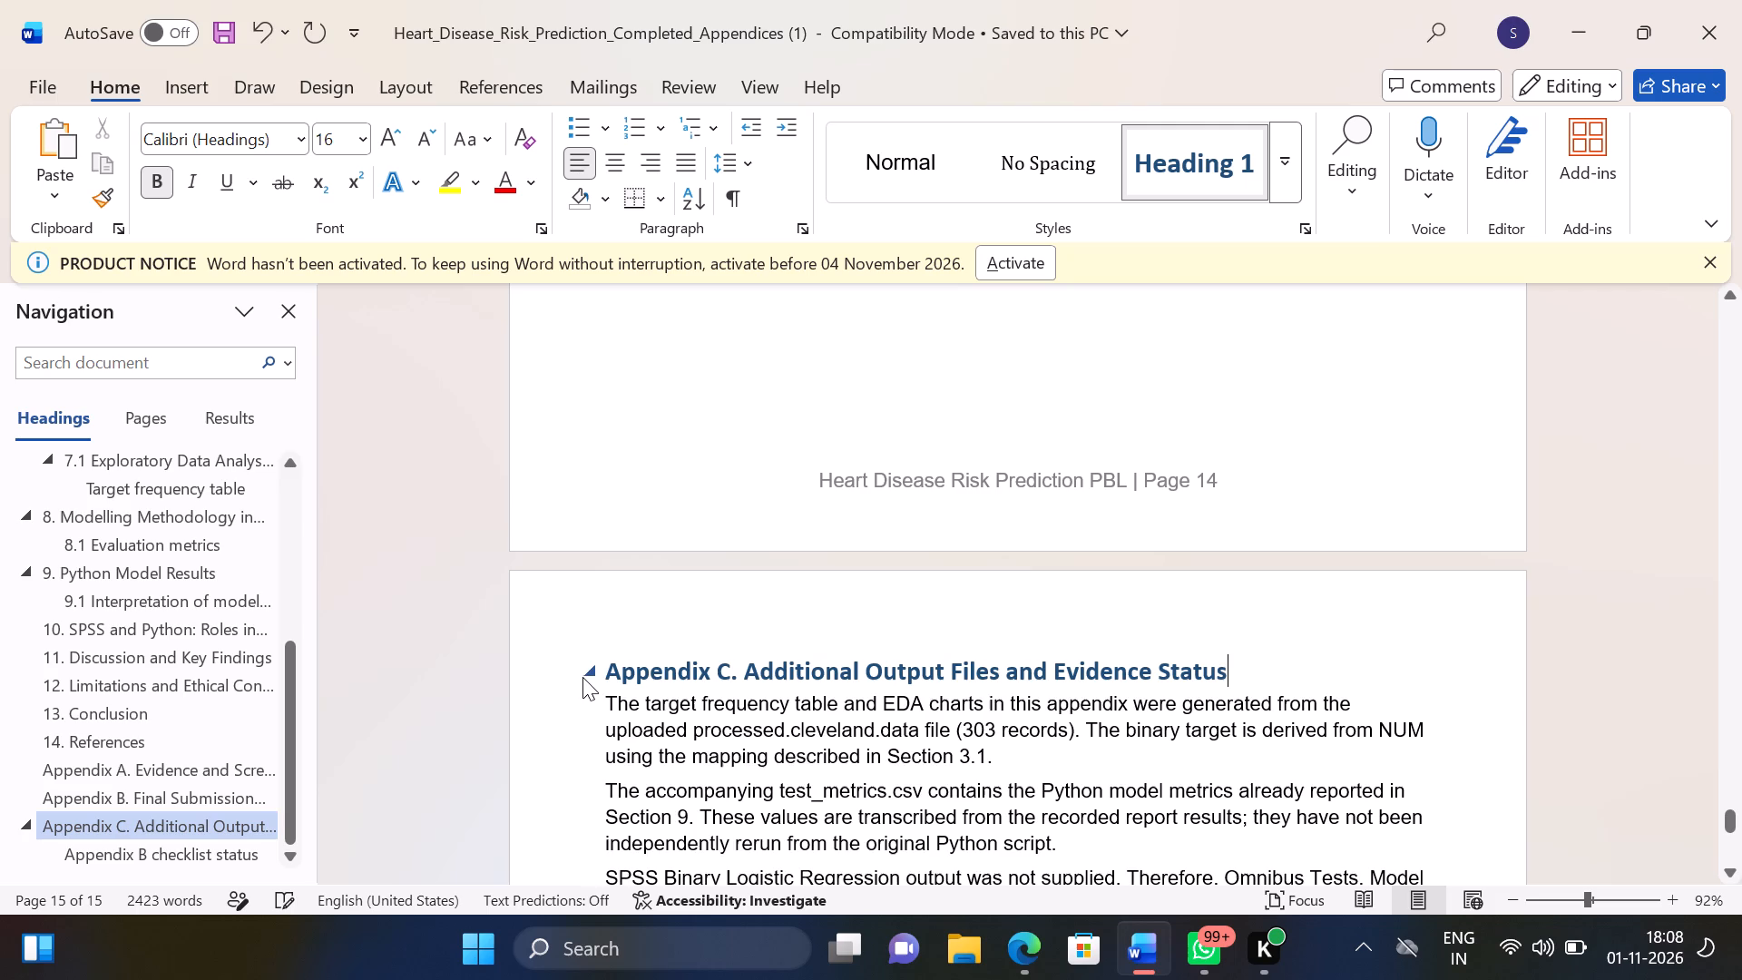
left_click_drag(610, 671, 896, 681)
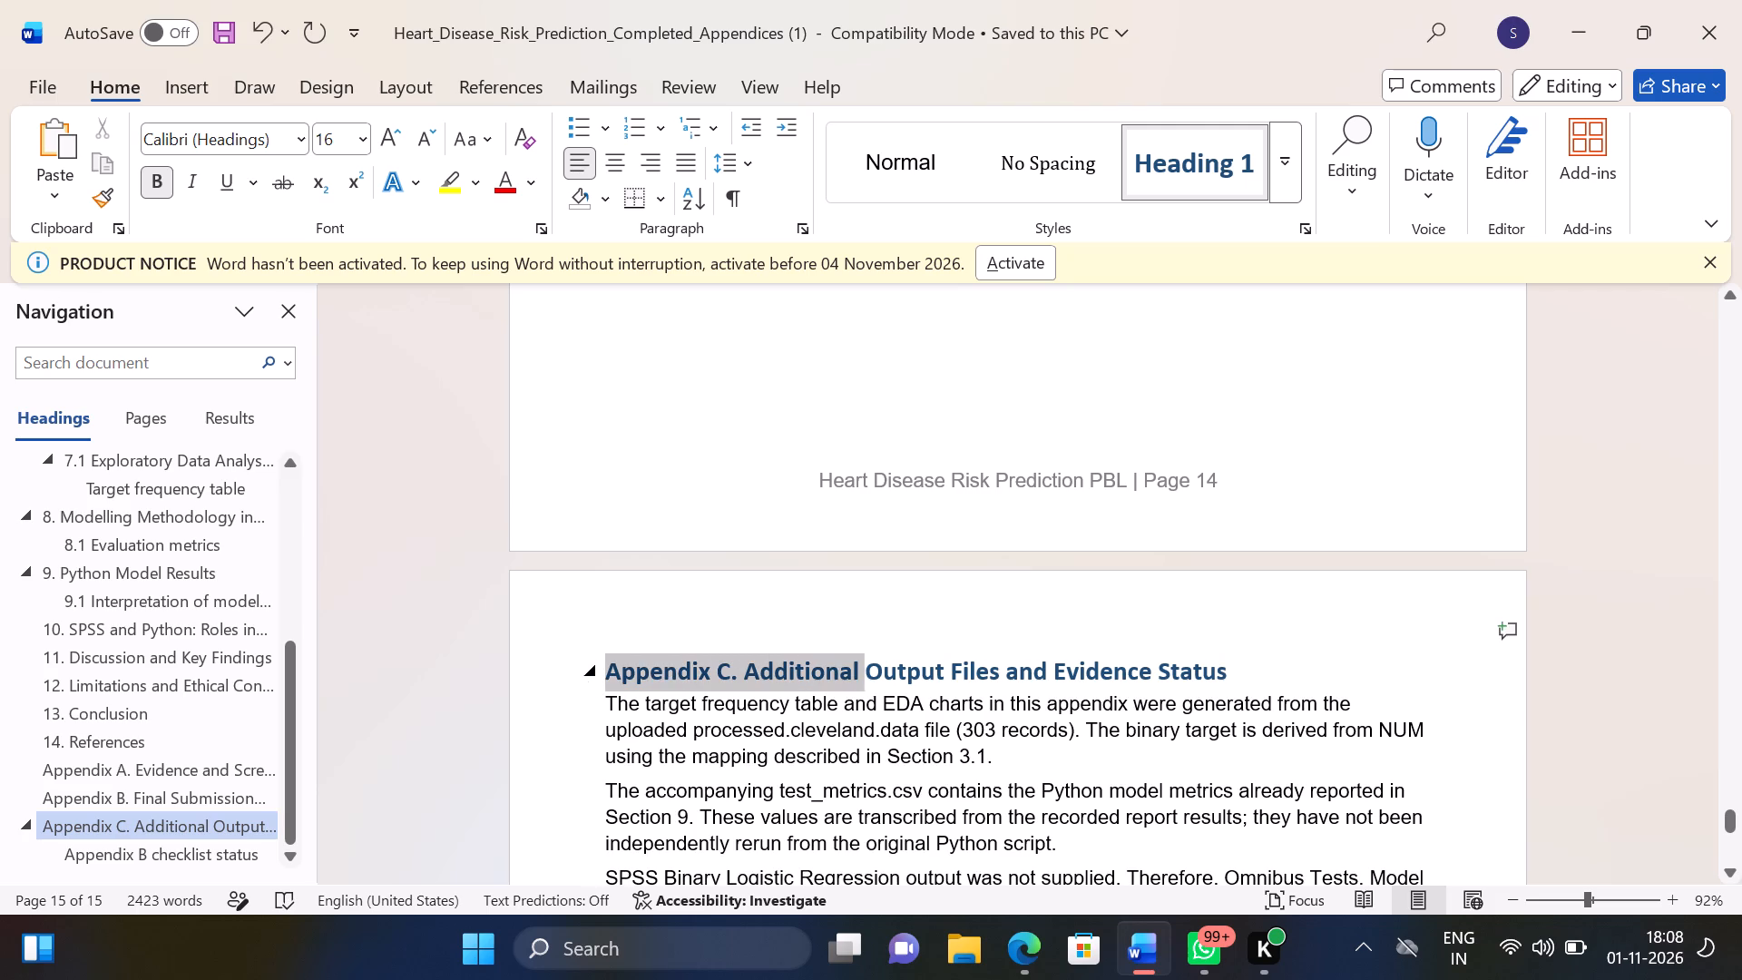
left_click_drag(896, 681, 1300, 654)
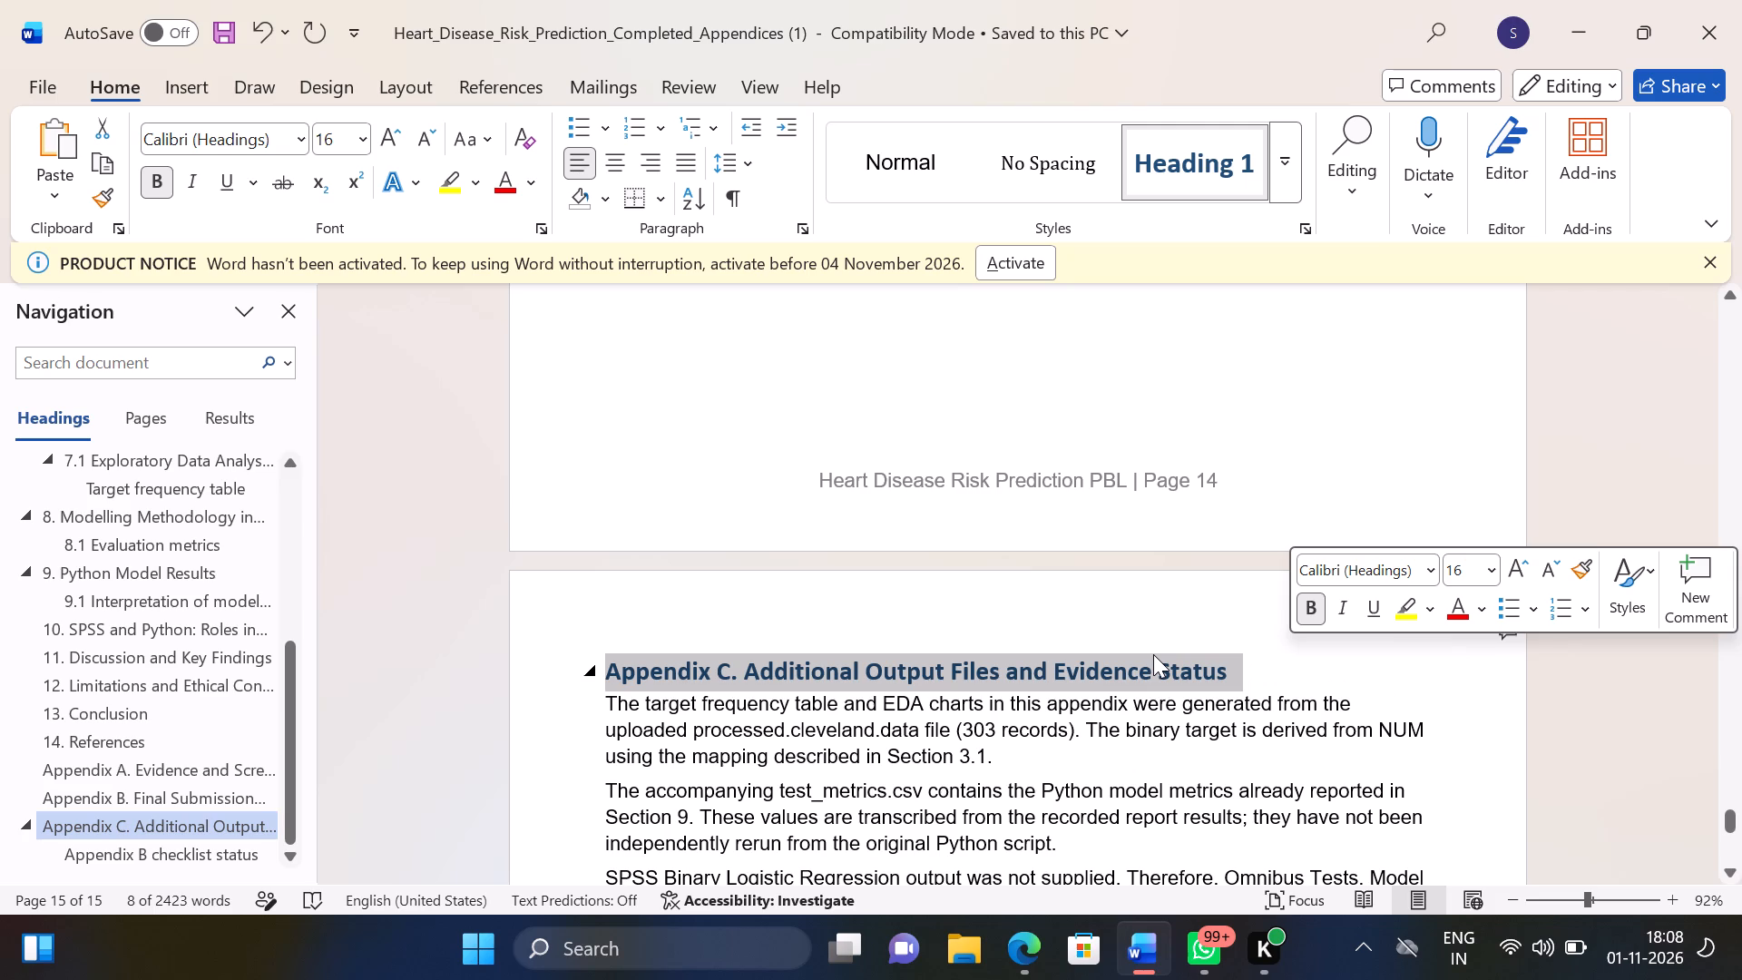
key("ctrl+c")
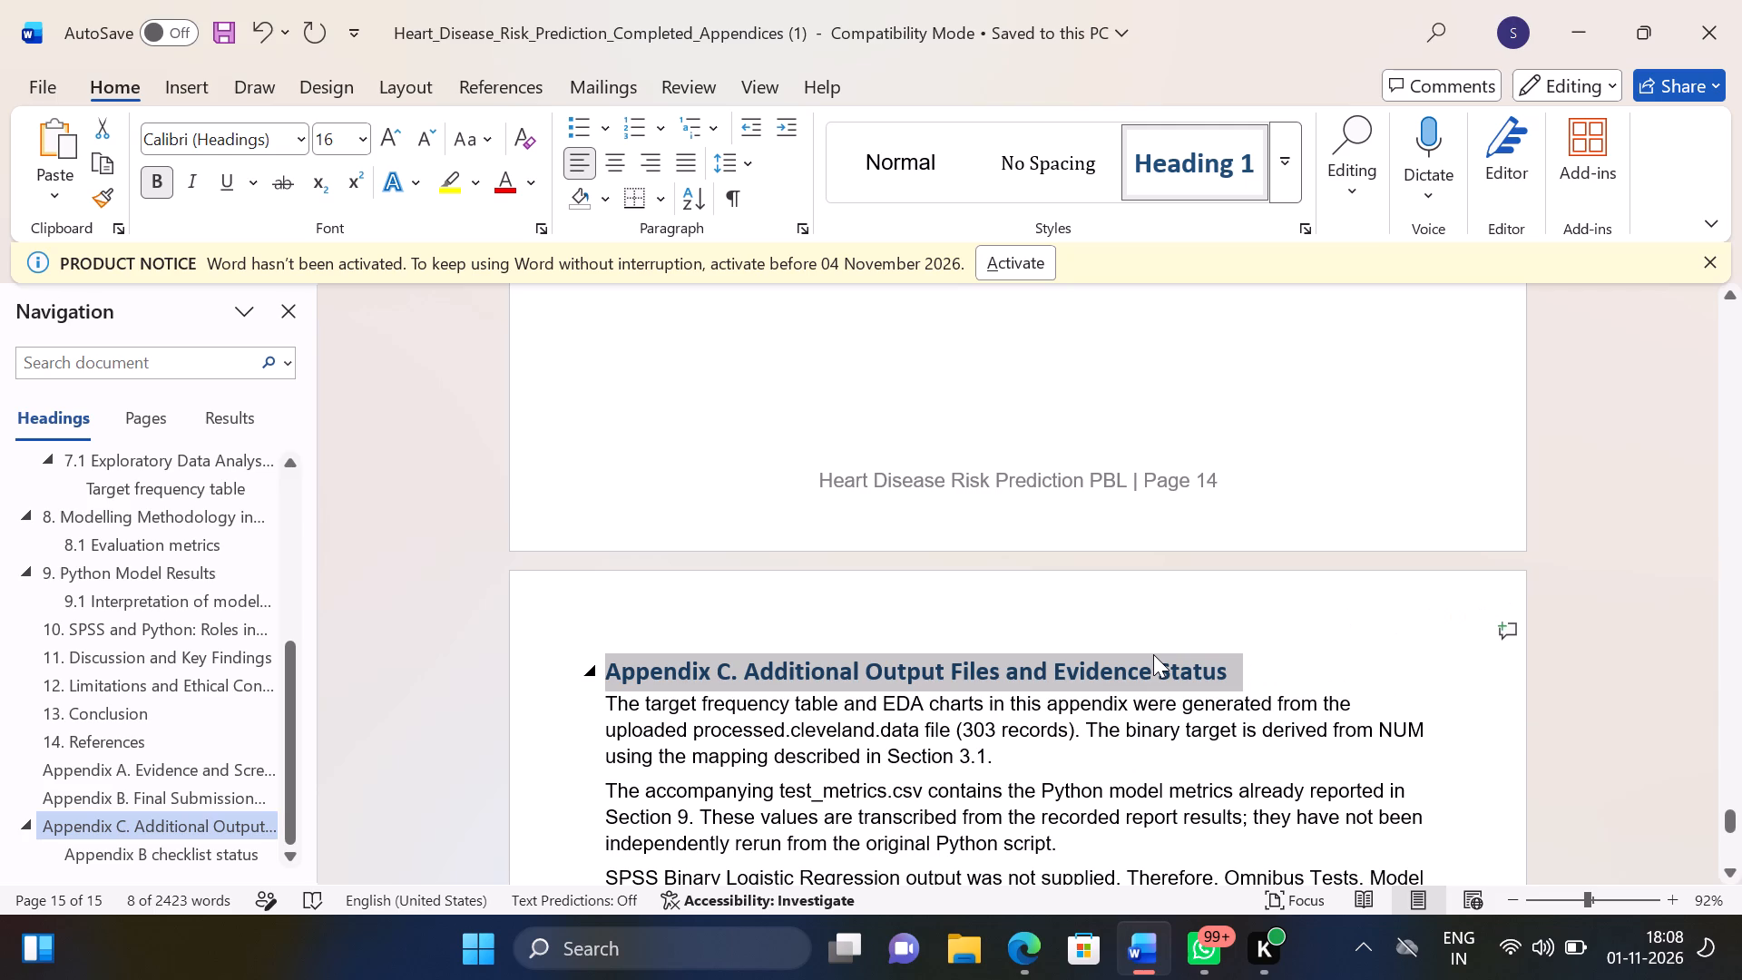
left_click(1112, 380)
scroll(1112, 380, "up", 4)
scroll(1112, 380, "down", 1)
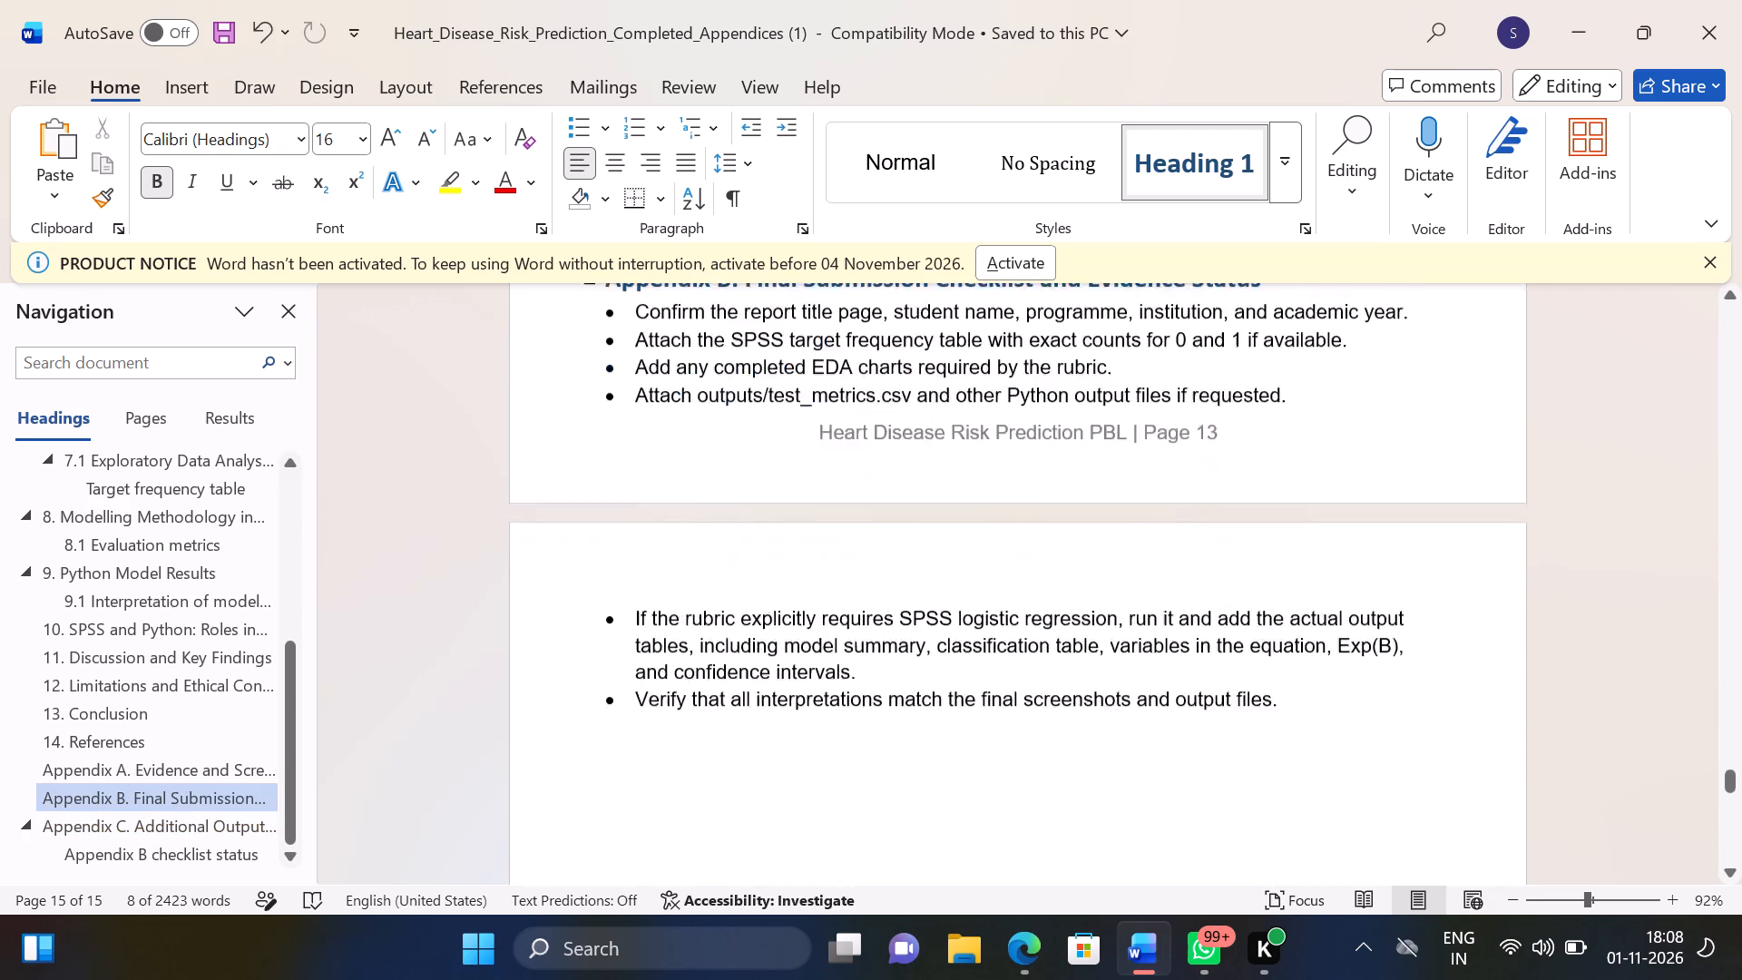
scroll(1112, 380, "up", 2)
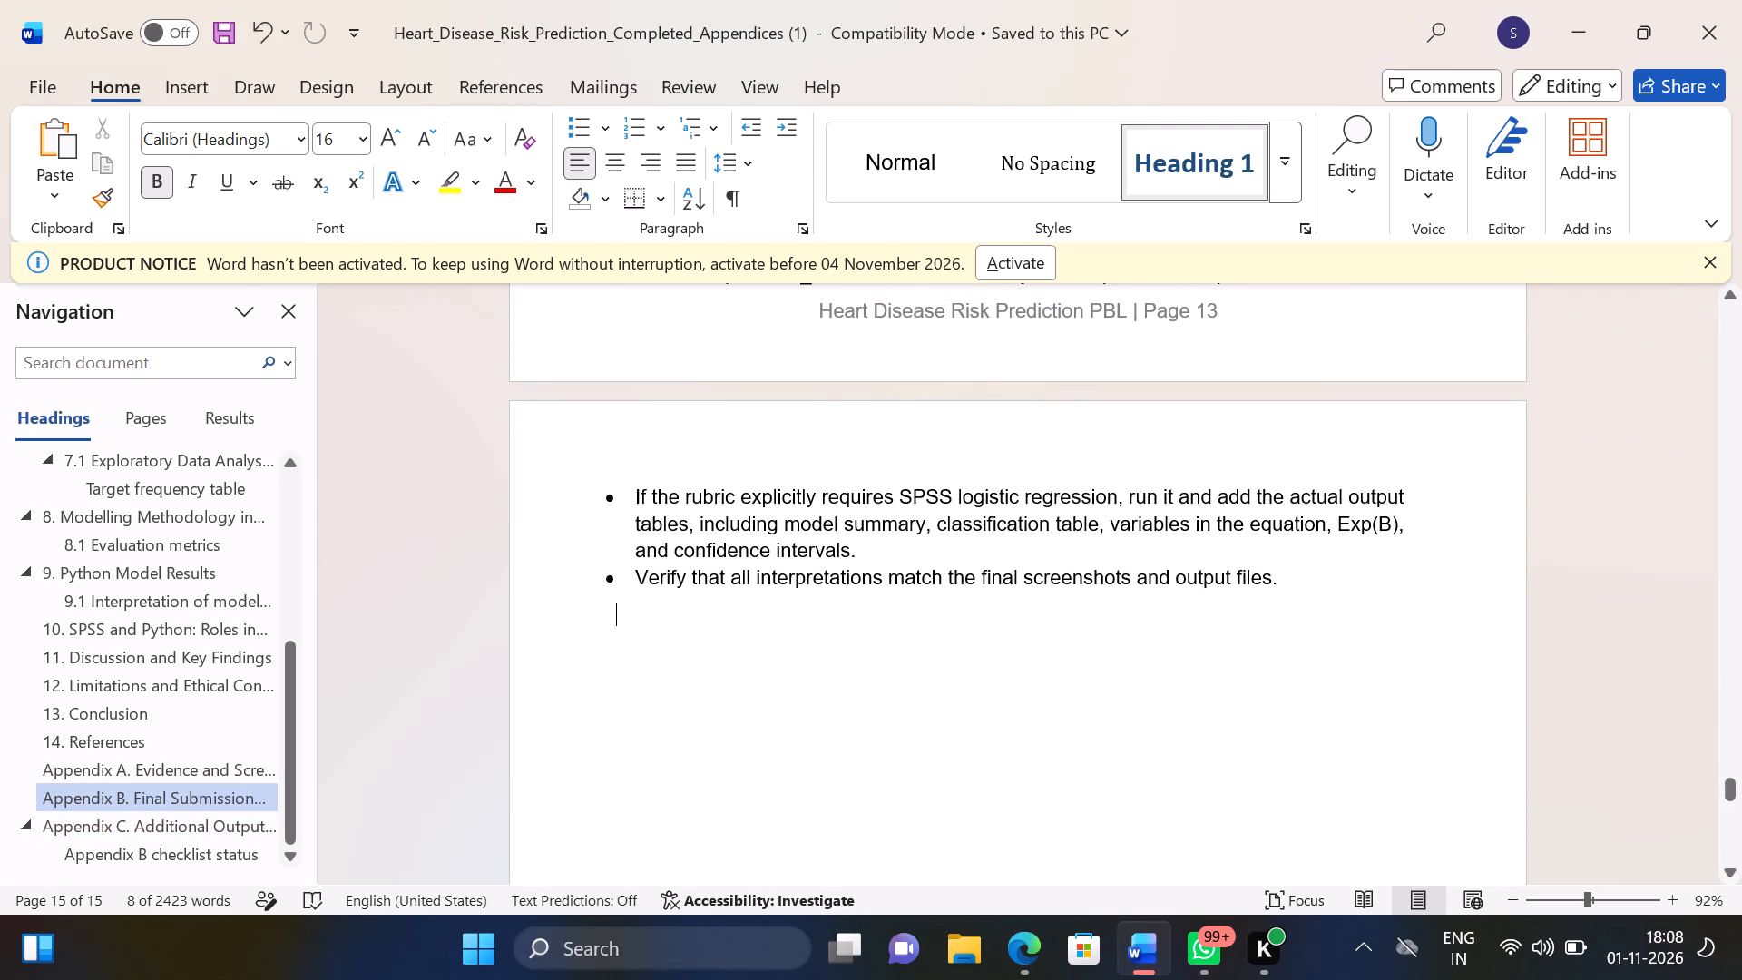
left_click(1297, 594)
left_click(1297, 594)
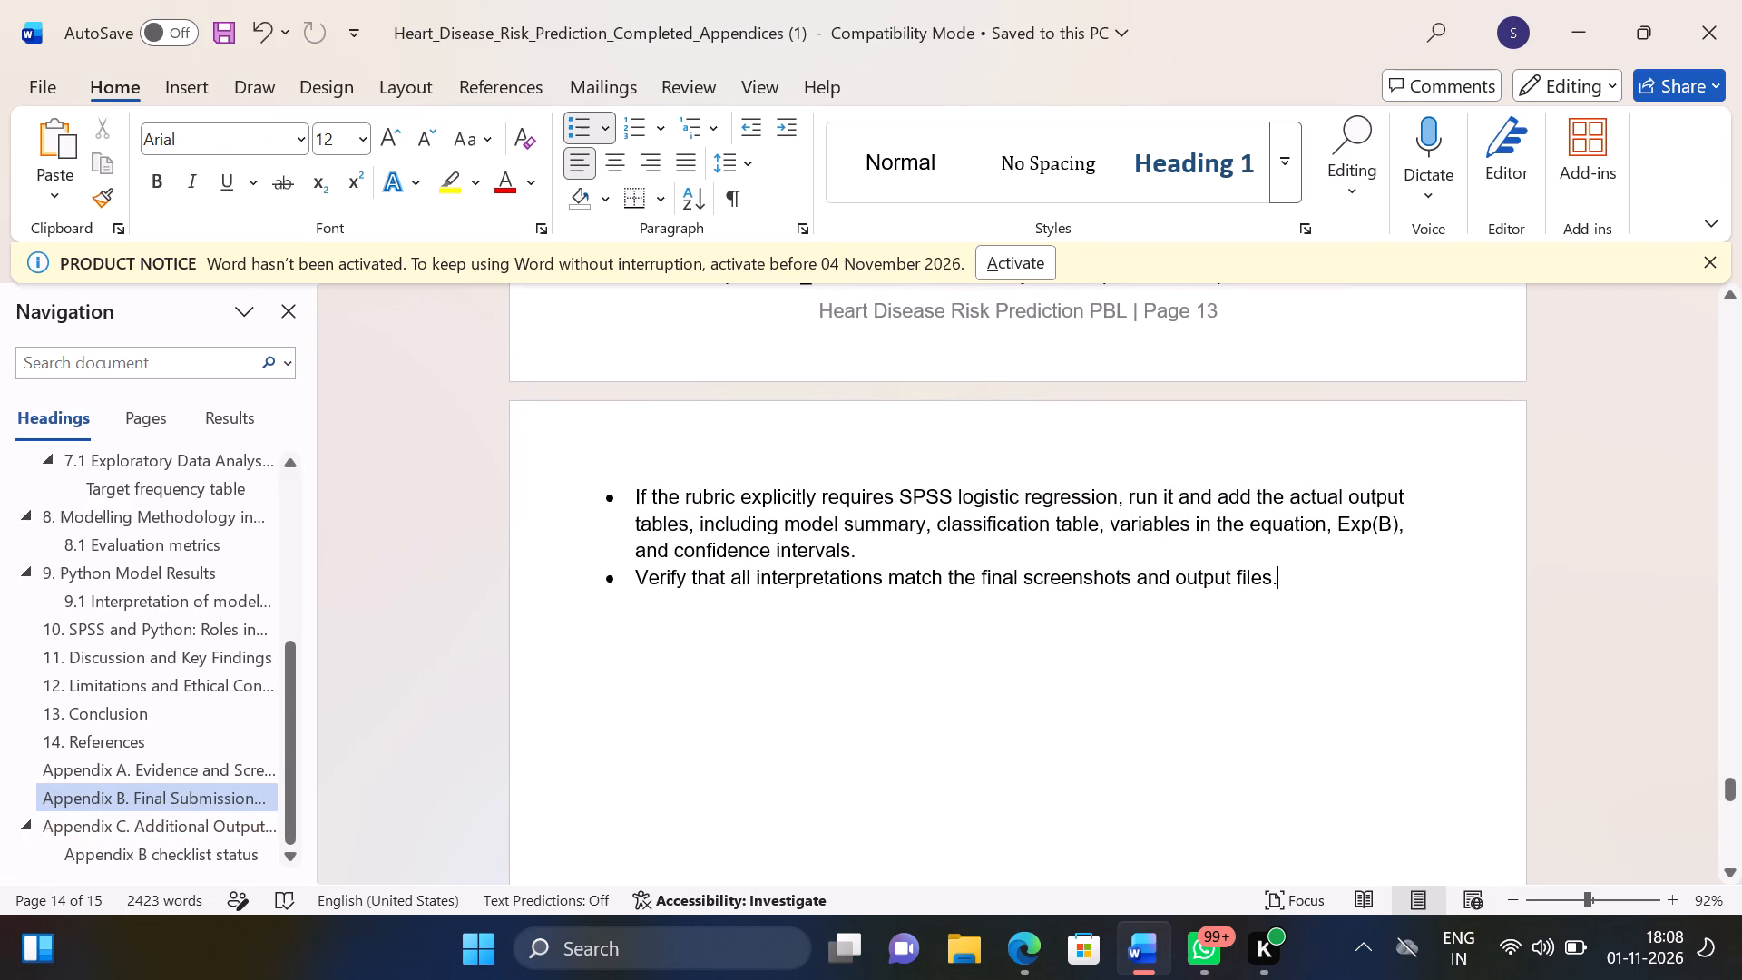
key("Return")
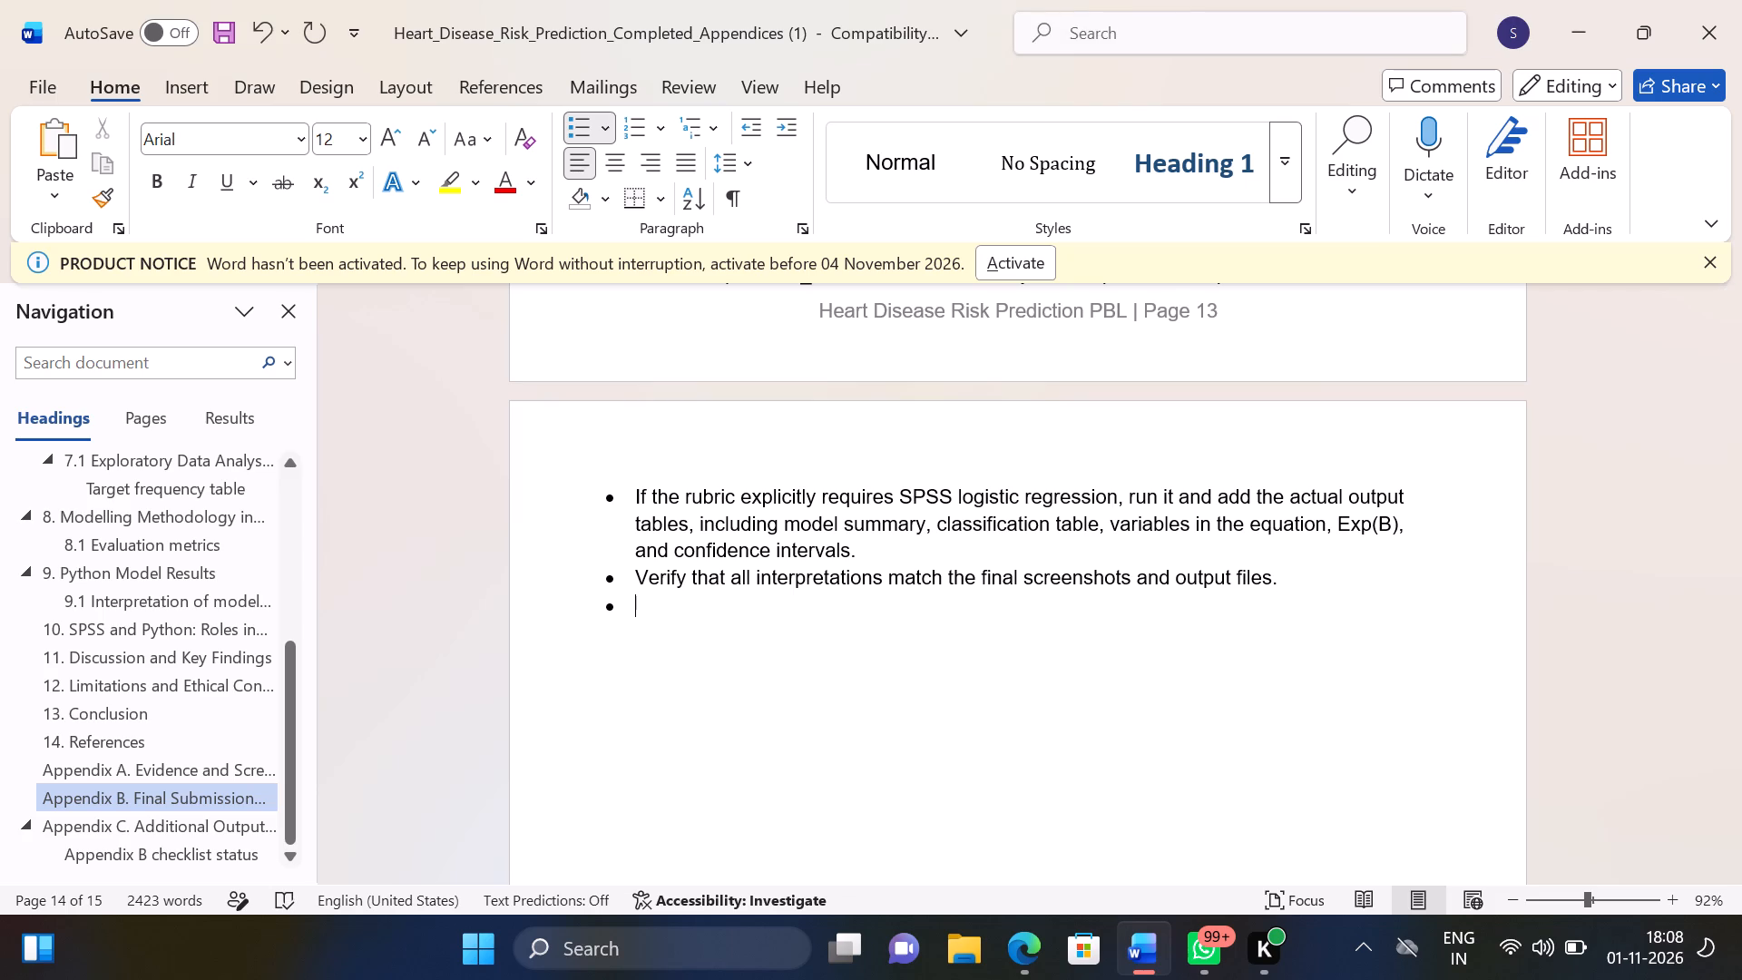
key("BackSpace")
key("Return")
key("ctrl+v")
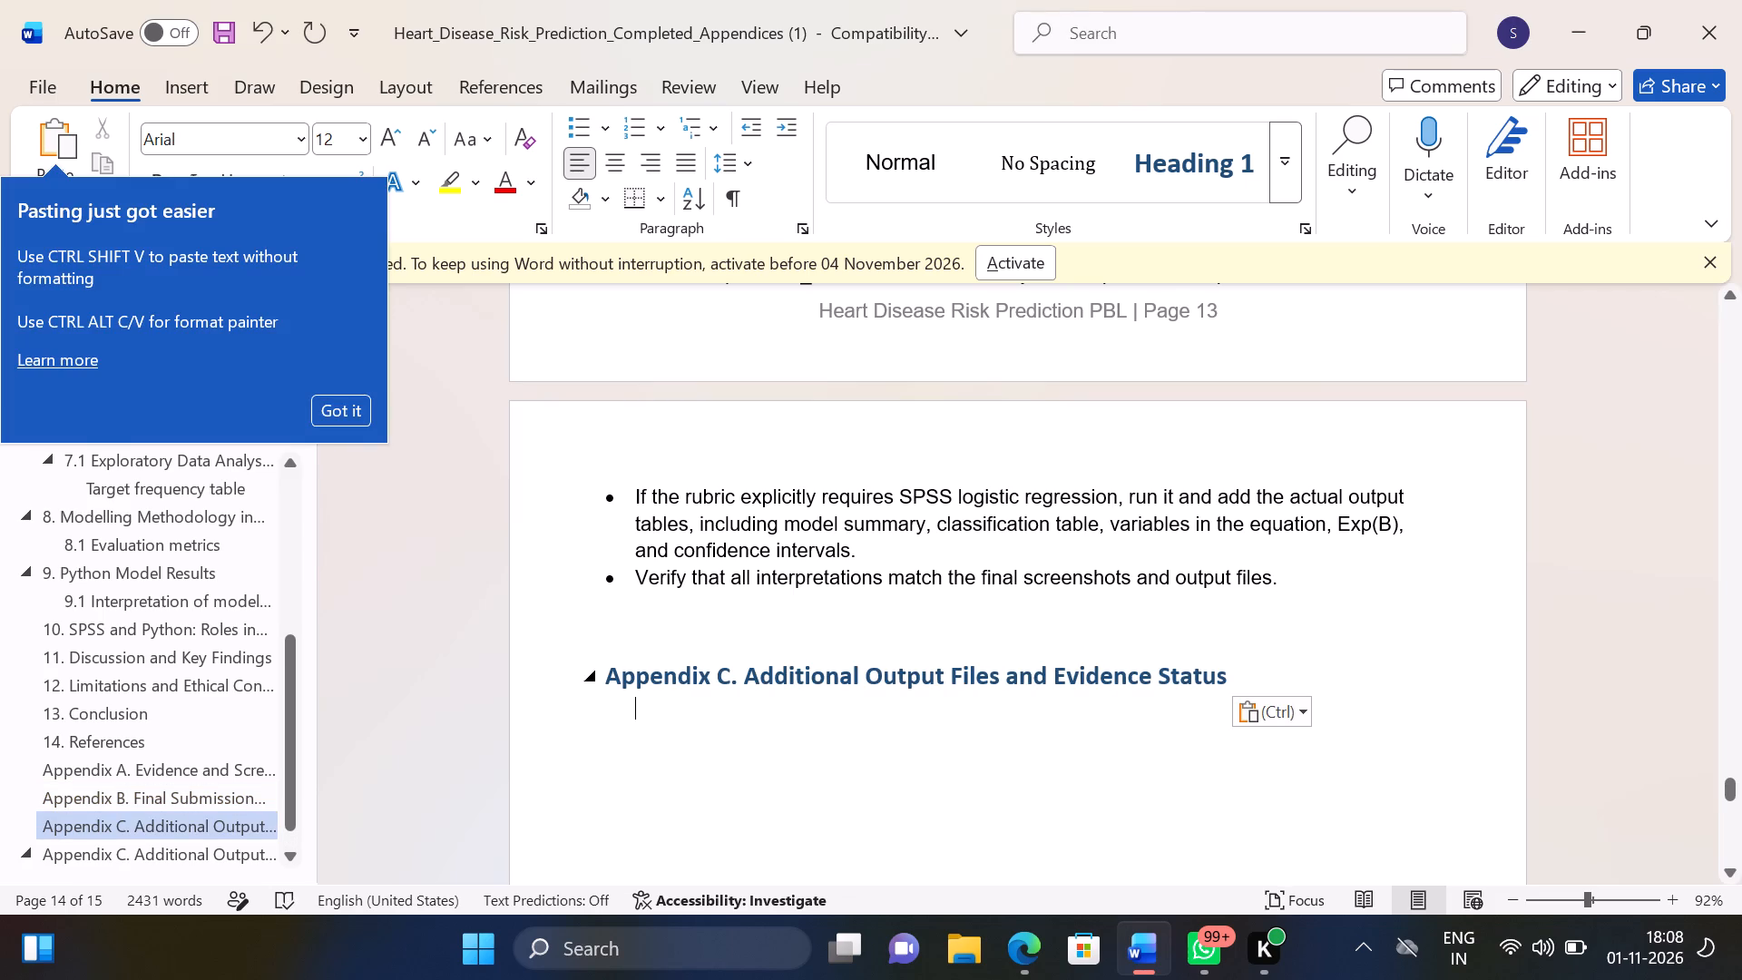
Collapse the pasted Appendix C heading and delete it together with its hidden content, so the original Appendix C section follows Appendix B.
left_click_drag(606, 671, 700, 696)
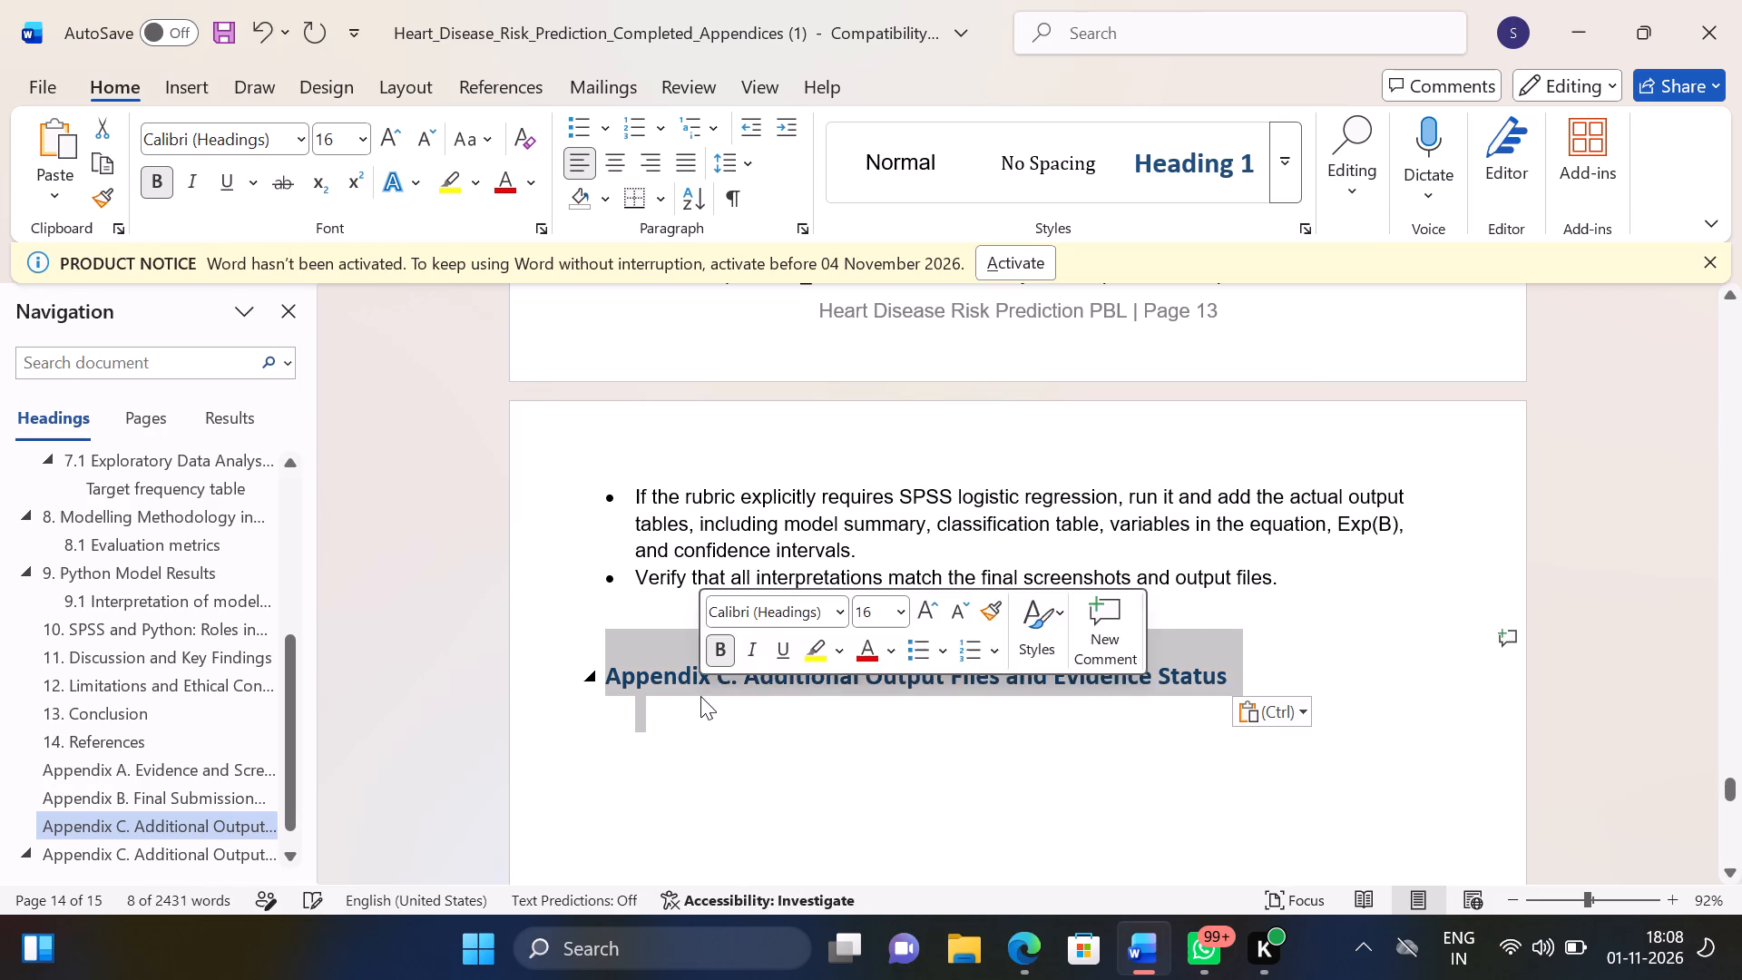
left_click(527, 681)
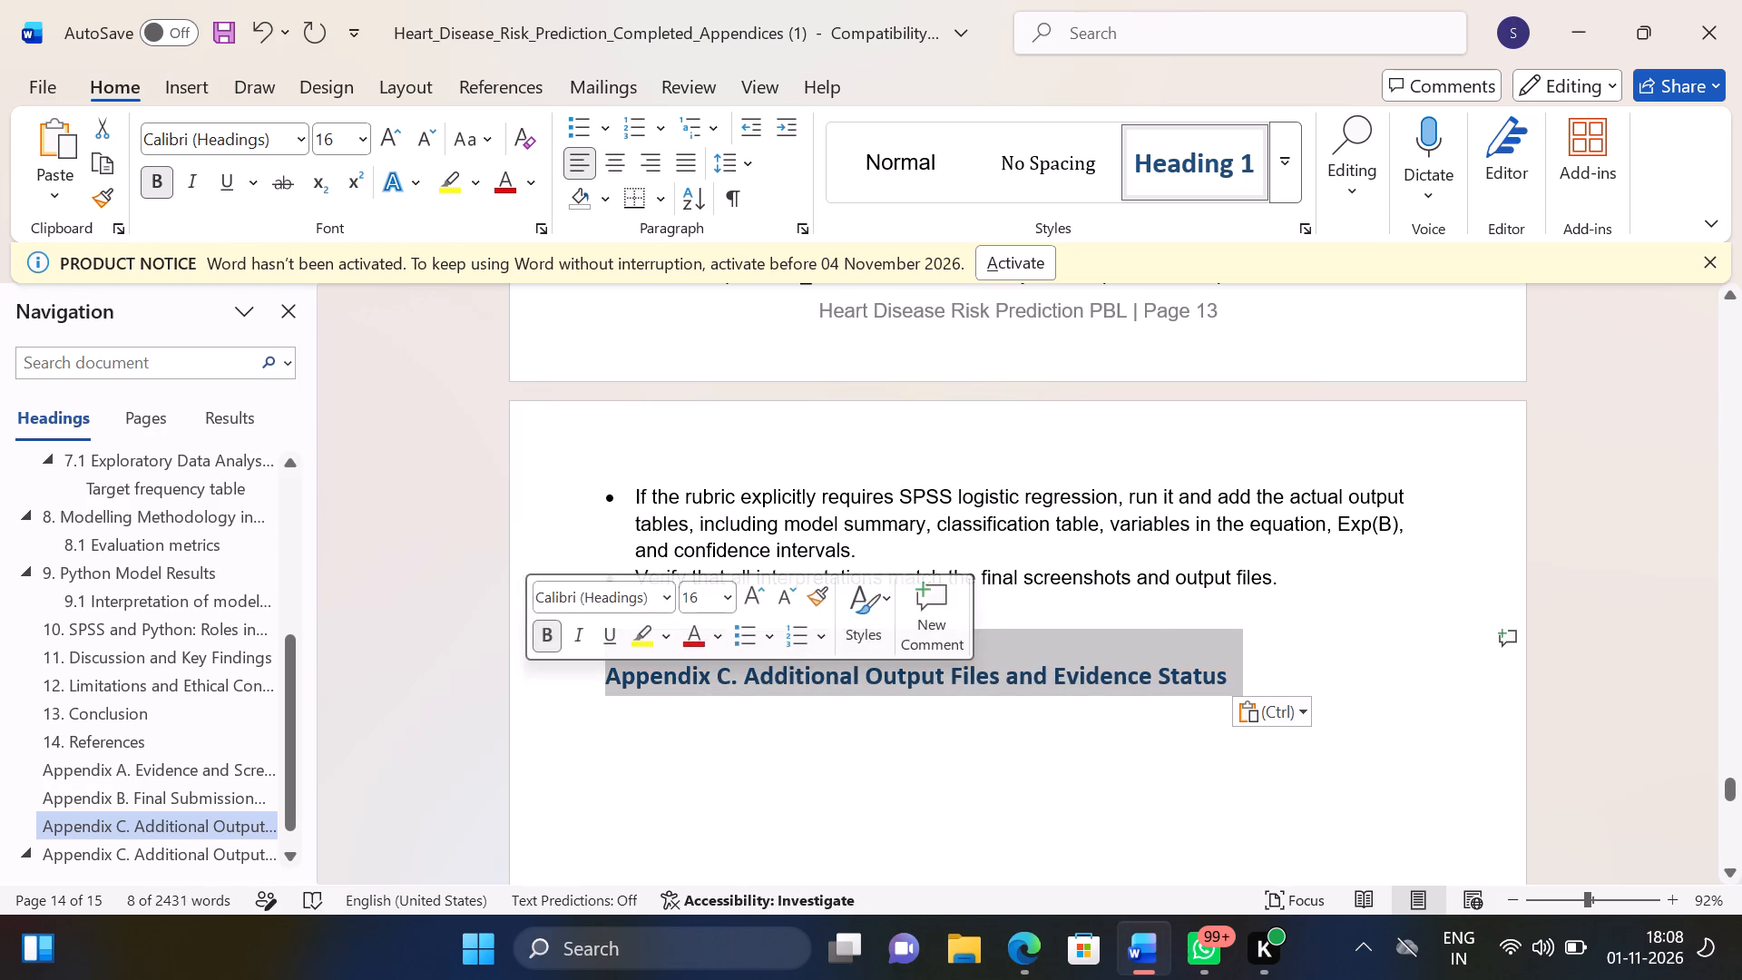
left_click(575, 688)
scroll(634, 720, "down", 4)
scroll(634, 720, "up", 3)
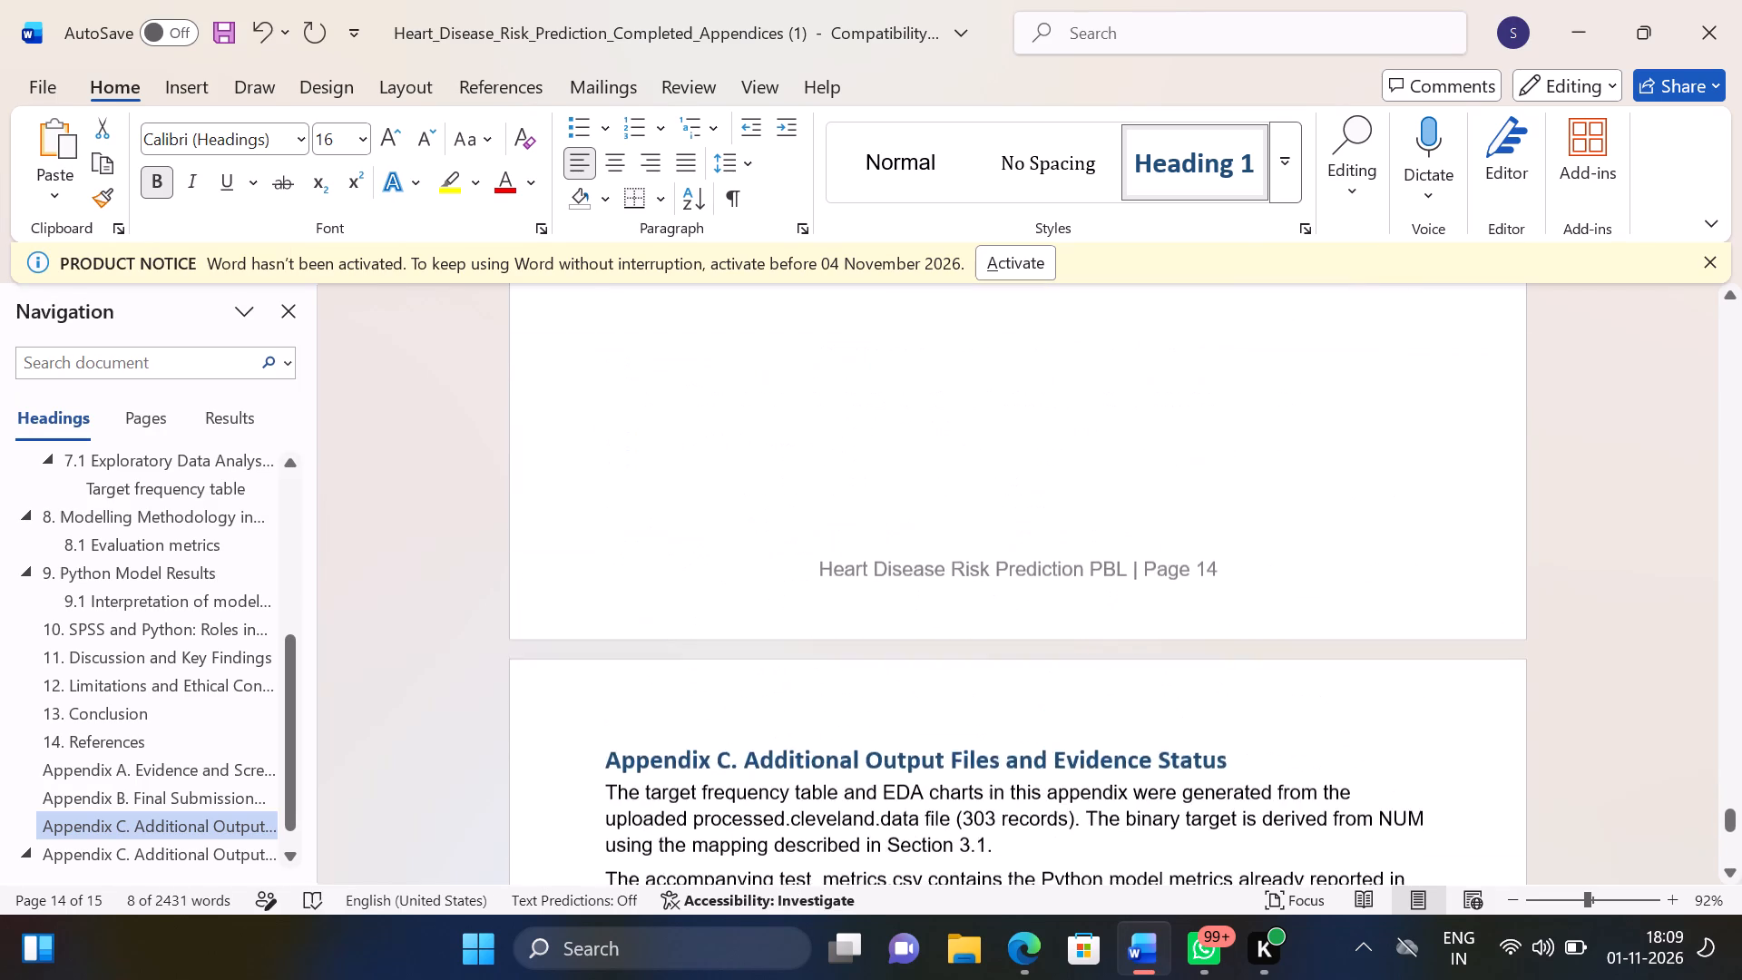
scroll(634, 720, "up", 4)
left_click(641, 706)
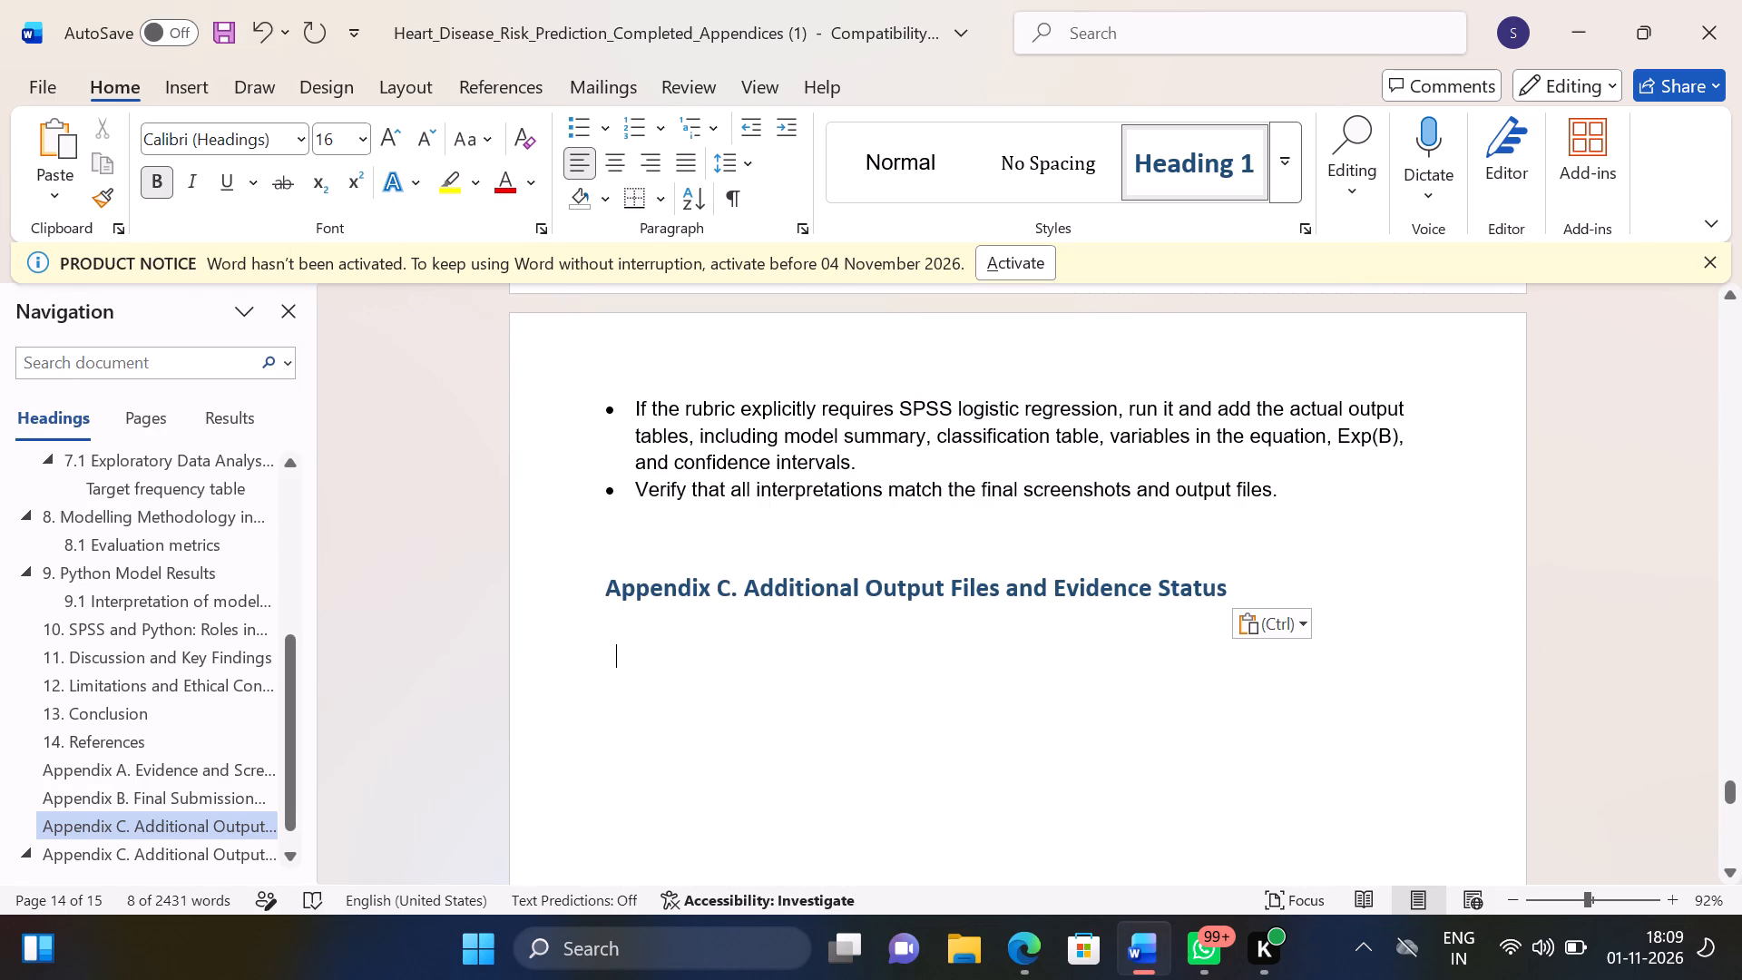
left_click(588, 584)
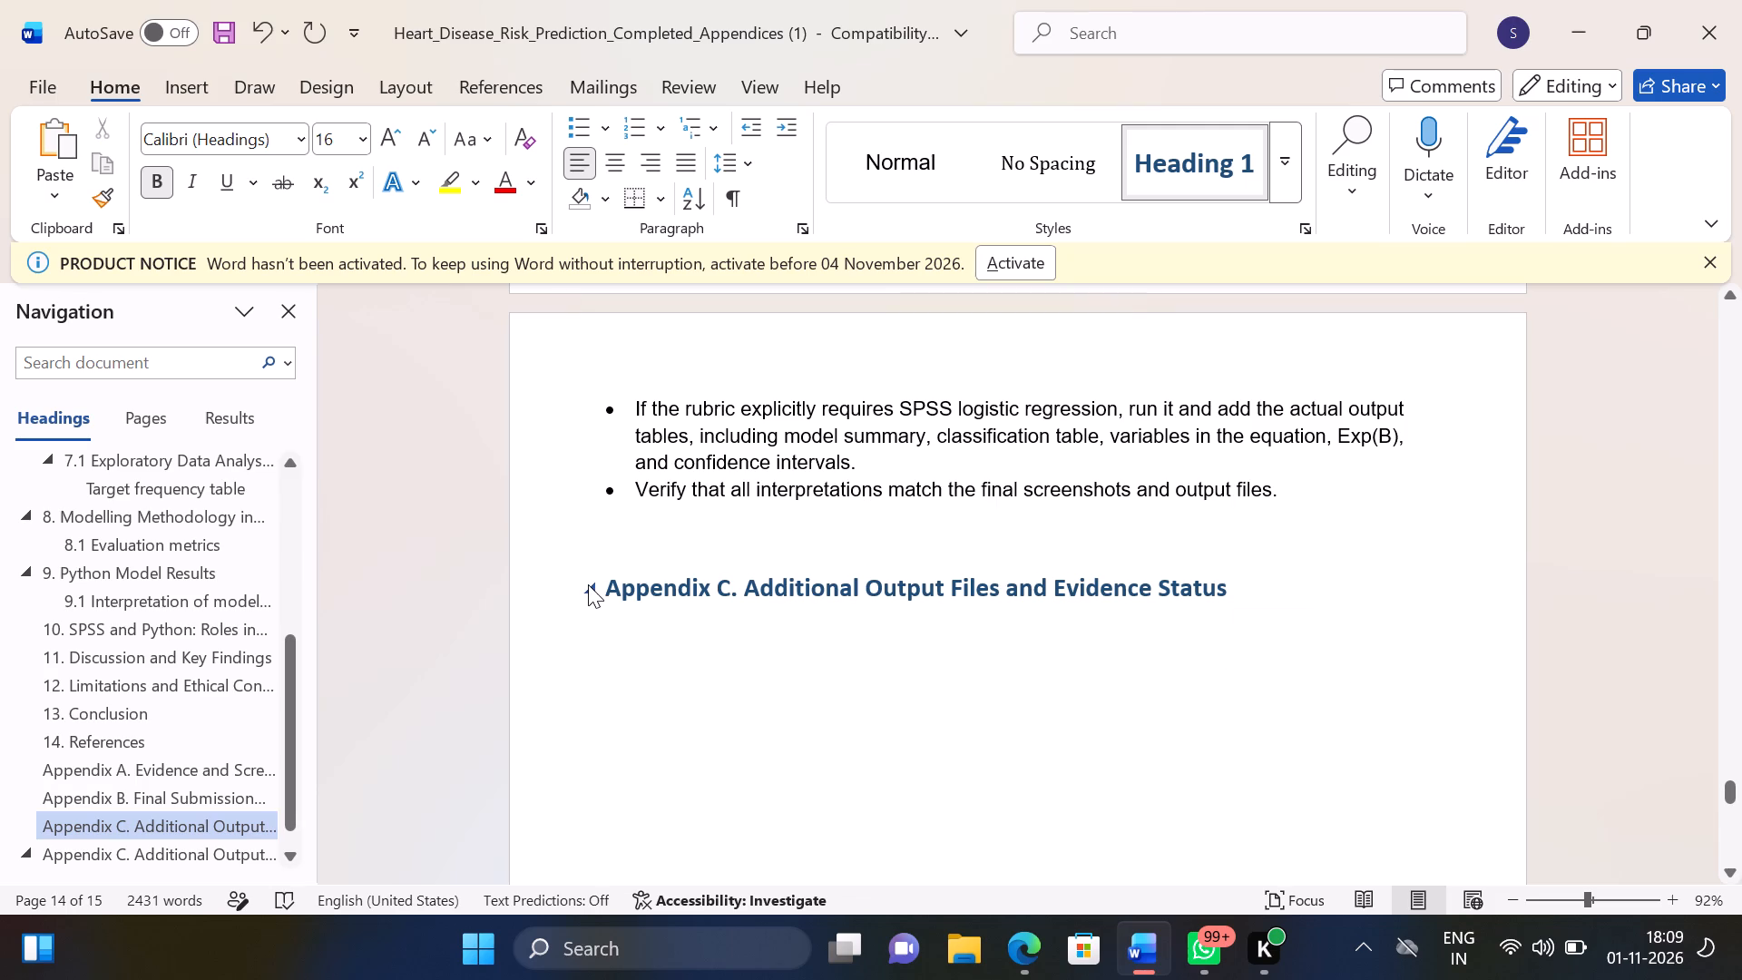
left_click(592, 586)
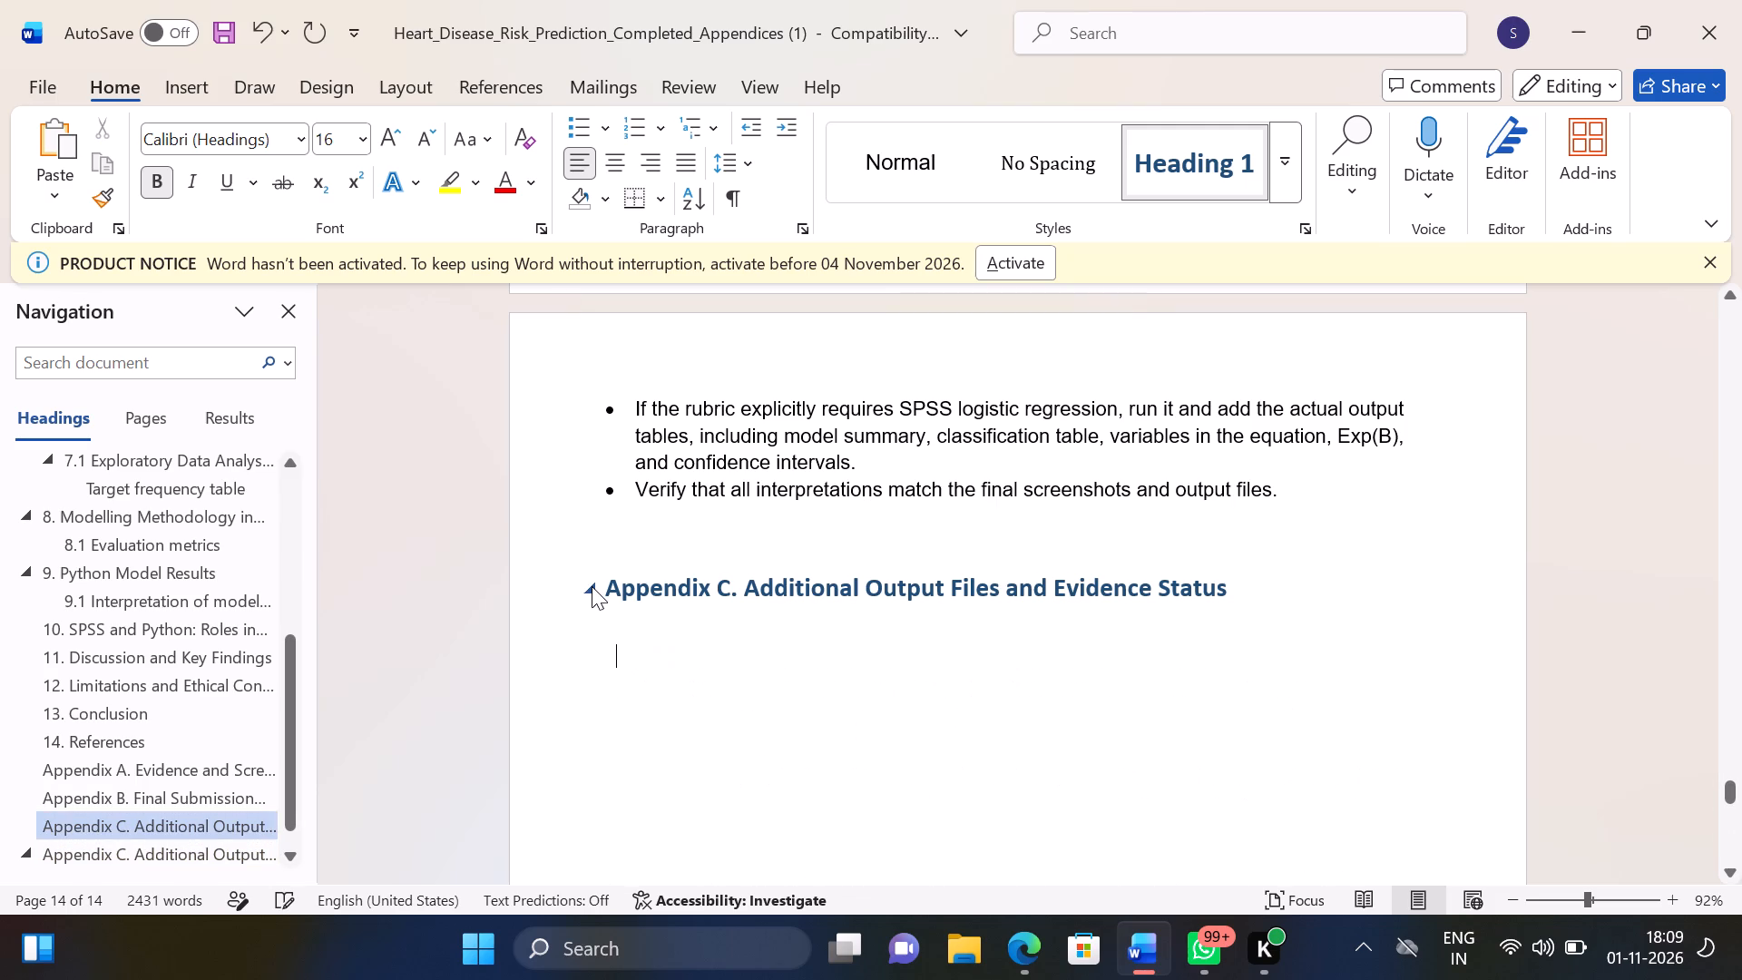
left_click(592, 586)
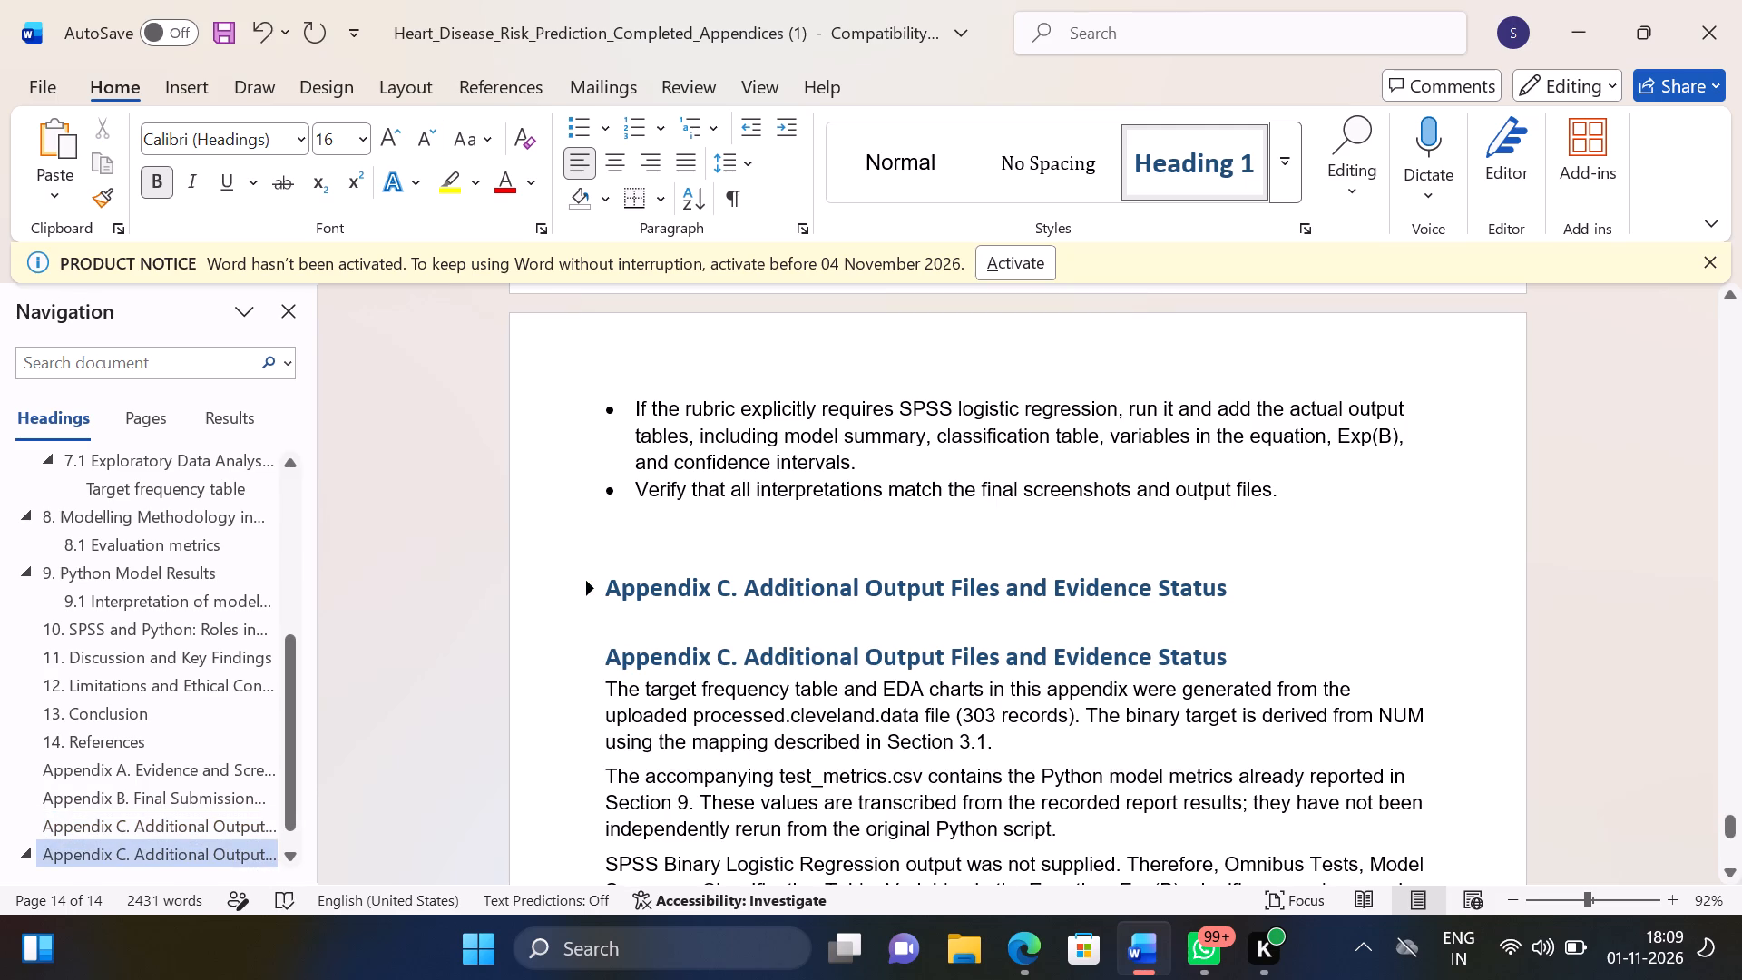
left_click(602, 589)
left_click_drag(602, 589, 1249, 574)
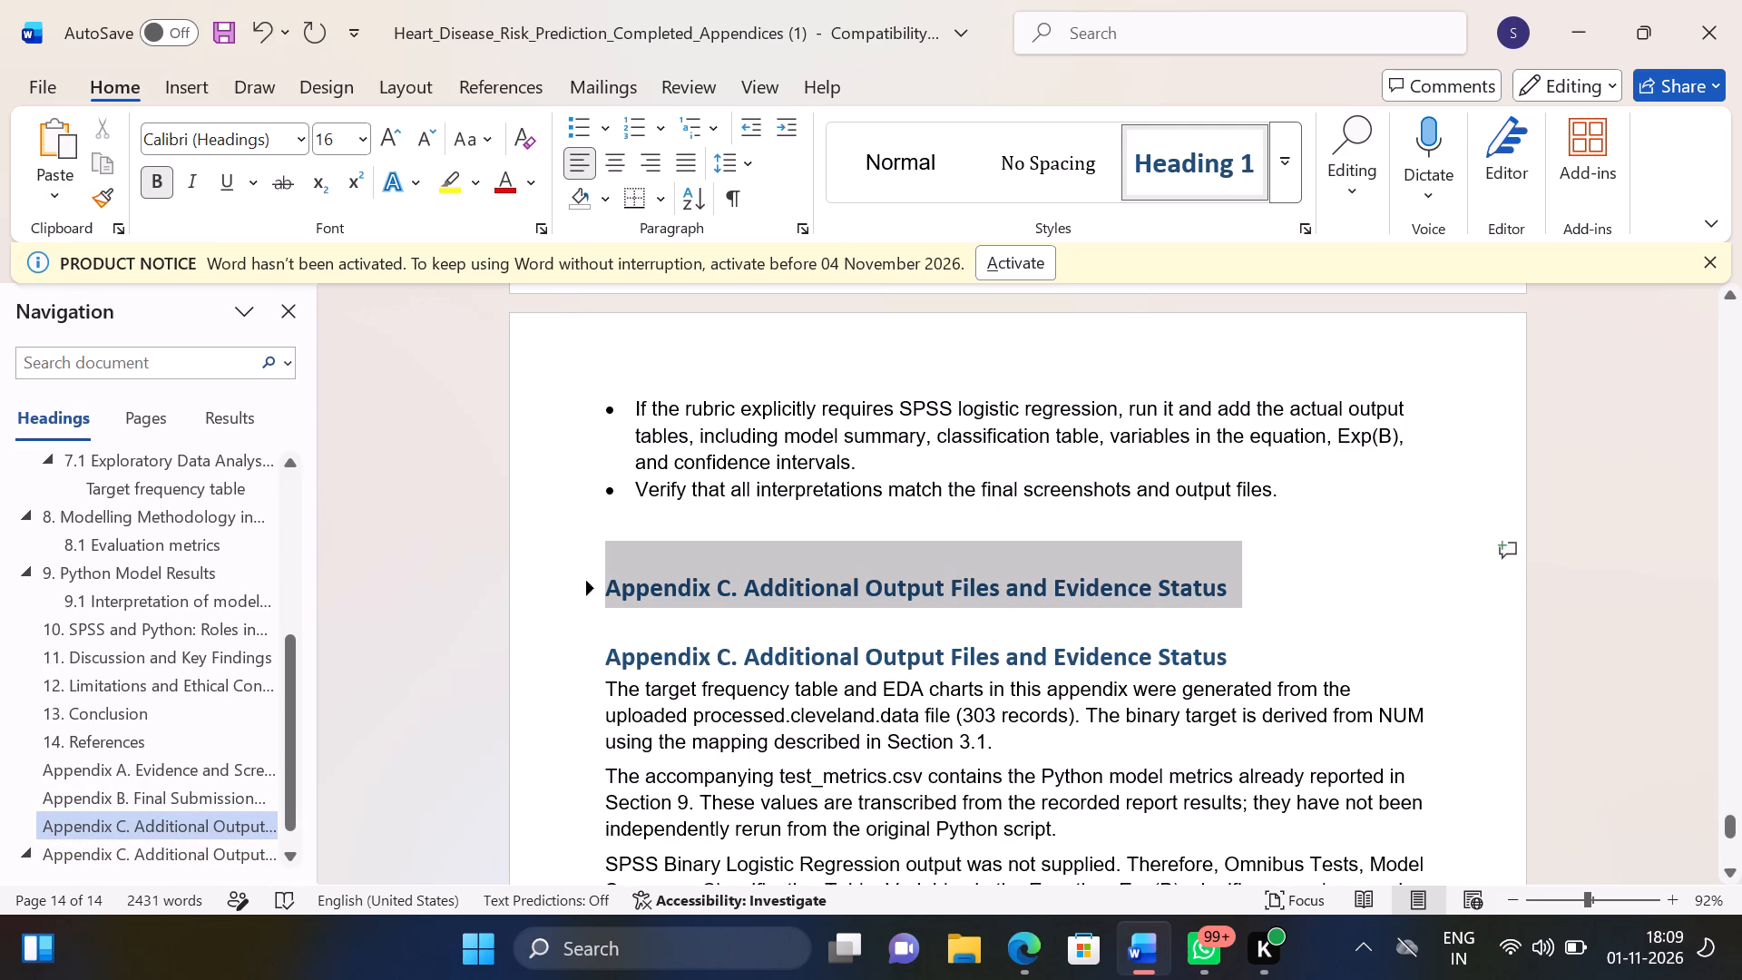
left_click_drag(1249, 574, 1263, 574)
key("BackSpace")
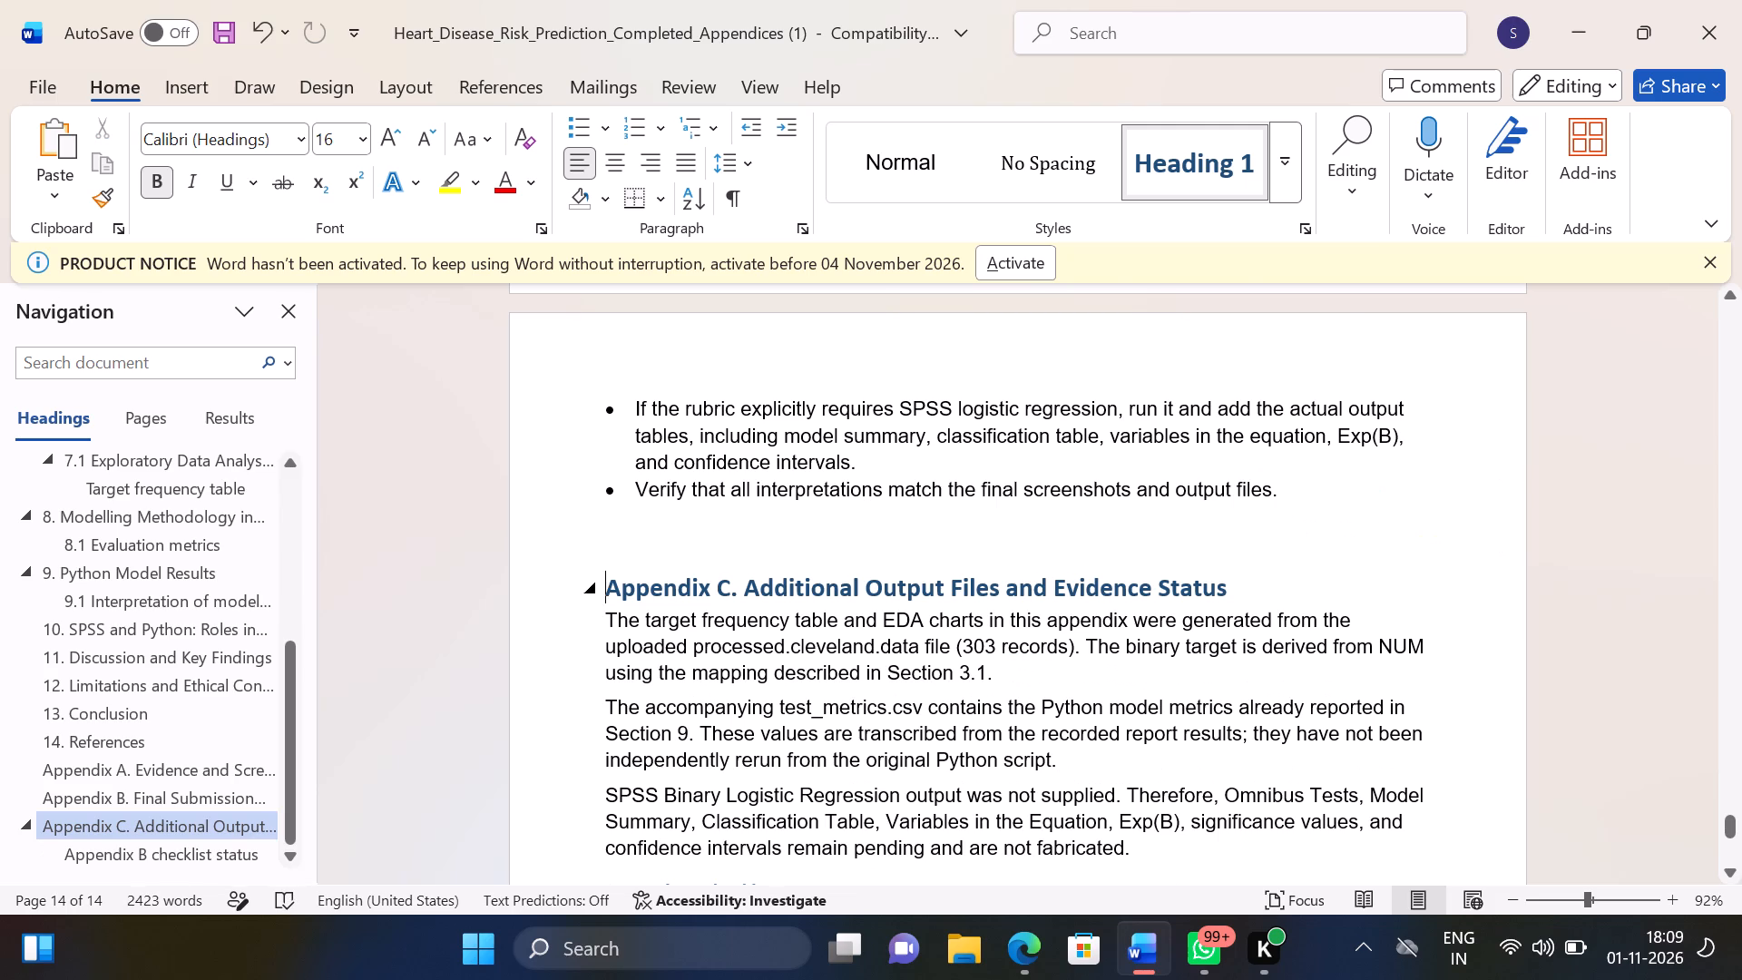
Review the page layout from the Conclusion through Appendices A, B and C.
scroll(1263, 574, "down", 6)
scroll(1263, 574, "up", 4)
scroll(1263, 574, "down", 1)
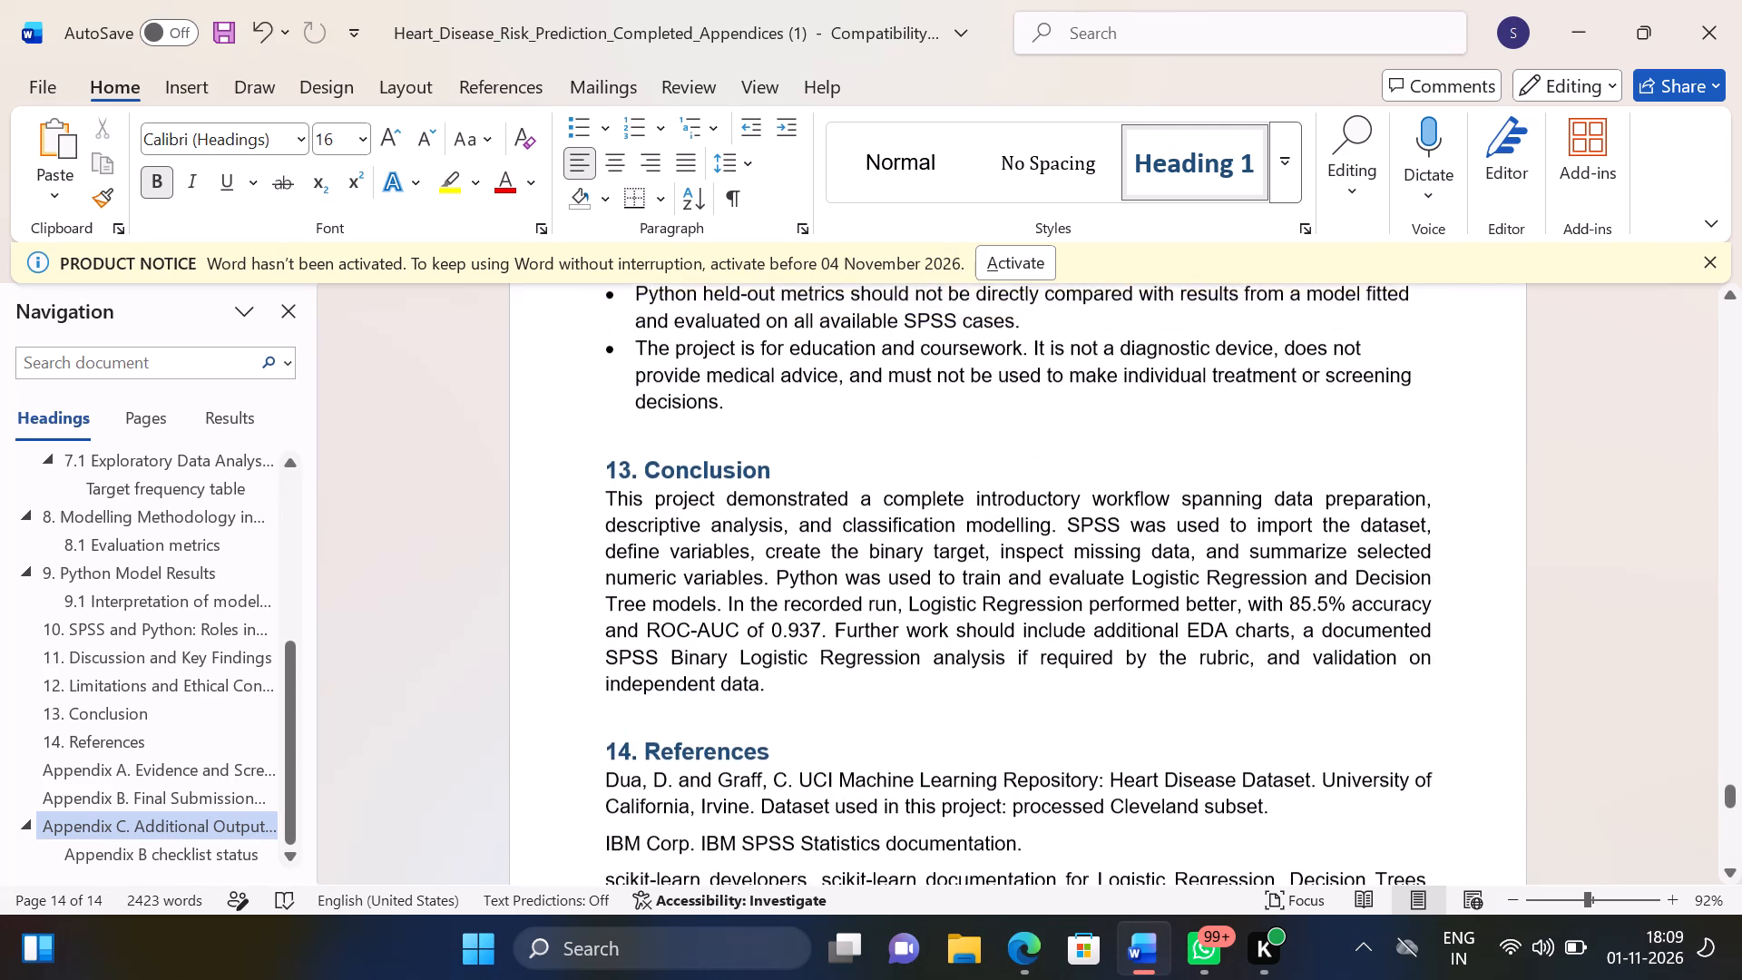
scroll(1263, 574, "down", 2)
scroll(1263, 574, "up", 3)
scroll(1263, 574, "down", 1)
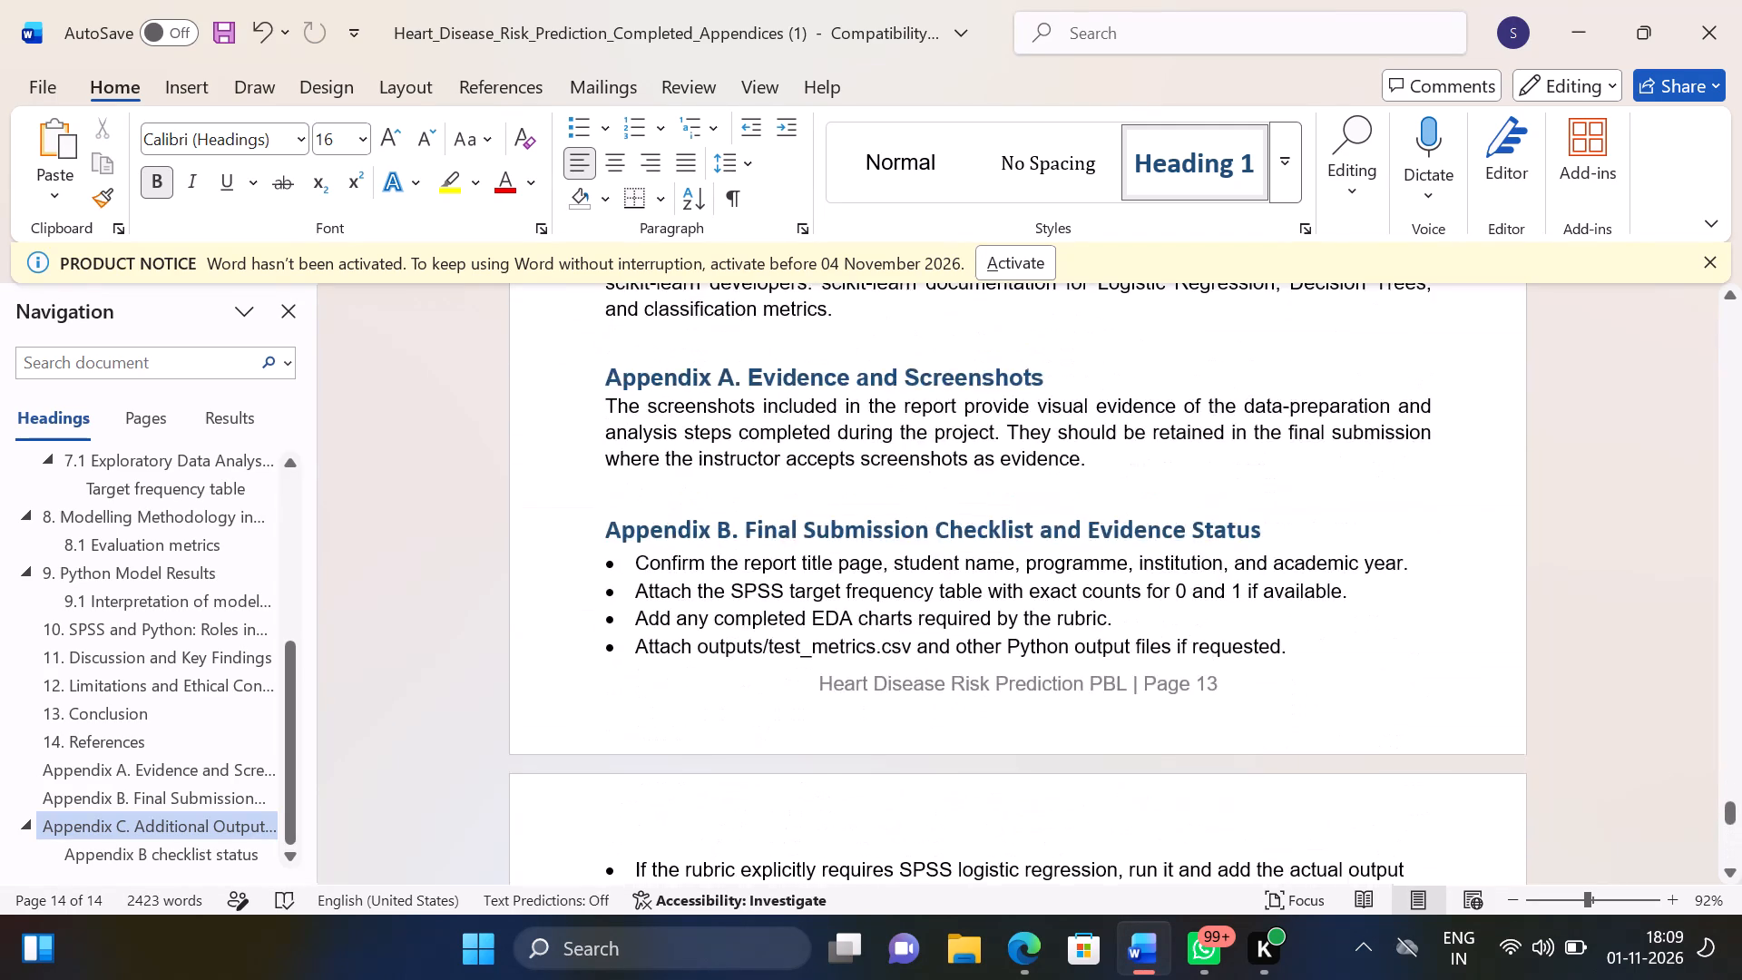
scroll(1263, 574, "down", 1)
scroll(1263, 574, "up", 1)
scroll(1263, 574, "down", 1)
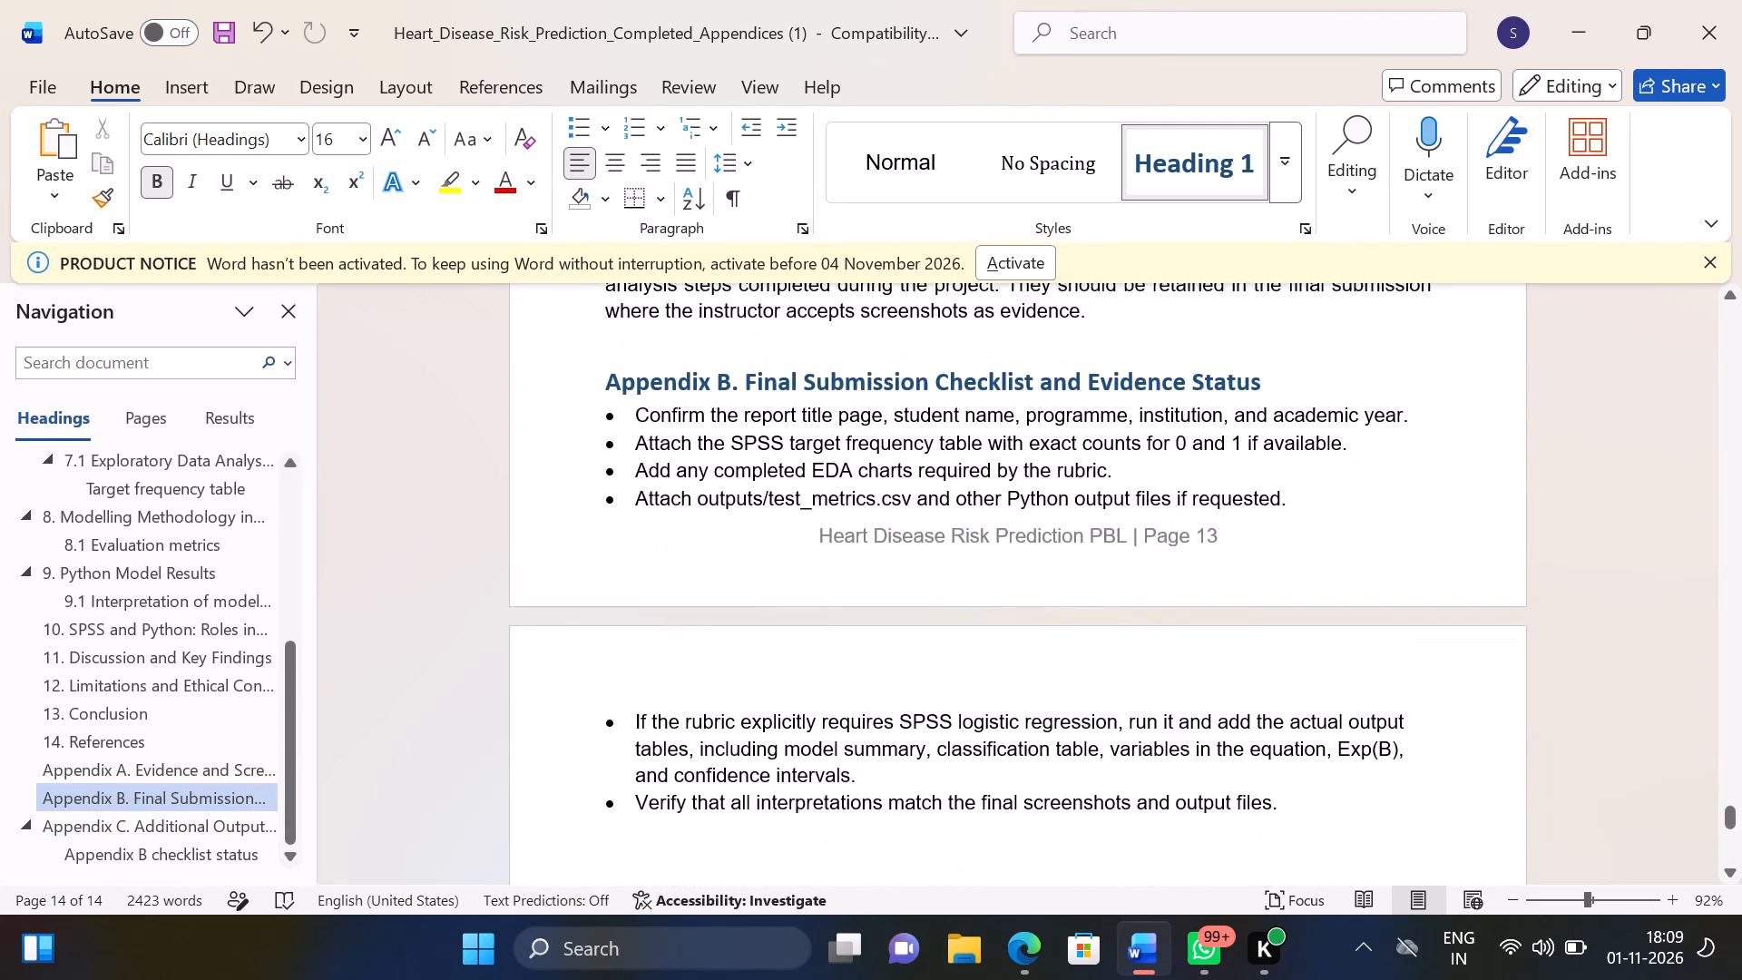
scroll(1263, 574, "down", 1)
scroll(1263, 578, "up", 3)
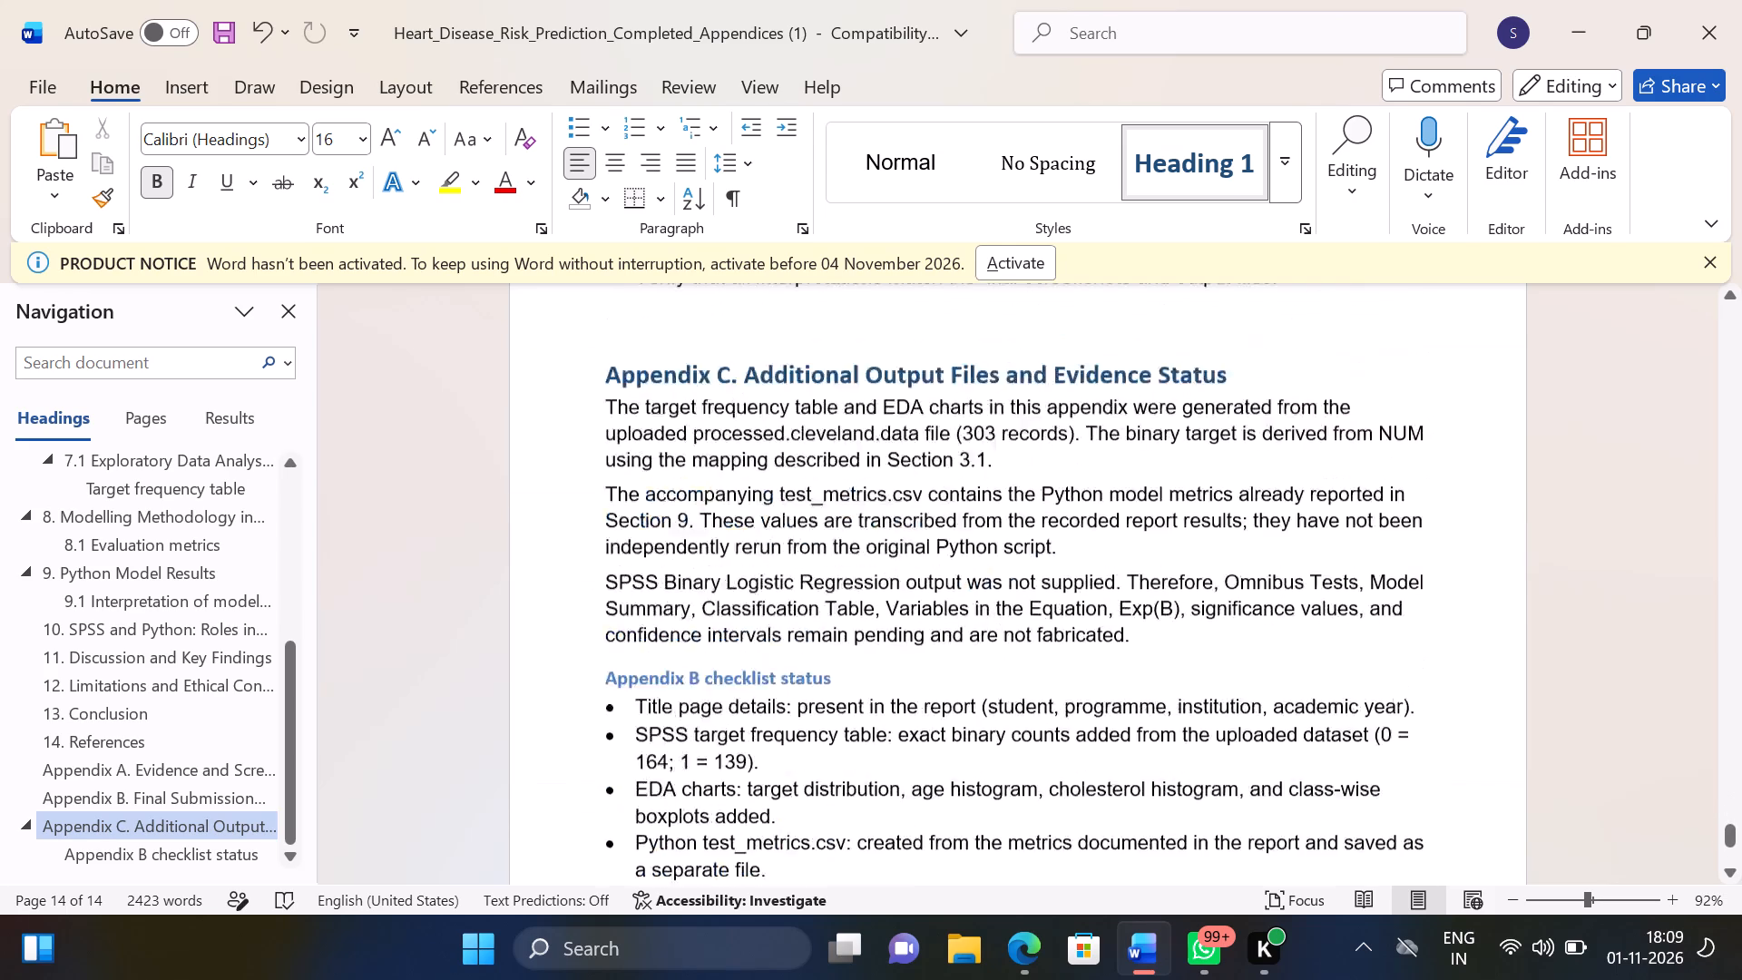
scroll(1263, 578, "down", 1)
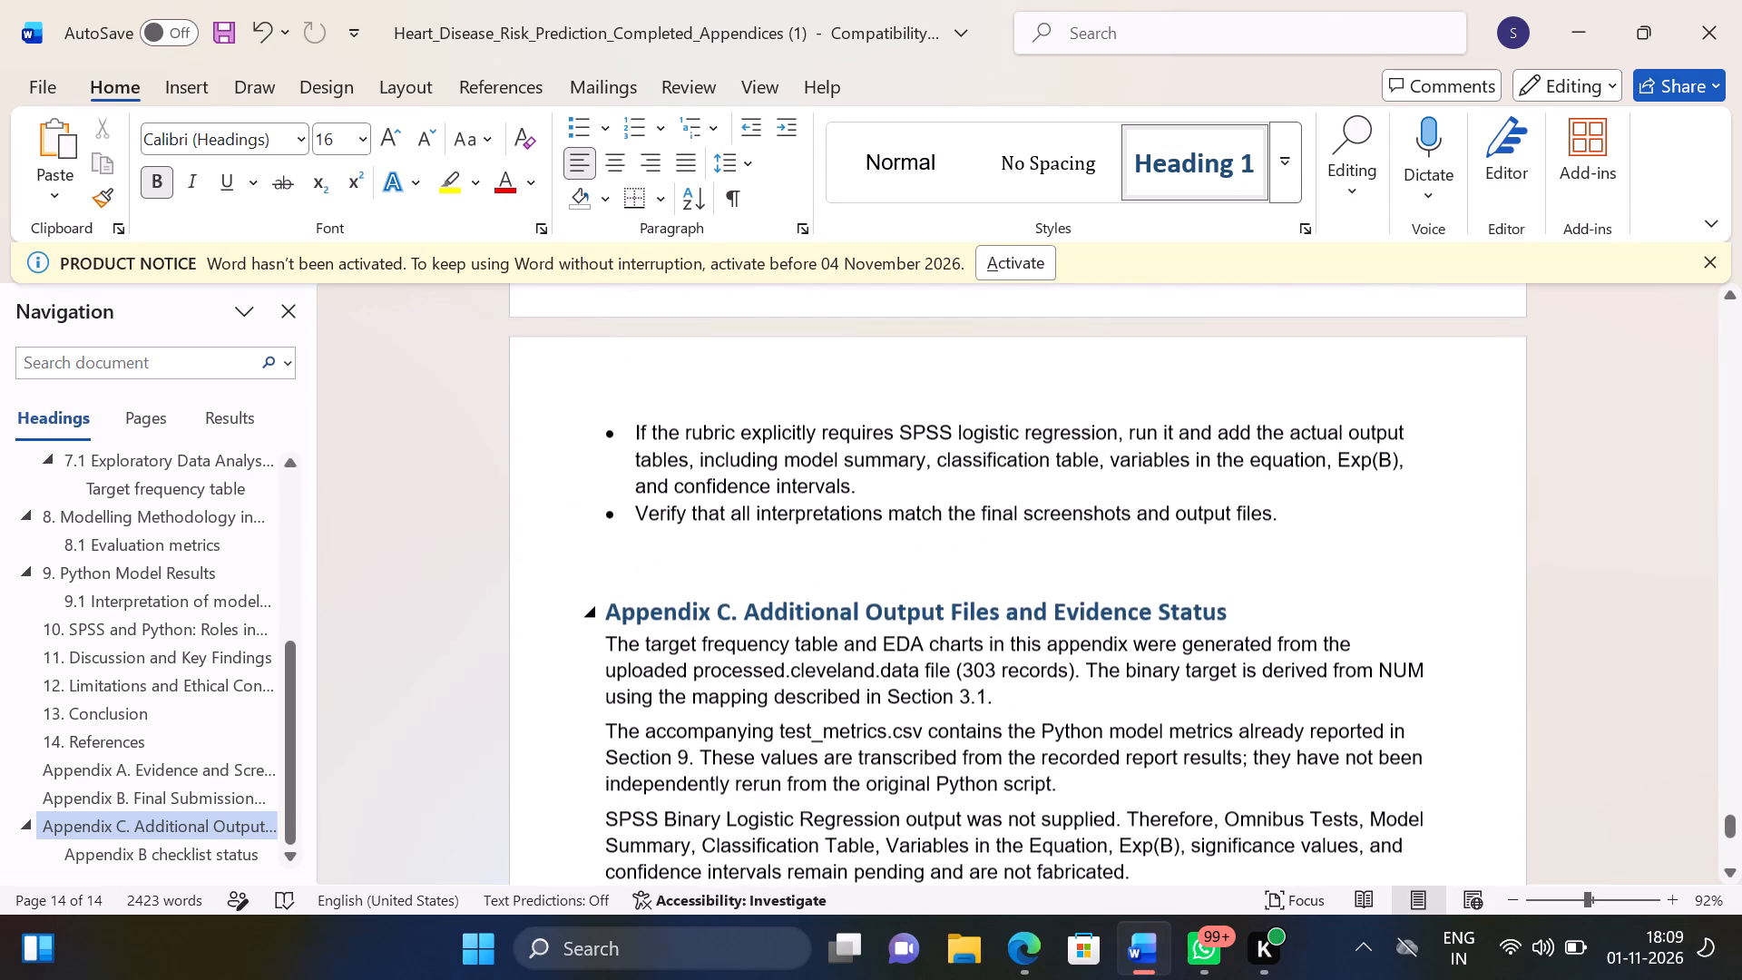
scroll(1263, 578, "down", 5)
scroll(1263, 578, "up", 3)
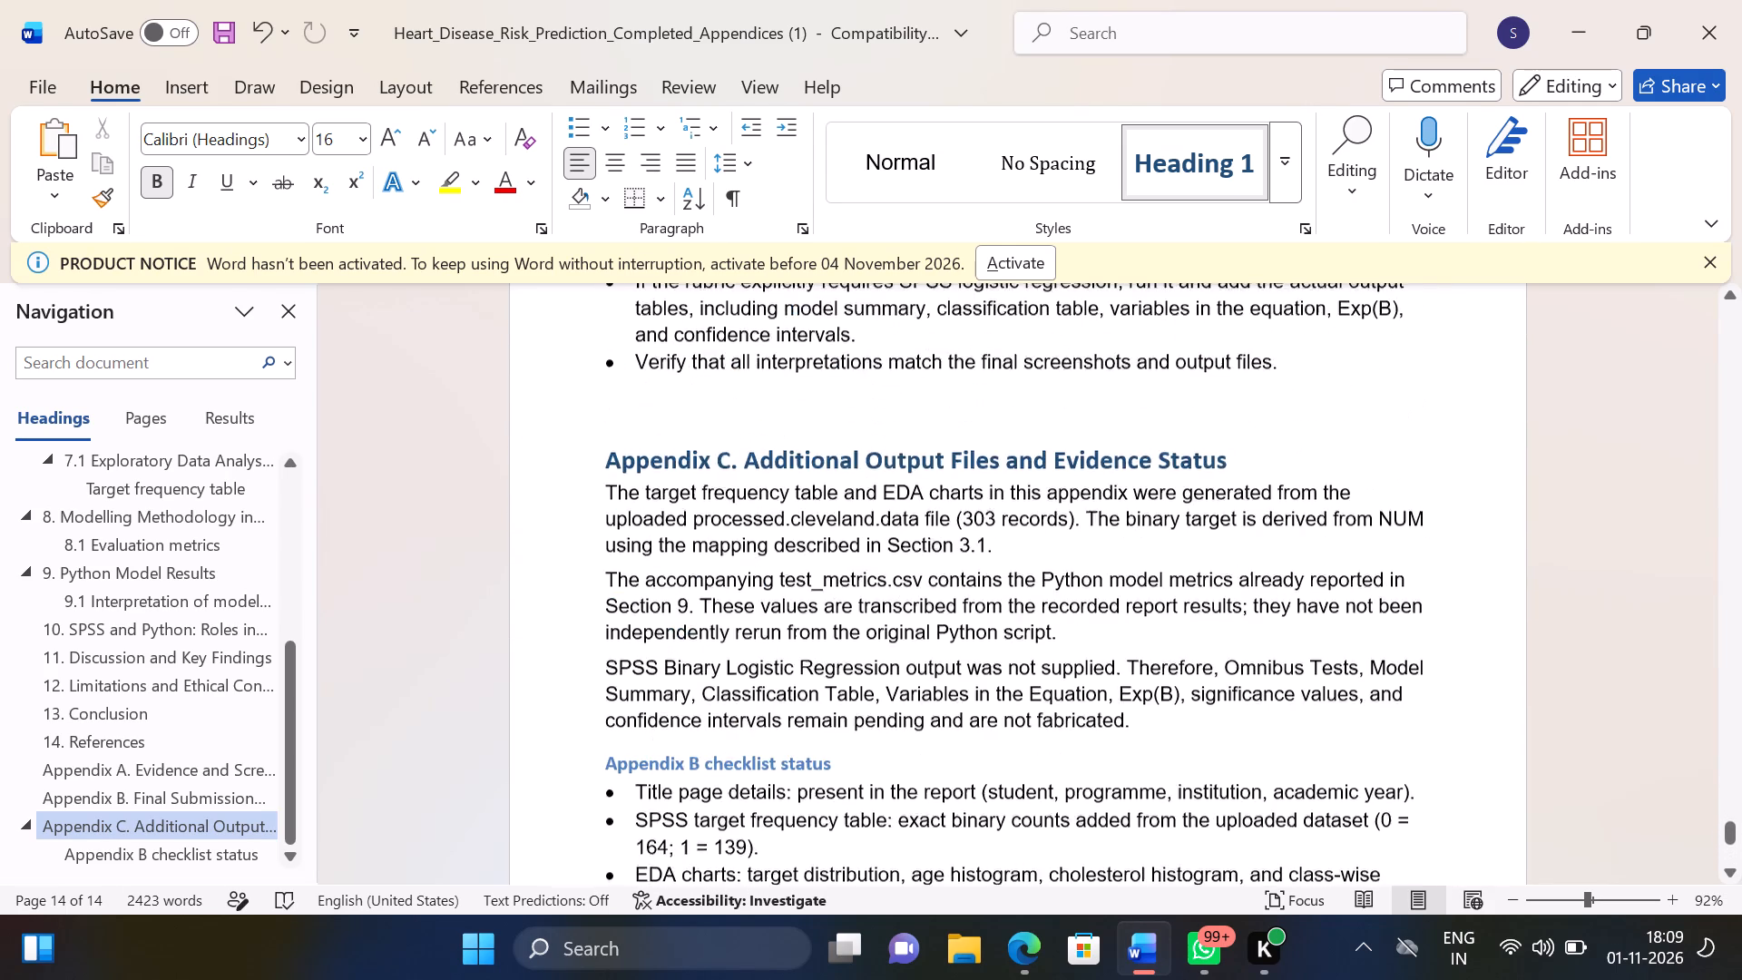
scroll(1263, 578, "up", 2)
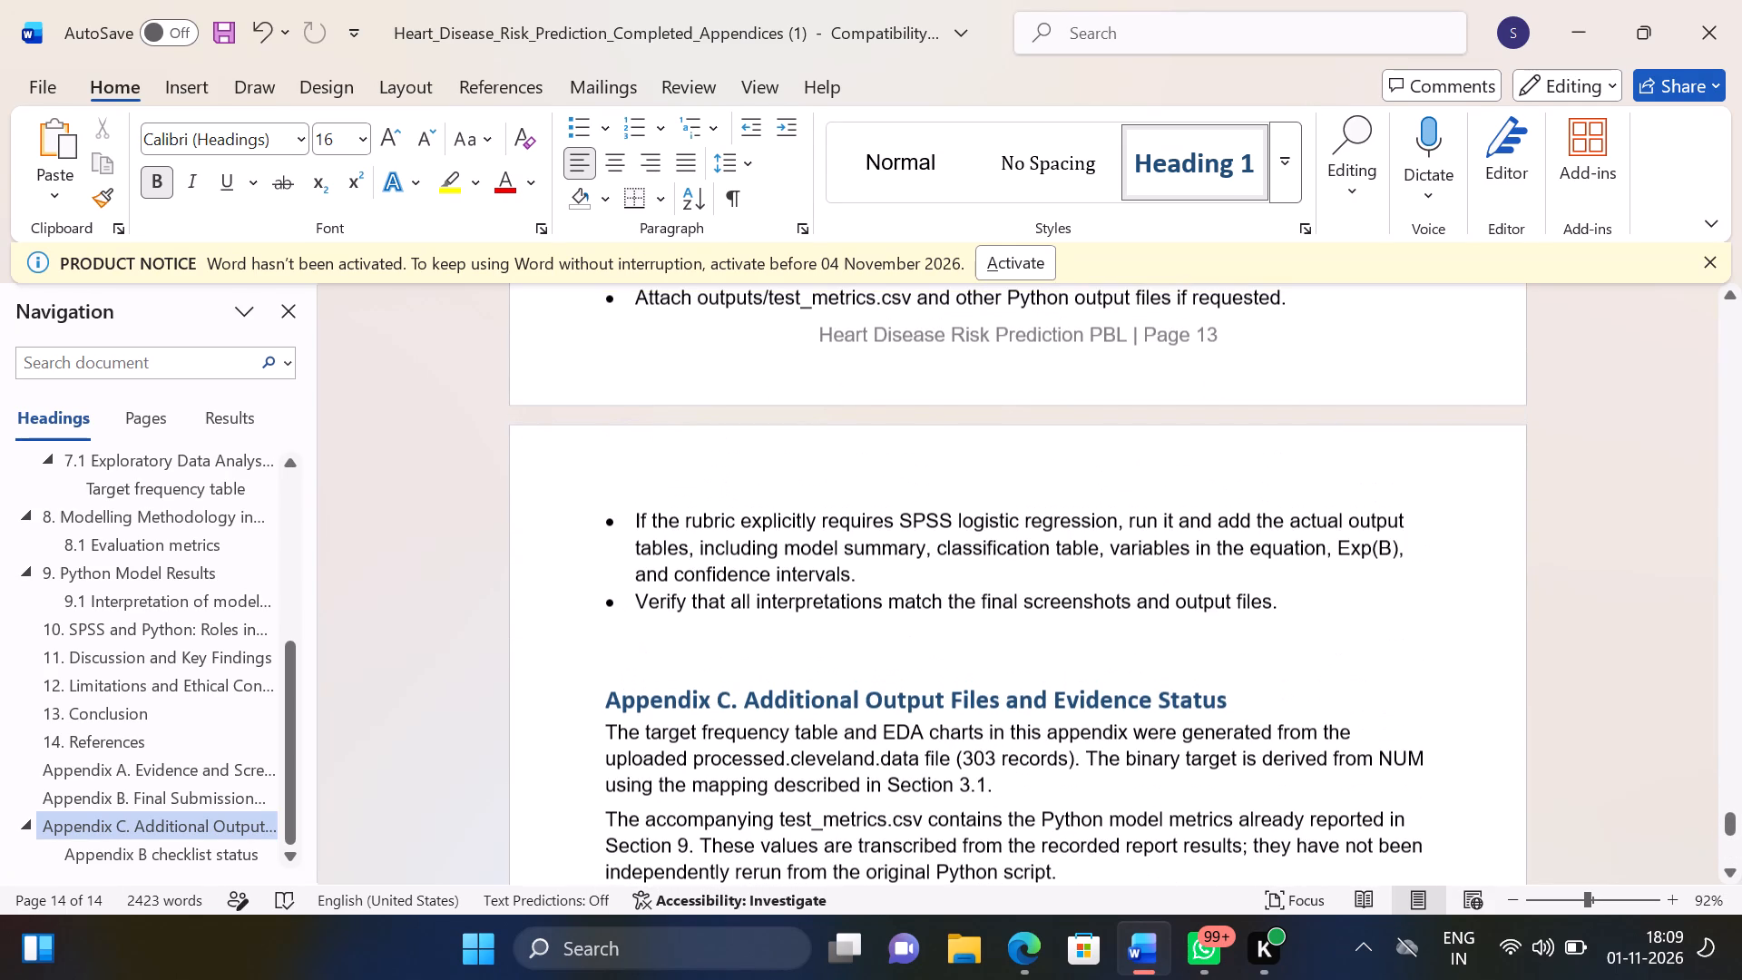
scroll(1263, 578, "up", 1)
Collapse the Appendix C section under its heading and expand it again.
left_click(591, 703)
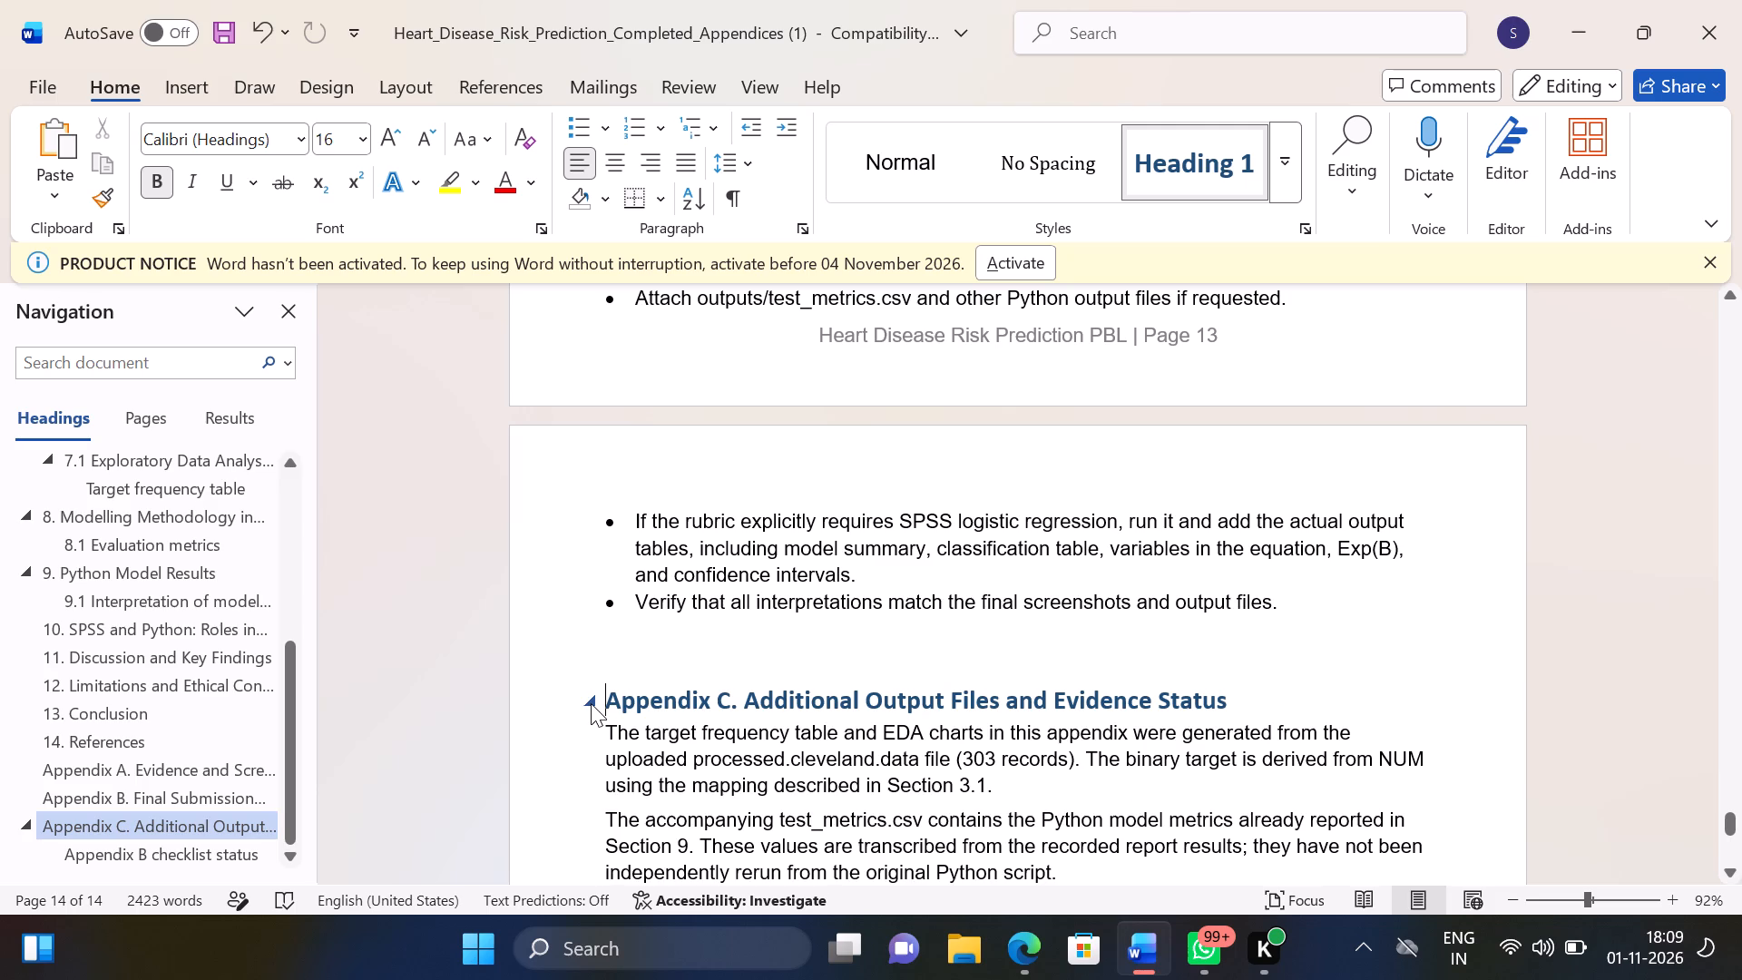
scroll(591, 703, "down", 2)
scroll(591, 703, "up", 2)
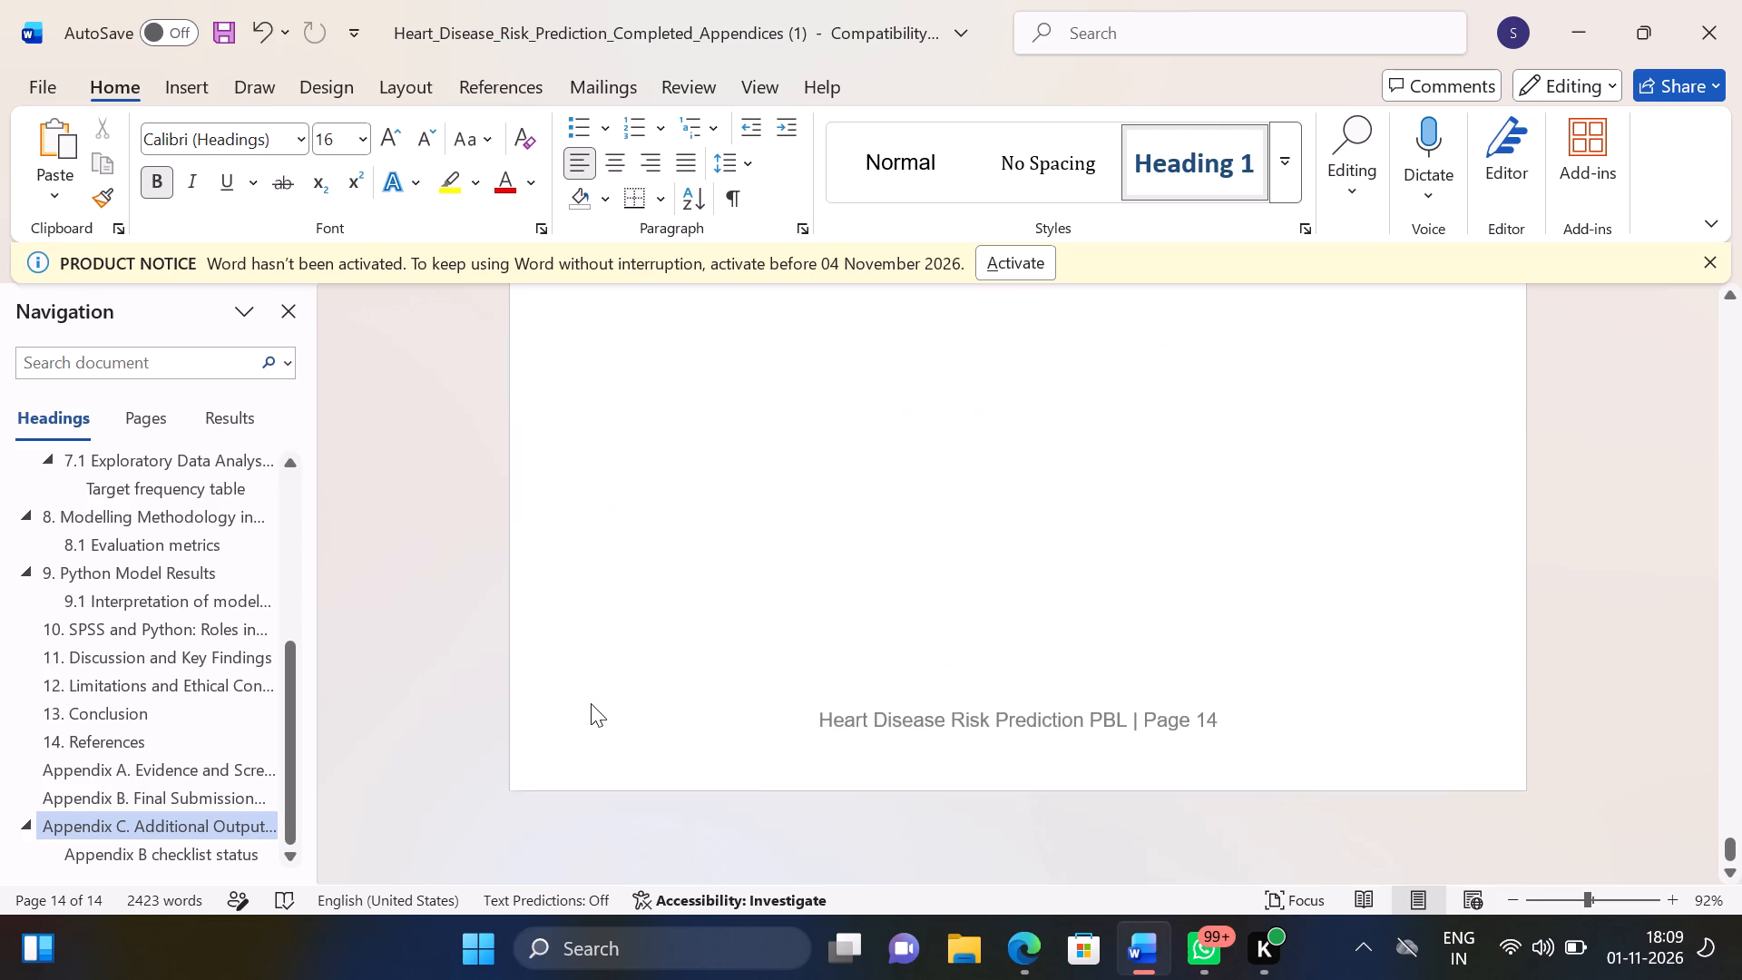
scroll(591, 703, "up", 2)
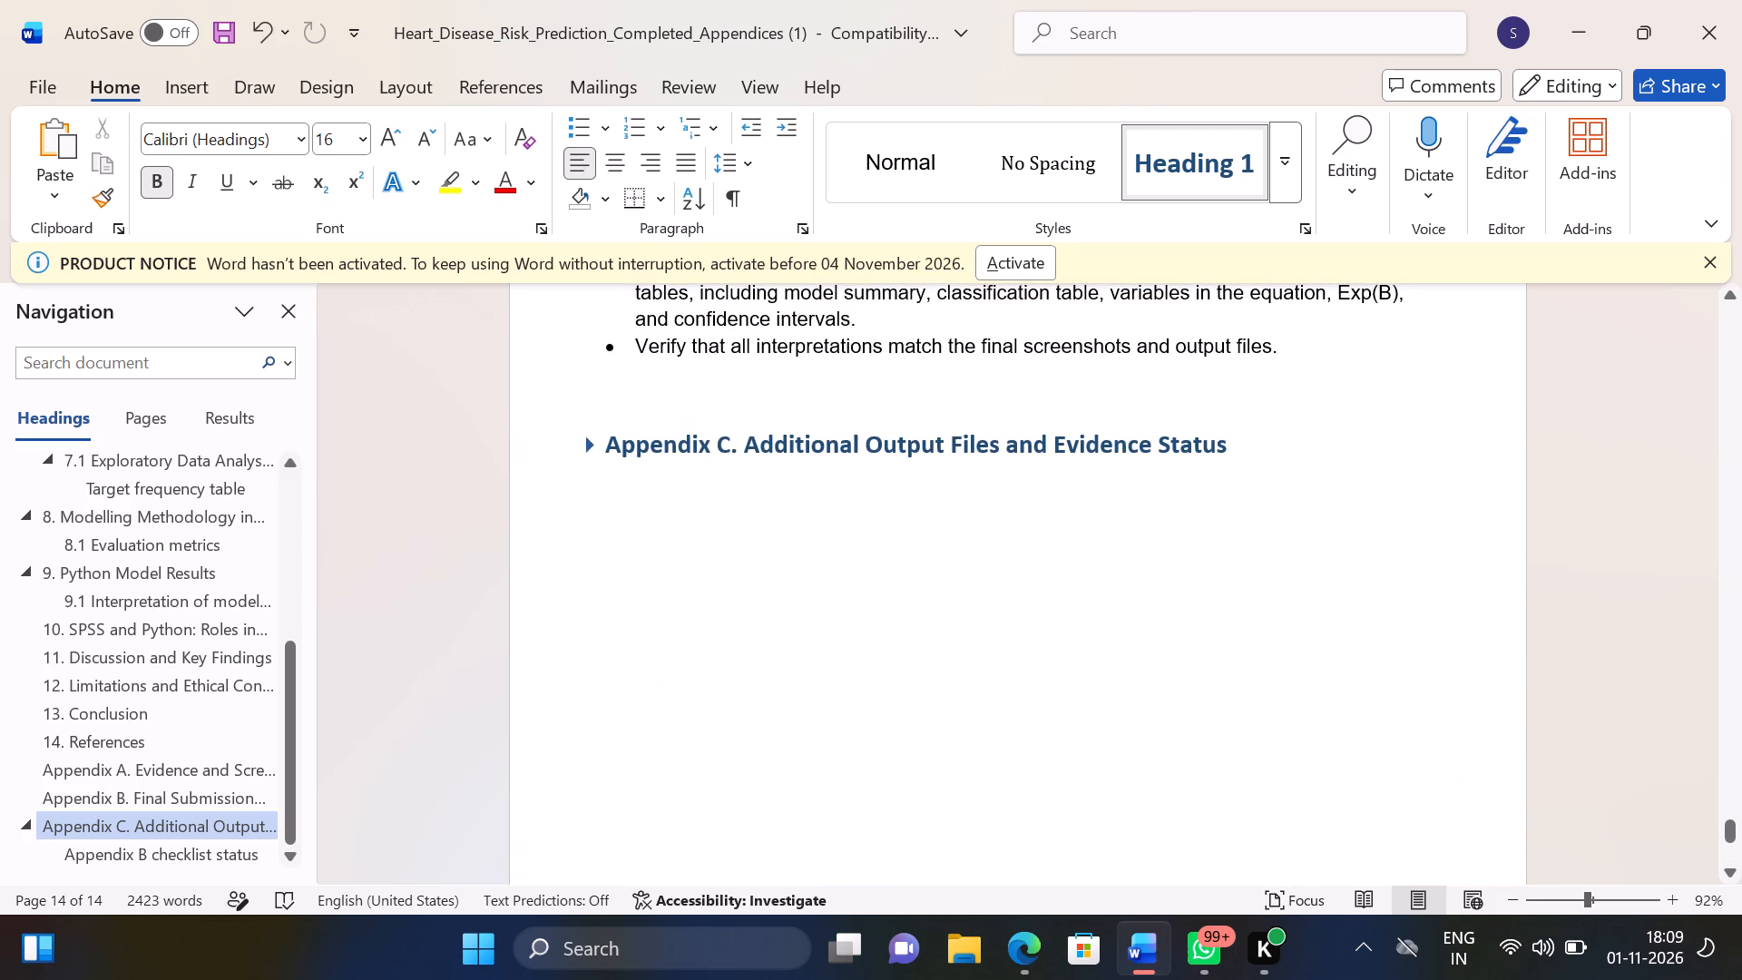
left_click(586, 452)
Review the page layout backwards from Appendix C through the limitations, chart and data table pages to the title page.
scroll(586, 452, "right", 1)
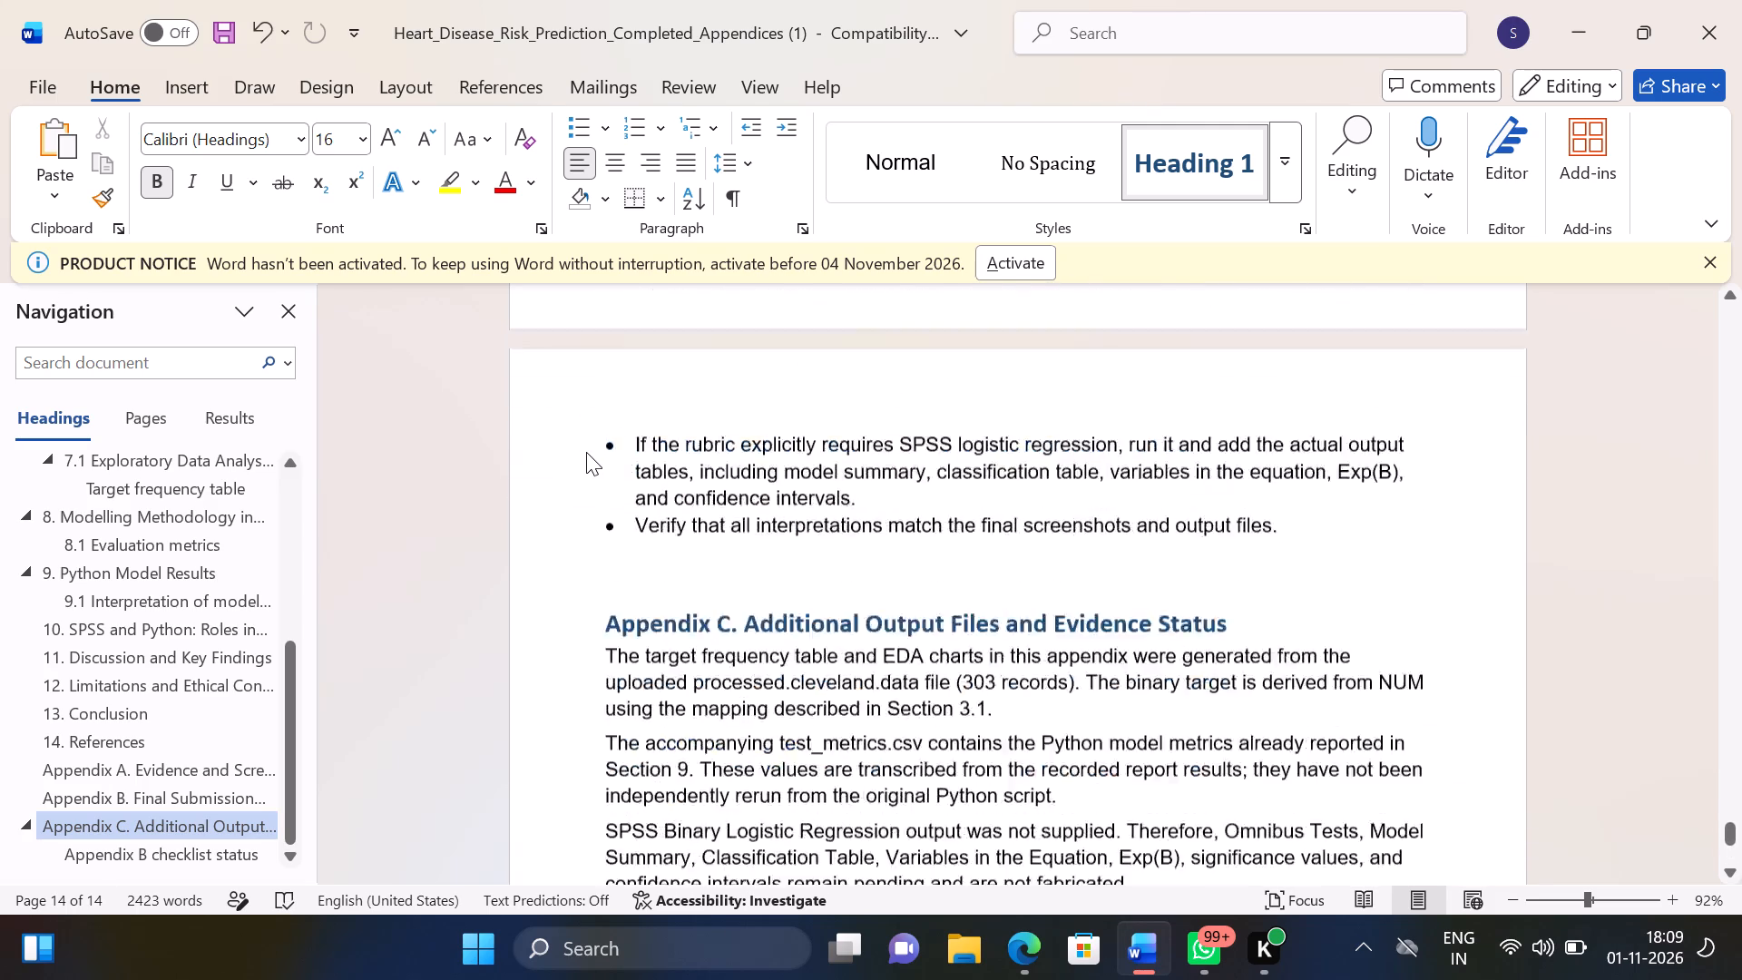
scroll(586, 452, "right", 1)
scroll(586, 452, "up", 7)
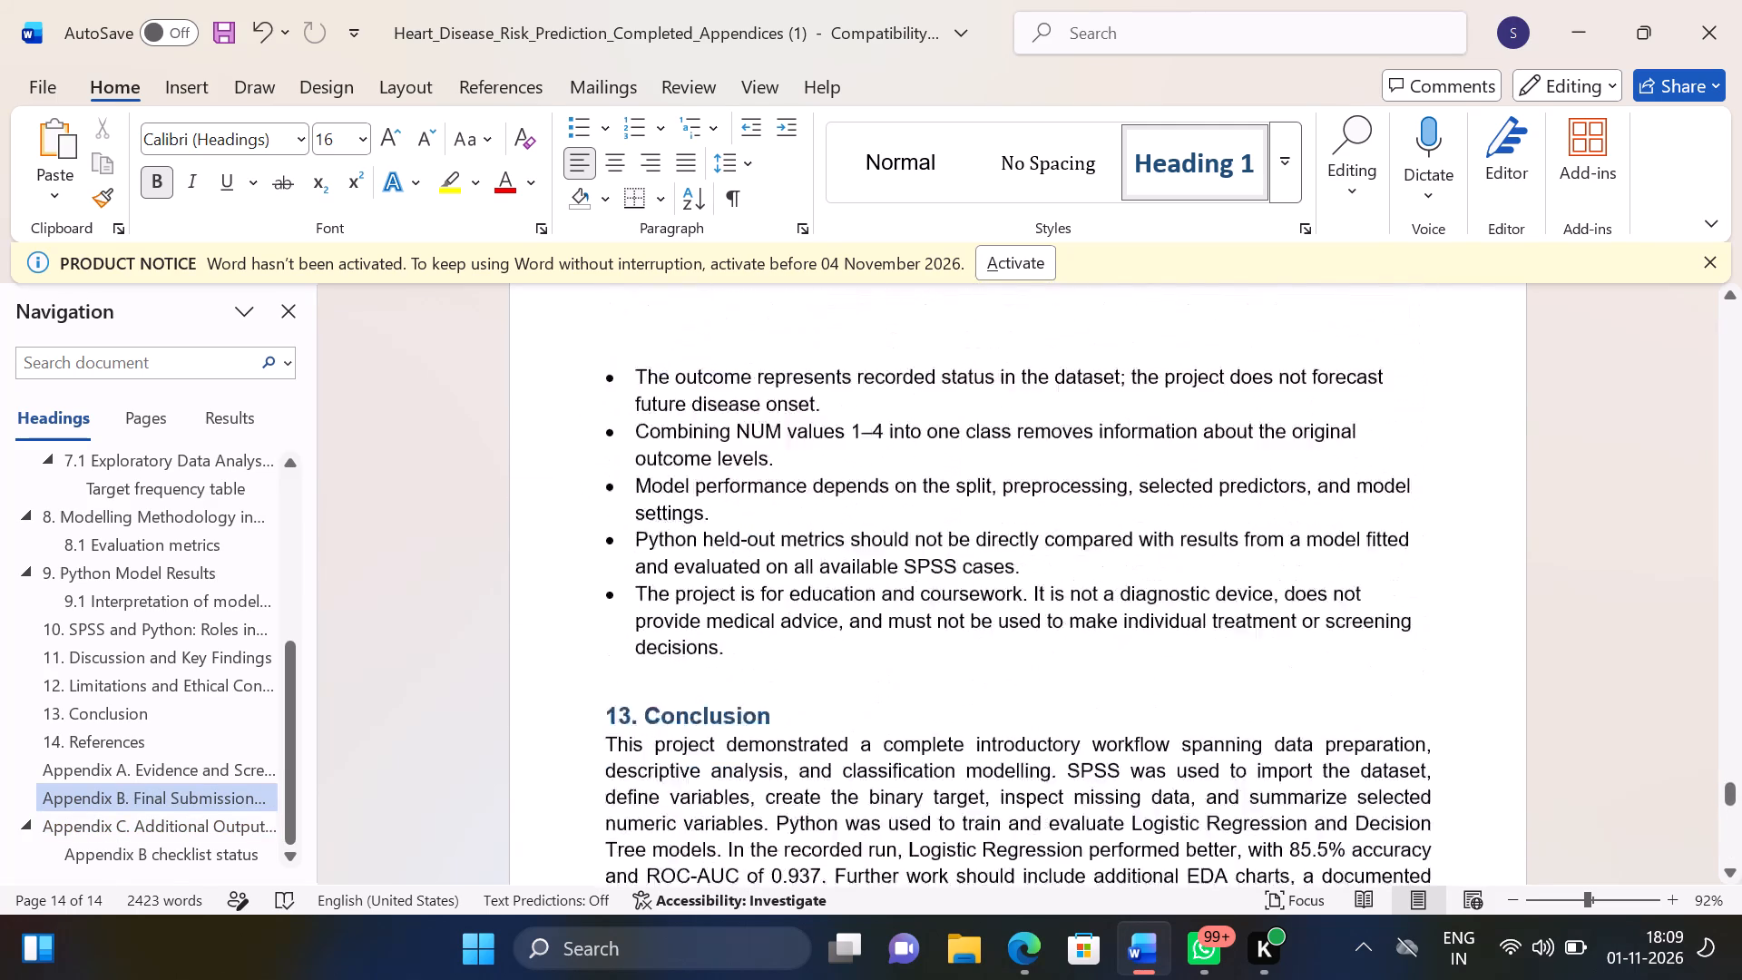
scroll(586, 452, "up", 7)
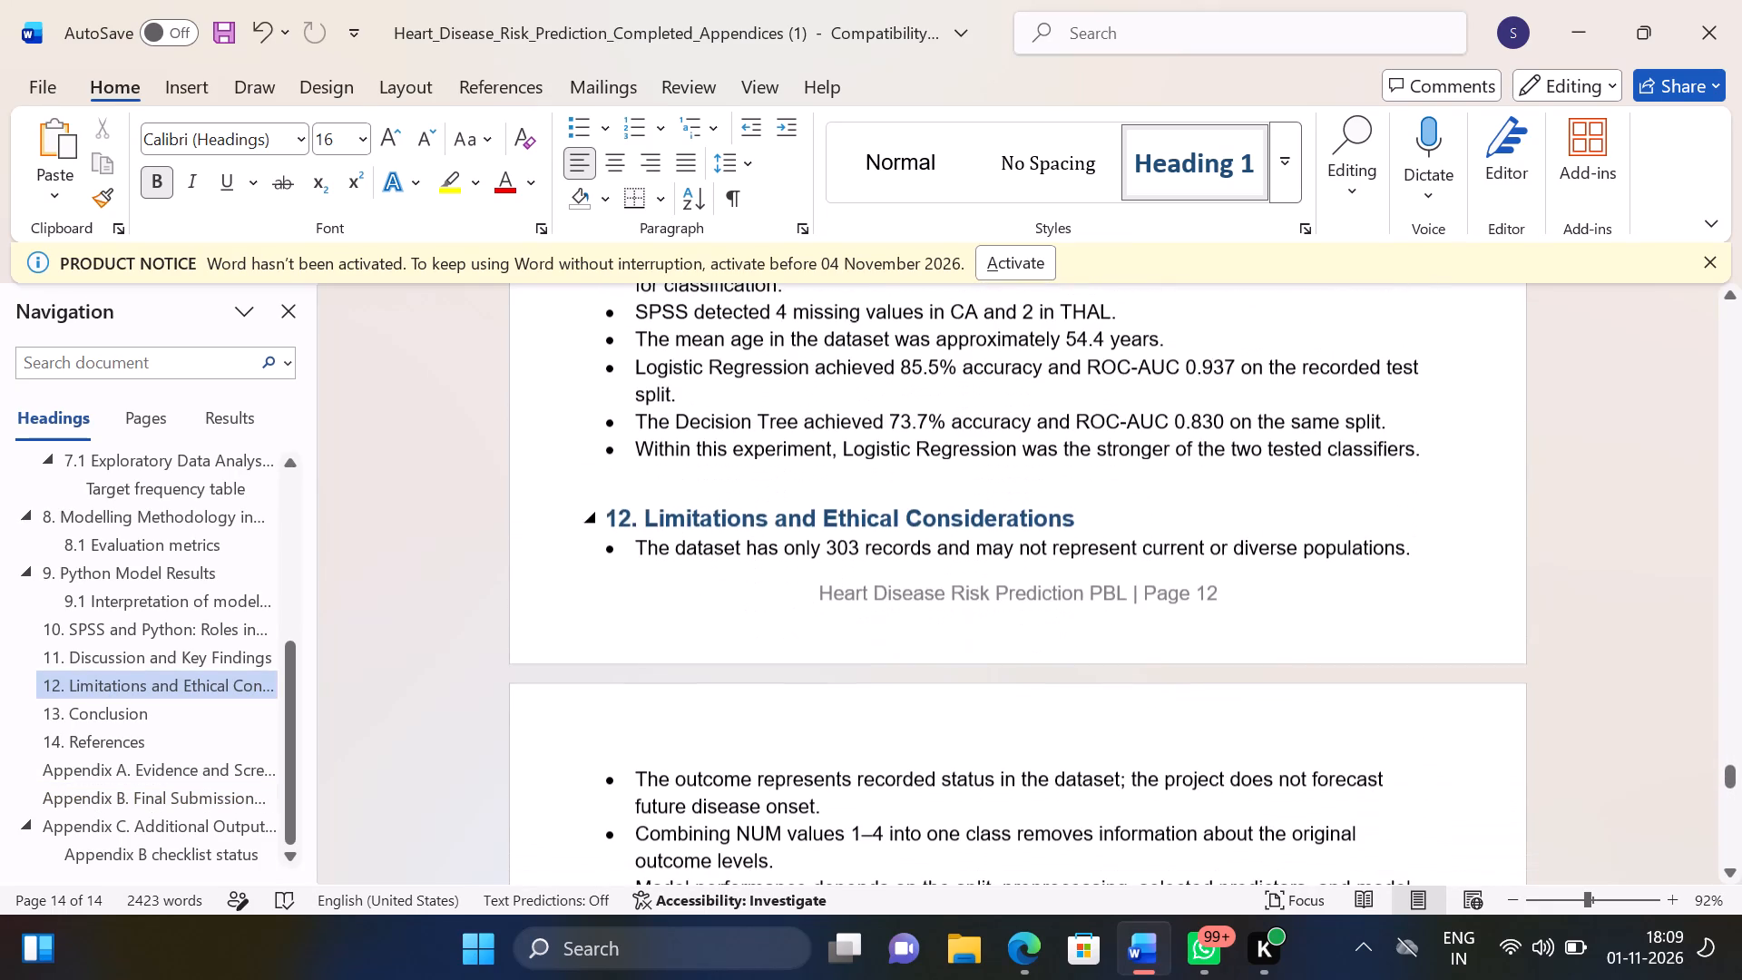
scroll(595, 475, "up", 15)
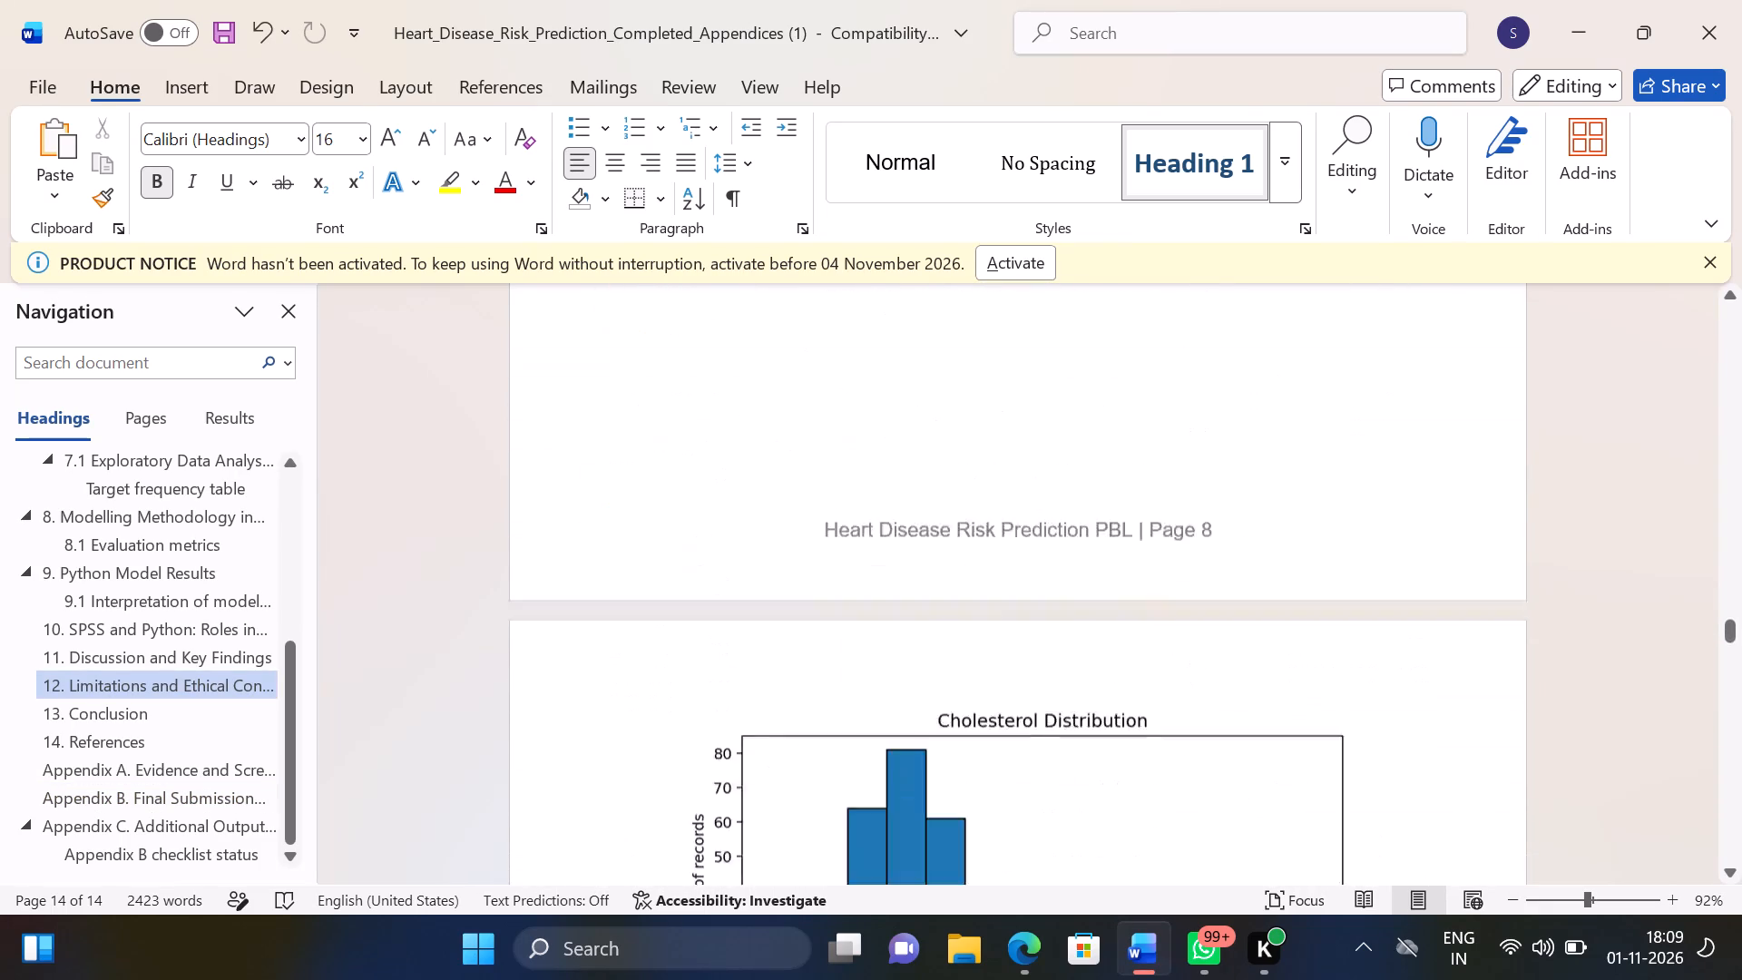
scroll(595, 475, "up", 18)
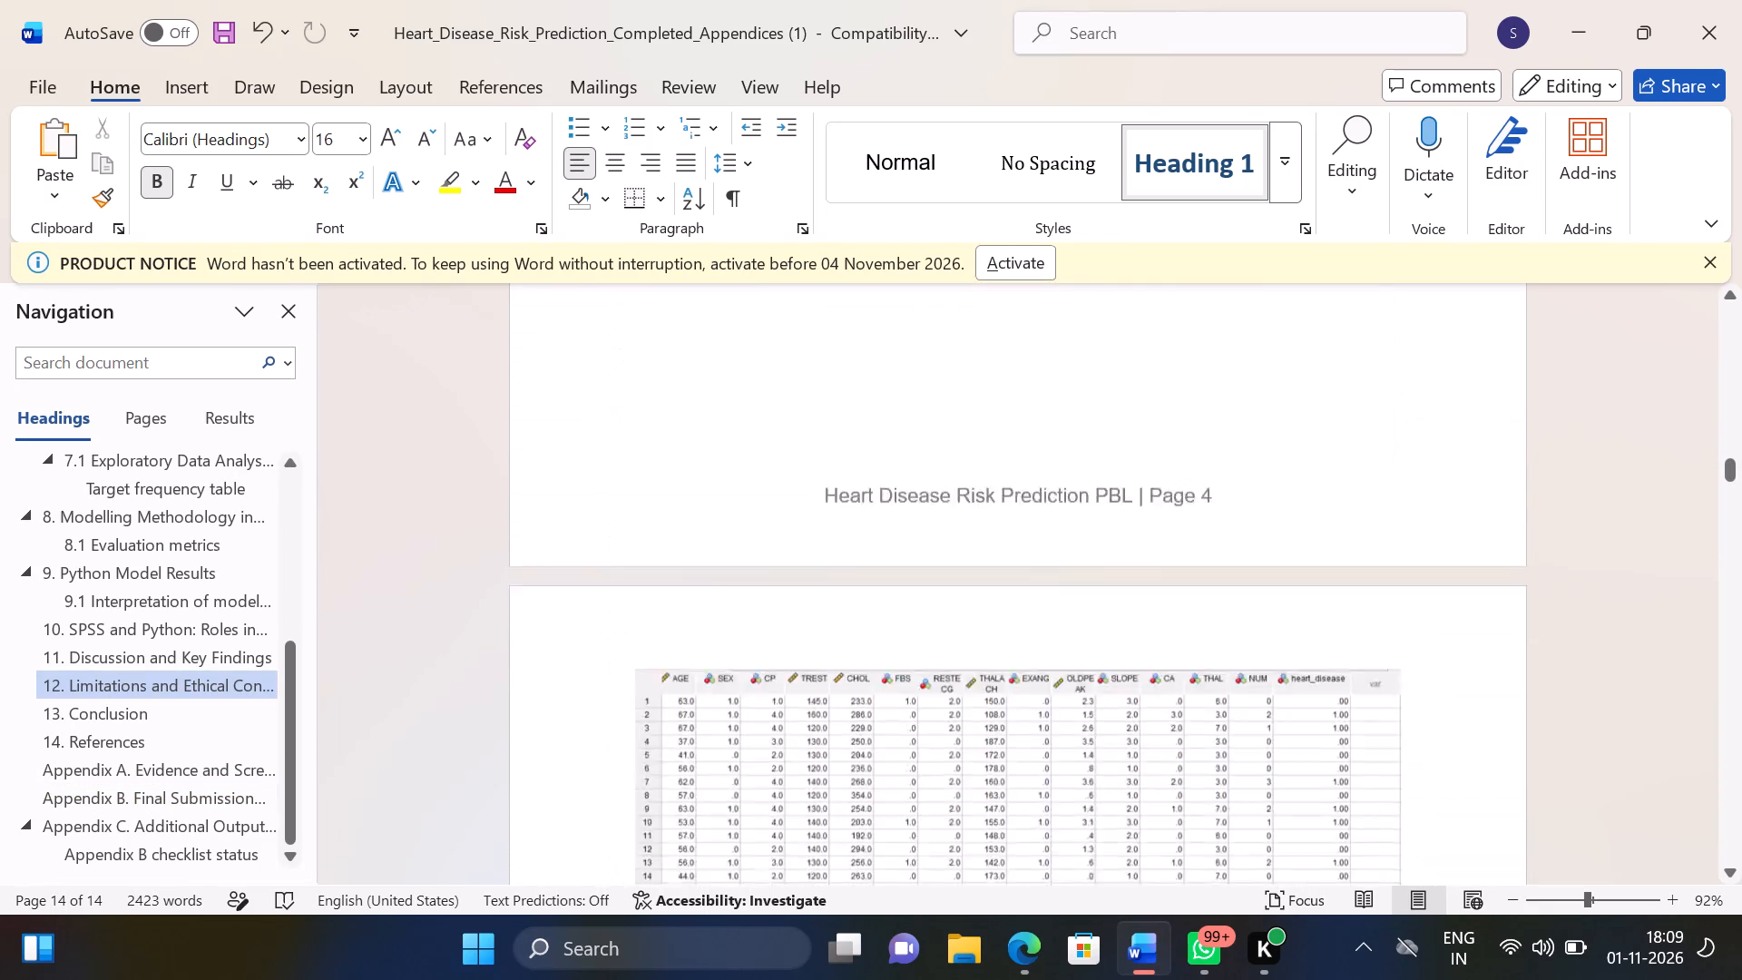
scroll(595, 475, "up", 10)
scroll(595, 475, "down", 1)
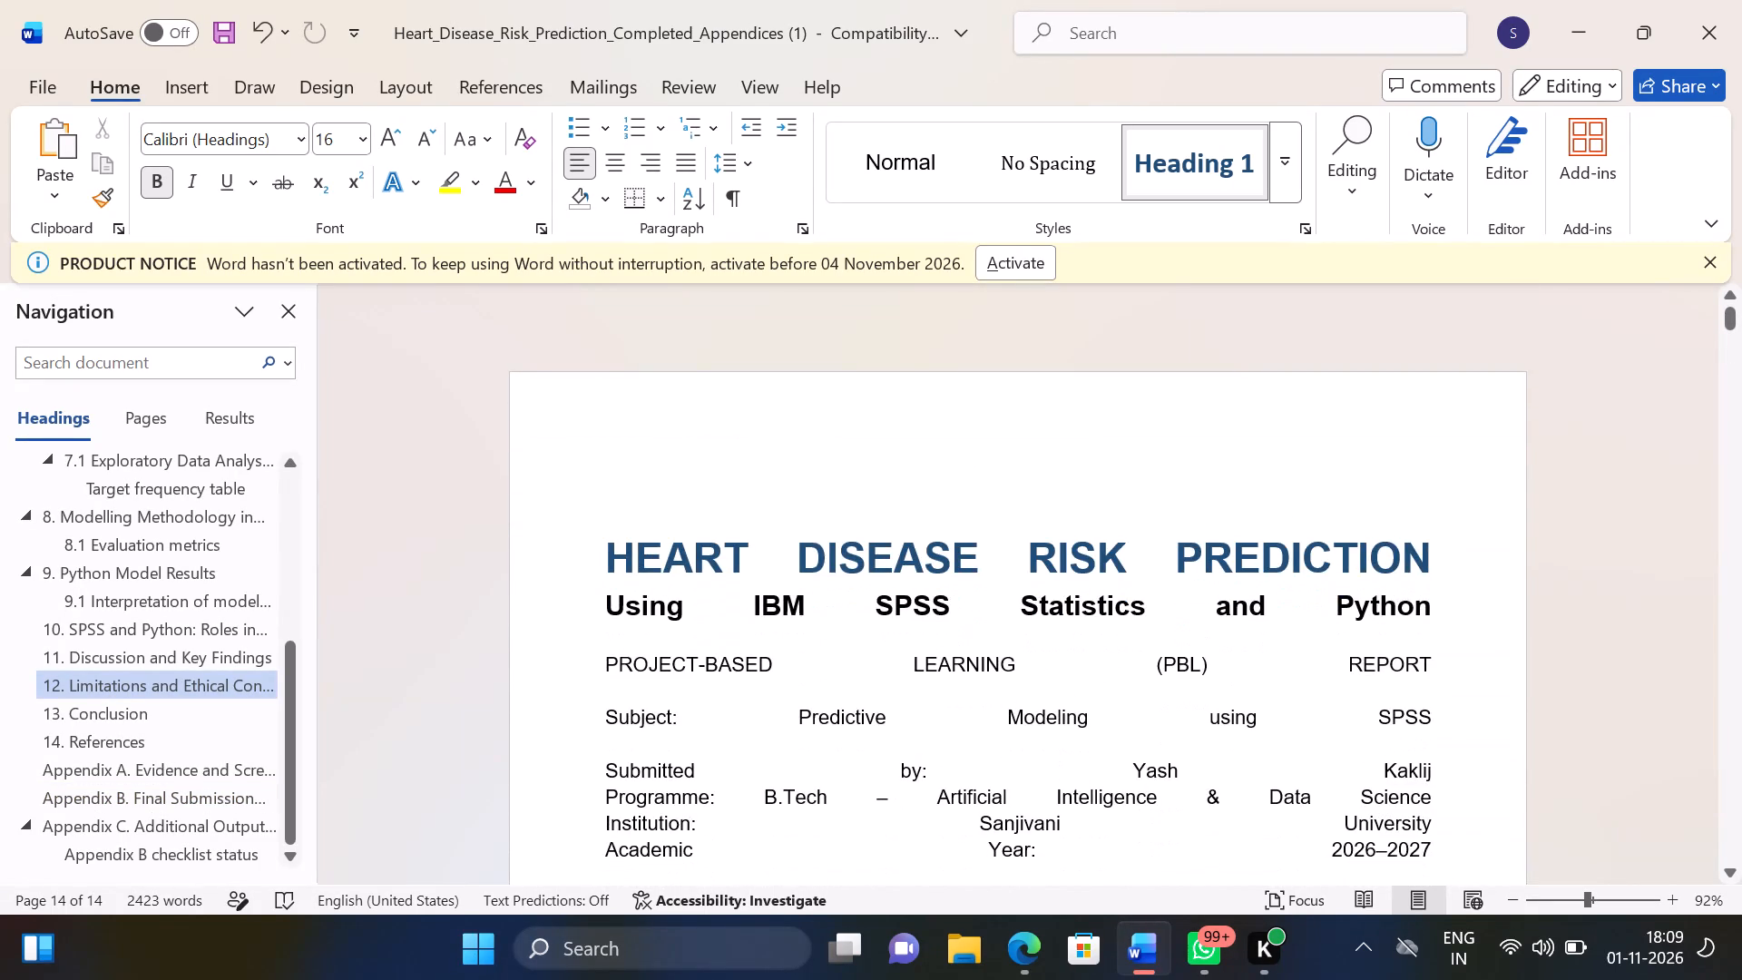
scroll(595, 475, "down", 2)
key("shift+super+s")
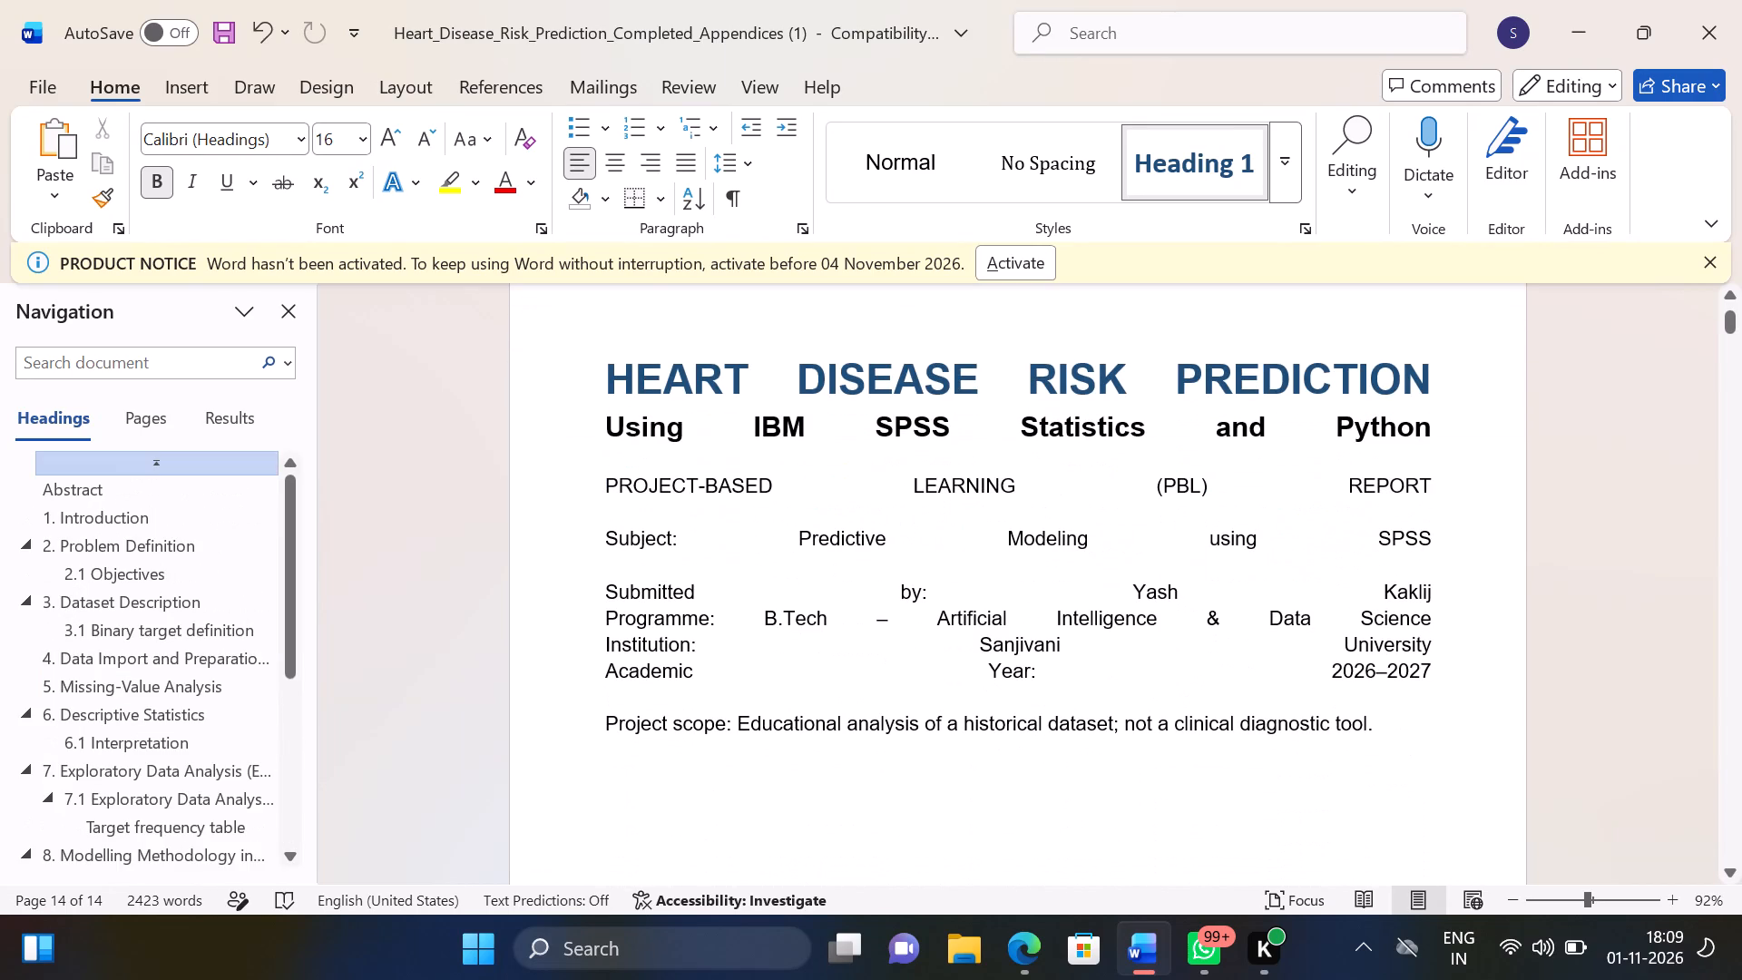
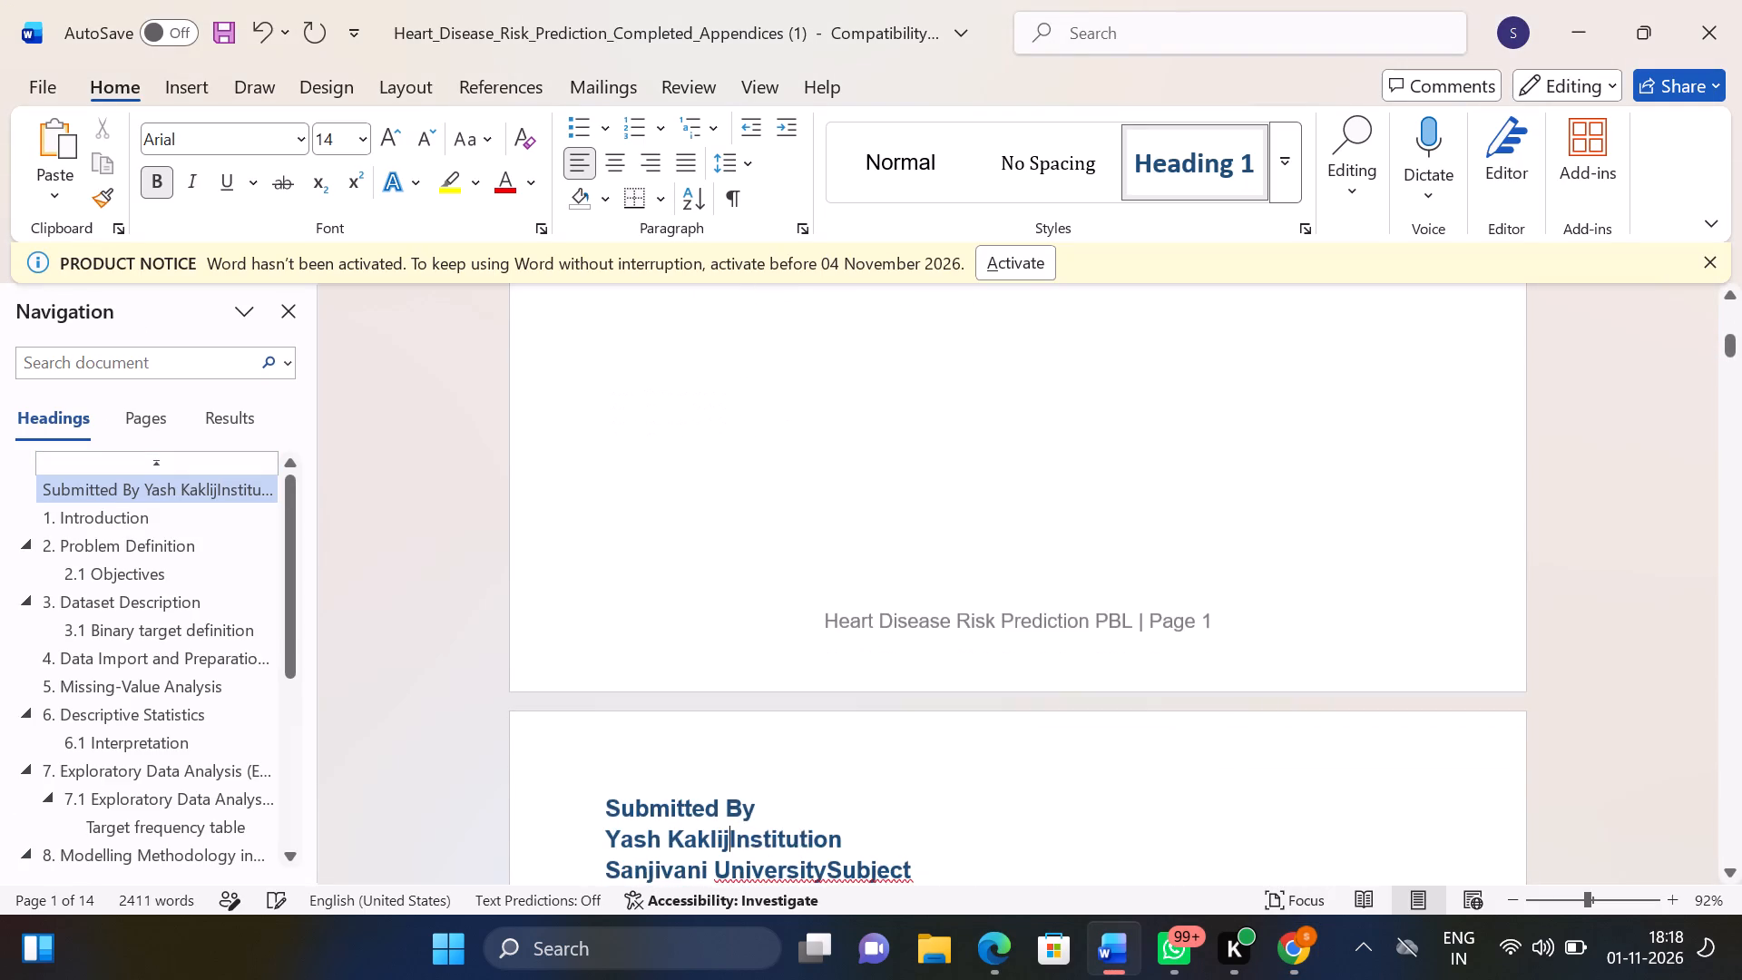
Paste the "Submitted By" line and the student's name below "Sanjivani University" on the title page, leaving a blank line between.
scroll(1059, 603, "up", 2)
left_click(951, 524)
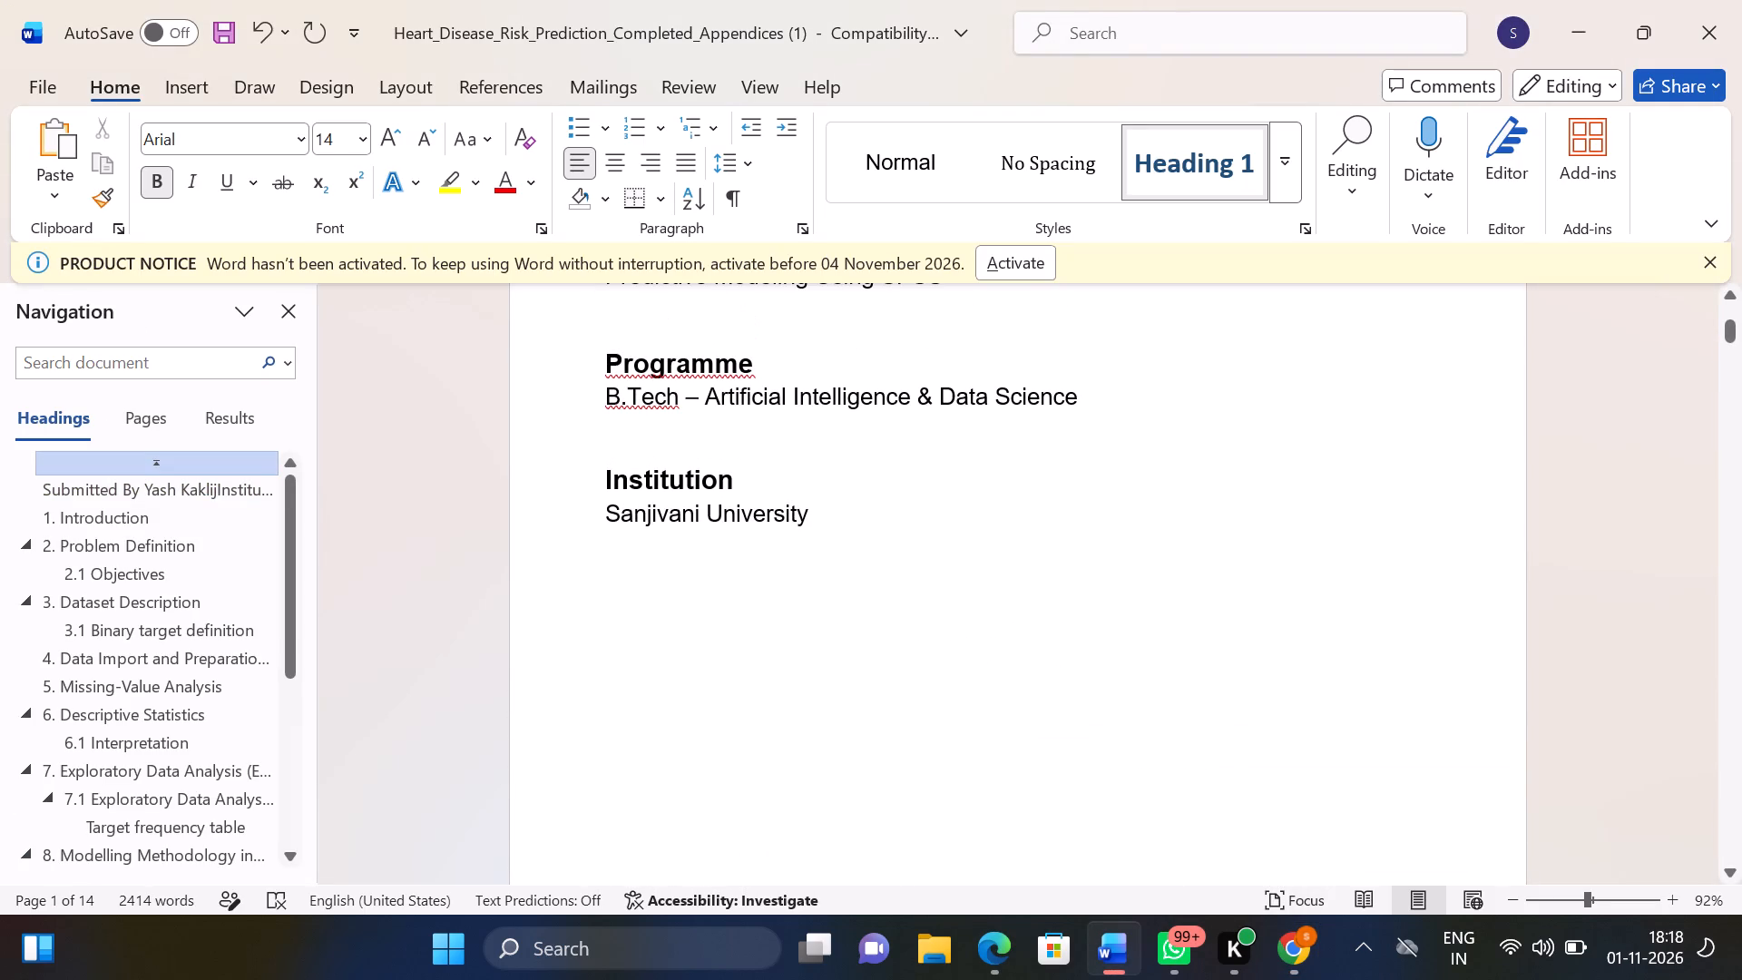
key("Return")
key("Return")
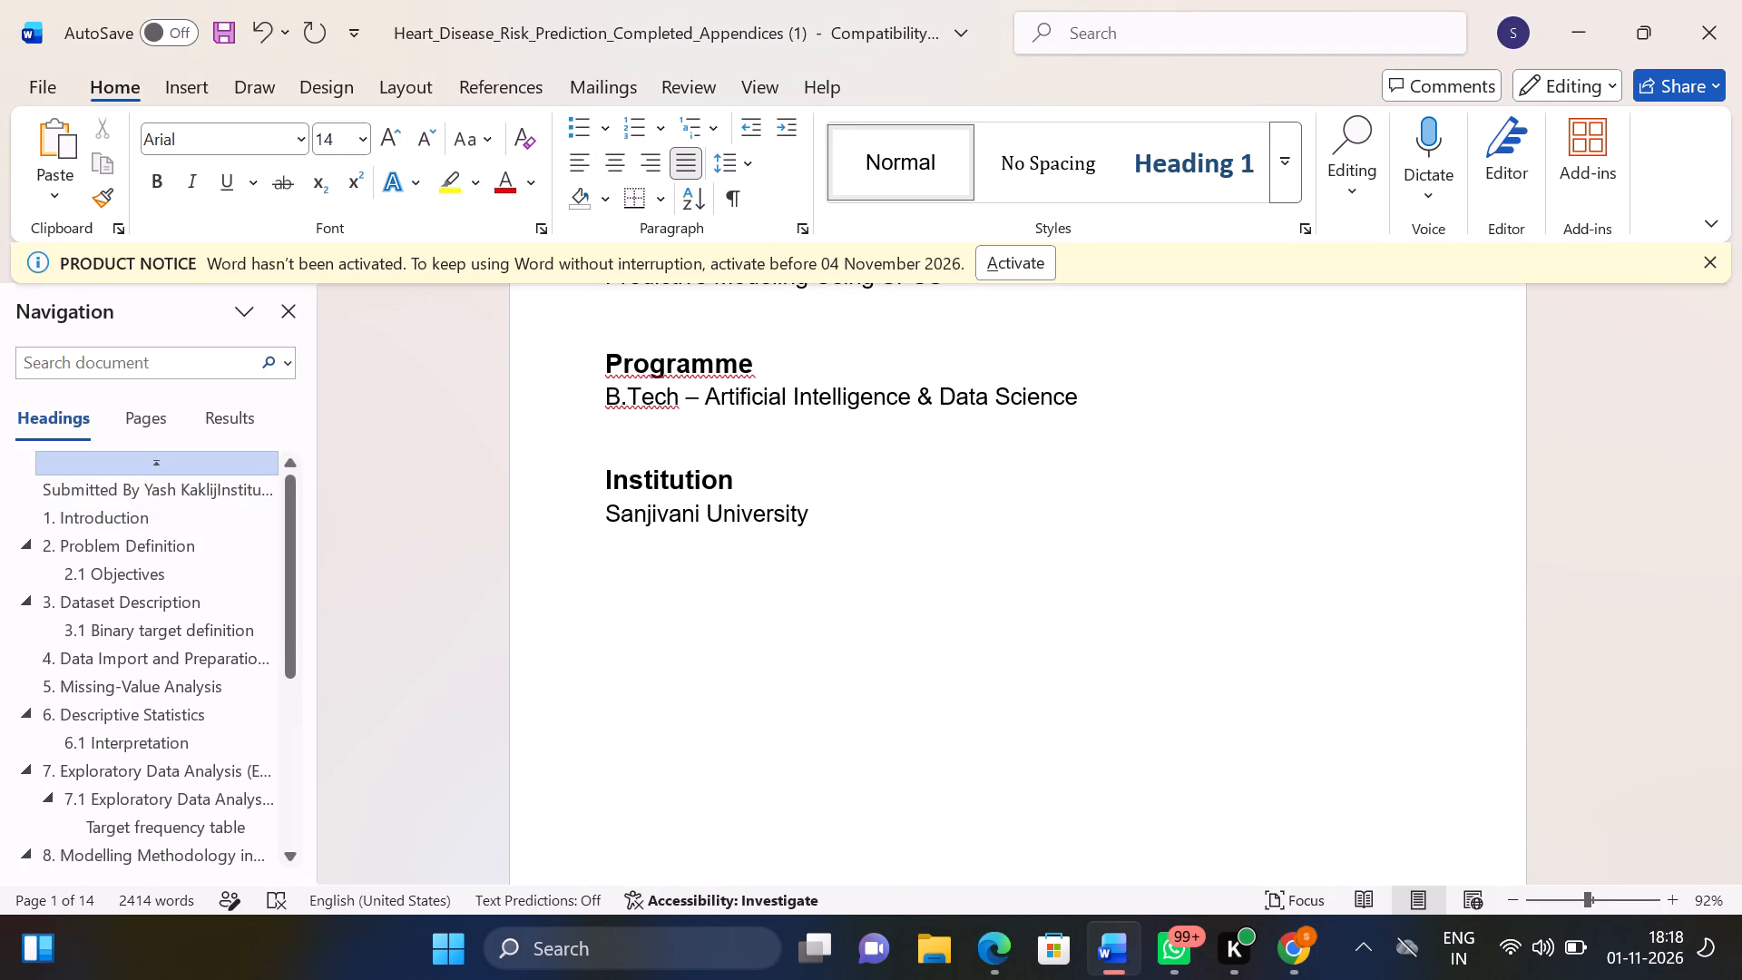
key("ctrl+v")
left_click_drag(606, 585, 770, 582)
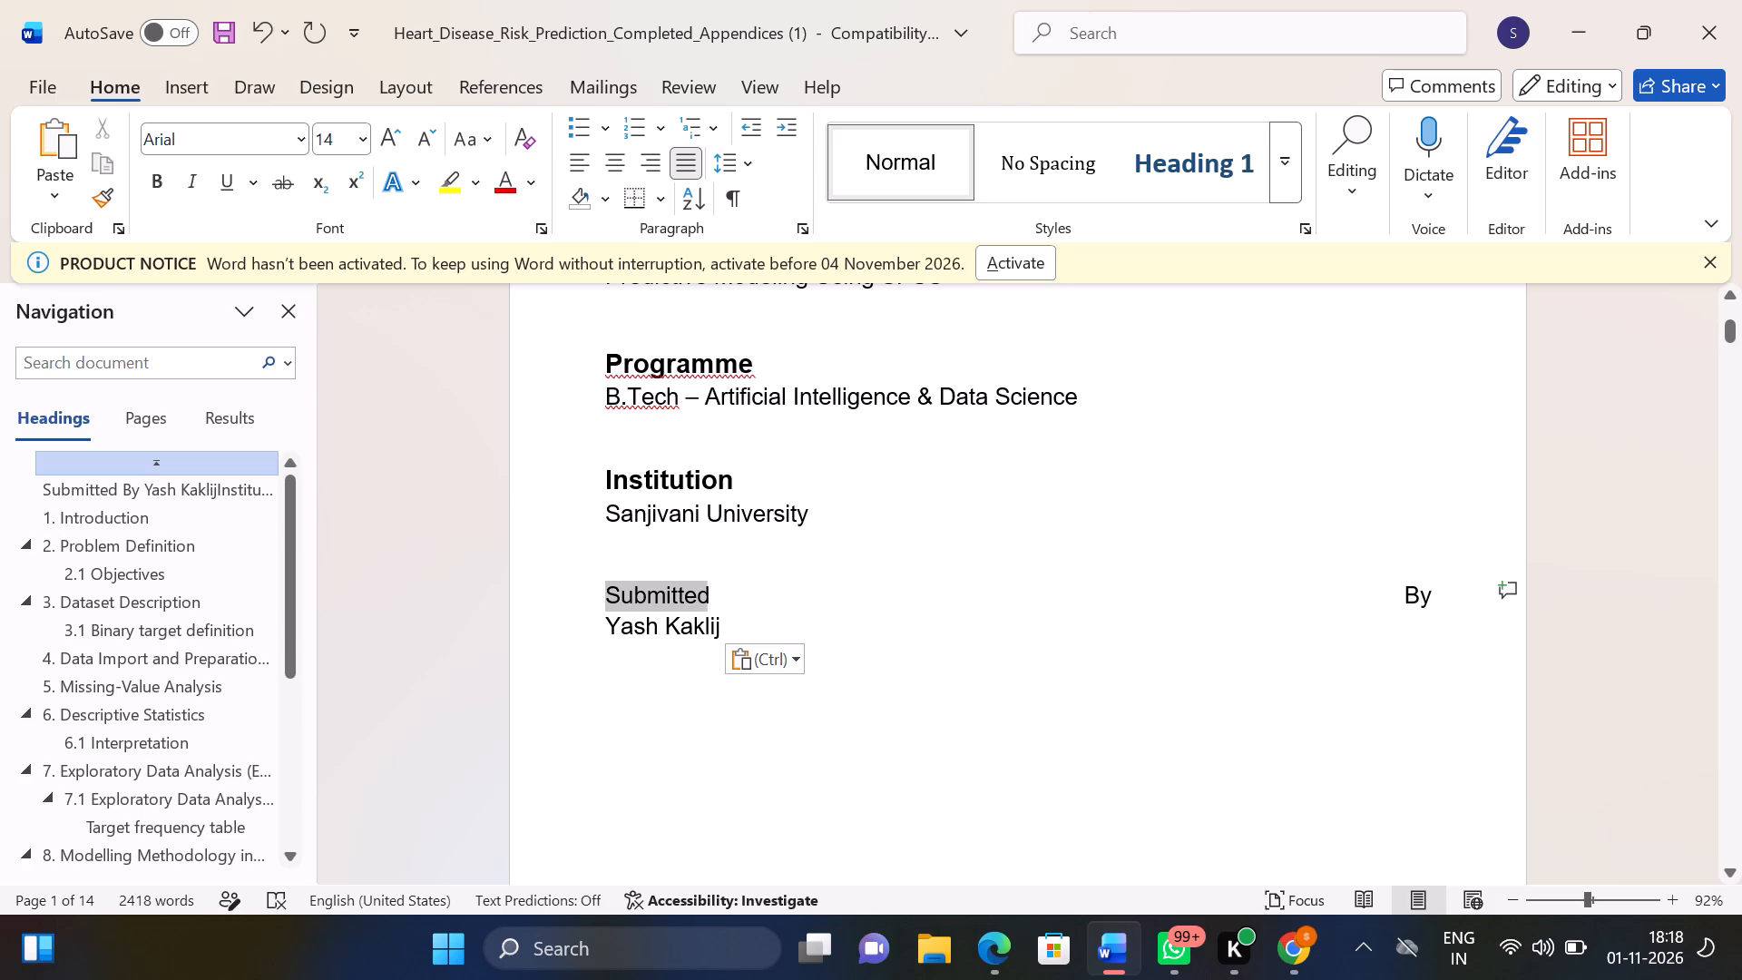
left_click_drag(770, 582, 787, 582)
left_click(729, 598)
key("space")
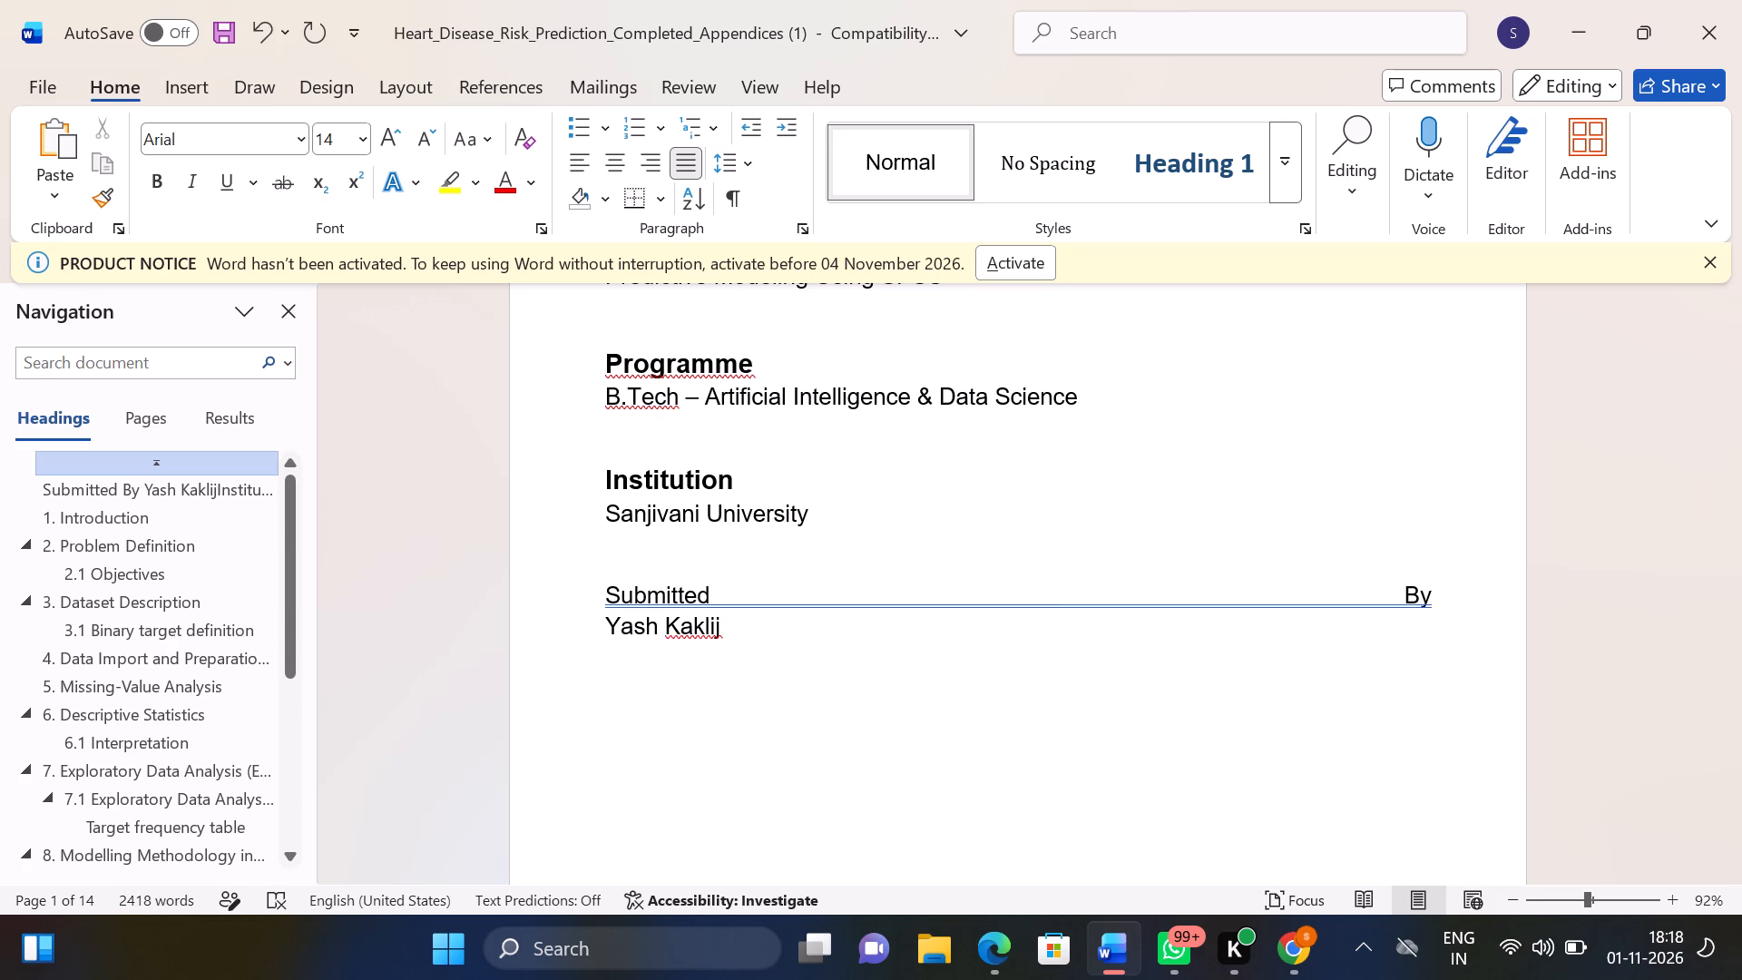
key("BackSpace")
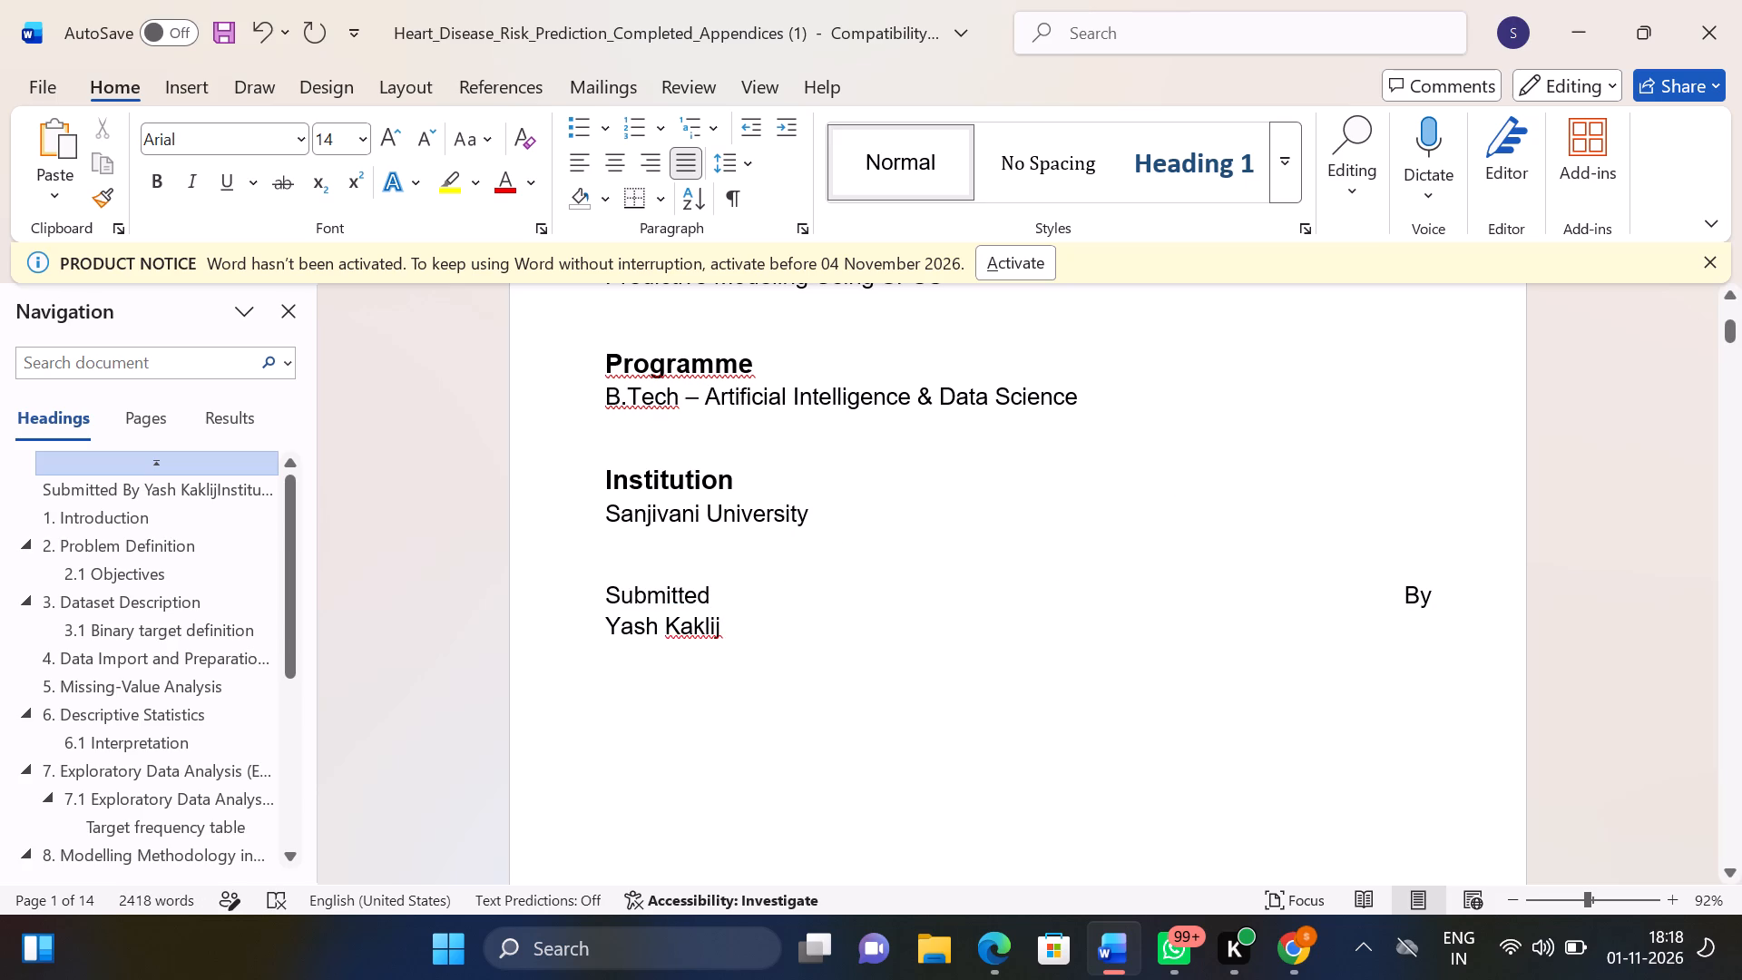
Remove the stretched space and the word "By" after "Submitted" on the title page.
left_click(1399, 583)
key("BackSpace")
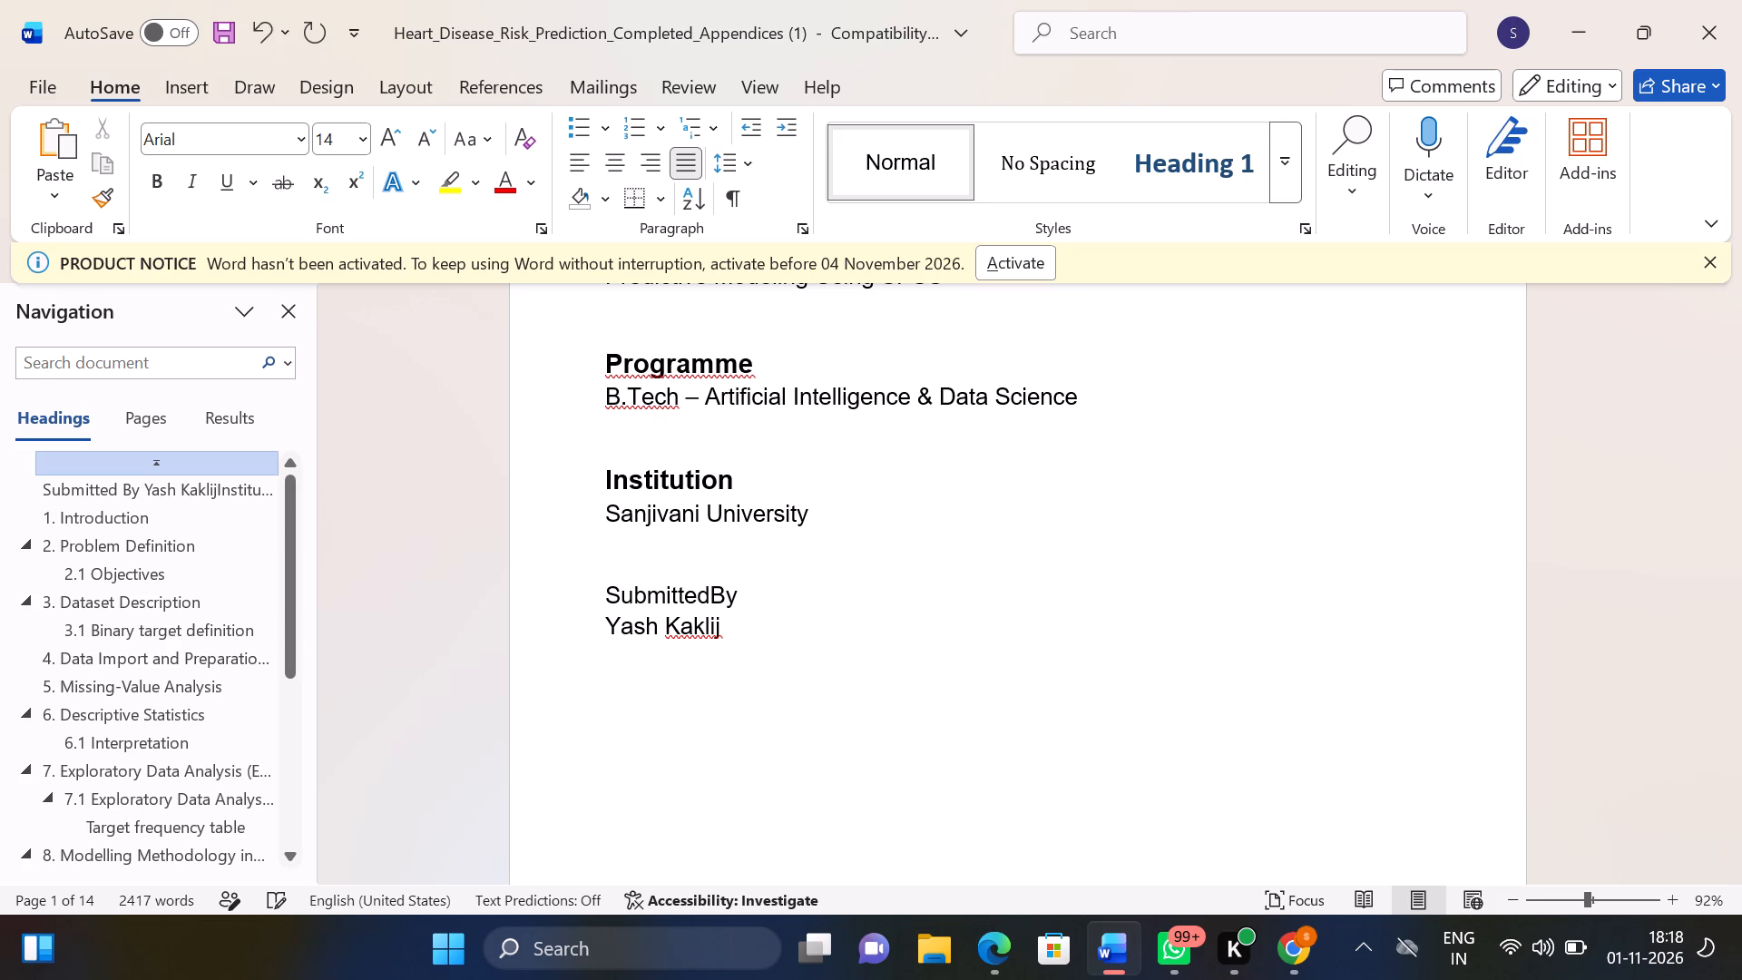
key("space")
key("BackSpace")
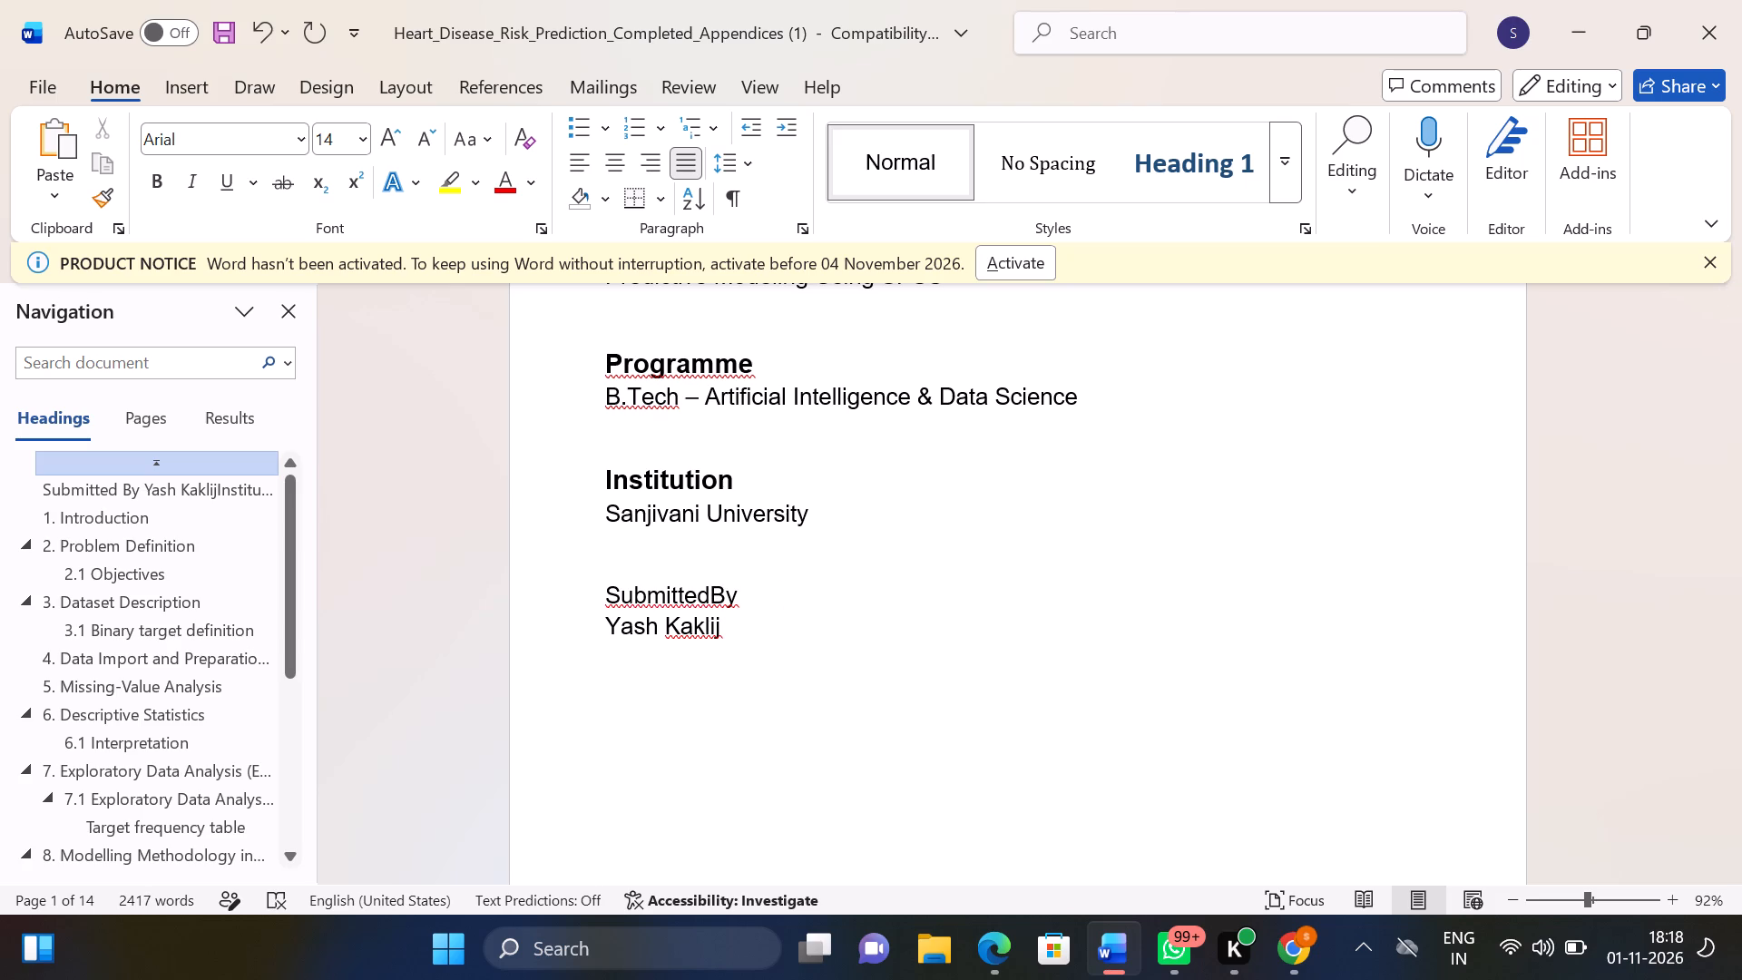
key("Right")
key("Right")
key("BackSpace")
key("BackSpace")
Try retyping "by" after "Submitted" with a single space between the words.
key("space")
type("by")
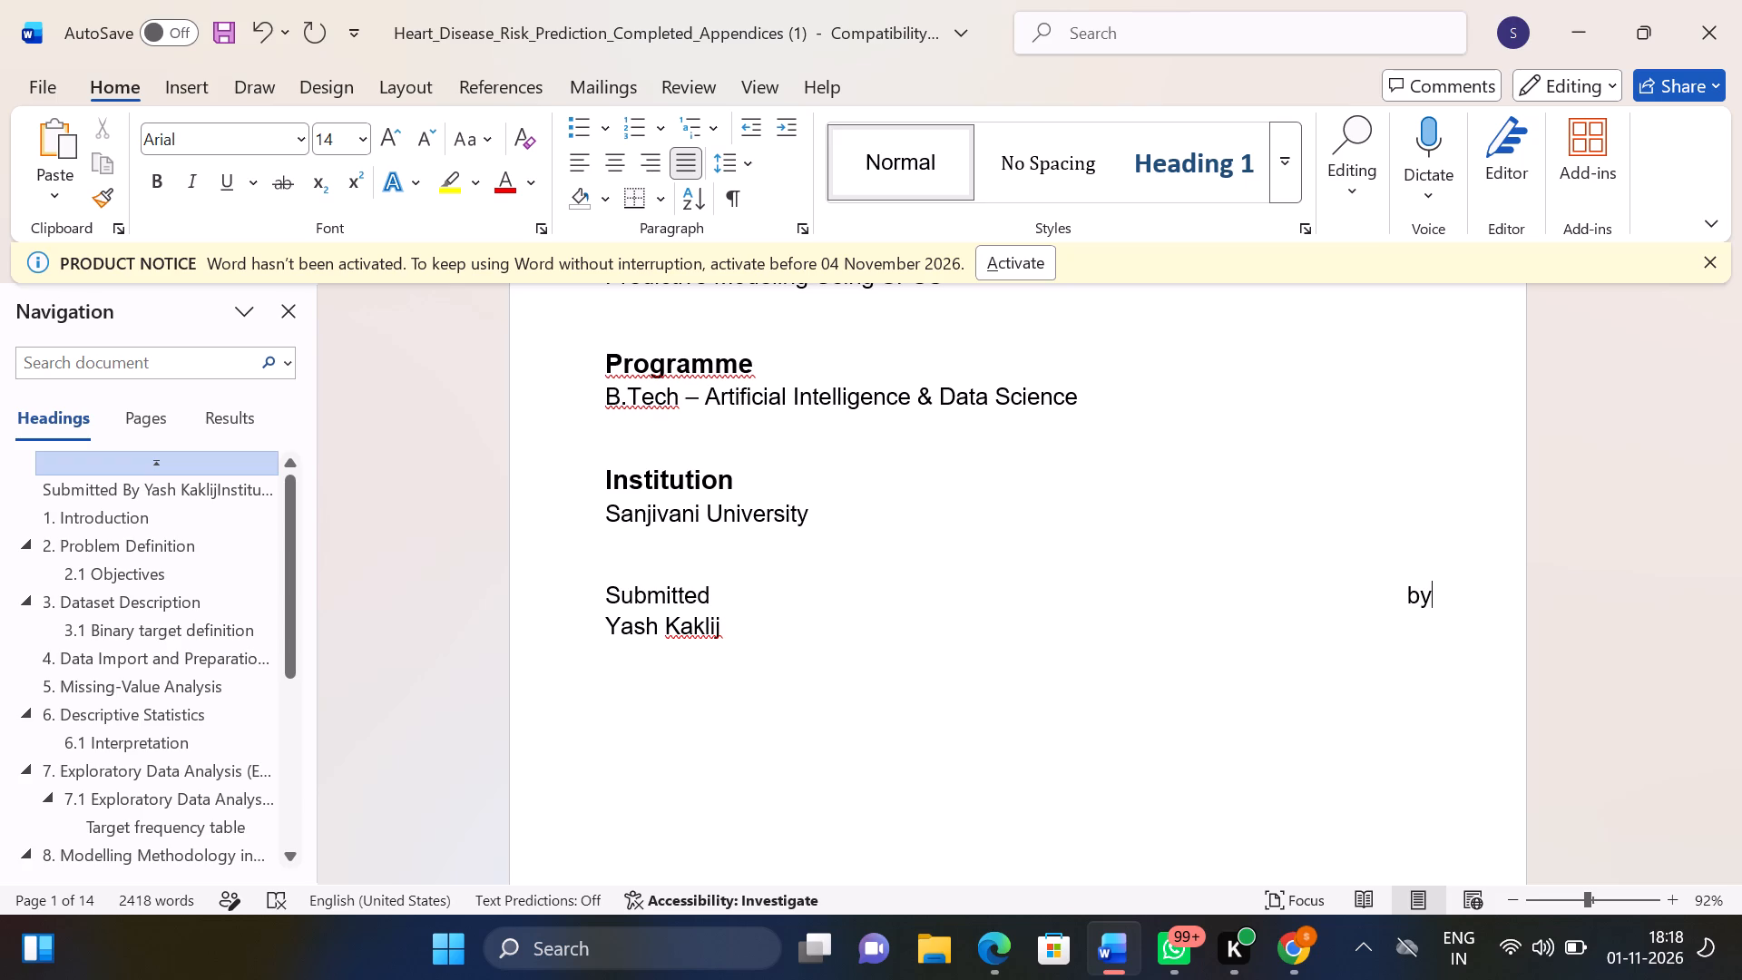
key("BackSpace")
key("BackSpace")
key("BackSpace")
Insert another blank line above "Submitted" to separate it further from "Sanjivani University".
scroll(1399, 583, "up", 3)
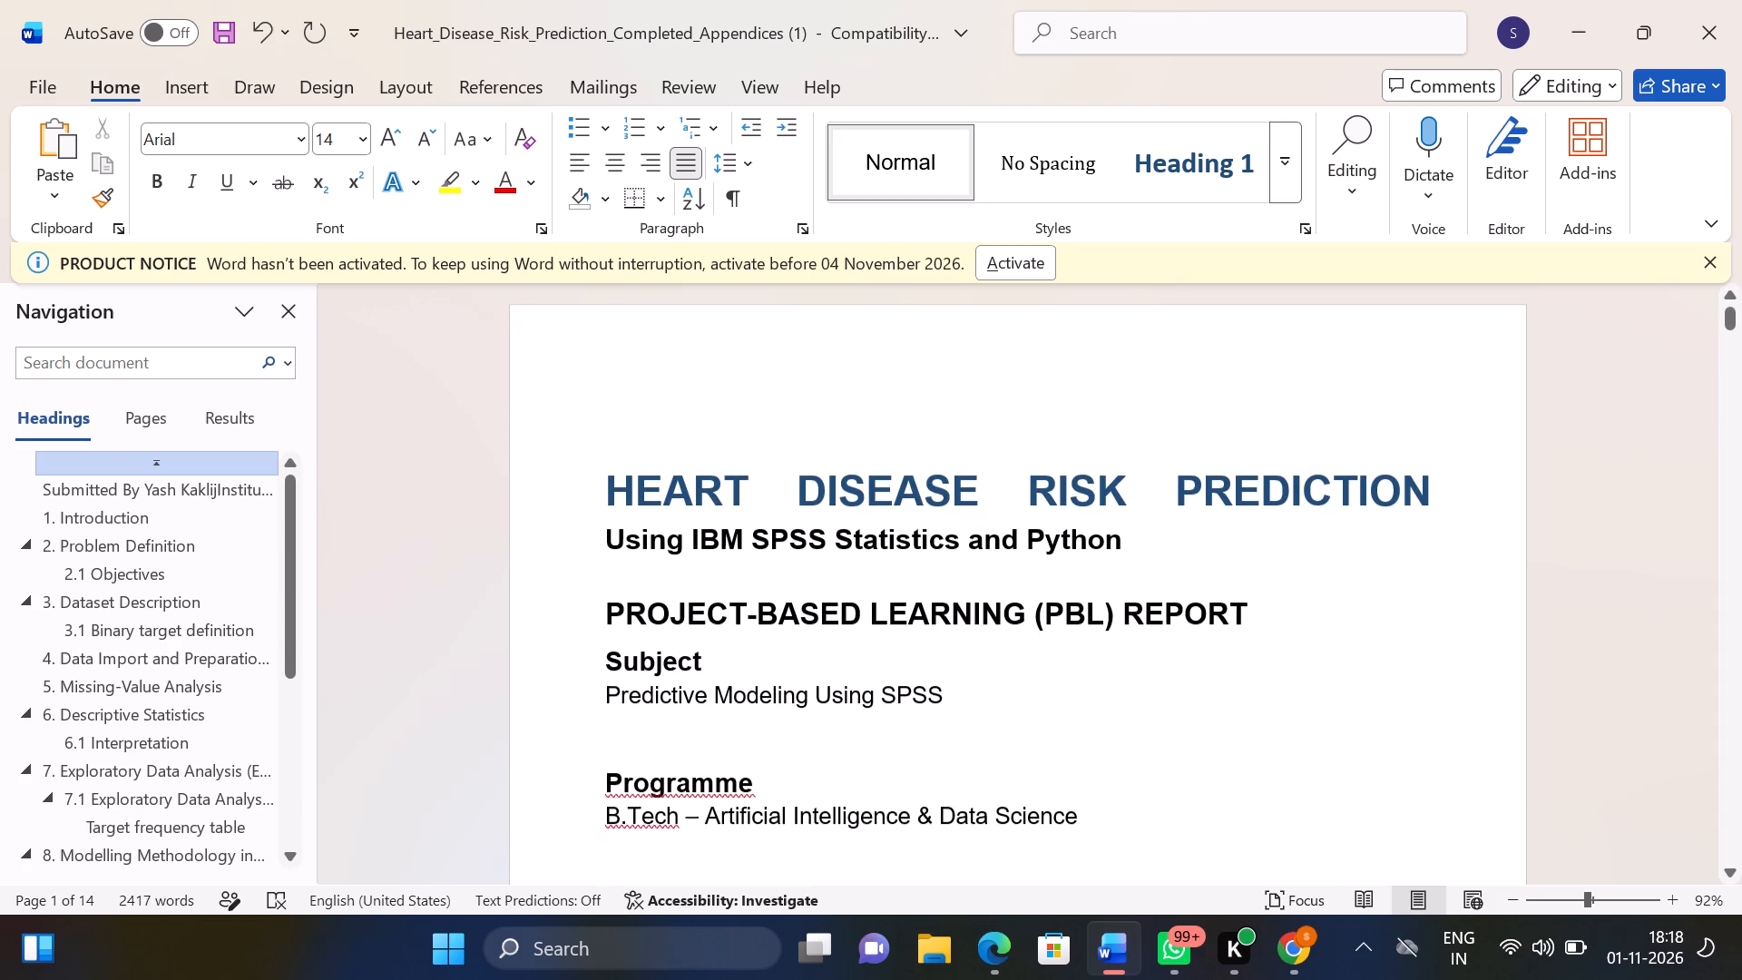
scroll(1399, 583, "down", 3)
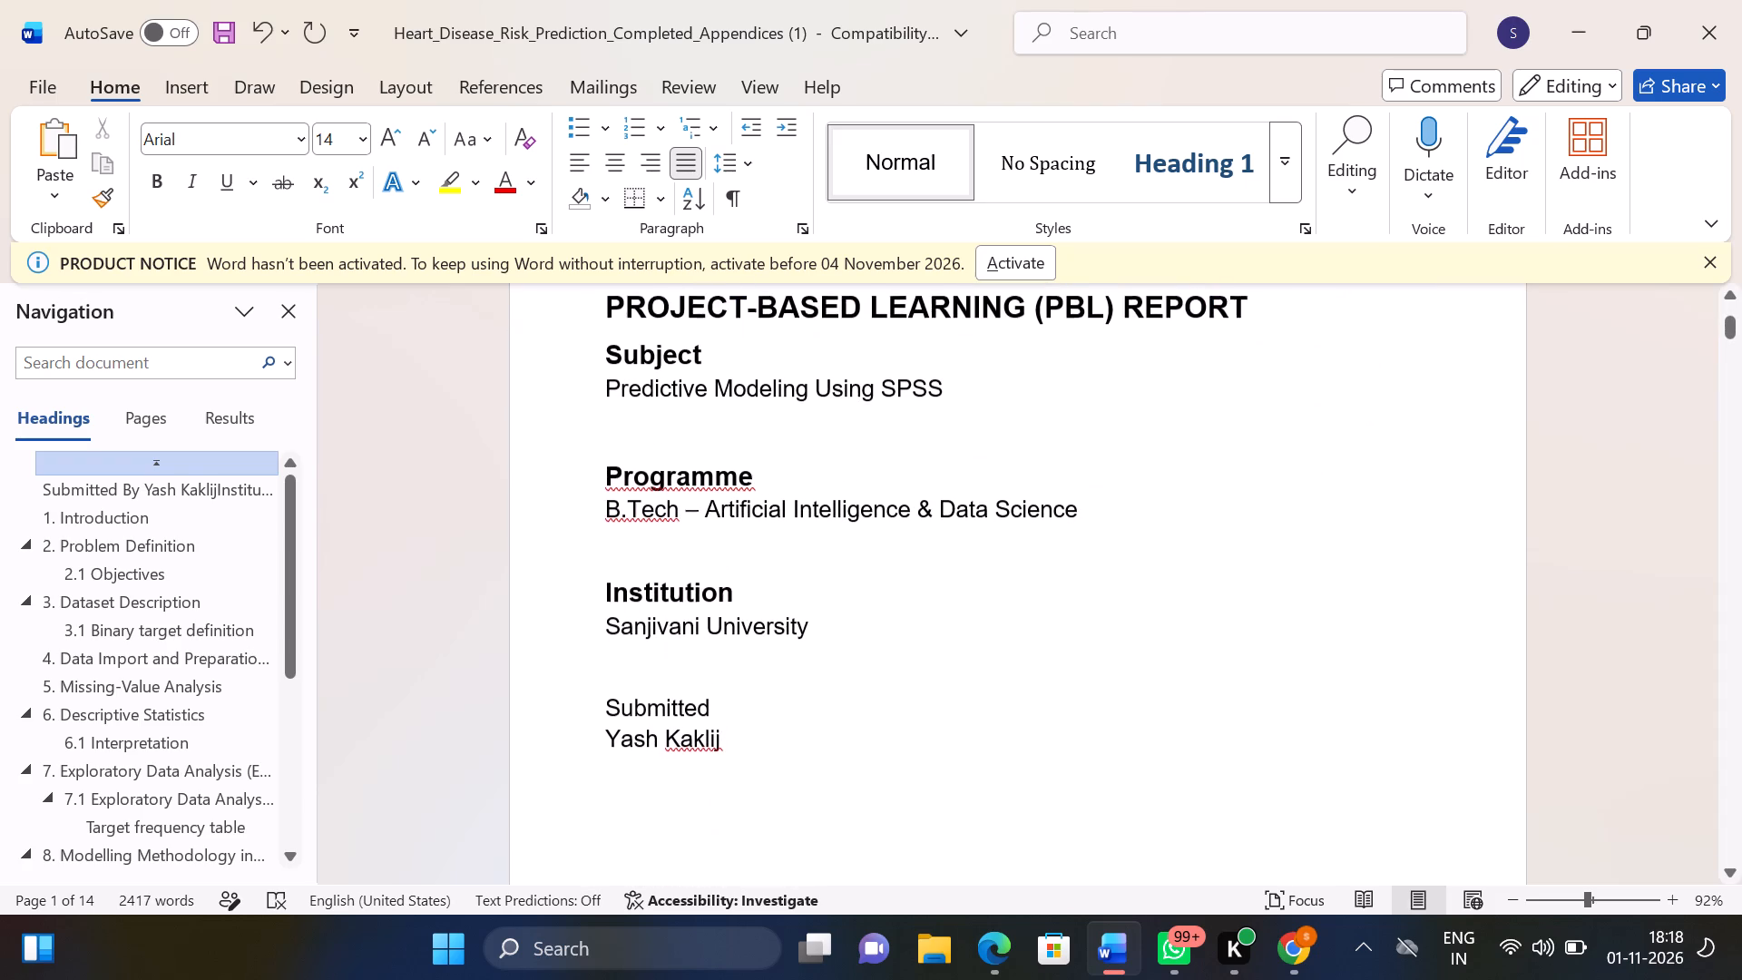
scroll(1399, 583, "down", 1)
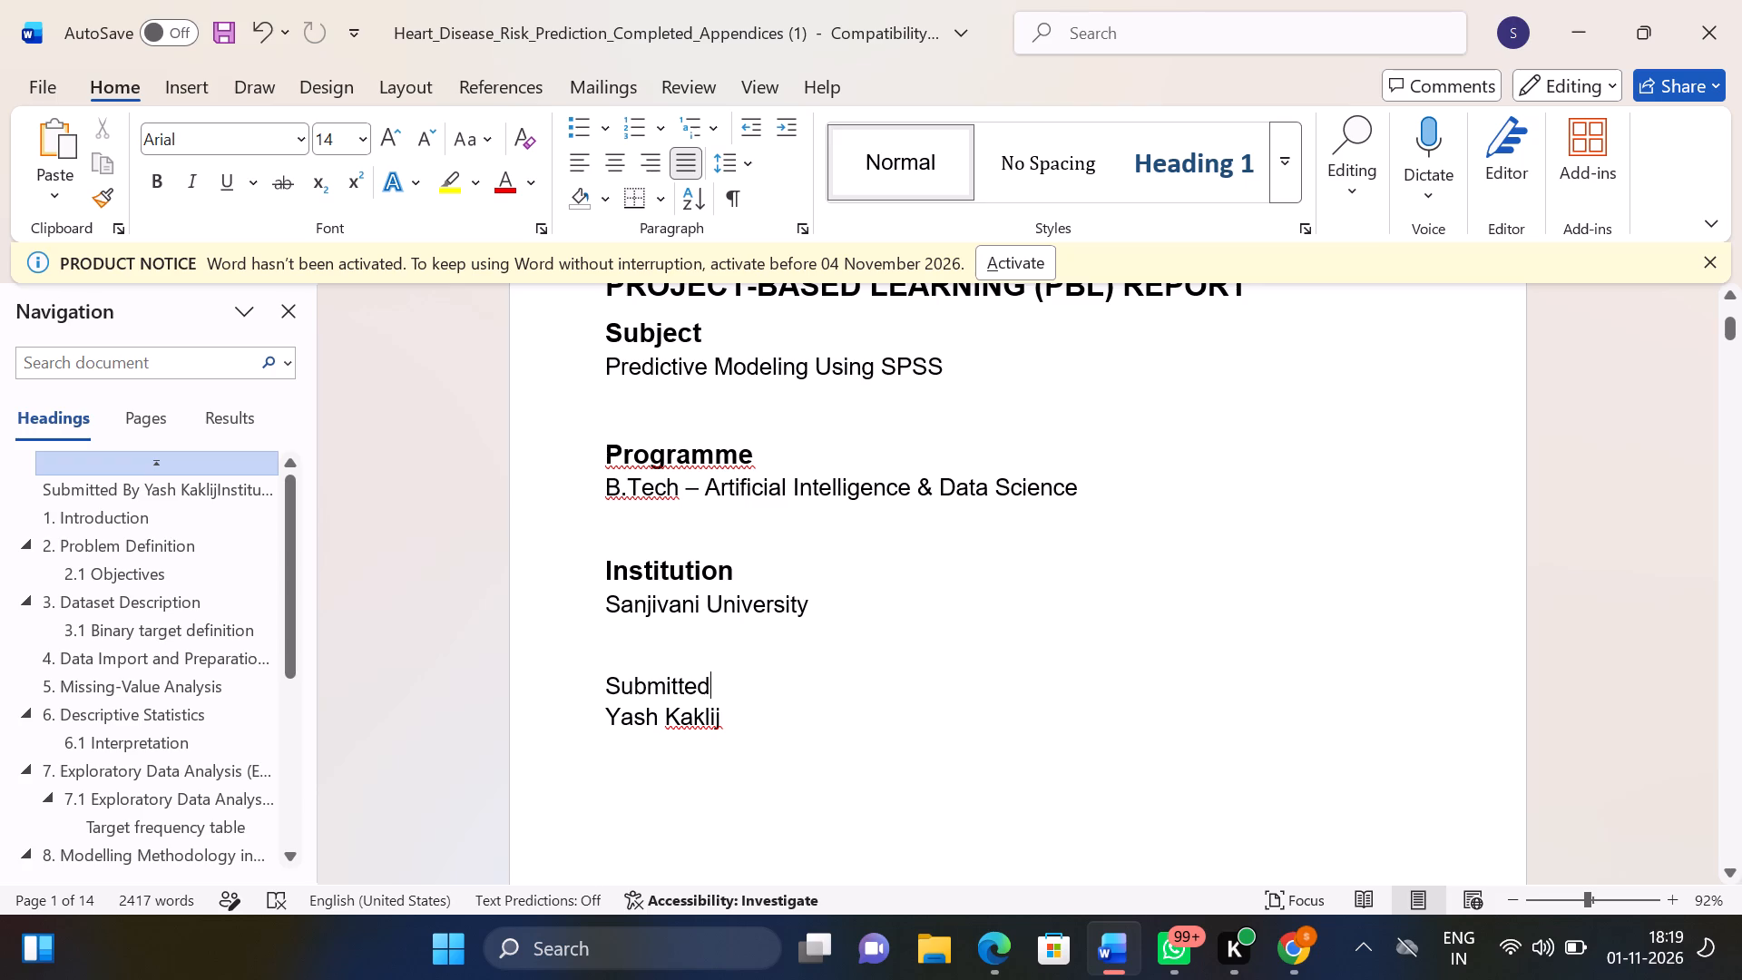
key("Left")
key("Left")
key("Left")
key("Left")
key("Left")
key("Left")
key("Left")
key("Left")
key("Left")
key("Return")
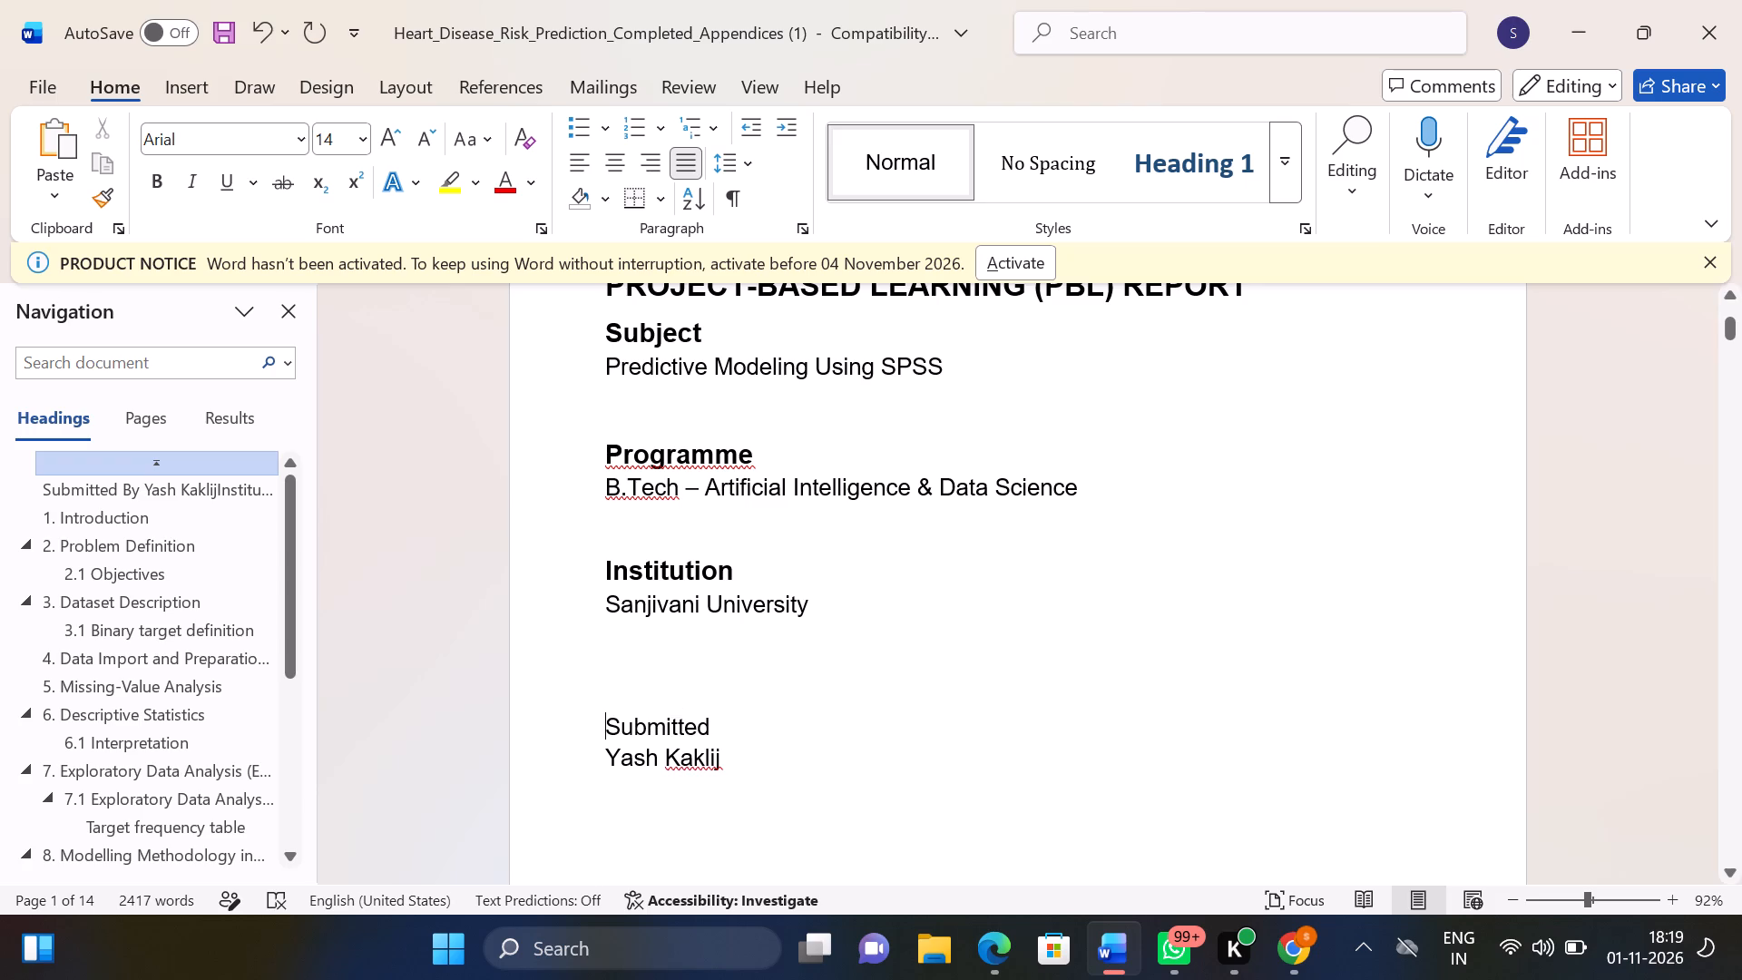
Add "by" after "Submitted" so that the line reads "Submitted by".
left_click(865, 731)
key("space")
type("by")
Delete the widely spaced word "by" after "Submitted" on the title page.
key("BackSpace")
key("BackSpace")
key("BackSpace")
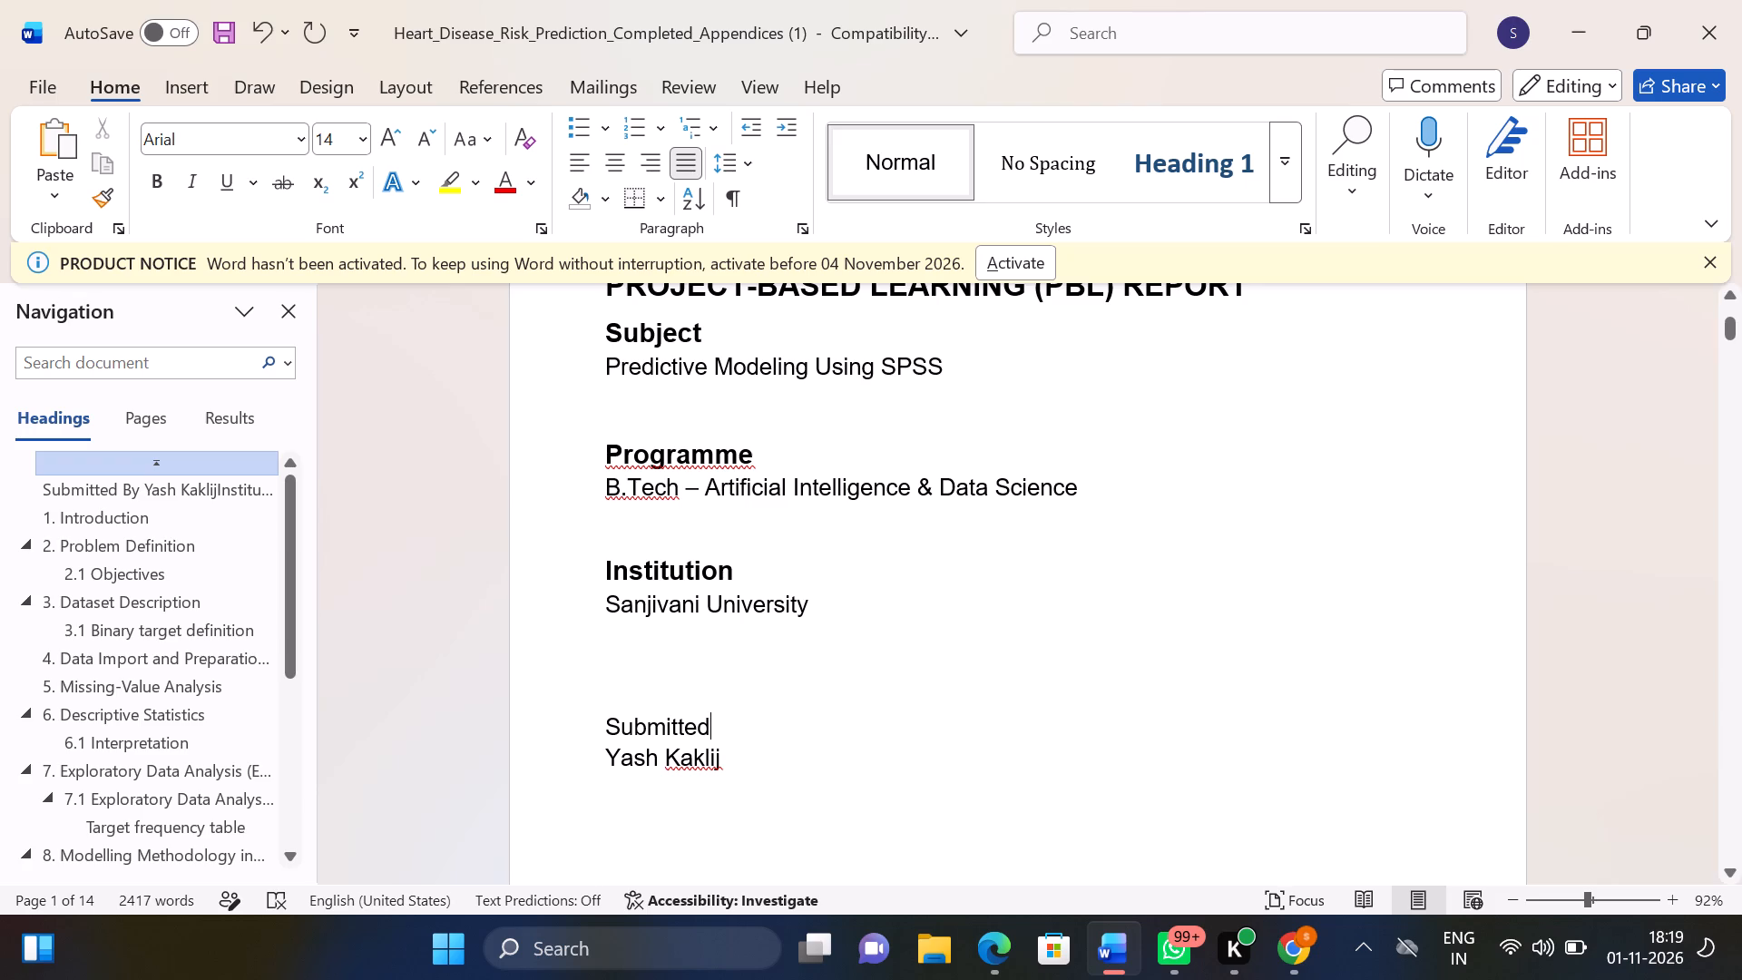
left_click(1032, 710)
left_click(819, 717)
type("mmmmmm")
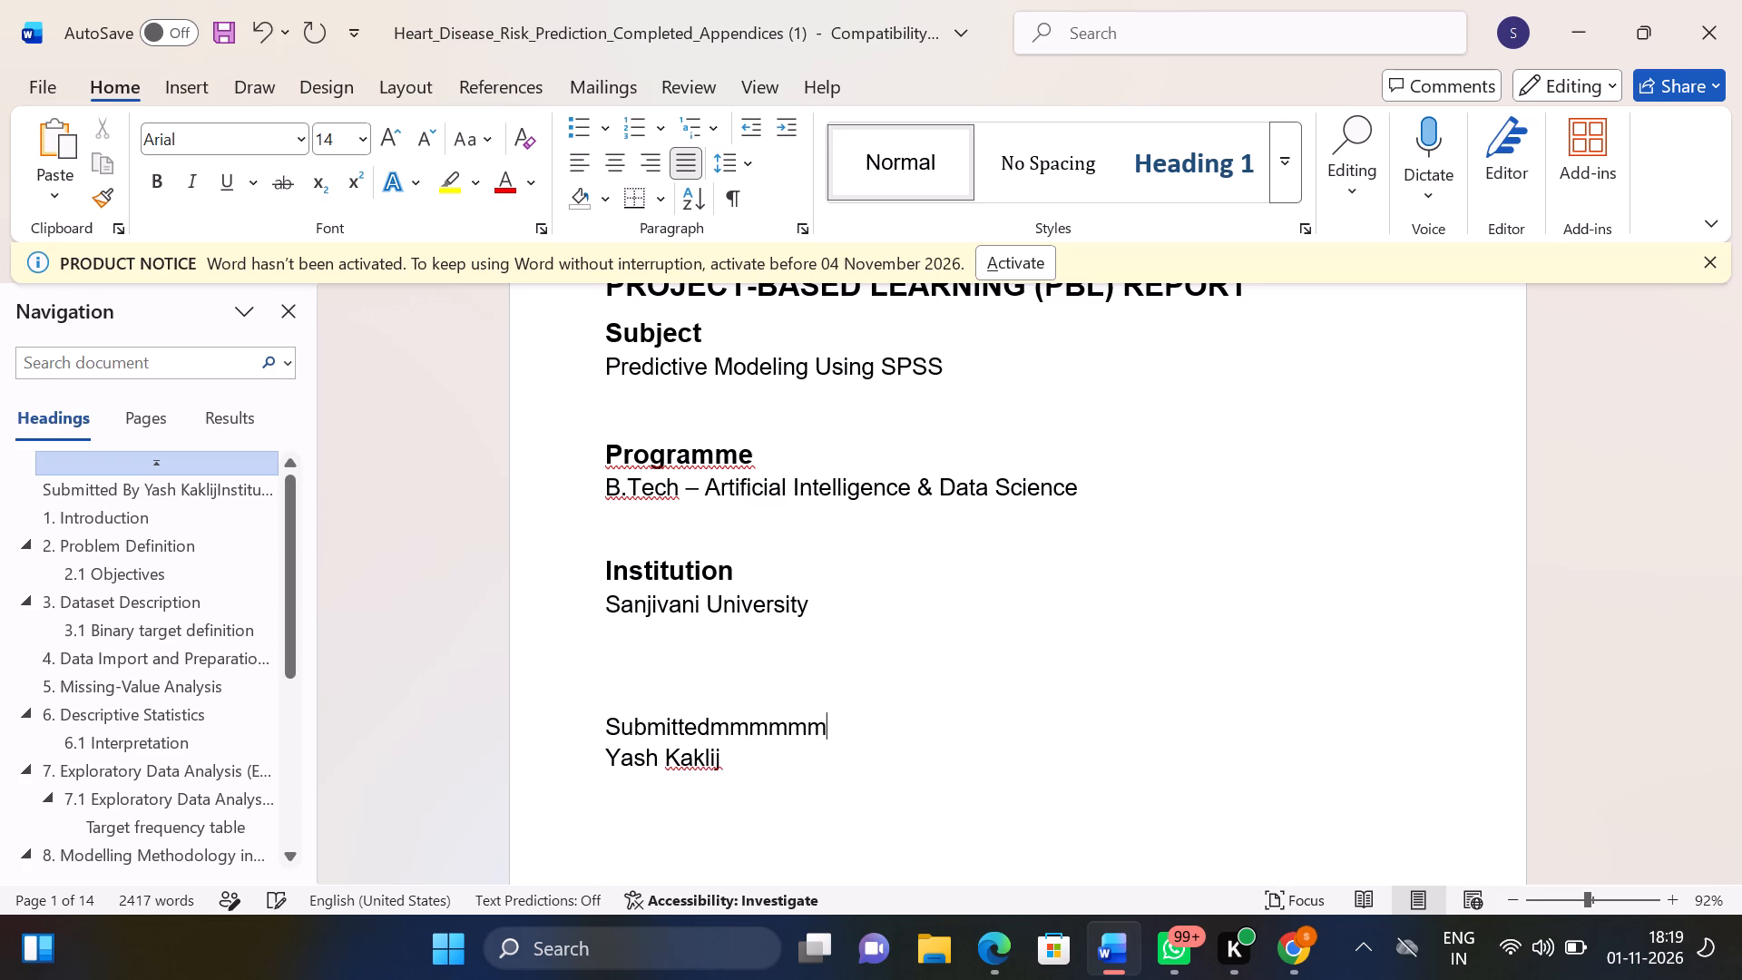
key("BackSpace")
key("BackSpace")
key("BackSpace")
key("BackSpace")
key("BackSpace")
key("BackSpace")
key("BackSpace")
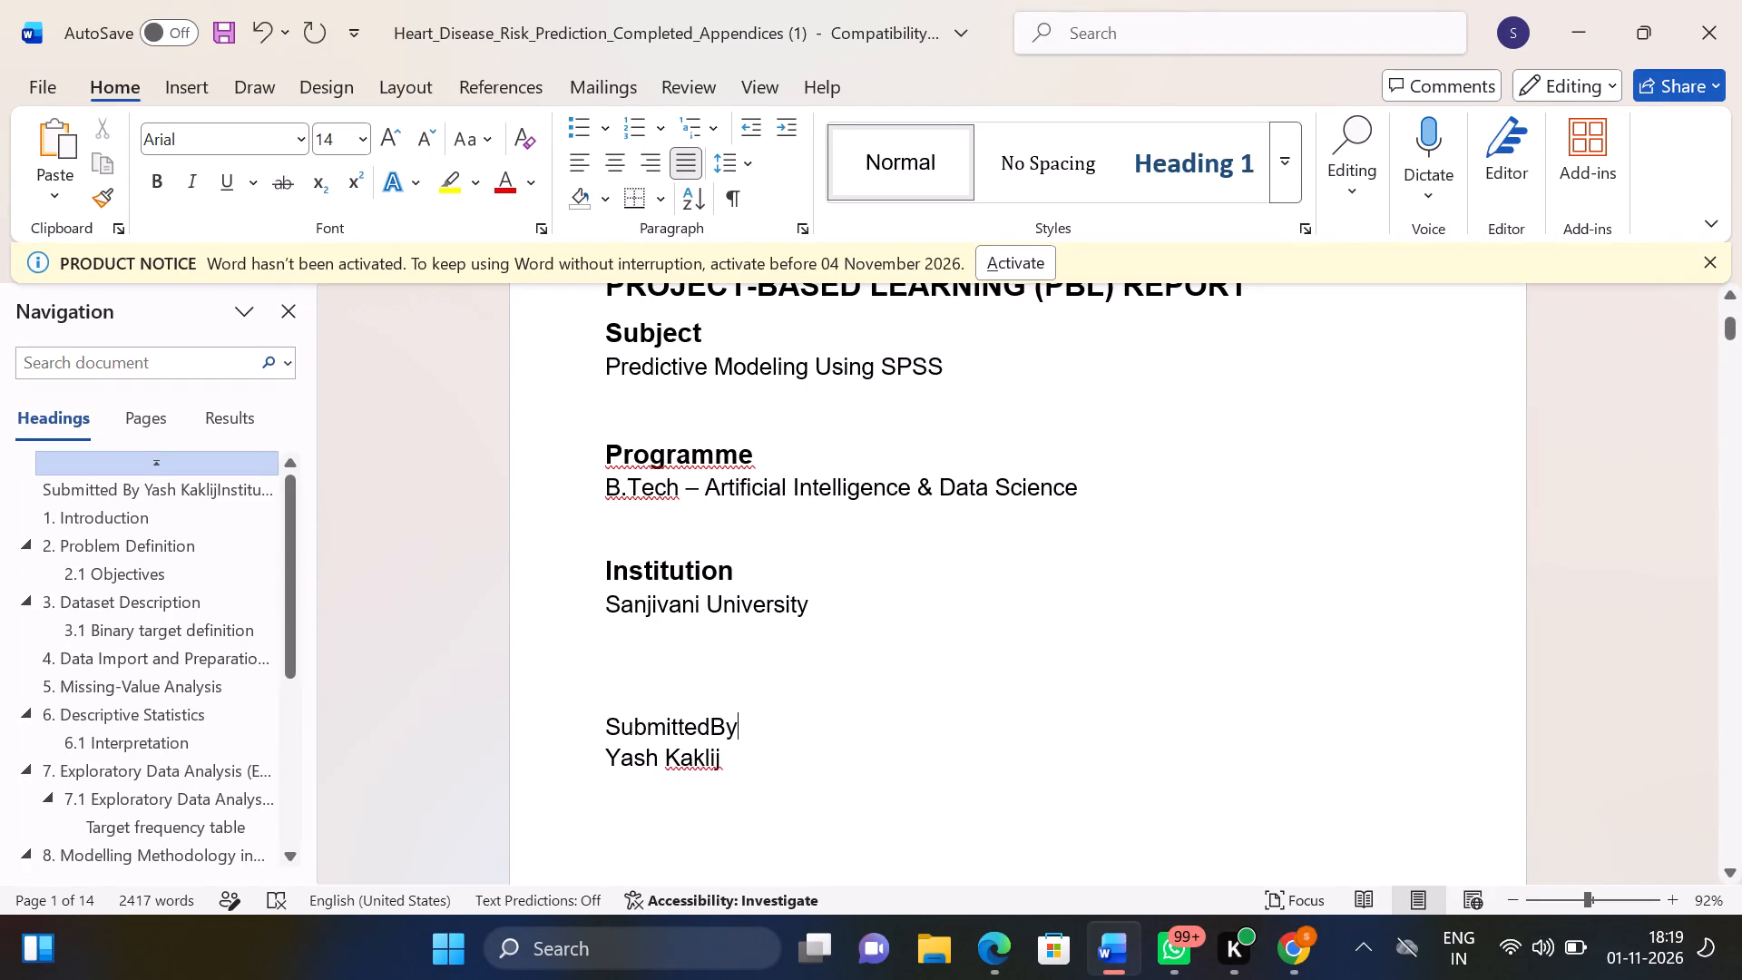
Apply the Normal style to the "SubmittedBy" lines on the title page and insert one space to read "Submitted By".
left_click(706, 722)
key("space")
key("BackSpace")
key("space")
key("BackSpace")
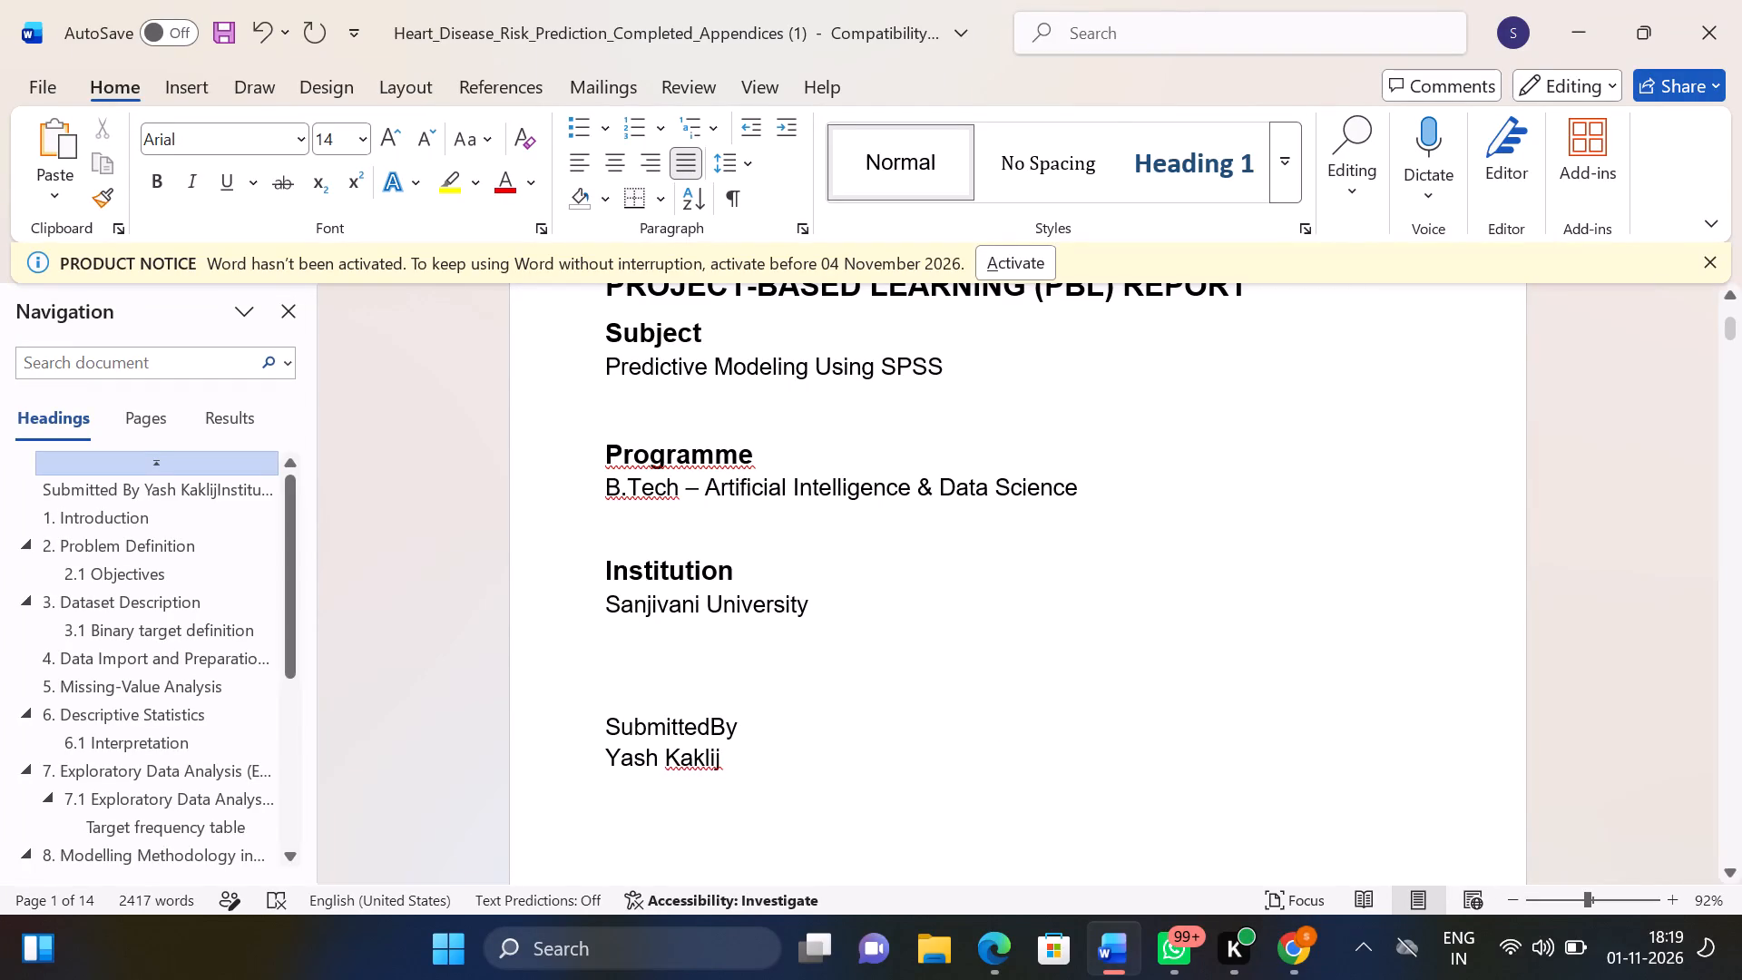
left_click(1032, 165)
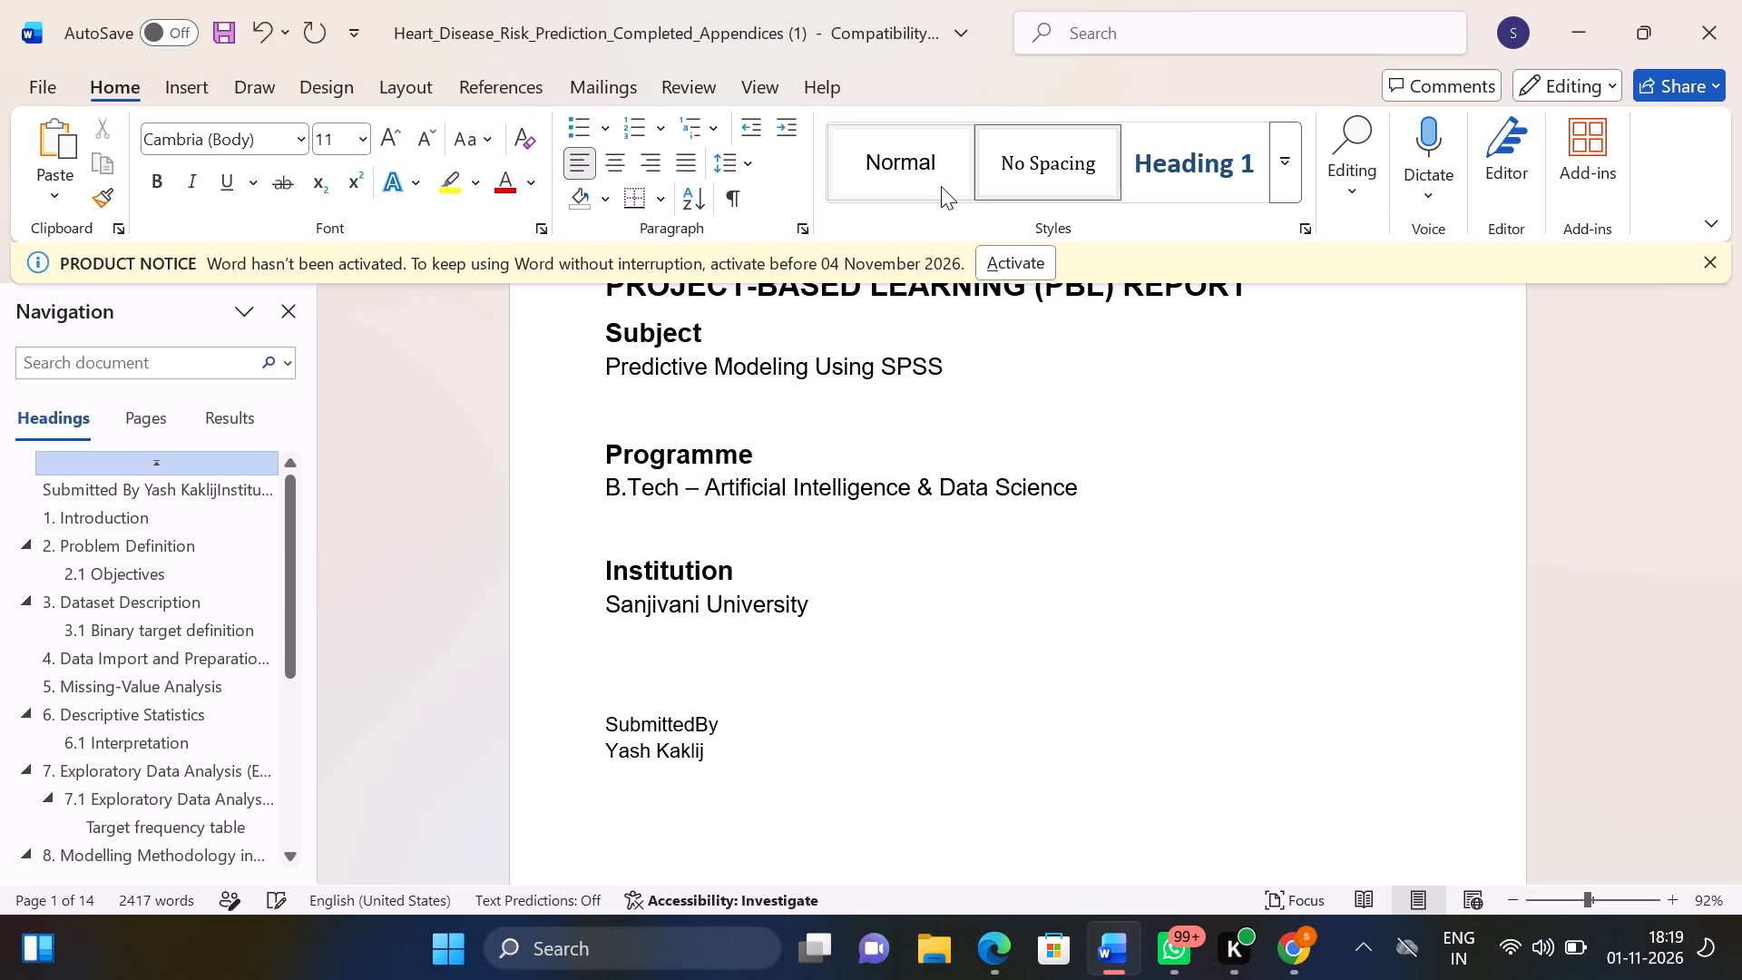
left_click(941, 186)
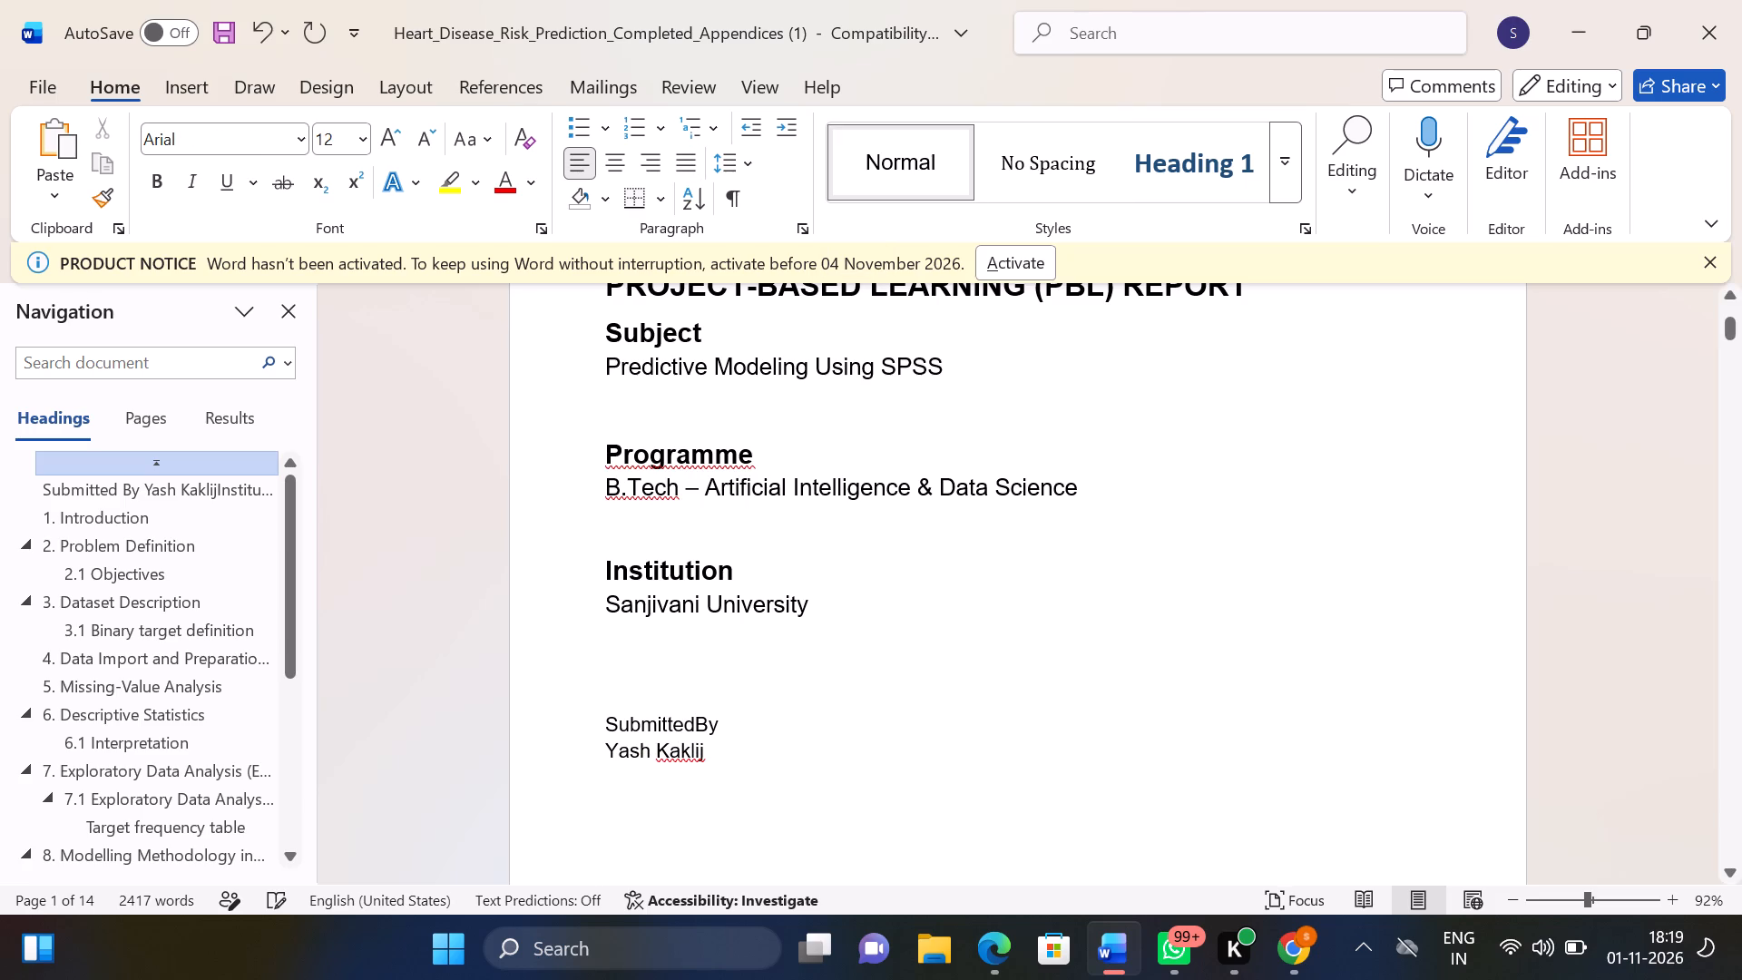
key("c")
key("BackSpace")
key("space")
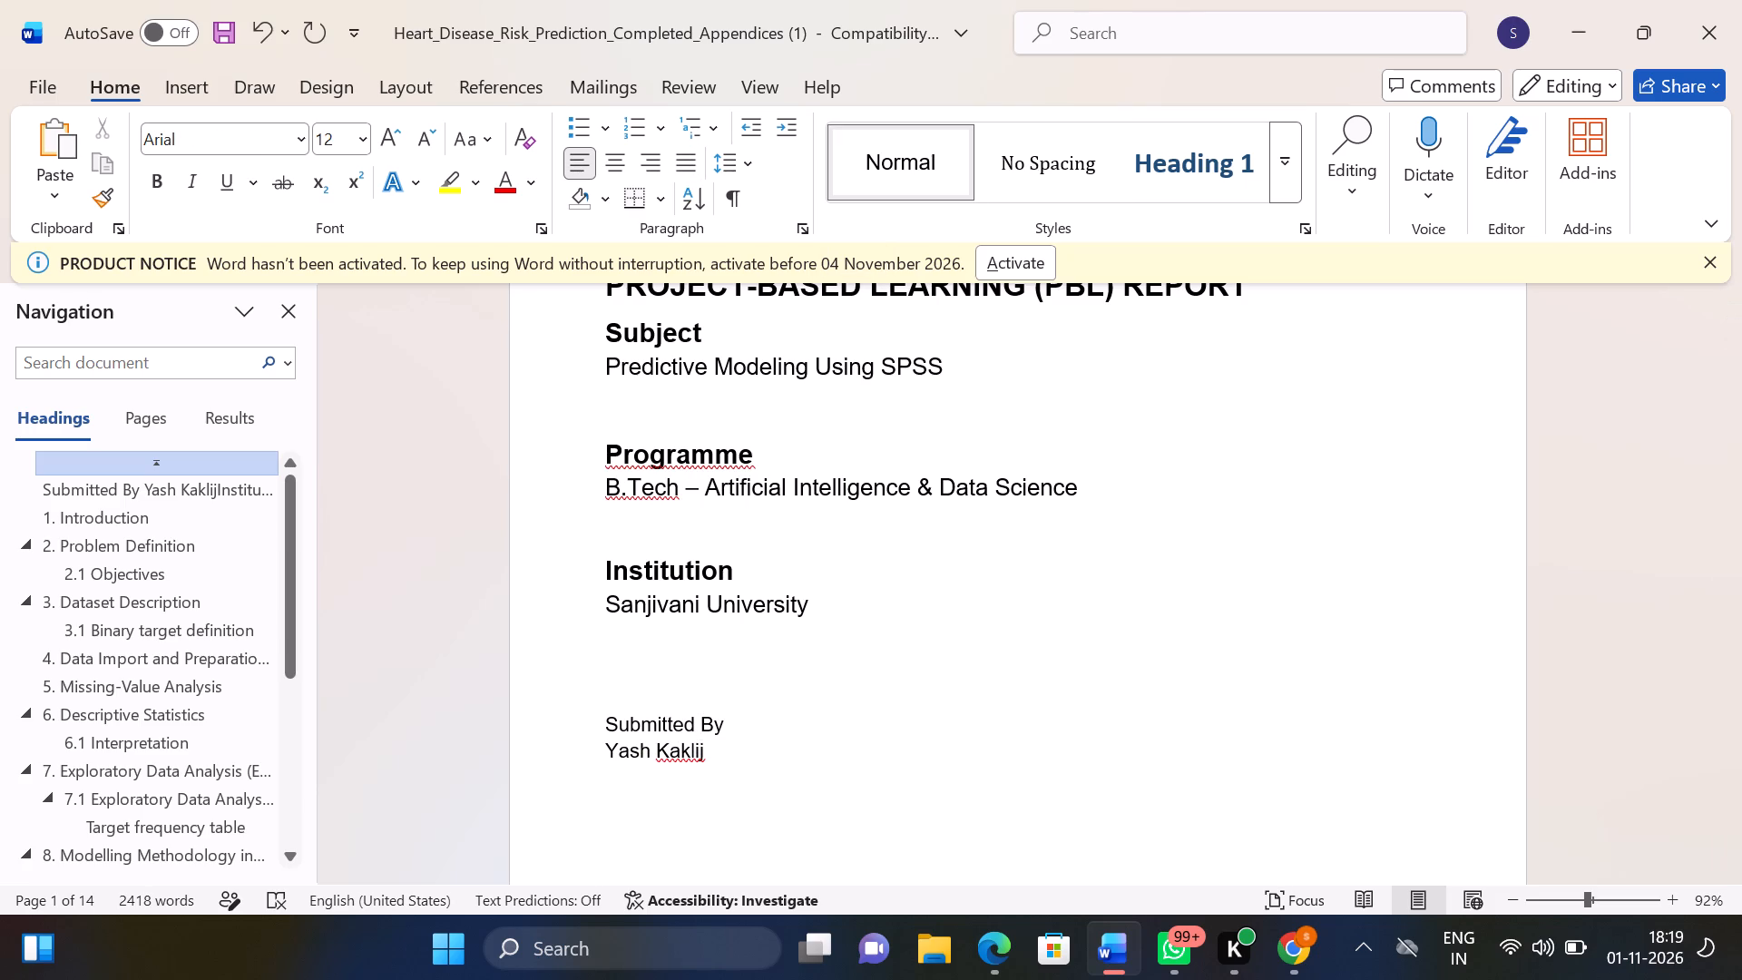
Remove the extra blank line between "Sanjivani University" and "Submitted By" on the title page.
left_click(798, 720)
left_click(778, 754)
scroll(774, 750, "down", 1)
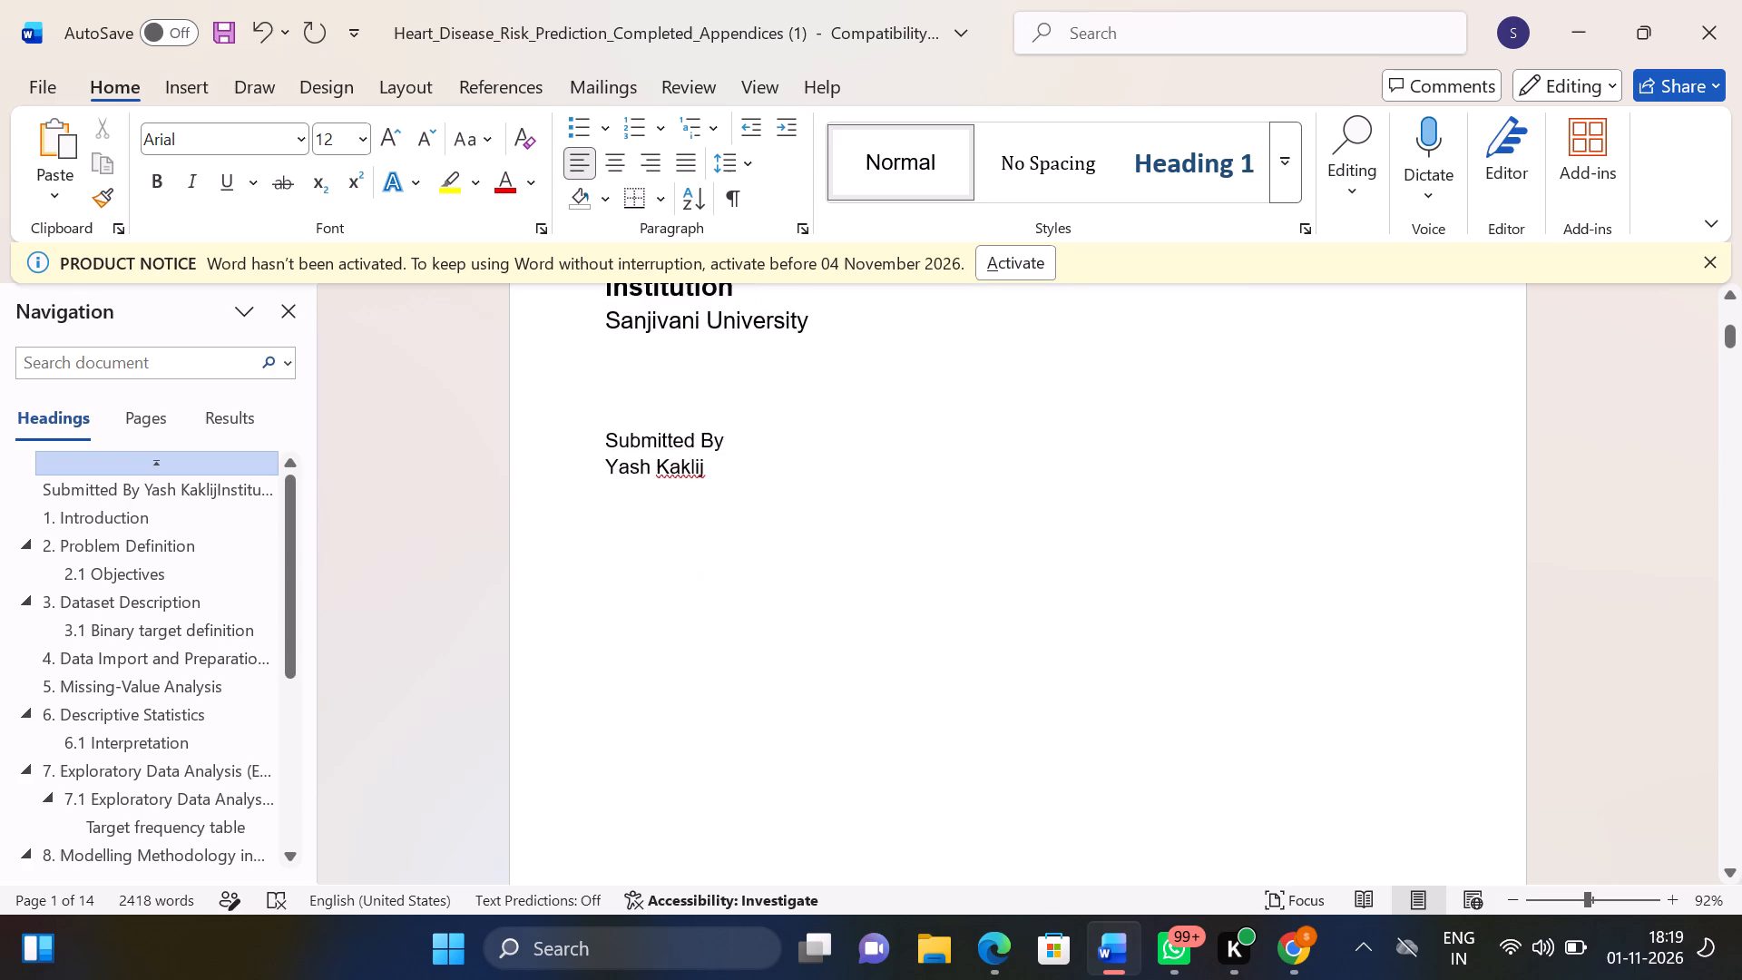
scroll(774, 750, "down", 1)
left_click(598, 514)
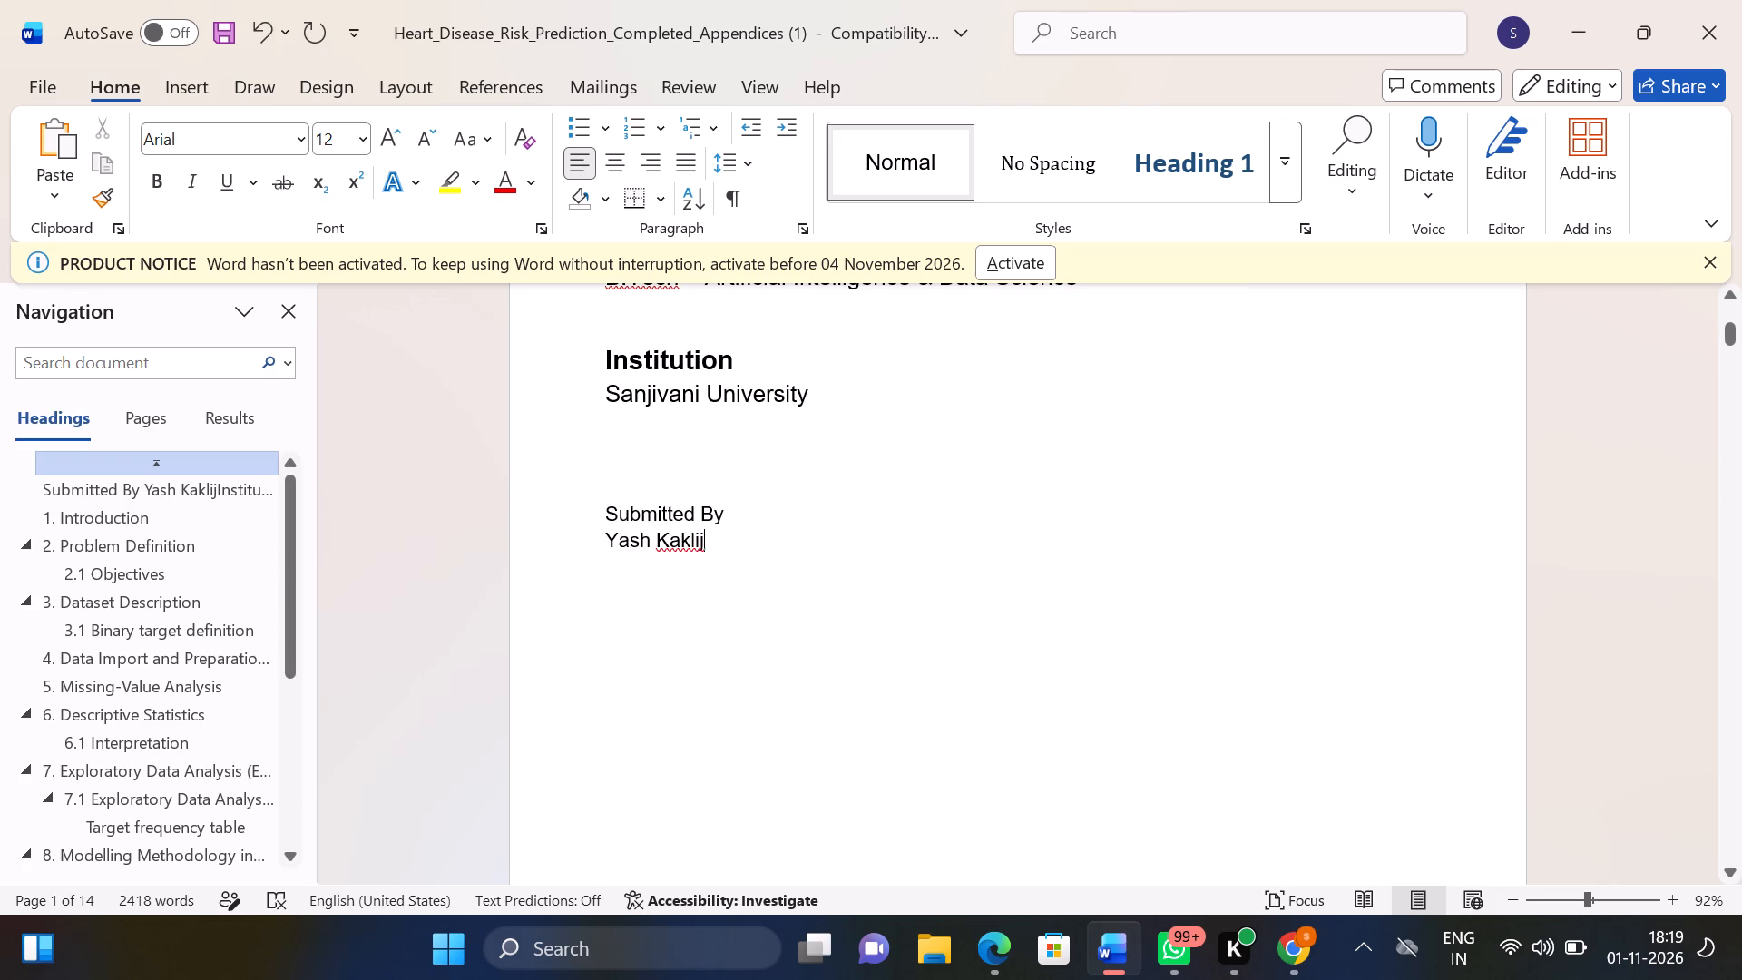
key("BackSpace")
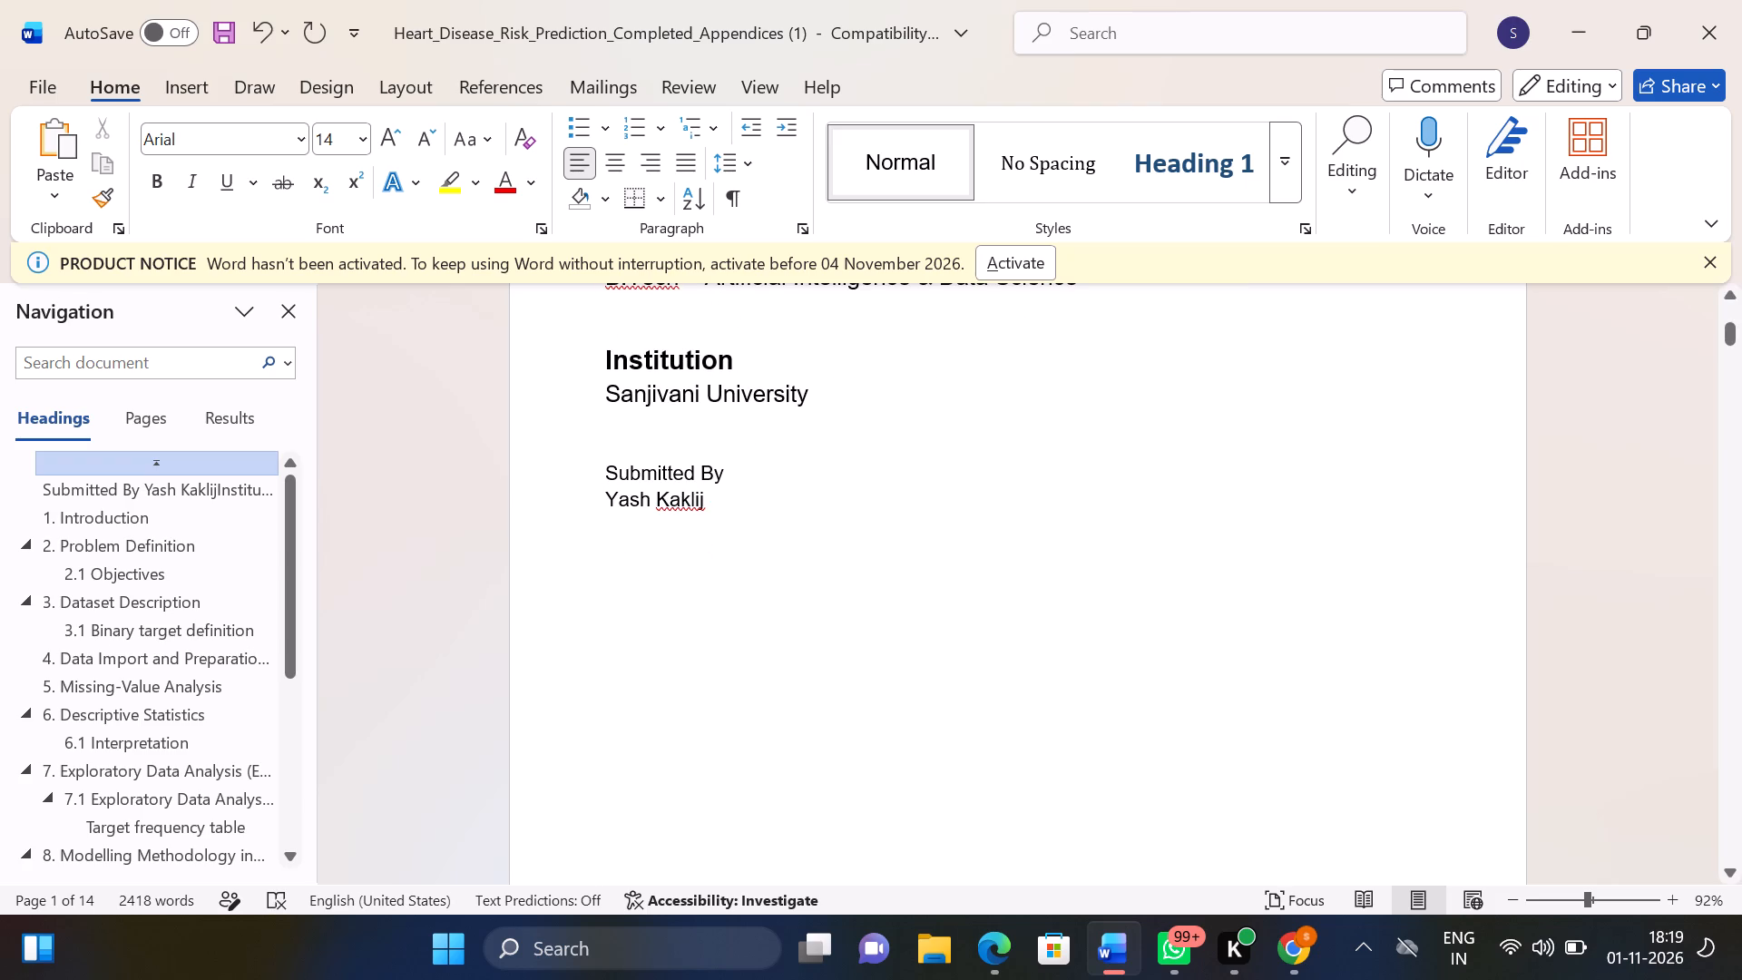
Format the "Submitted By" heading as 16 pt bold, matching the other title page headings.
left_click_drag(612, 467, 799, 467)
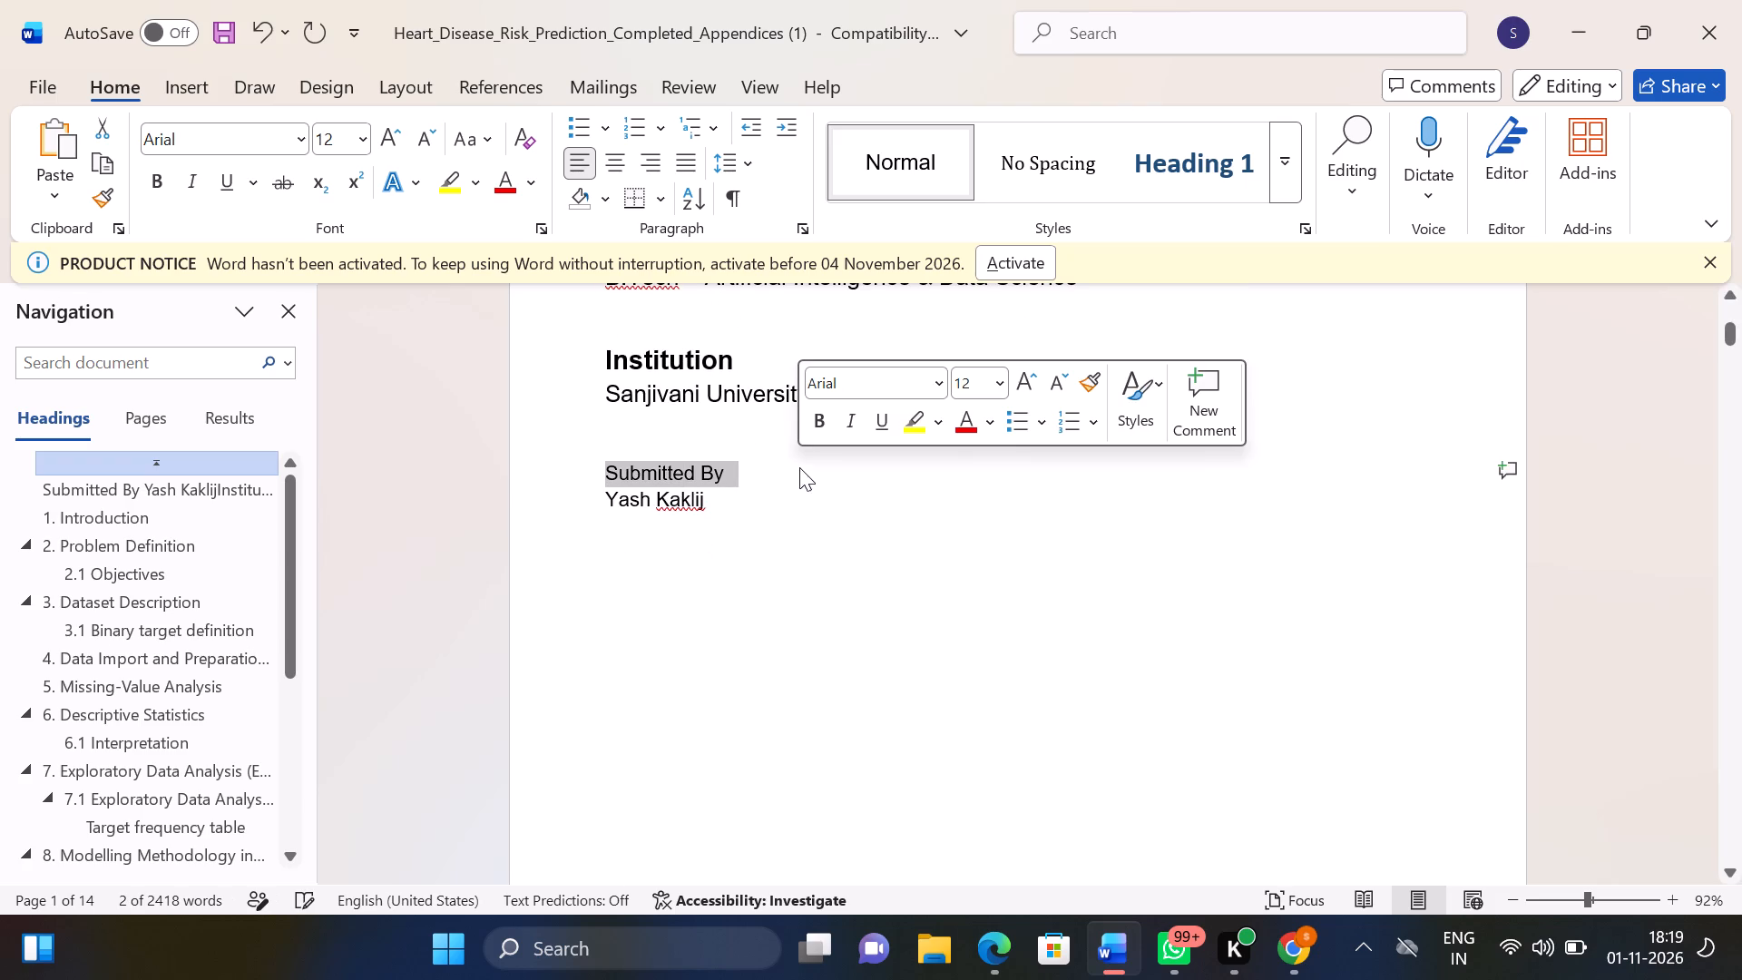
left_click(998, 376)
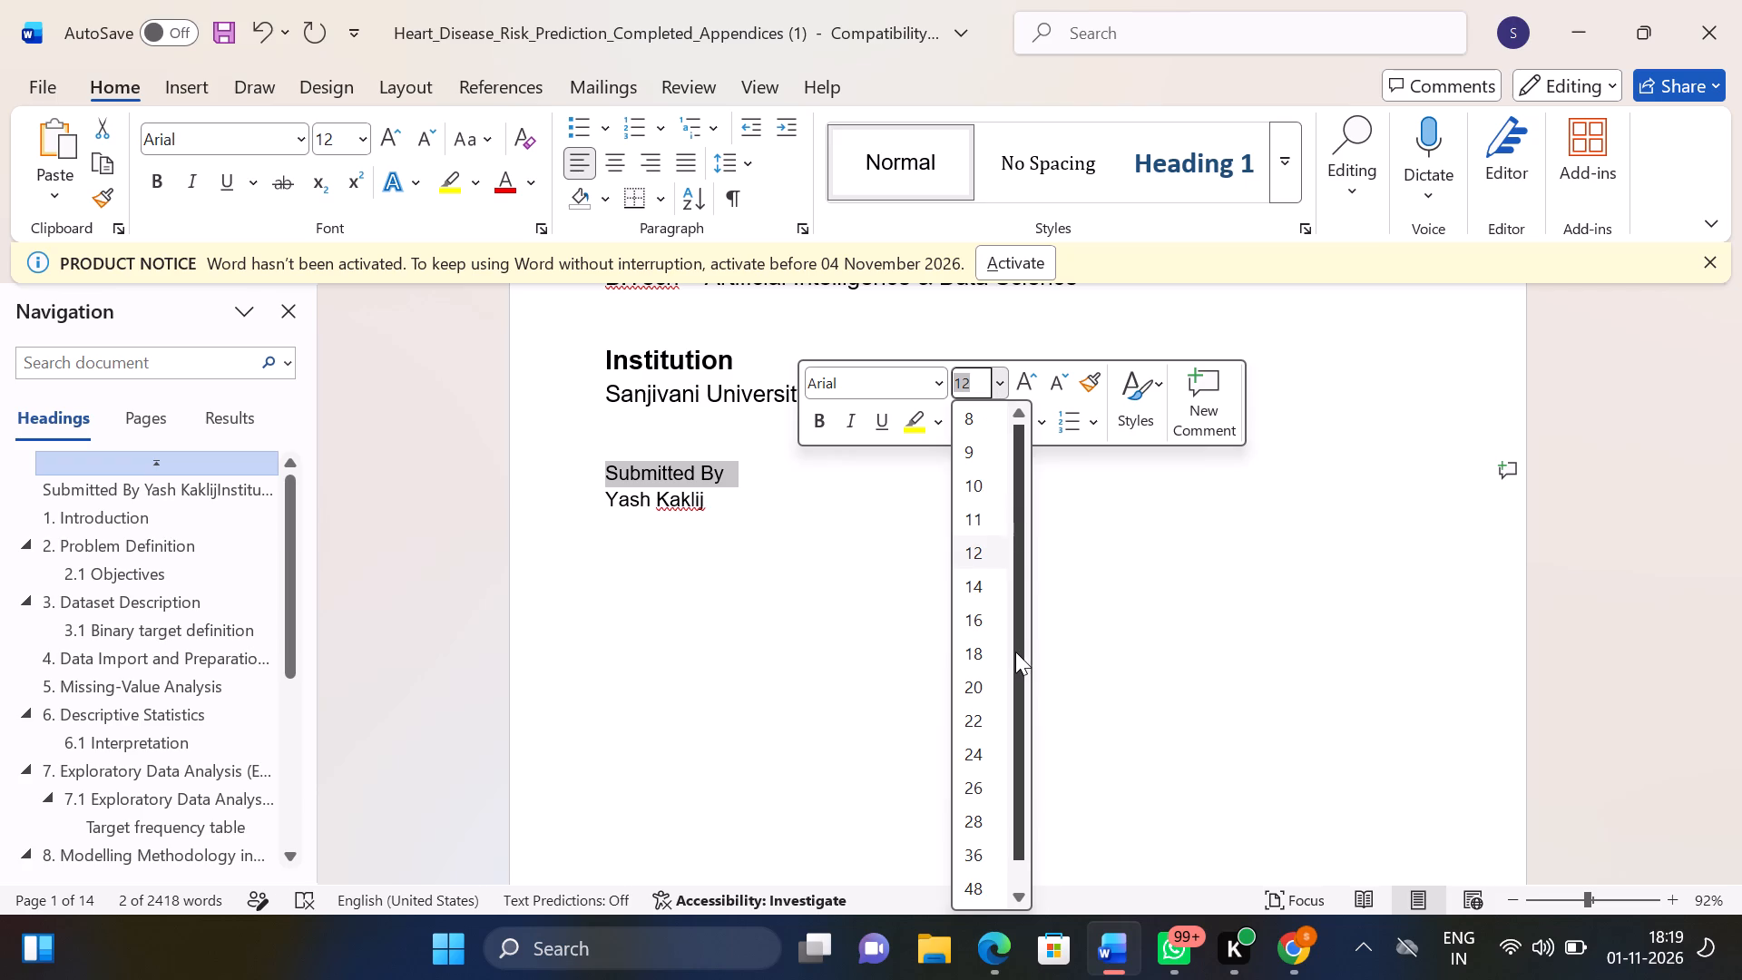
left_click(985, 631)
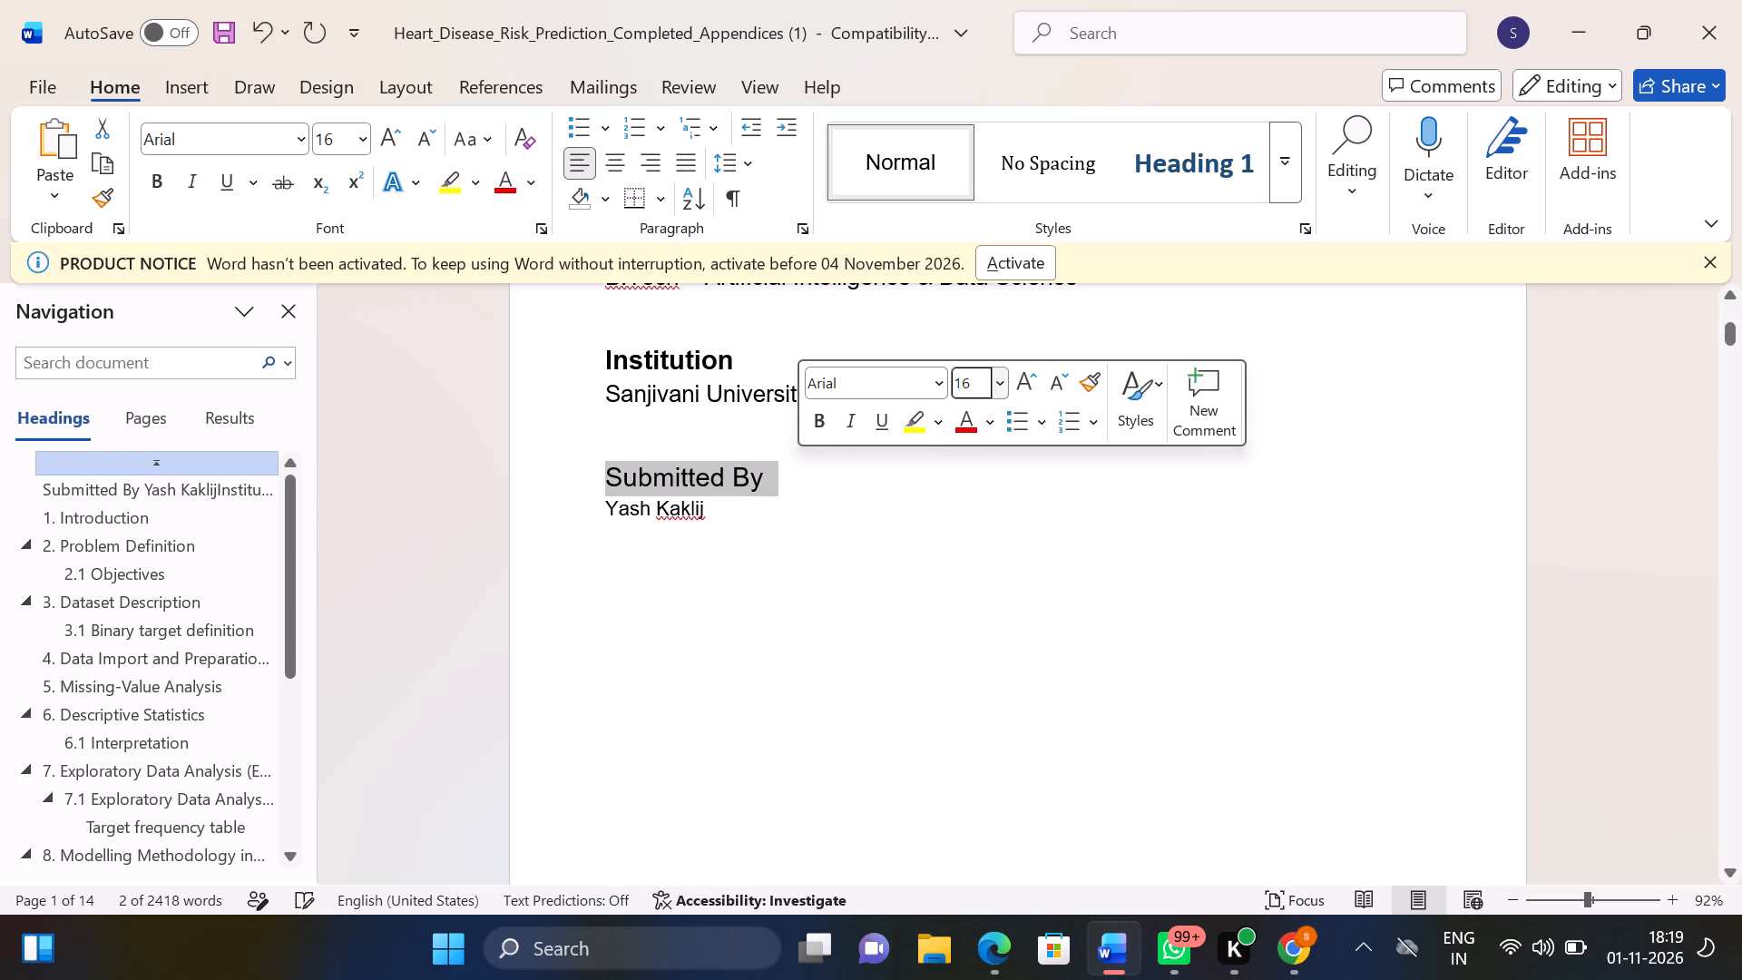
left_click(821, 435)
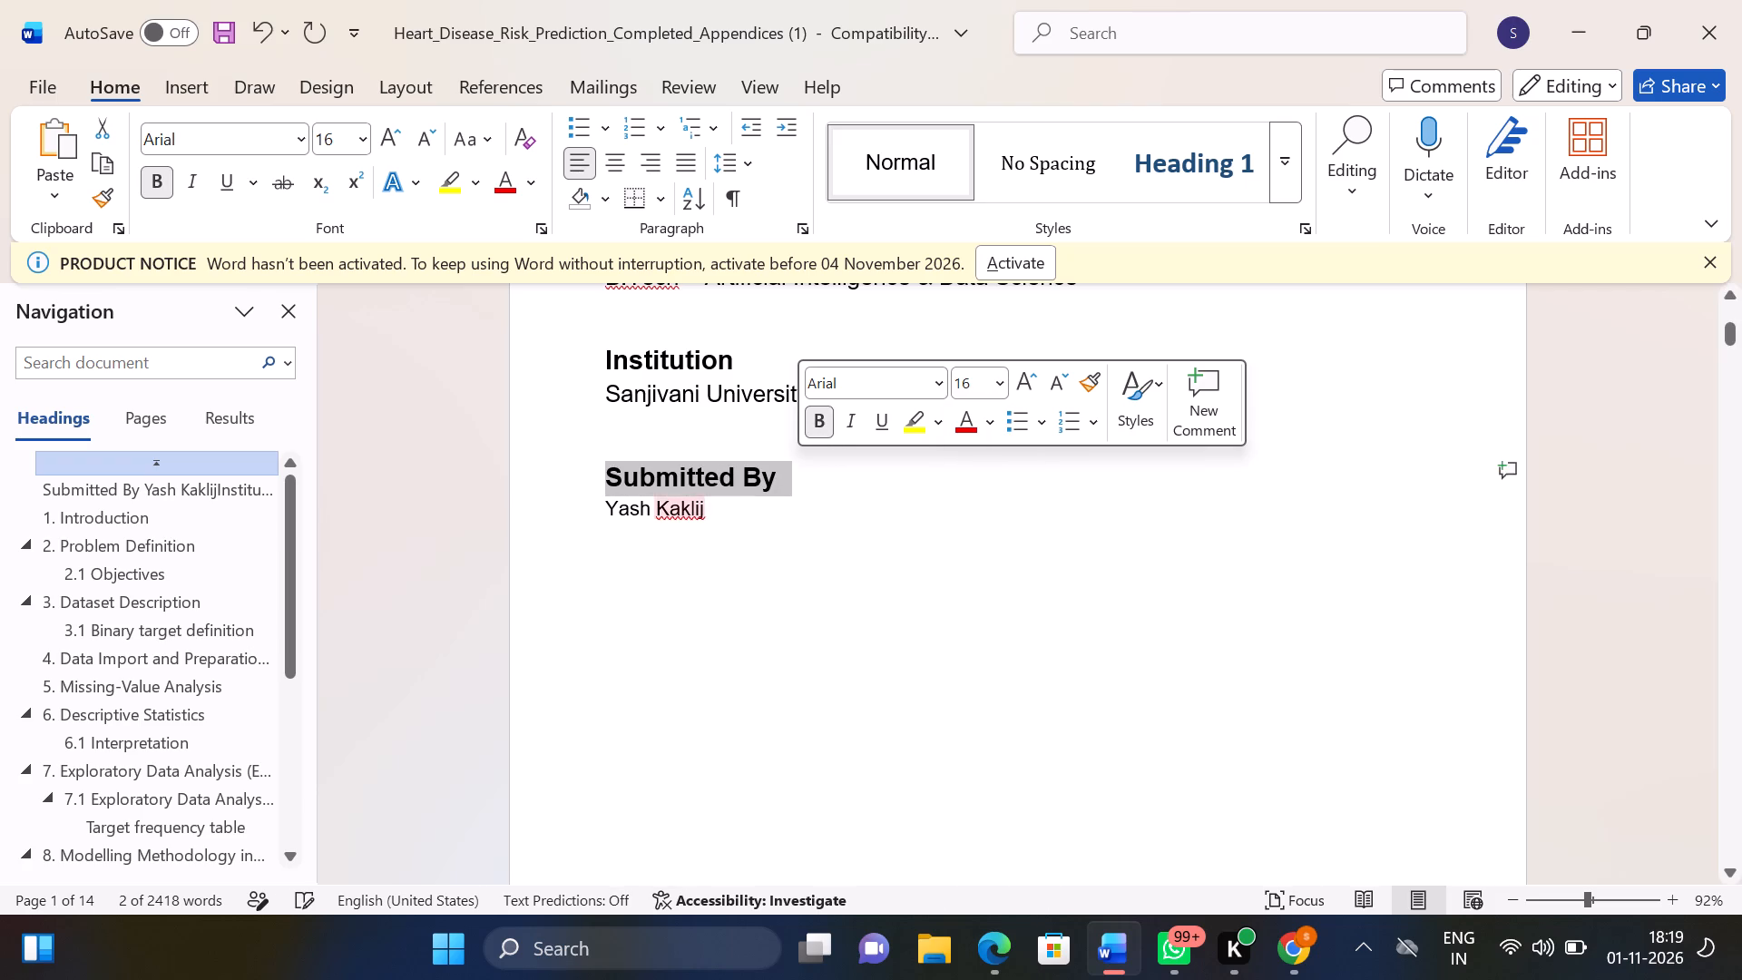
left_click(668, 600)
Set the student name below "Submitted By" to font size 14.
left_click_drag(608, 508, 745, 509)
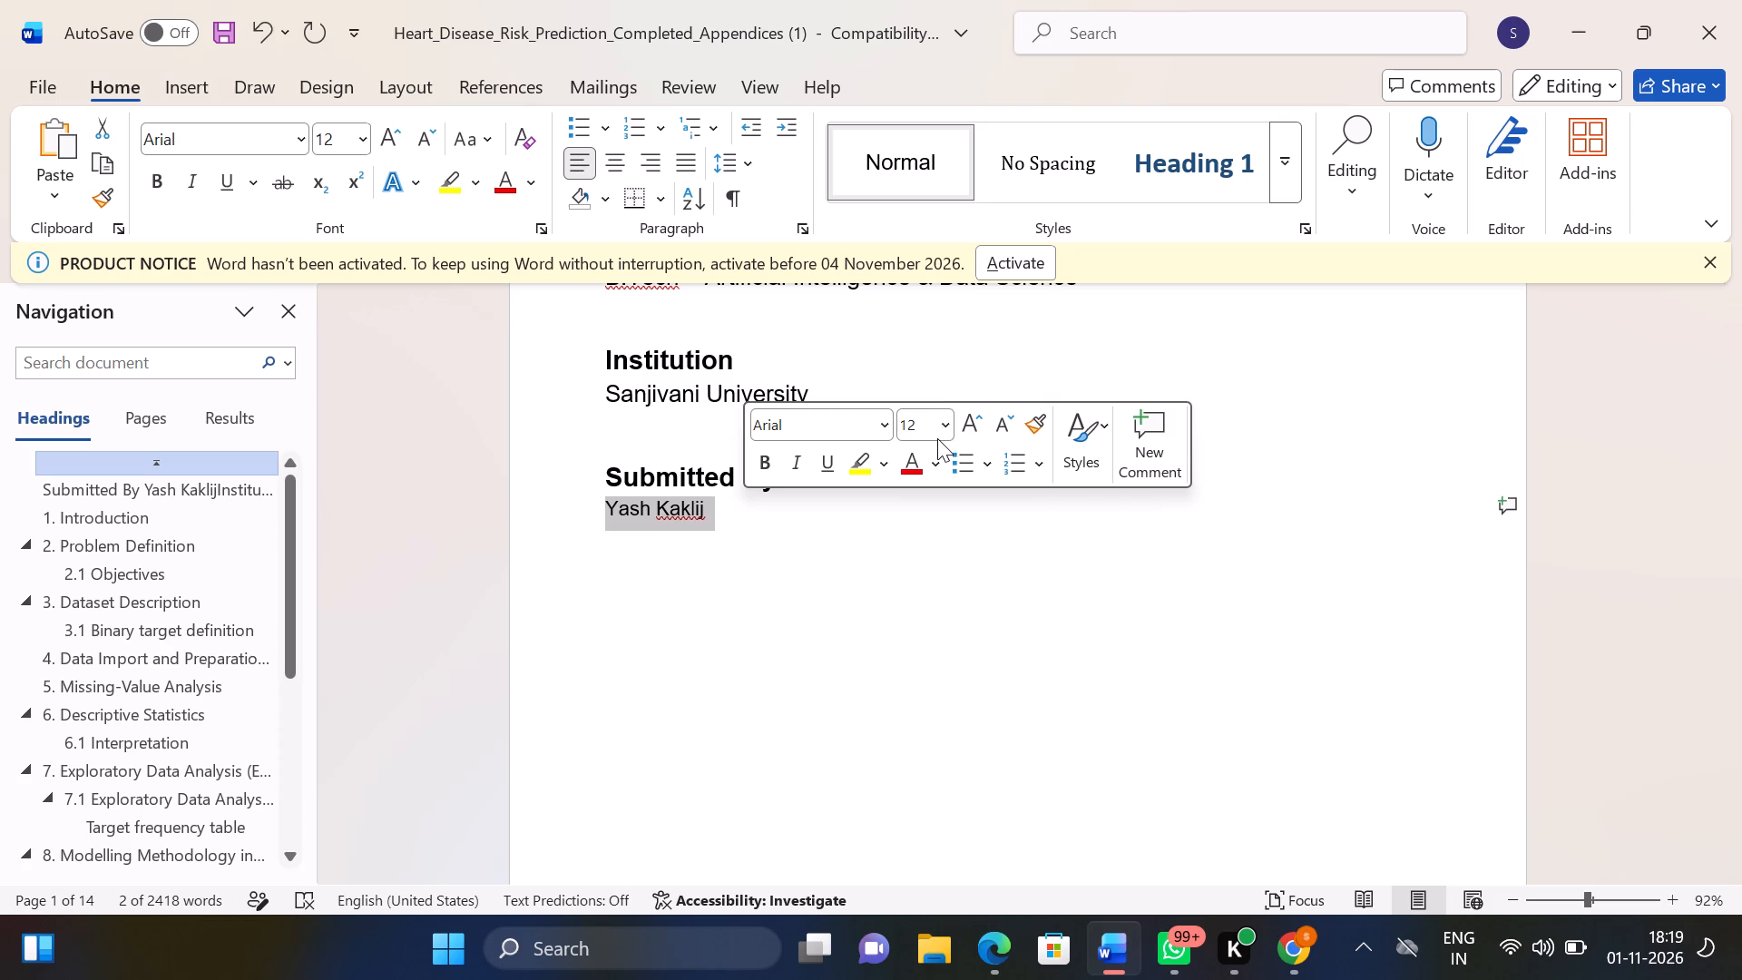
left_click(937, 438)
left_click(923, 633)
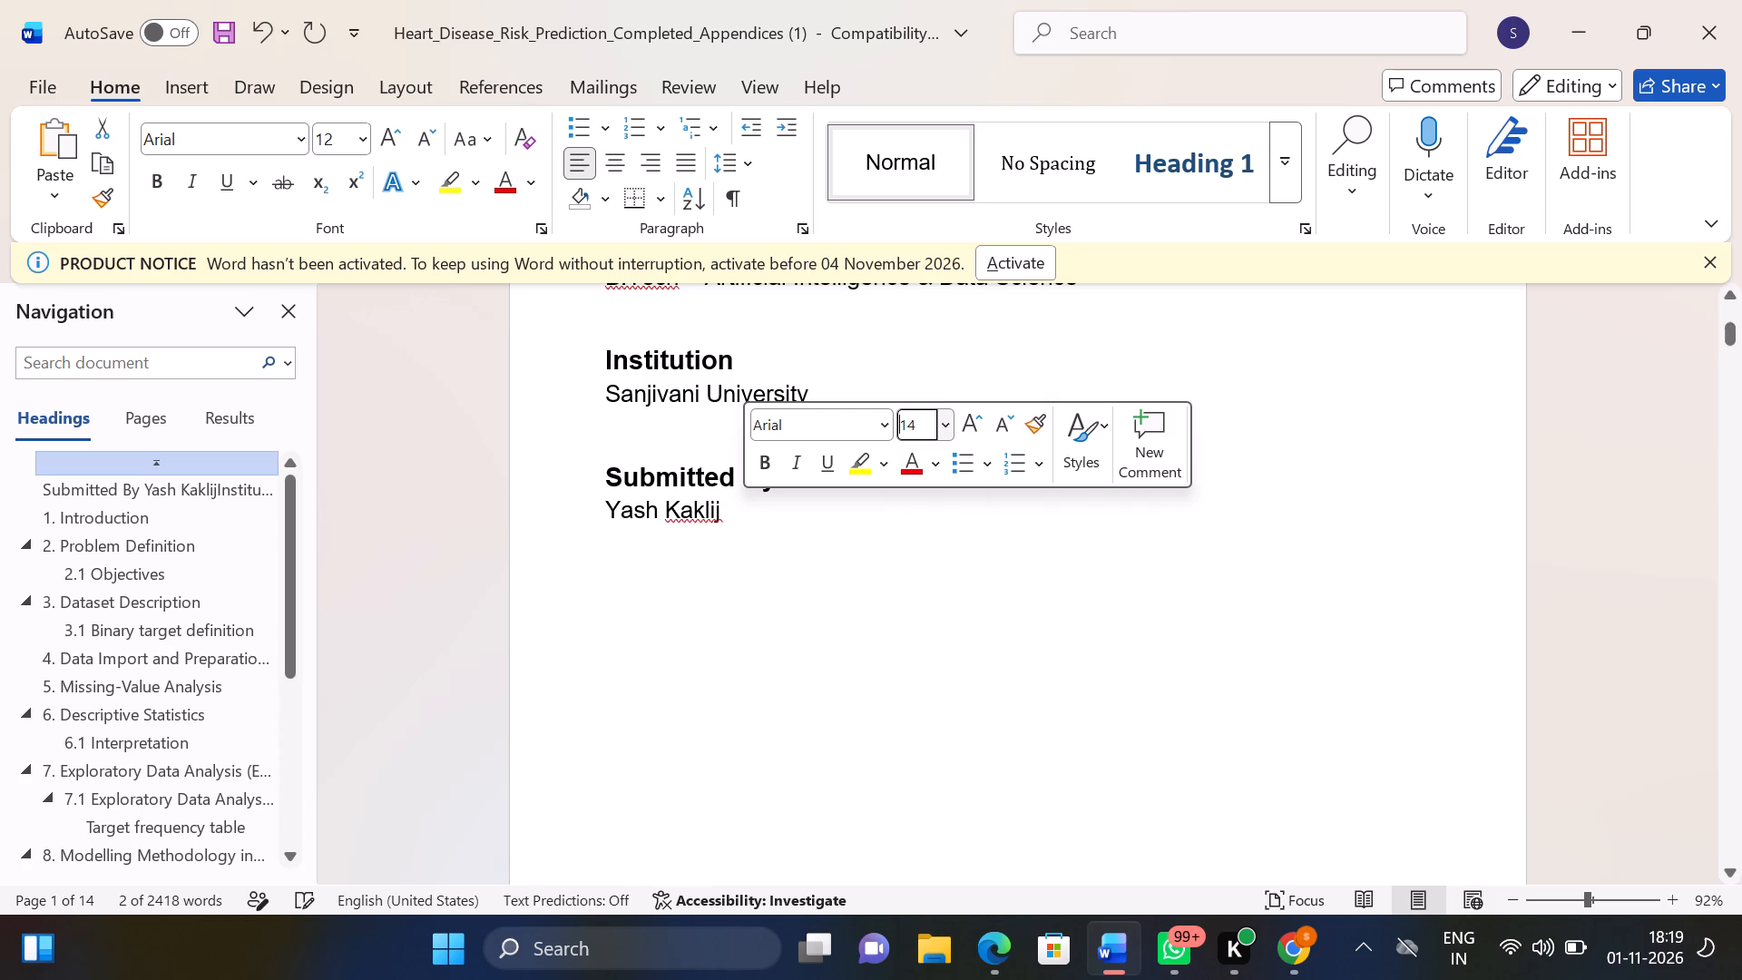
left_click(759, 531)
left_click(759, 531)
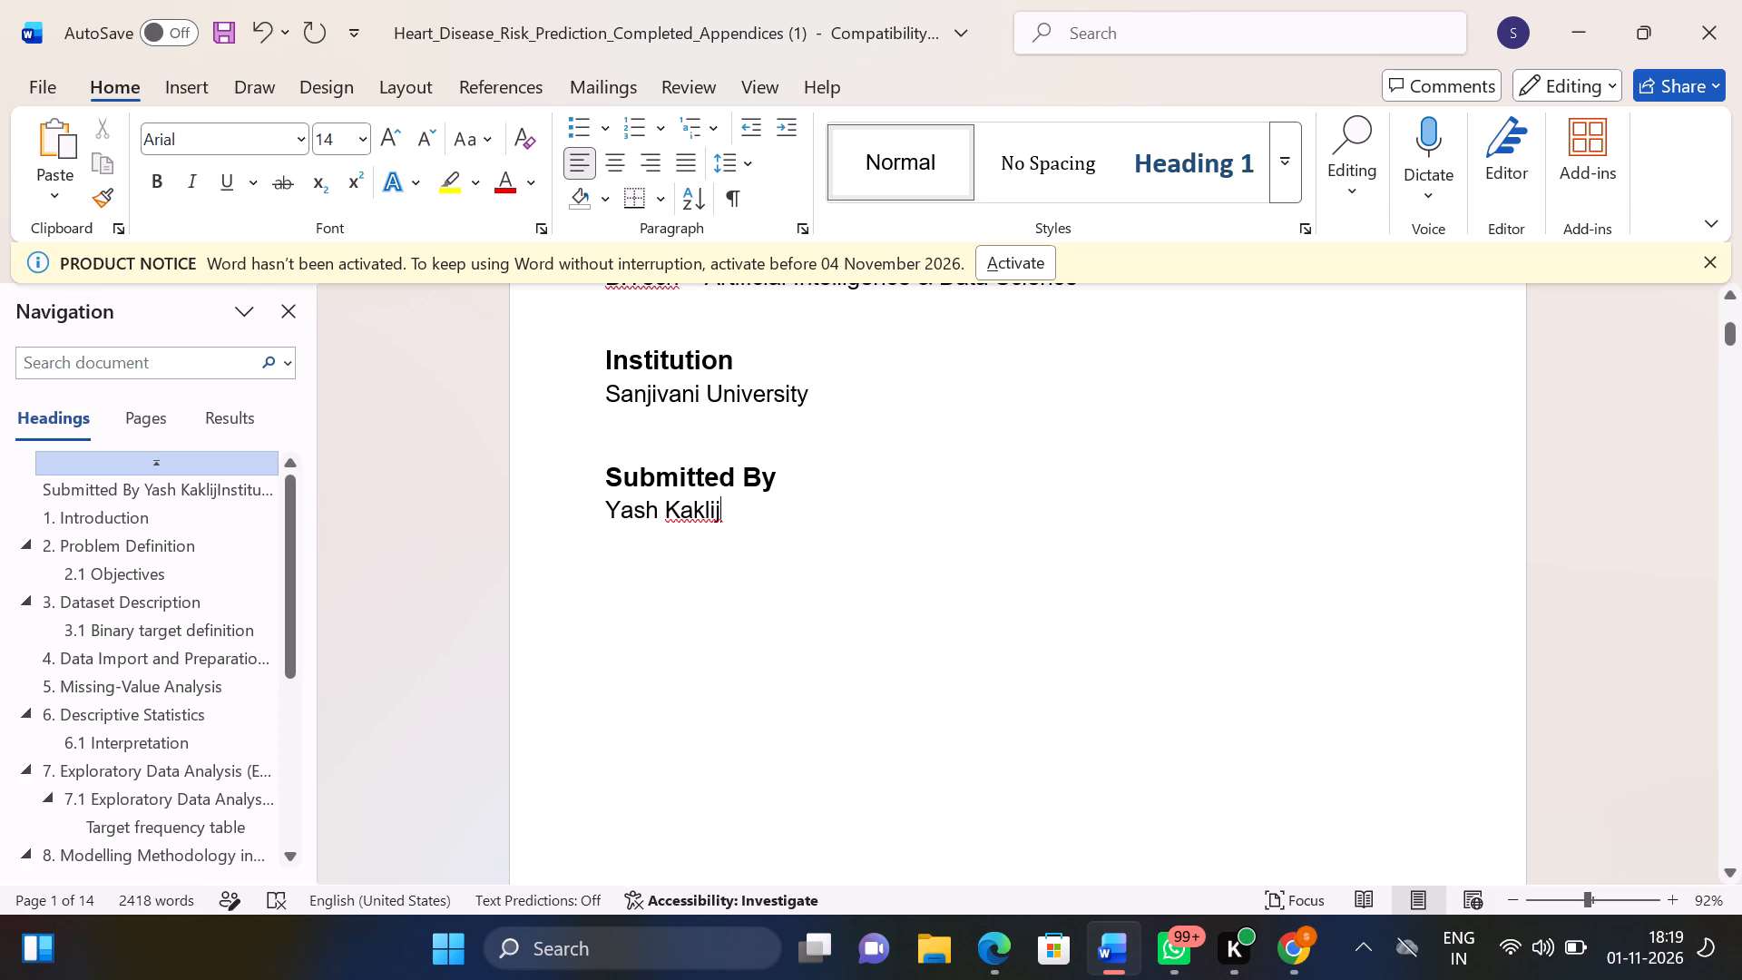
Add the second student's name on a new line below the first name under "Submitted By".
key("Return")
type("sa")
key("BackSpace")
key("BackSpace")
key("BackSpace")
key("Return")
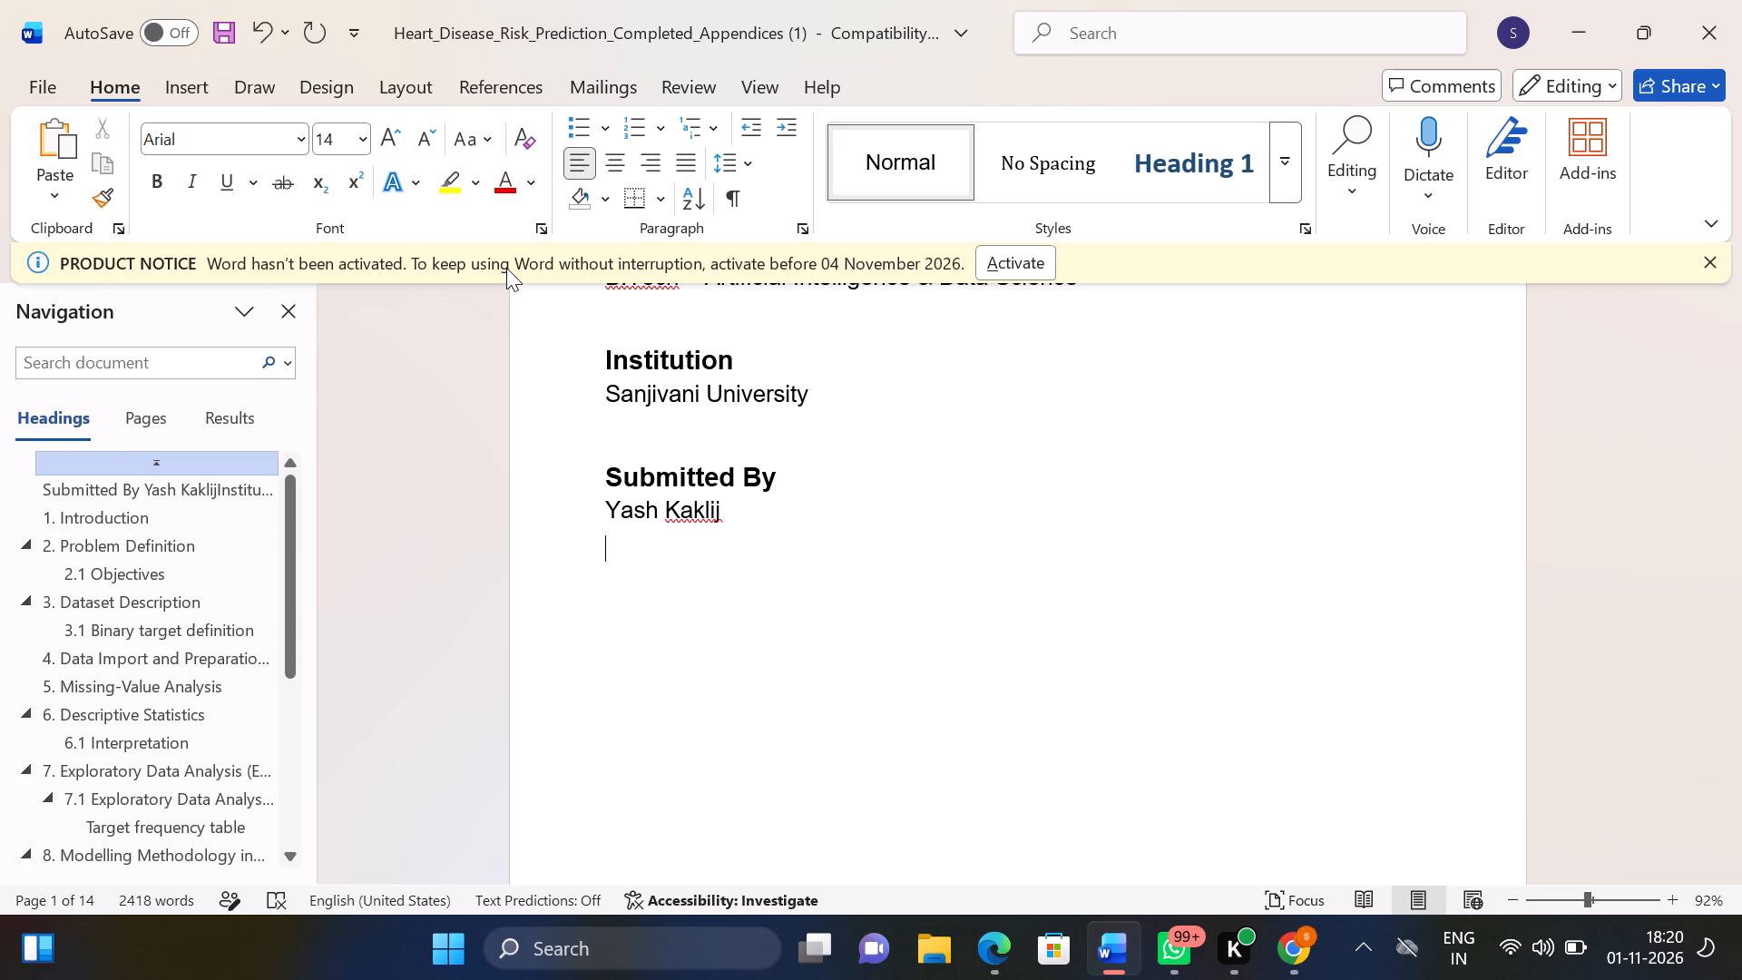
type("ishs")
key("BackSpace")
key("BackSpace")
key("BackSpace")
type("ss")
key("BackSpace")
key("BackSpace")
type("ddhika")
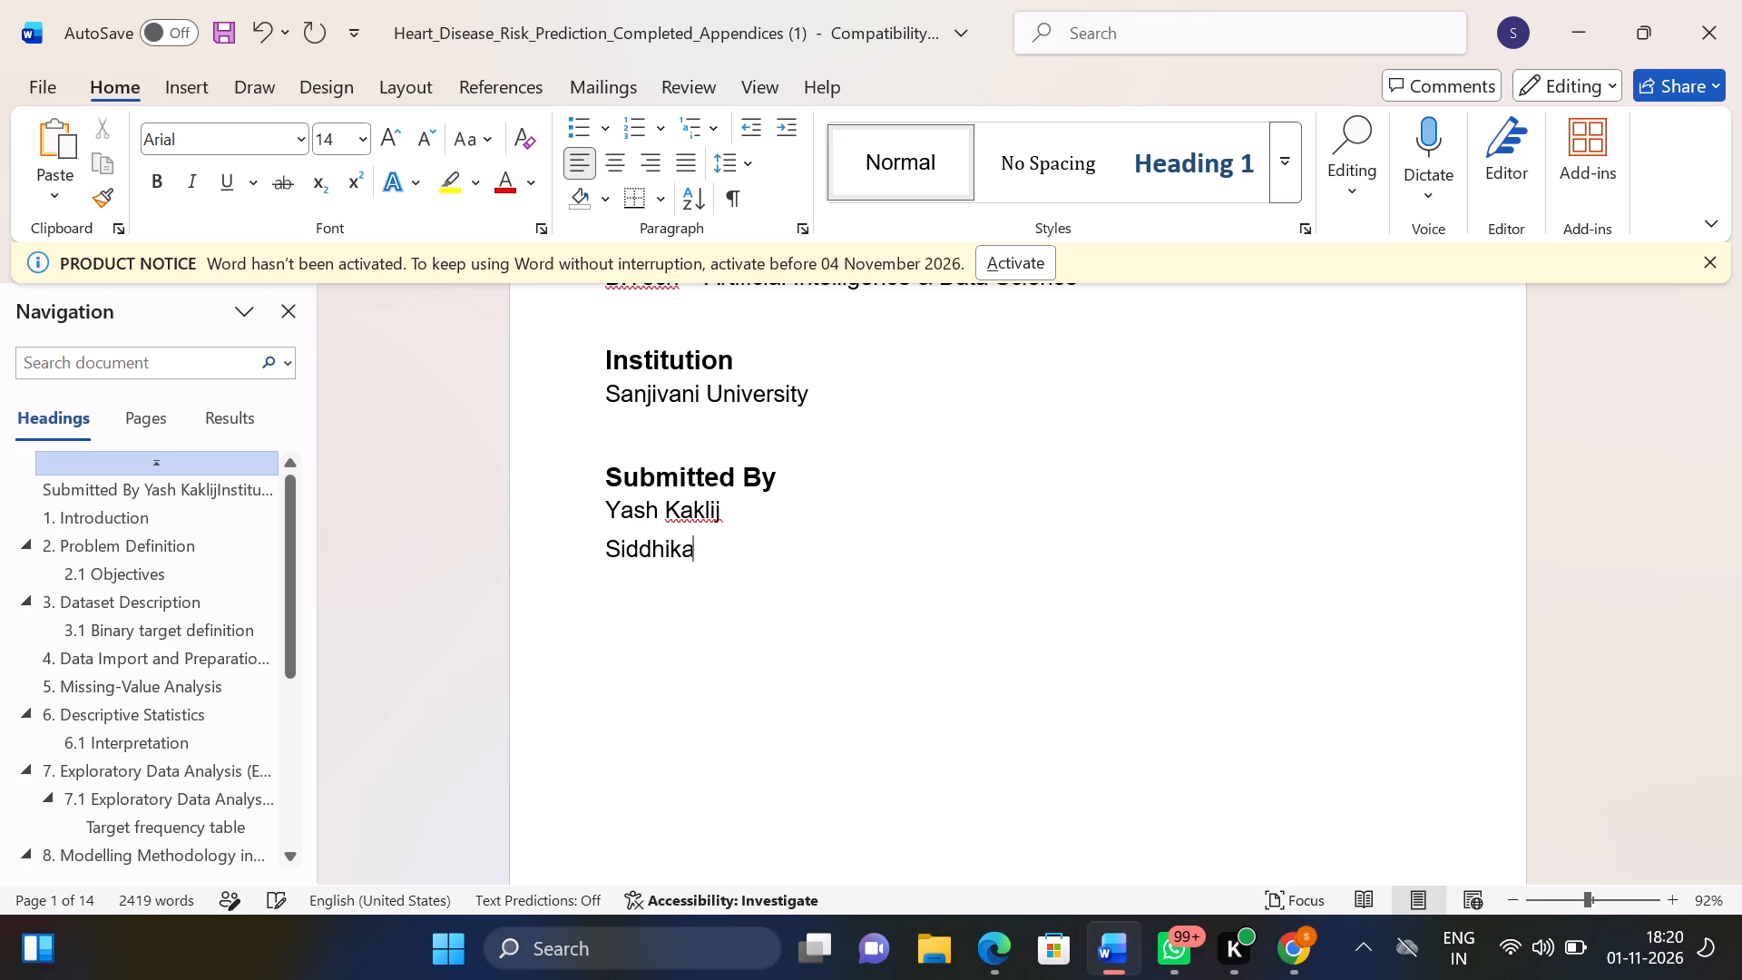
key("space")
Add the third student's name on a new line at the end of the "Submitted By" list.
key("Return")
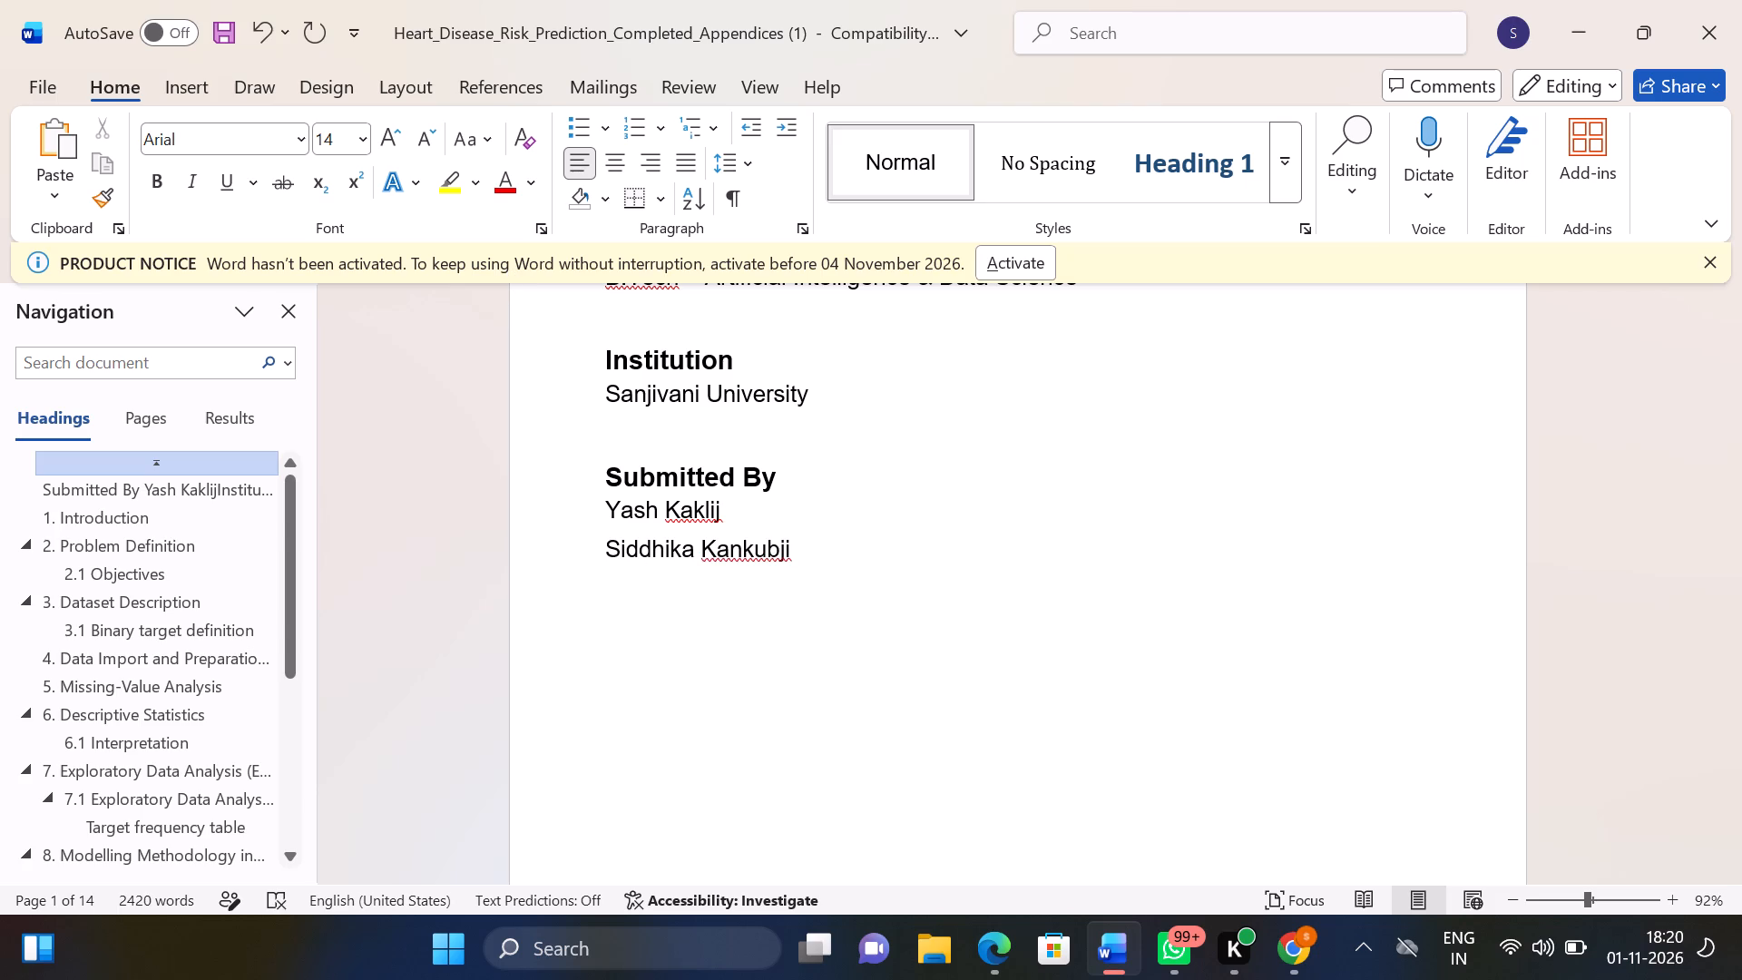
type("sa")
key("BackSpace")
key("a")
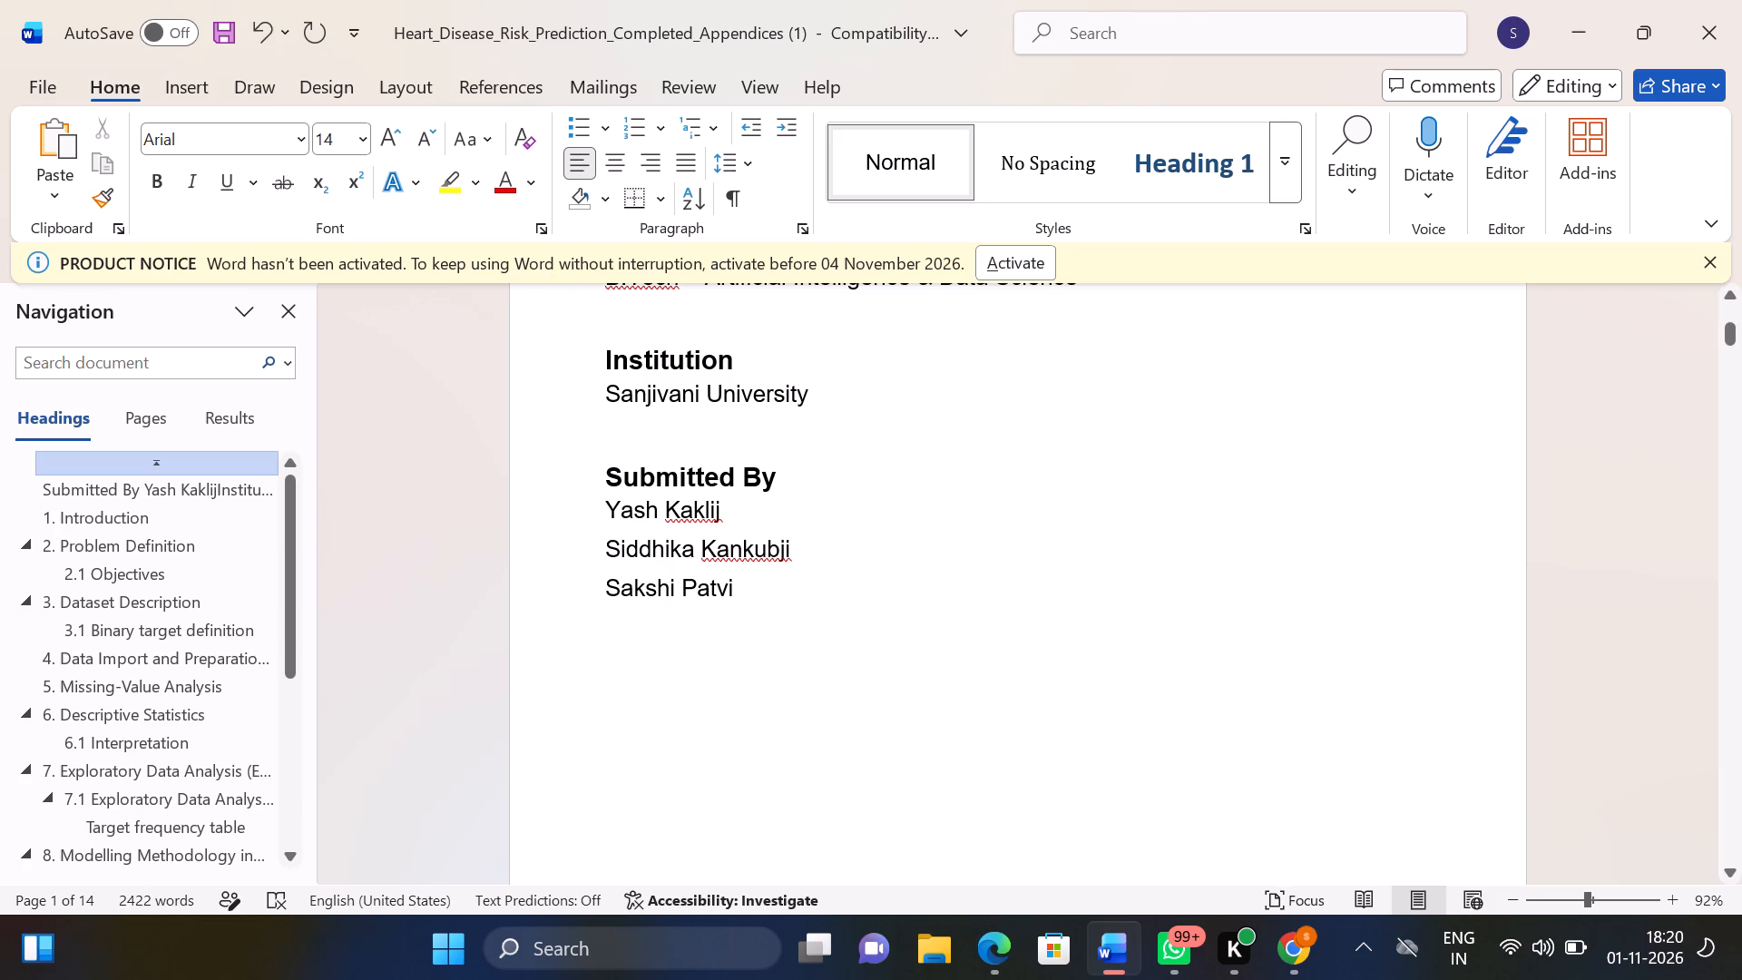
Append ":-" to the Subject and Programme headings on the title page.
left_click(817, 461)
scroll(807, 450, "up", 1)
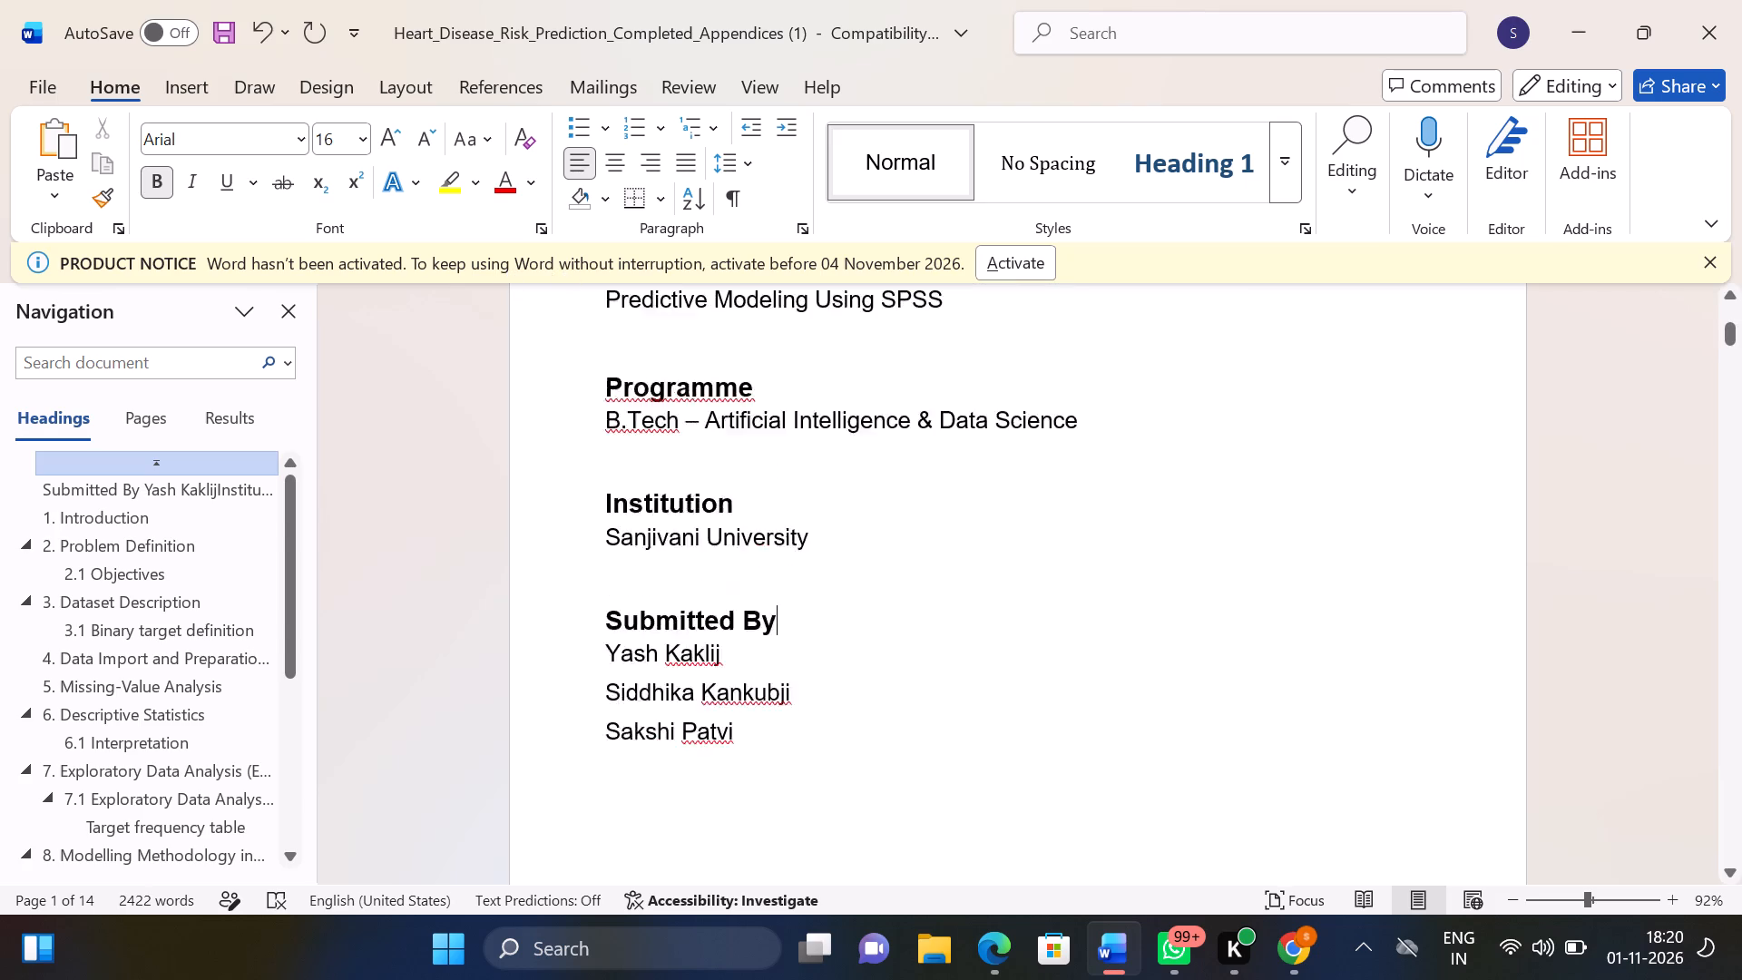
scroll(807, 450, "up", 1)
left_click(712, 532)
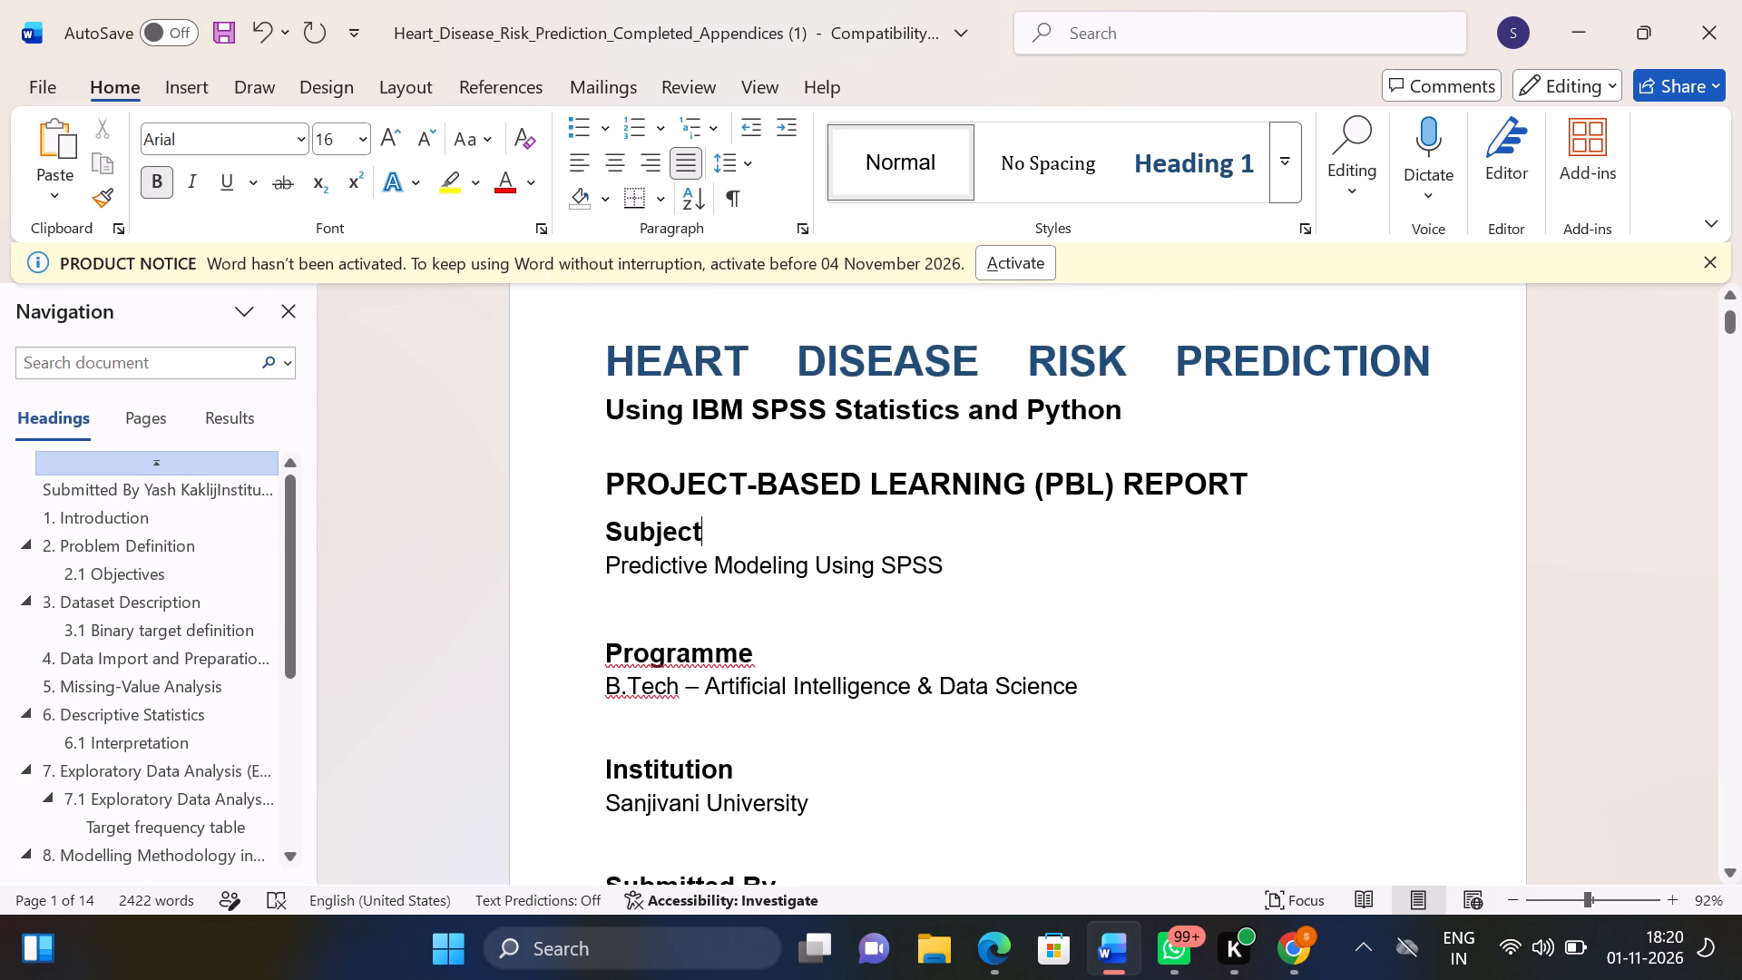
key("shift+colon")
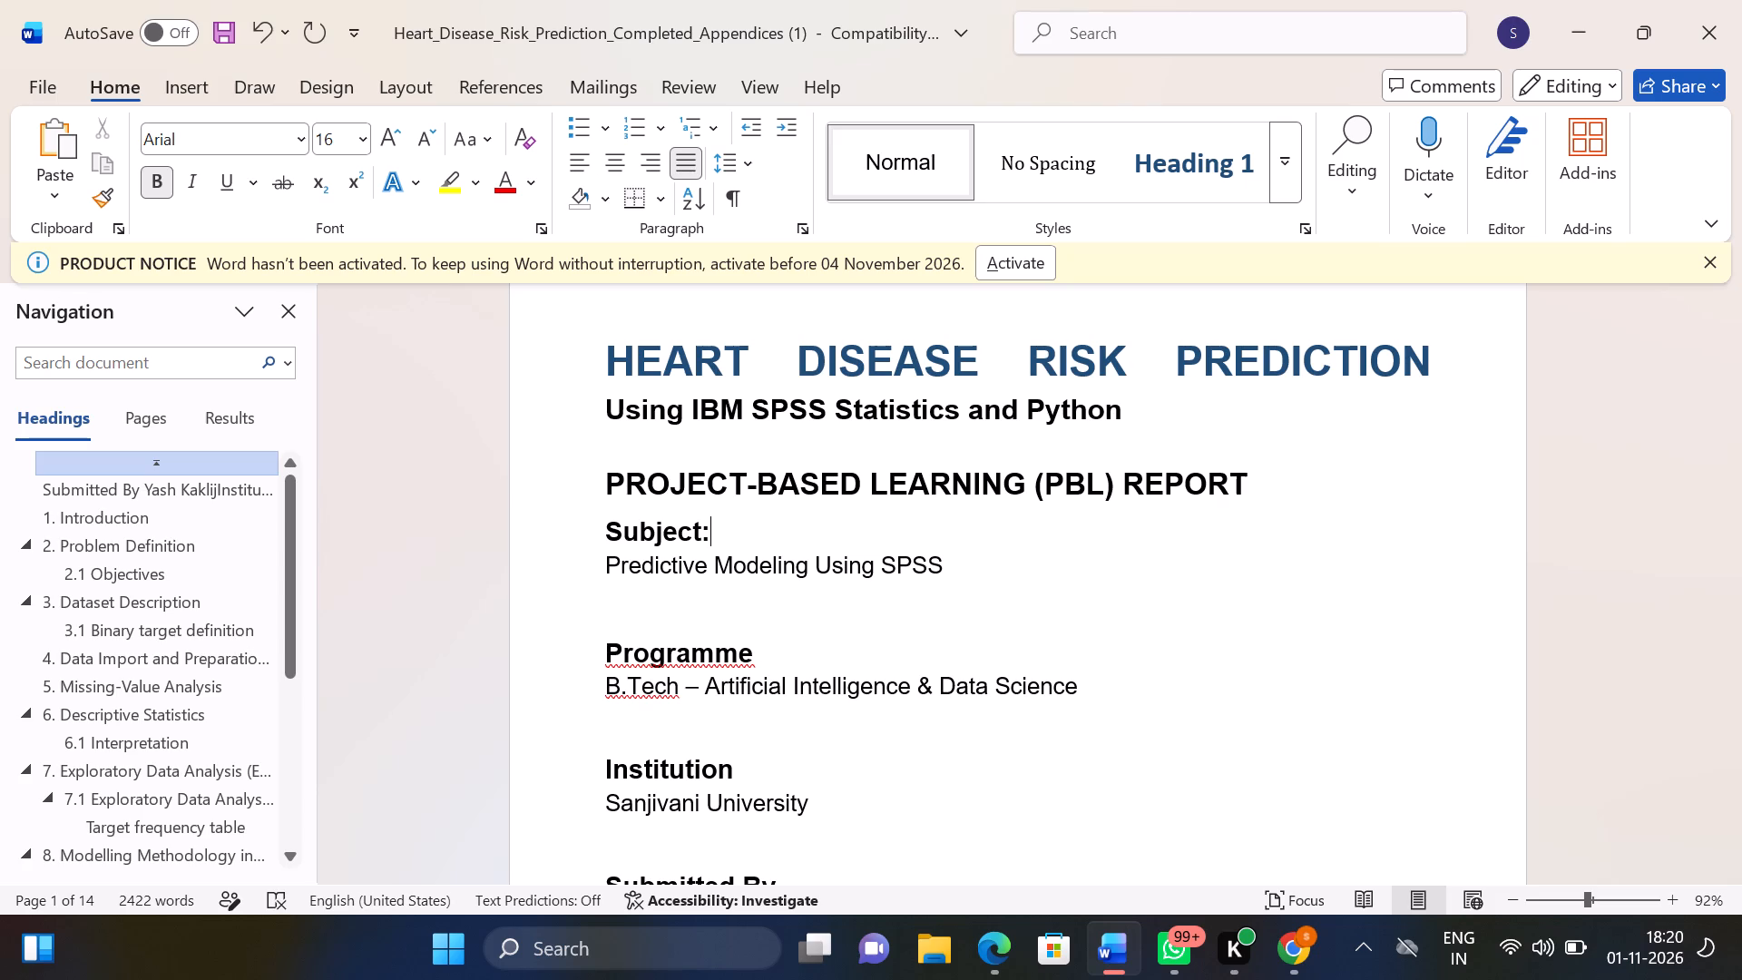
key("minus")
left_click(783, 648)
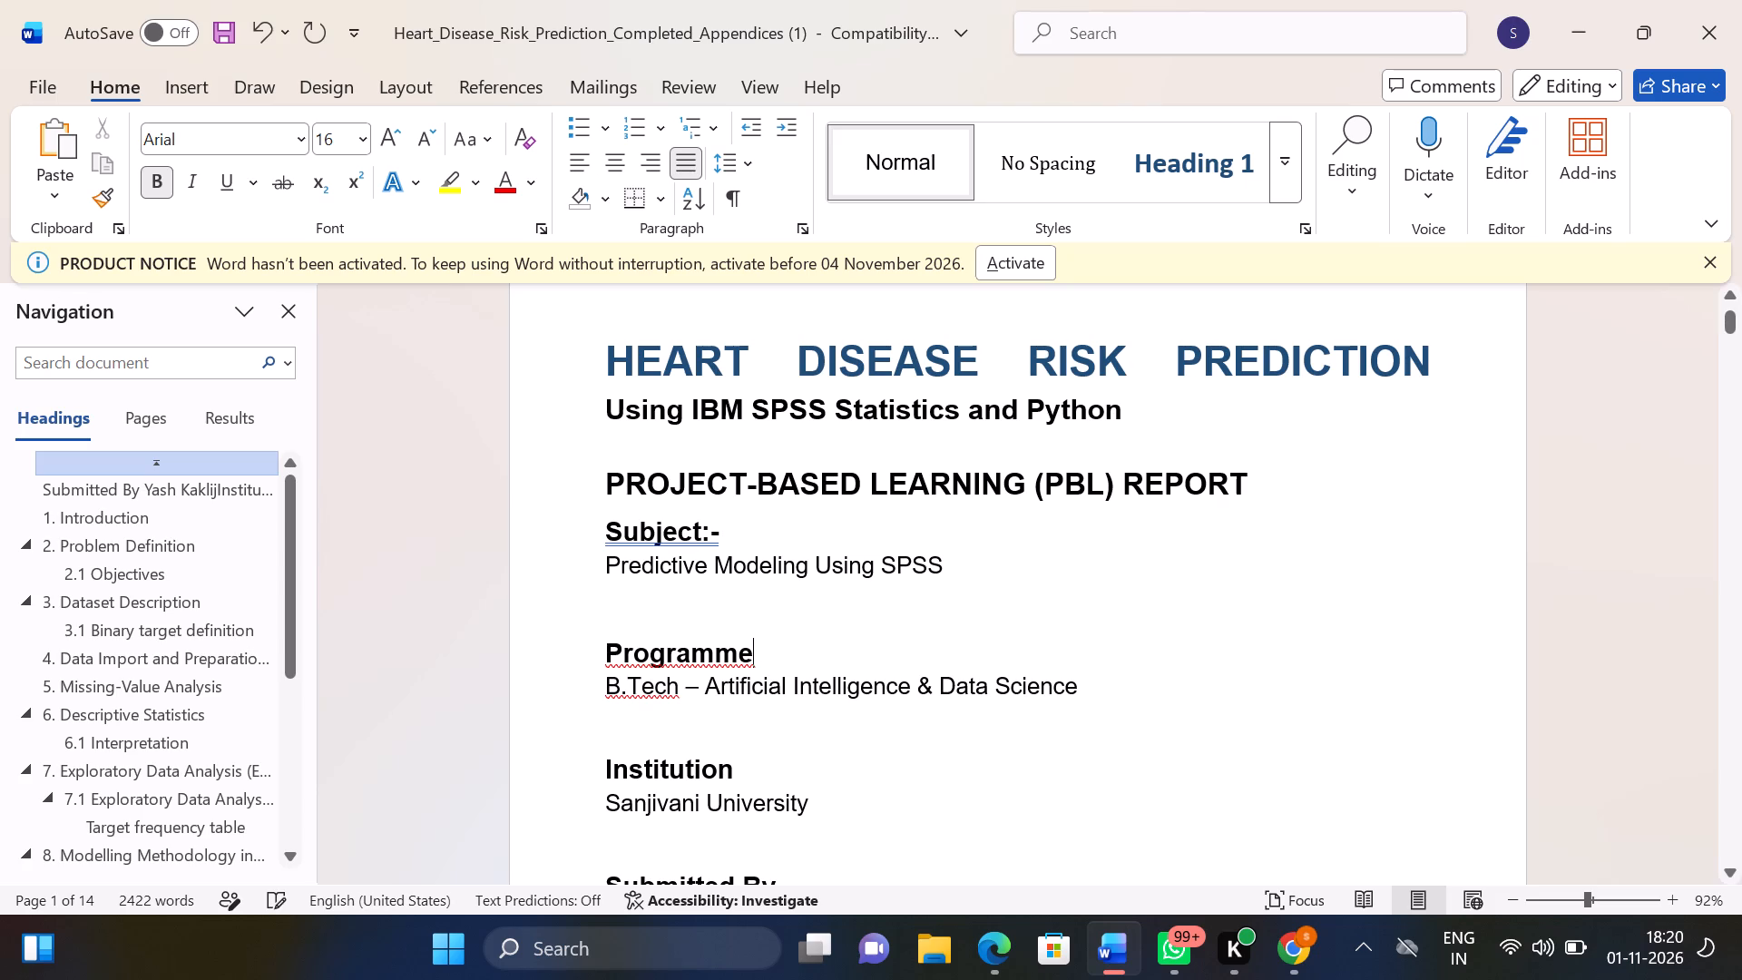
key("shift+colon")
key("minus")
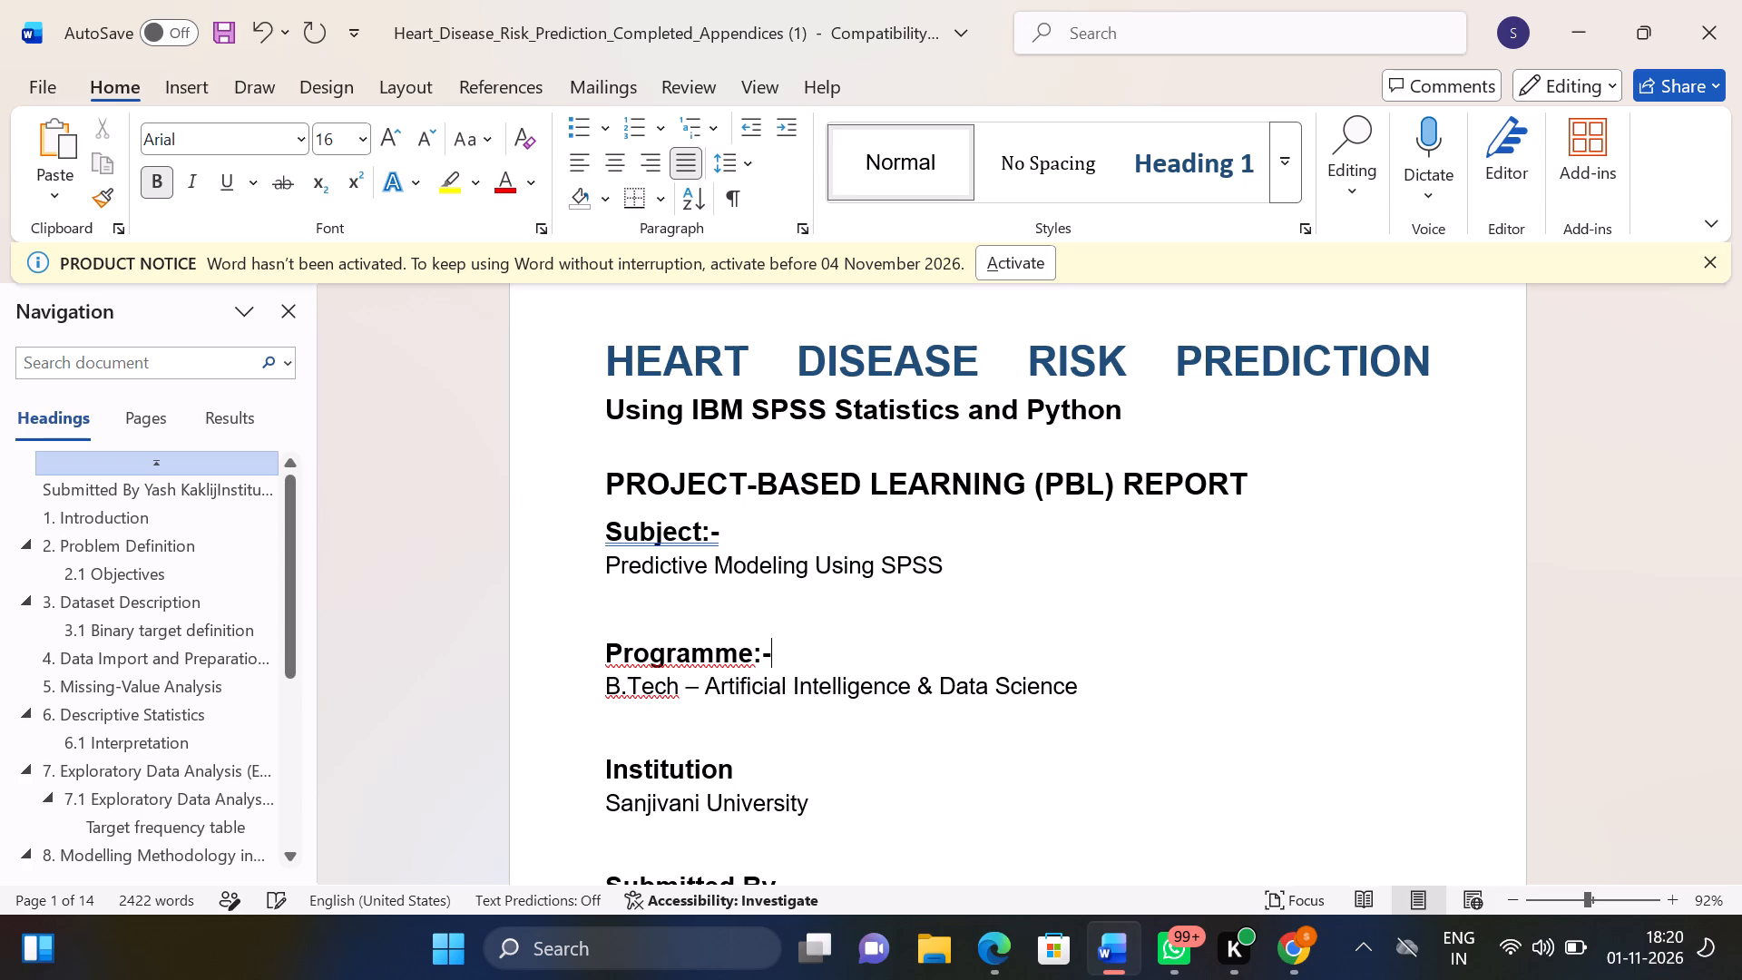
Append ":-" to the Institution and "Submitted By" headings on the title page.
scroll(783, 648, "down", 1)
left_click(749, 668)
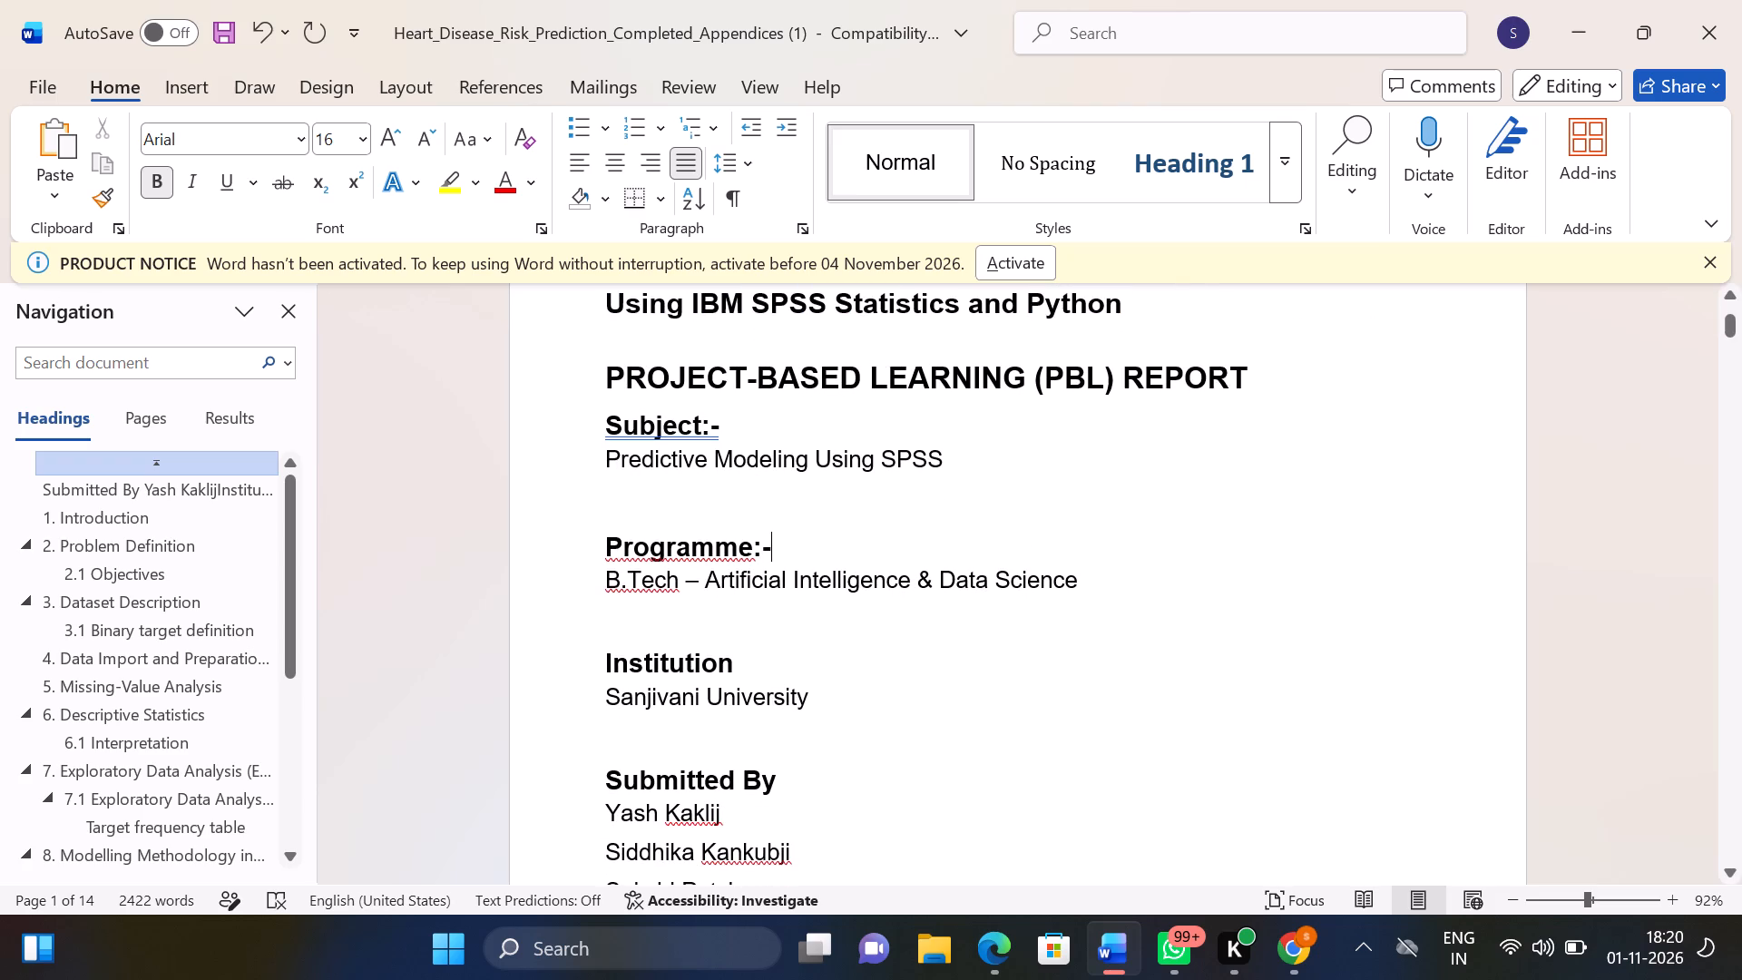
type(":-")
scroll(749, 668, "down", 1)
left_click(811, 692)
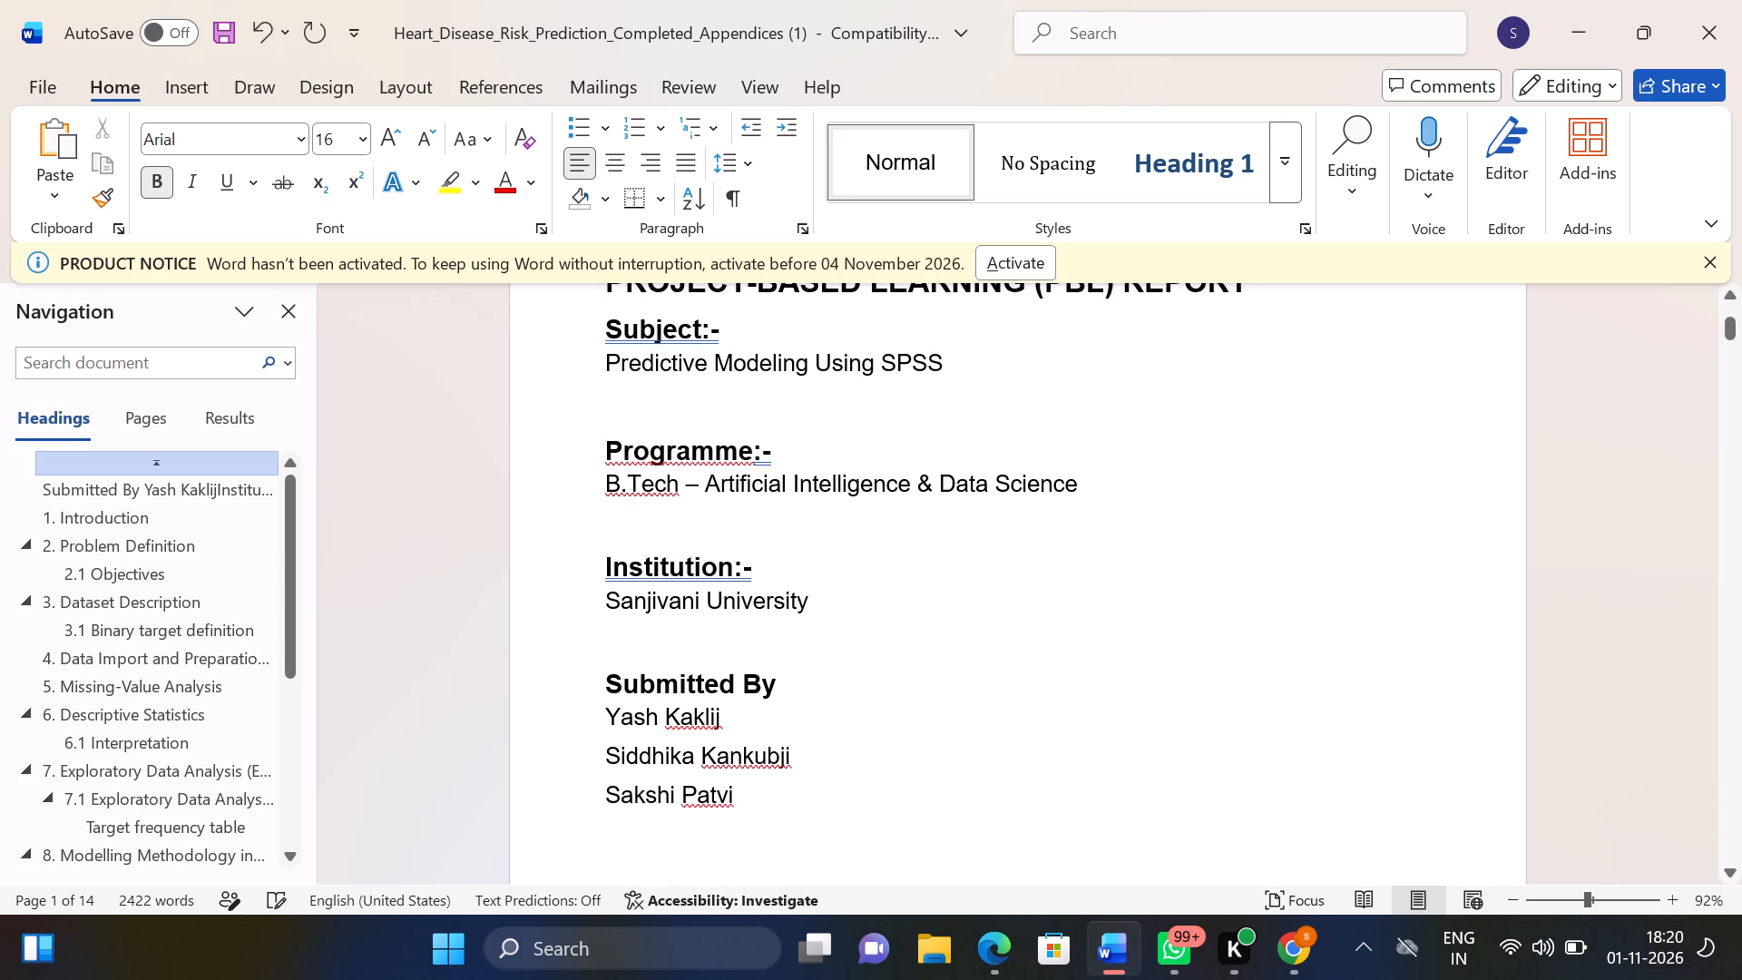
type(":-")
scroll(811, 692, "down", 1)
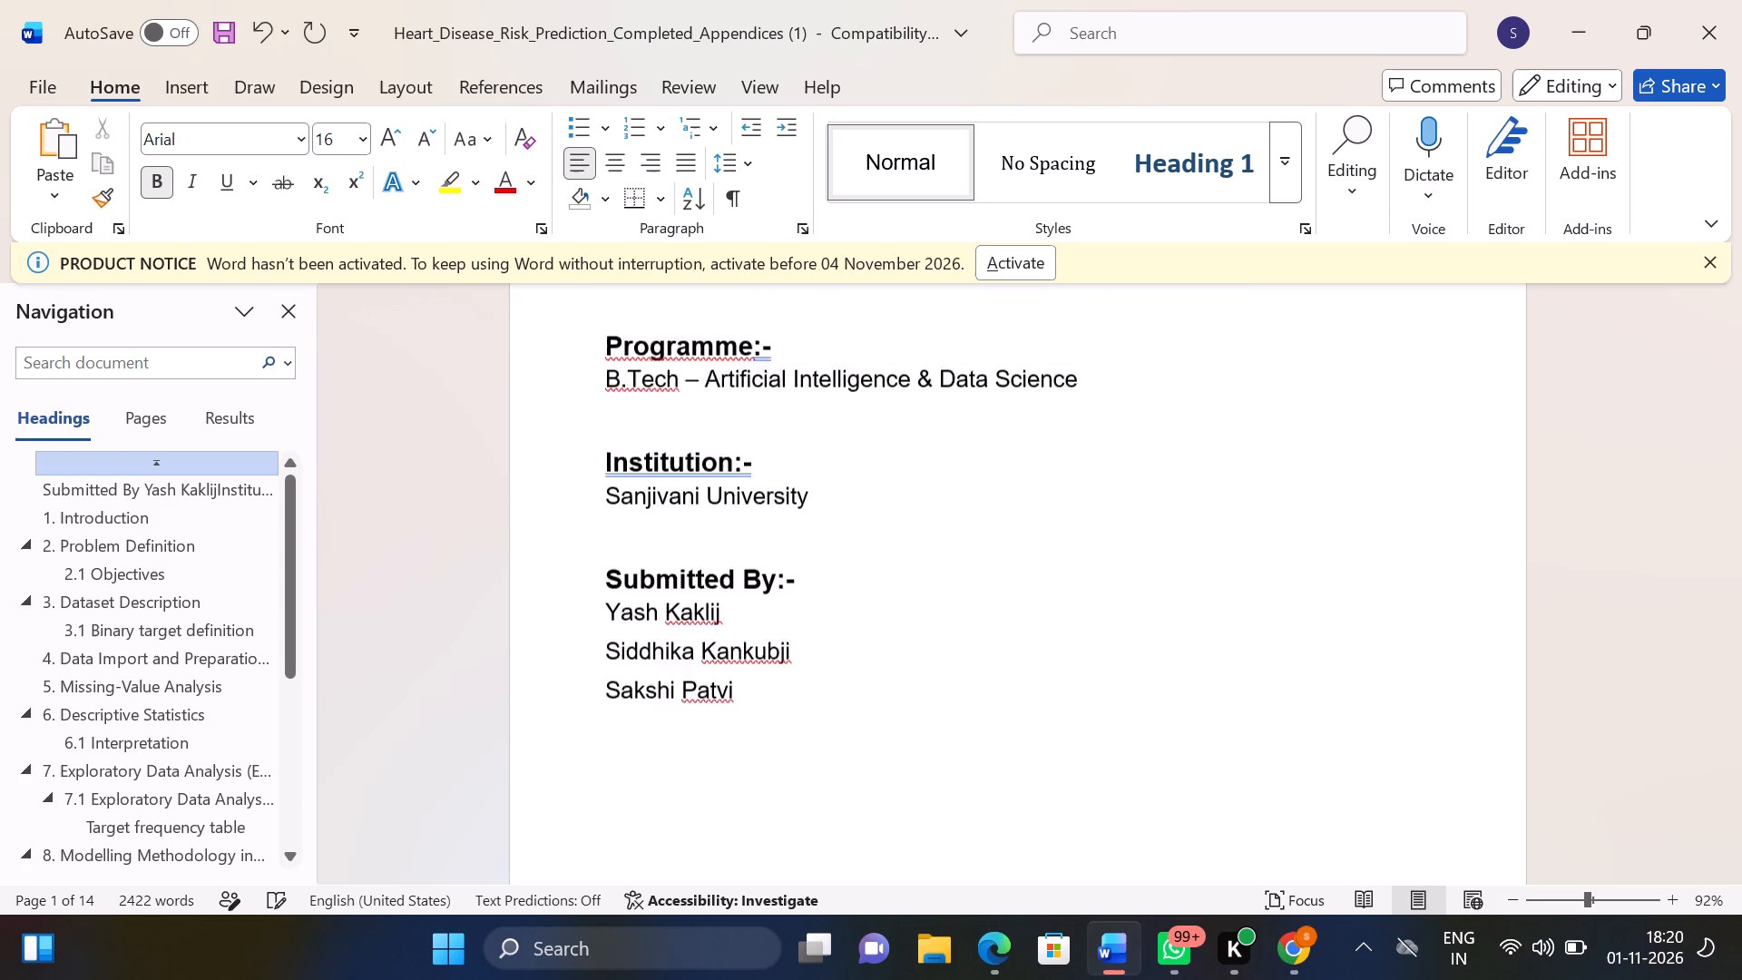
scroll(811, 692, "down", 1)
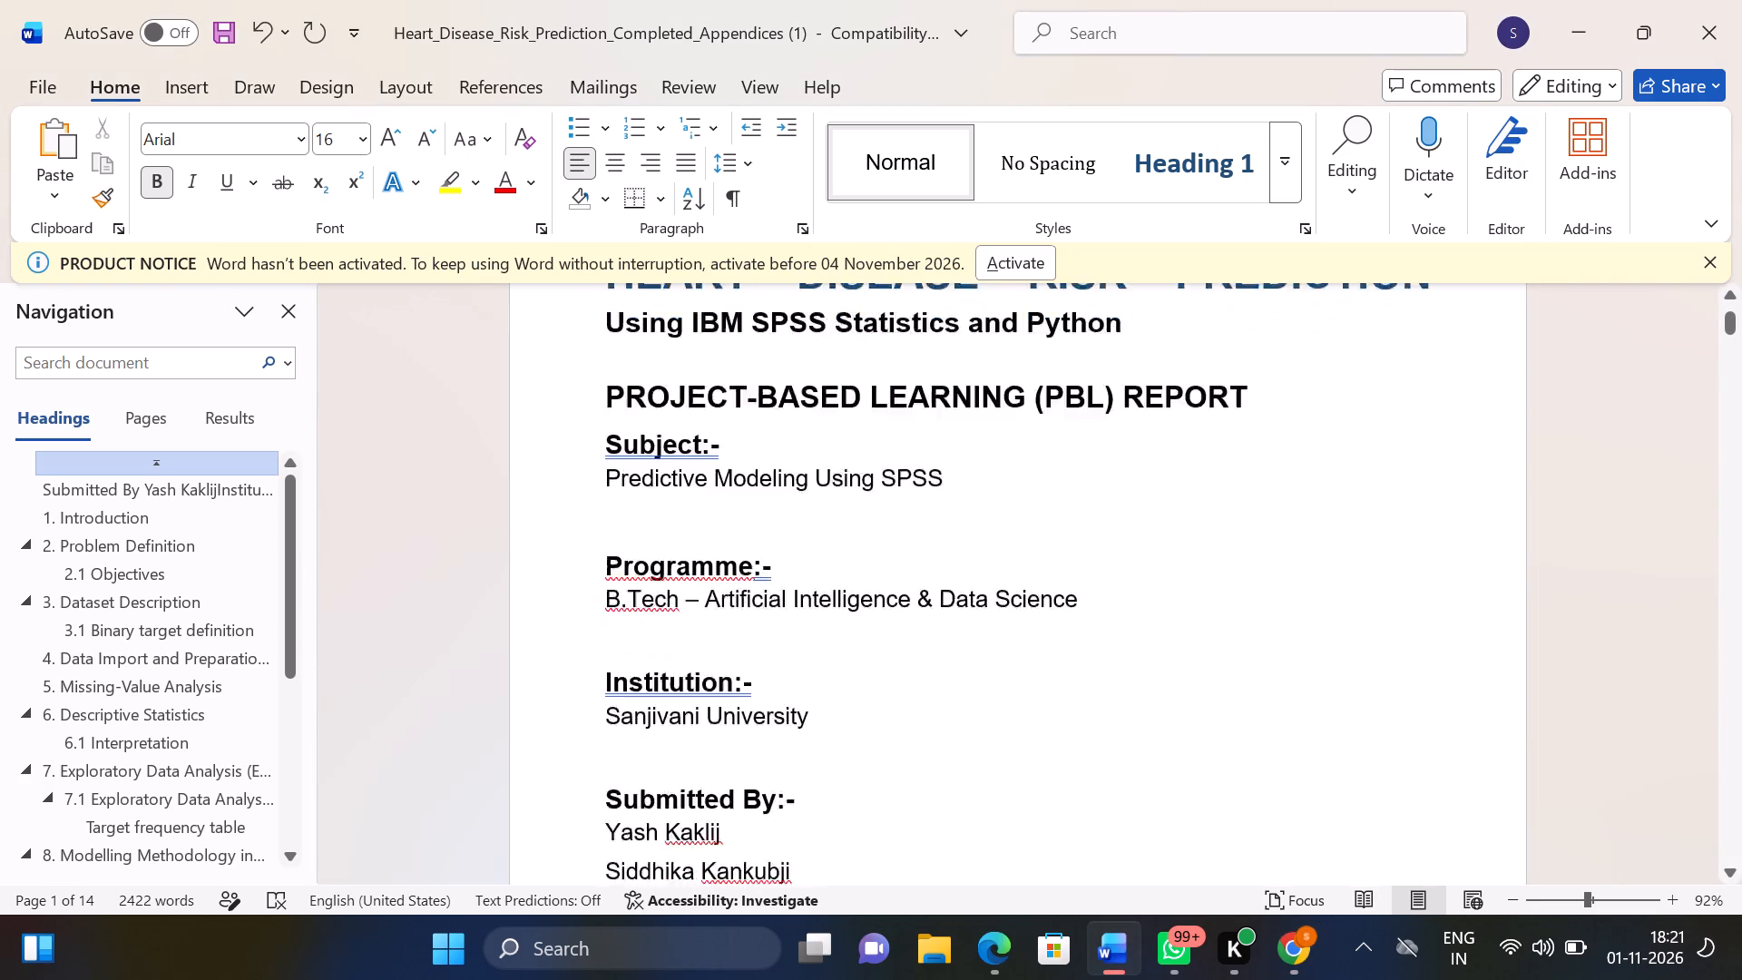
scroll(1057, 611, "down", 1)
left_click(944, 692)
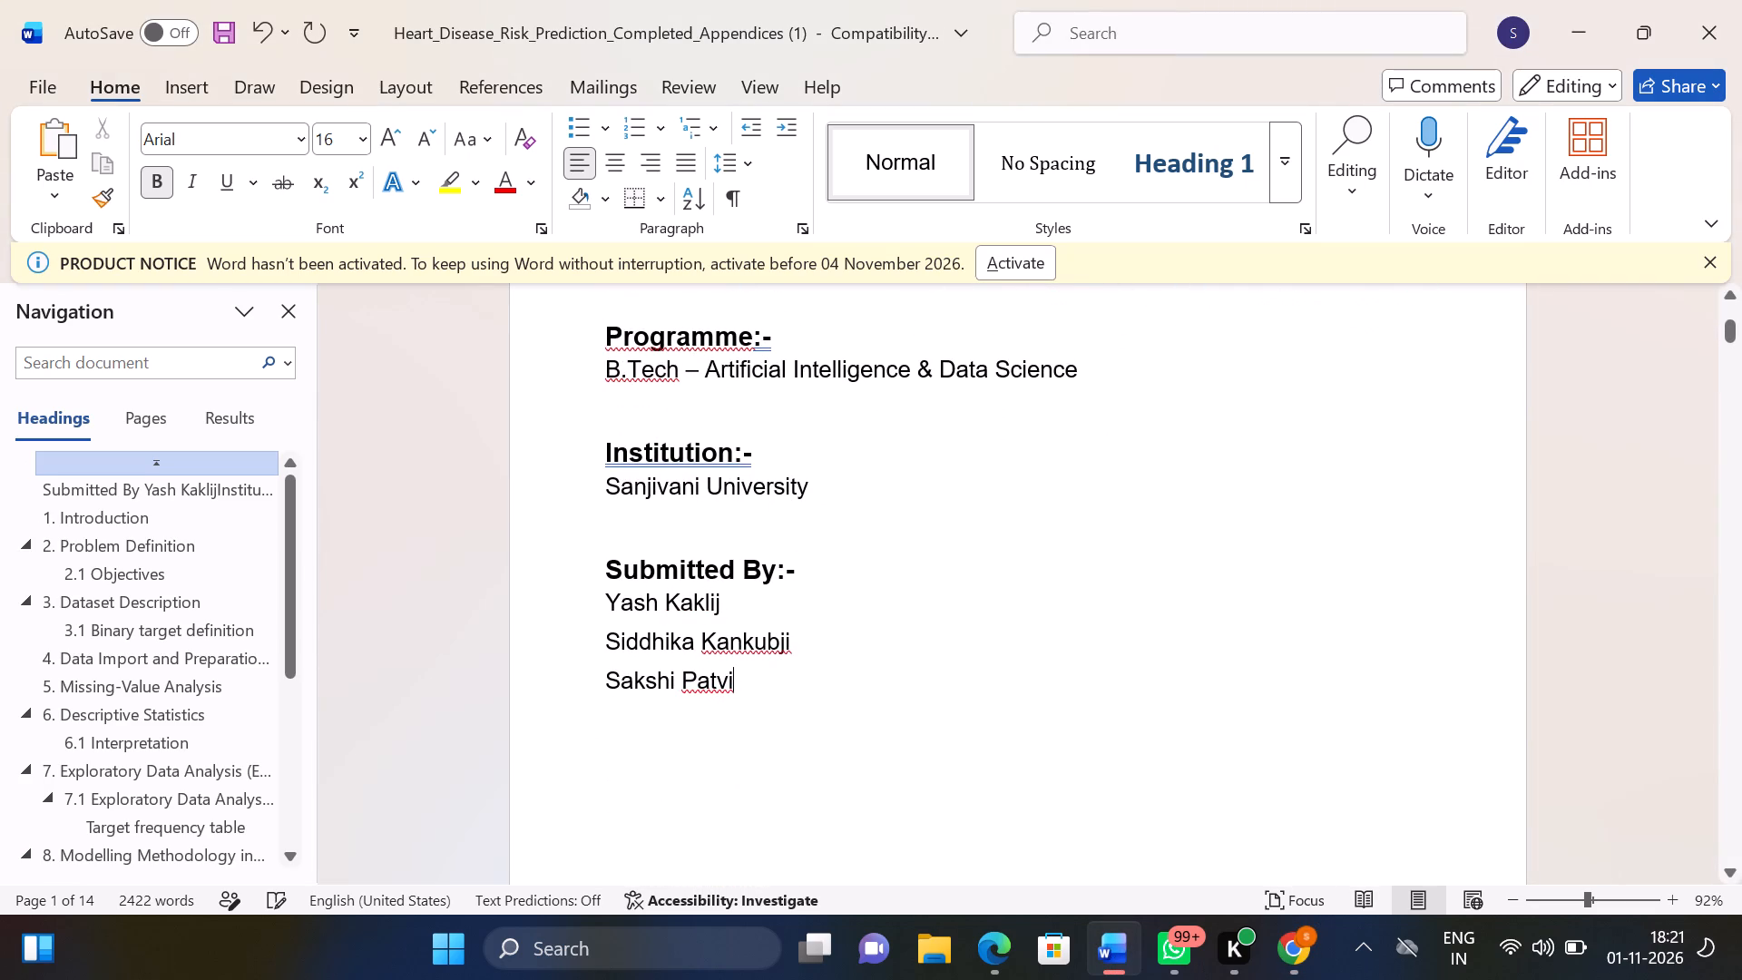
key("Return")
scroll(944, 692, "down", 1)
key("Return")
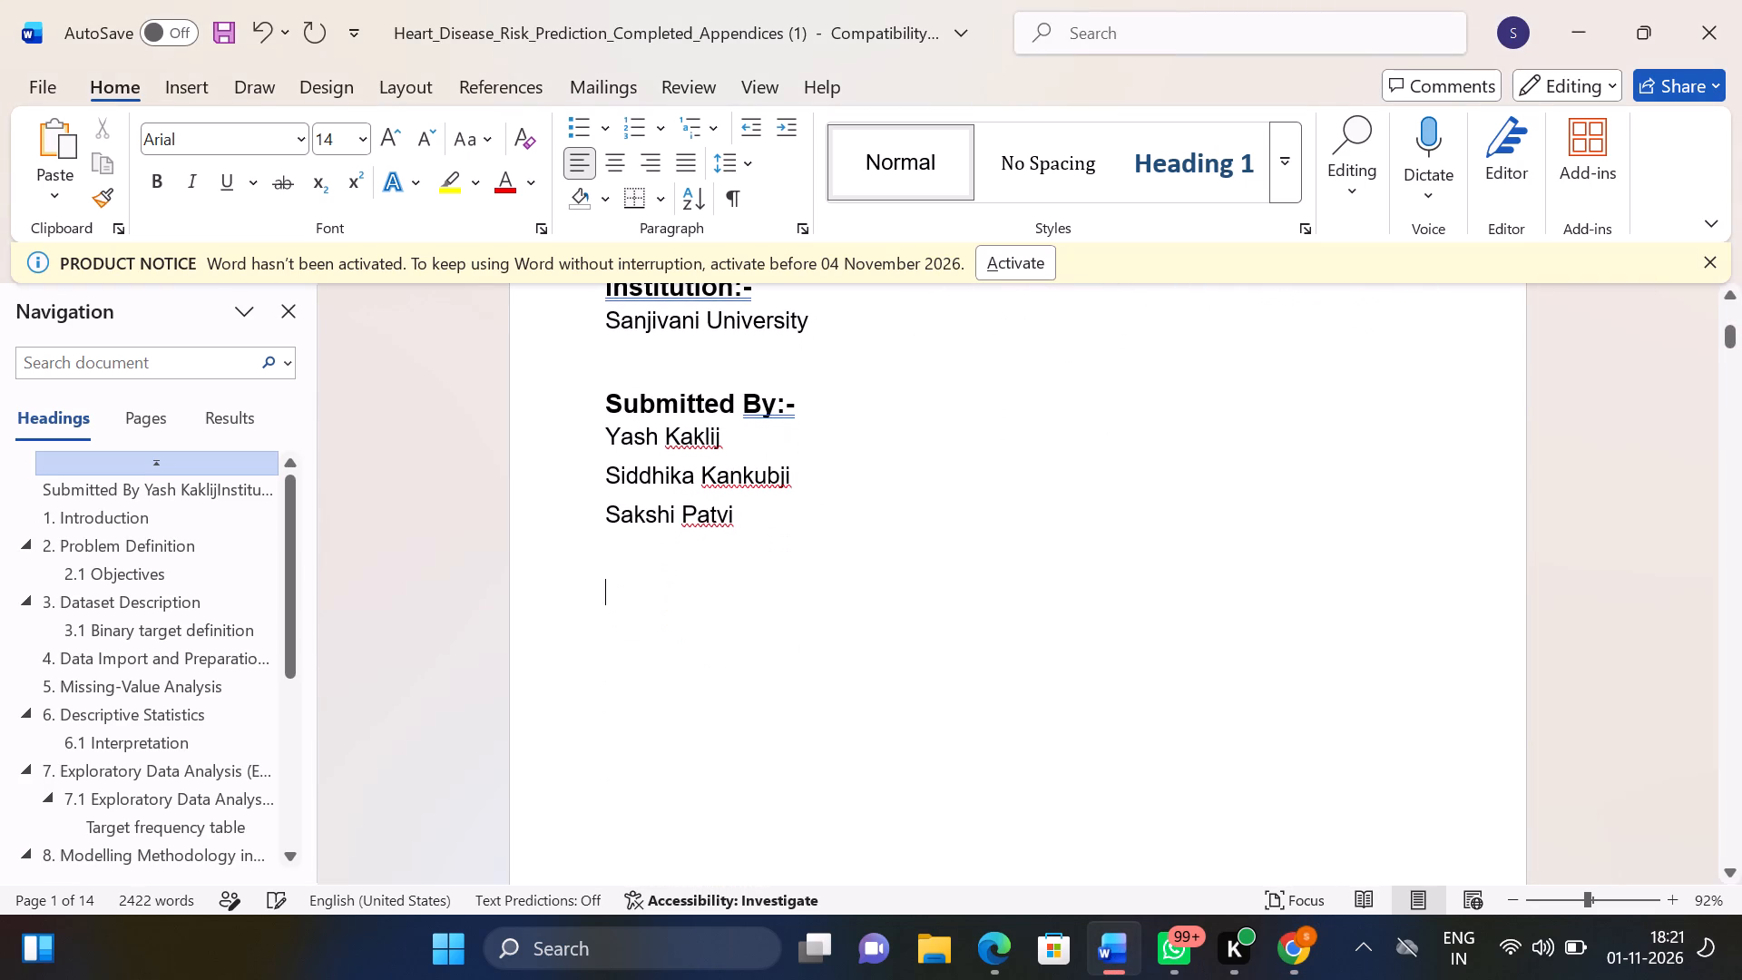
key("ctrl+v")
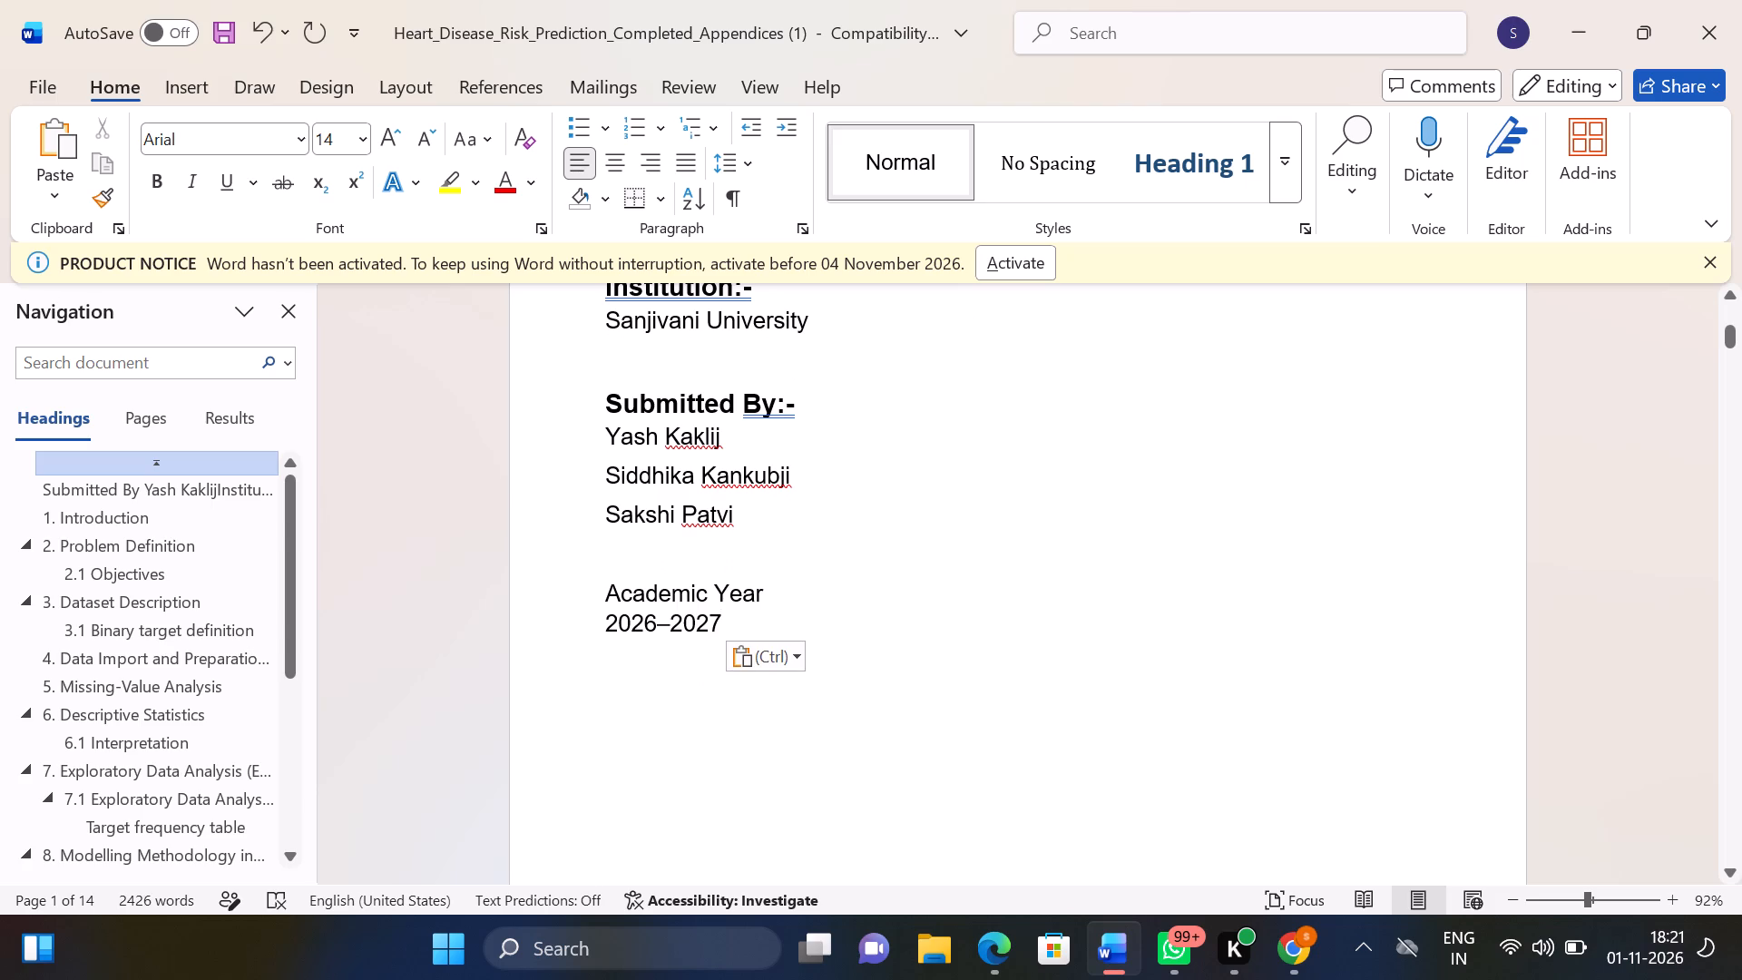
Make the Academic Year heading bold and set its font size to 16.
left_click_drag(604, 583, 614, 592)
left_click_drag(614, 592, 586, 593)
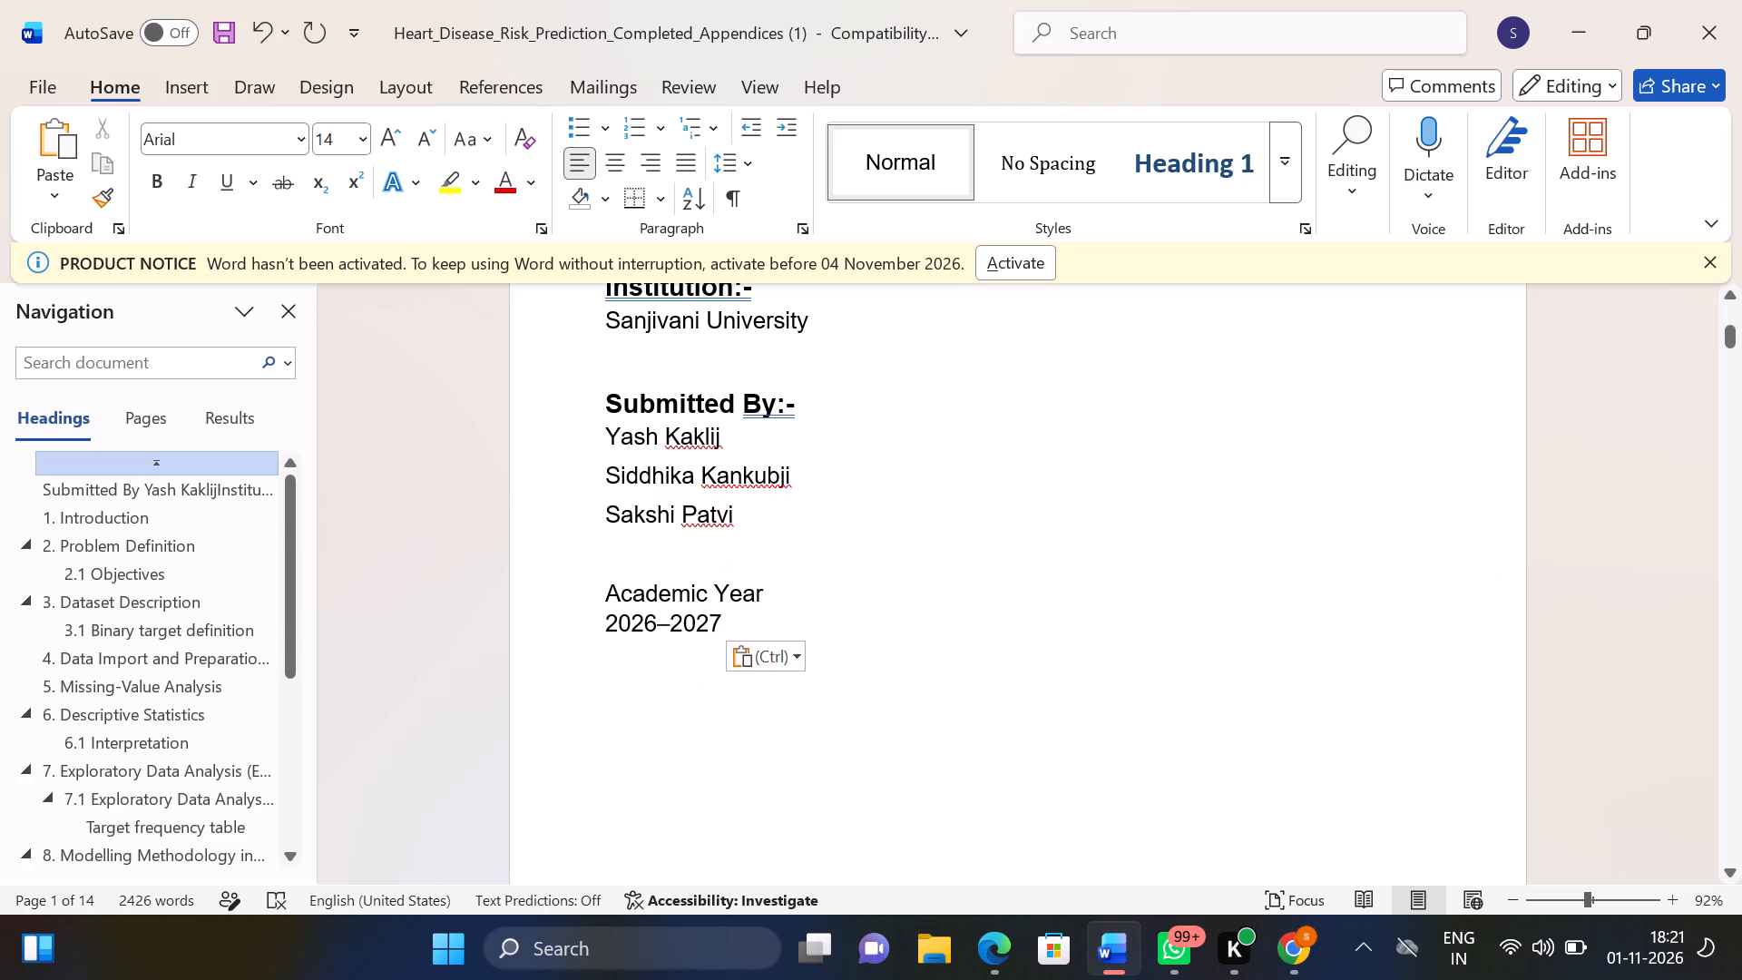
left_click(592, 394)
left_click_drag(592, 394, 799, 520)
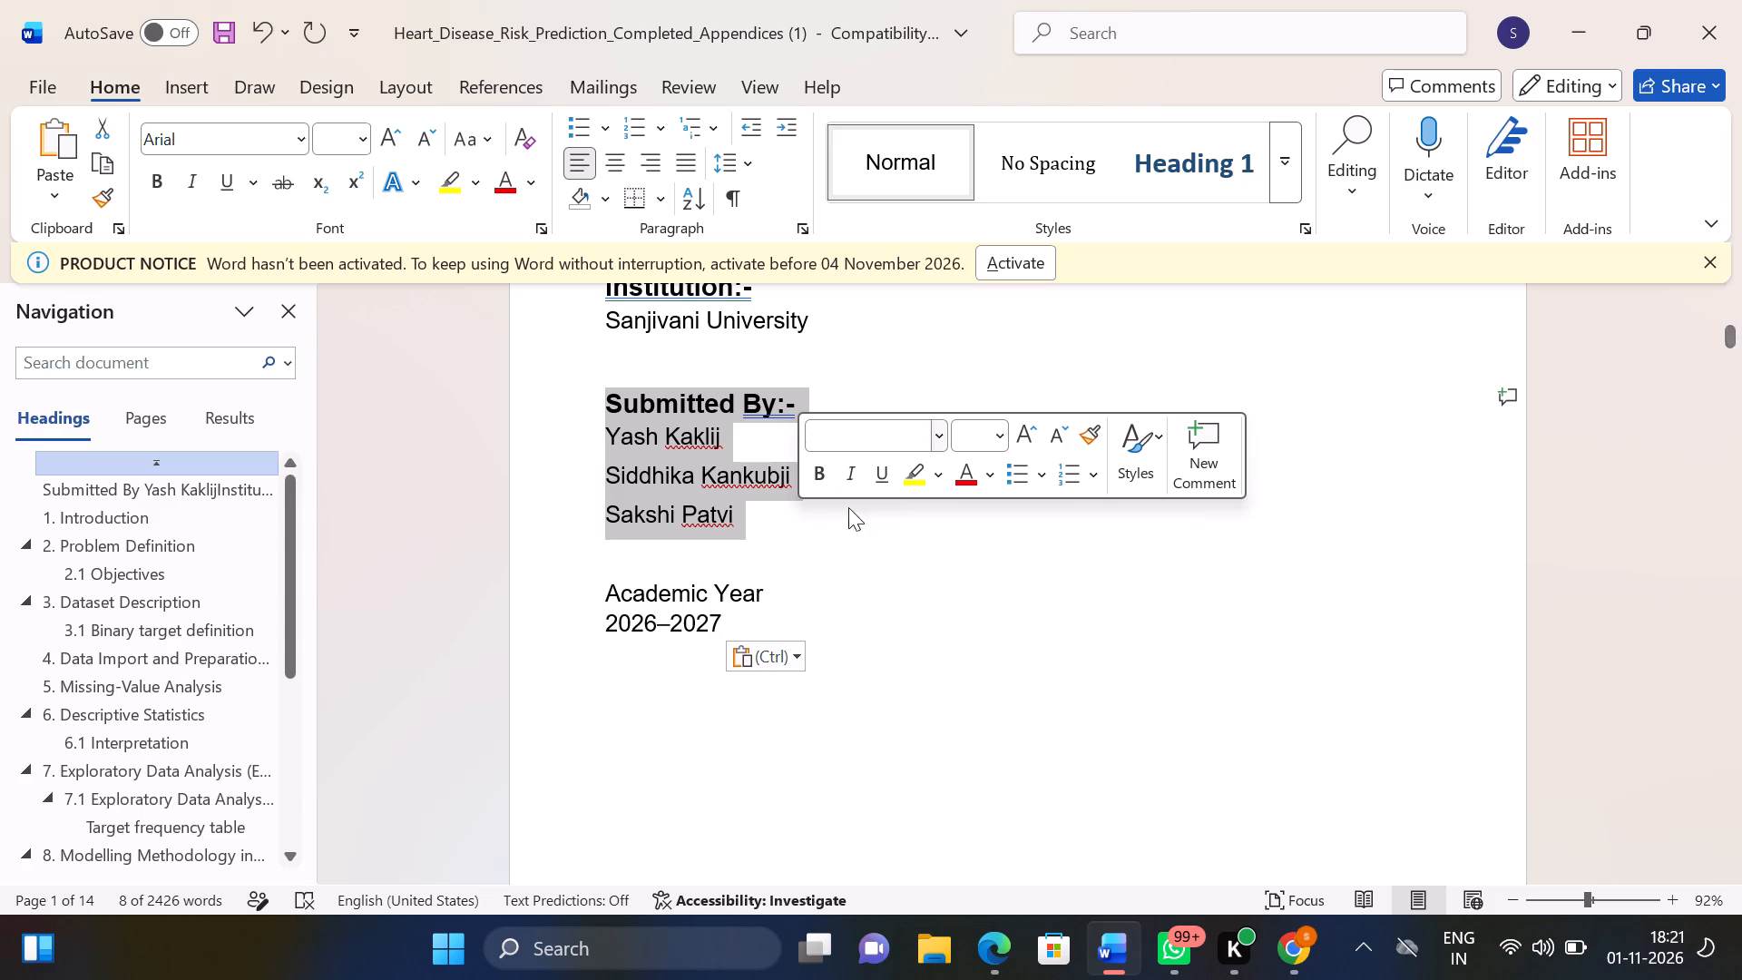
left_click(613, 597)
left_click_drag(592, 597, 809, 620)
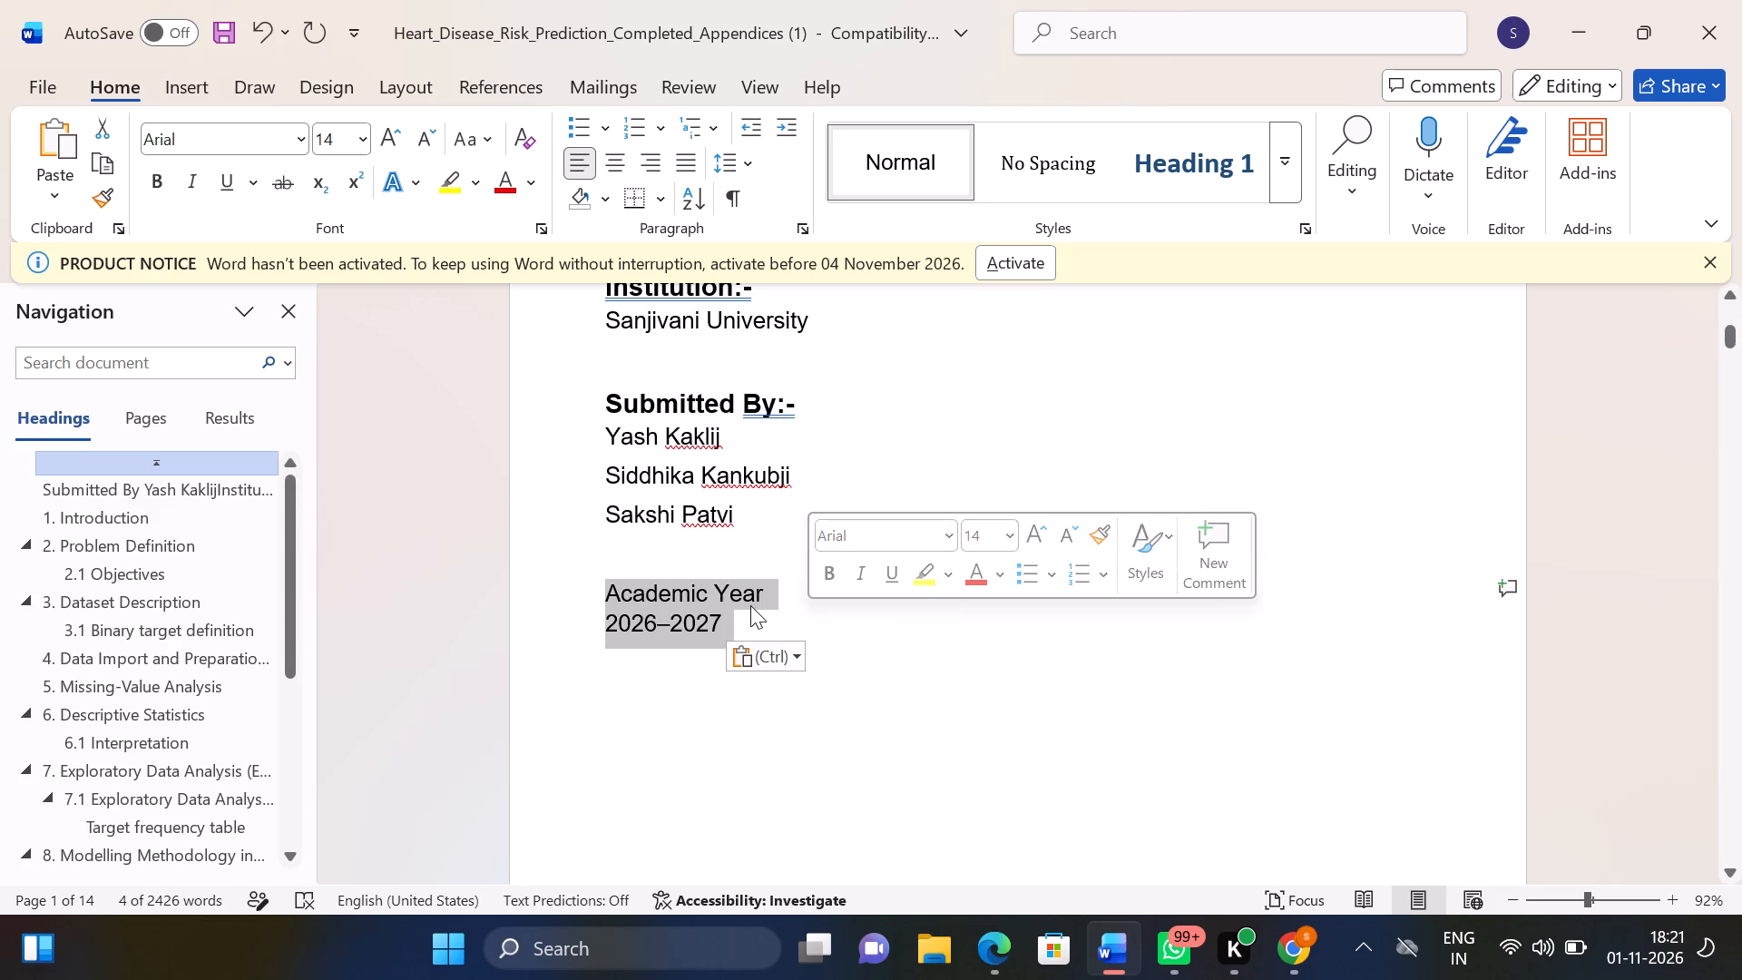
left_click(750, 605)
left_click_drag(606, 593, 786, 582)
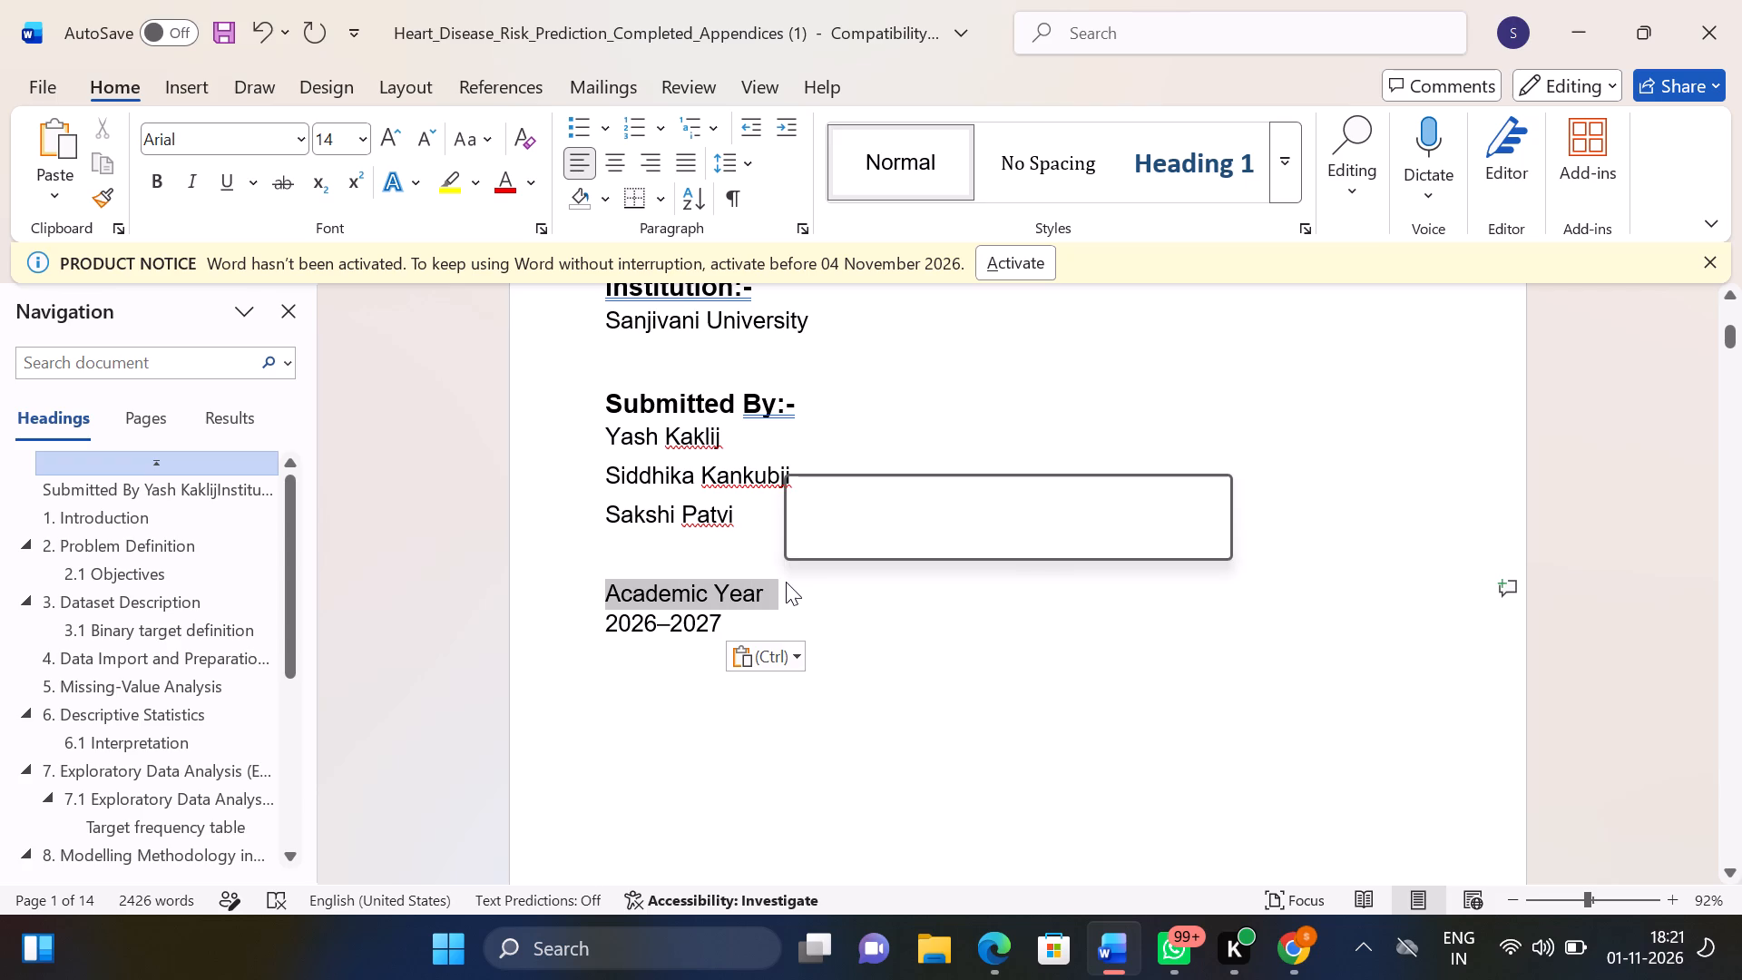
left_click(802, 540)
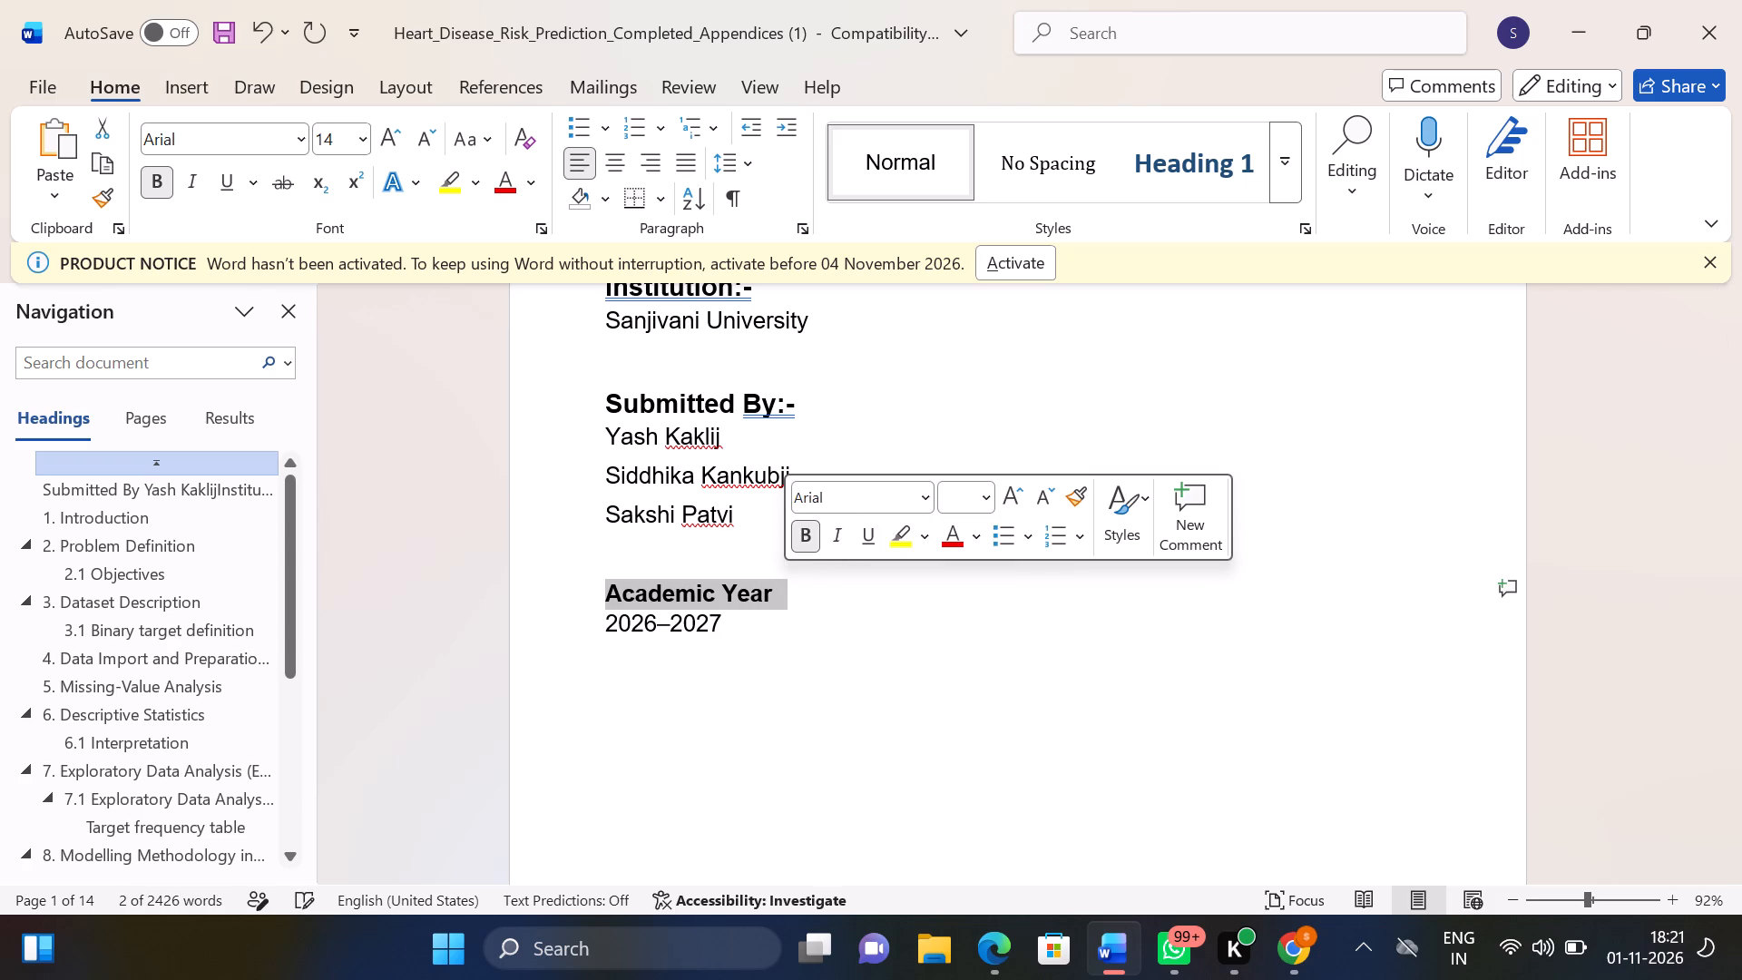
left_click(984, 489)
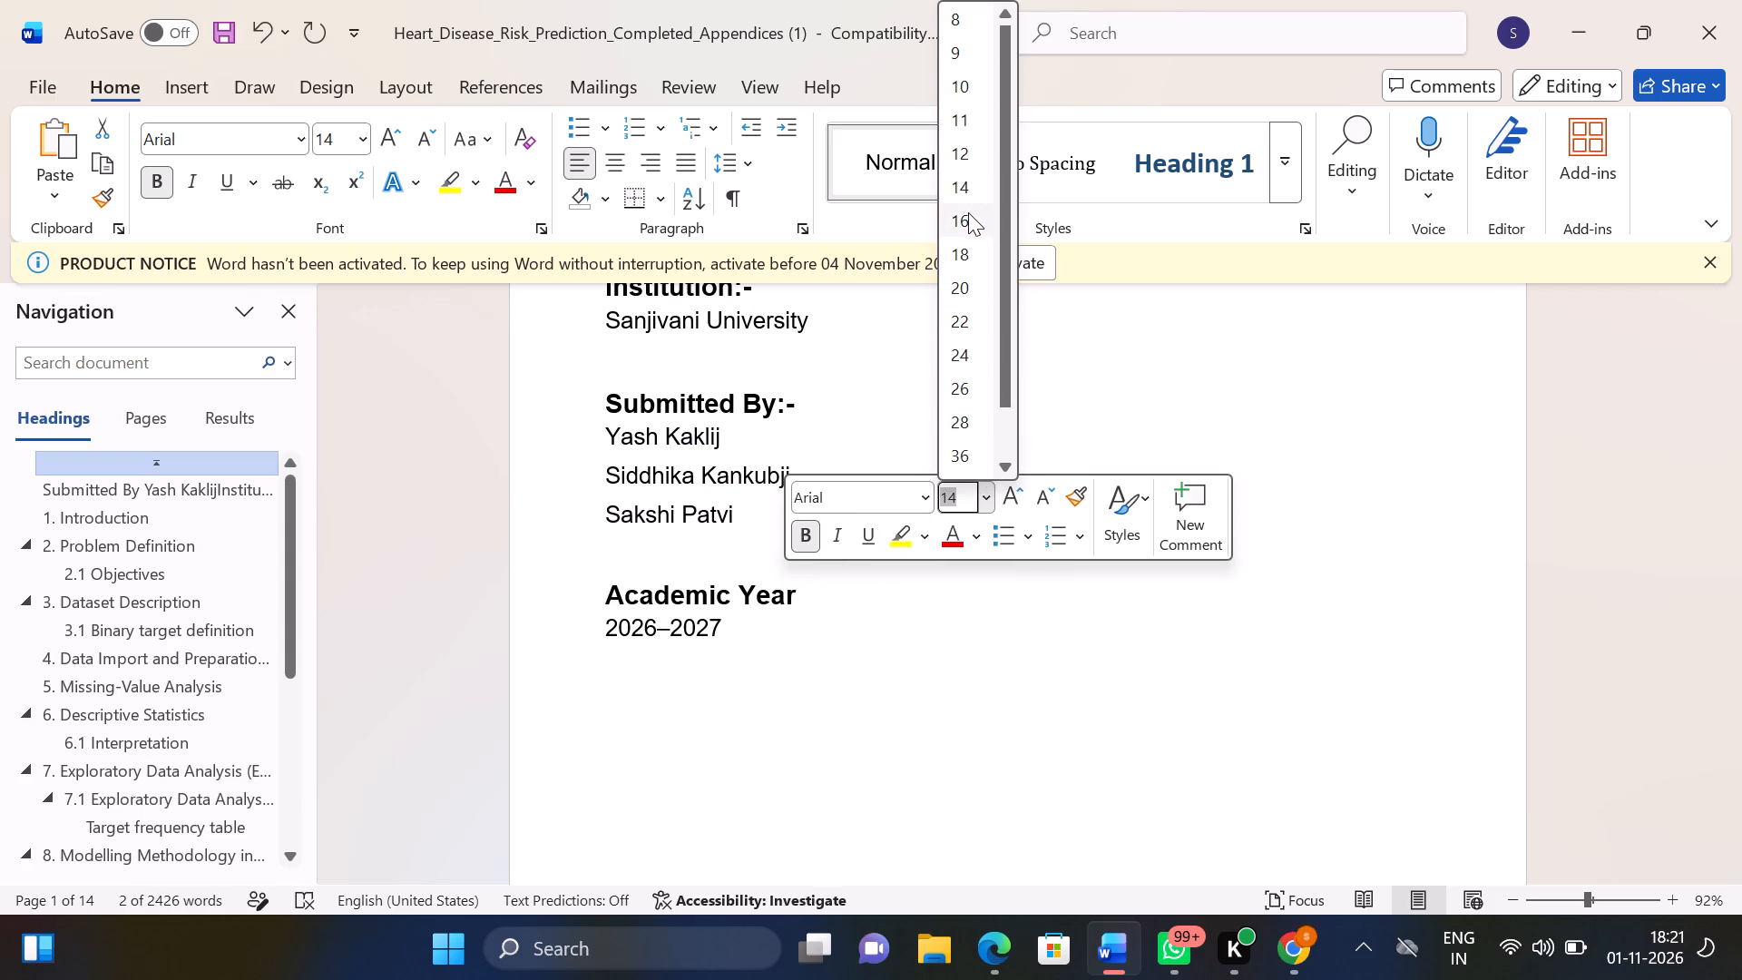
left_click(968, 212)
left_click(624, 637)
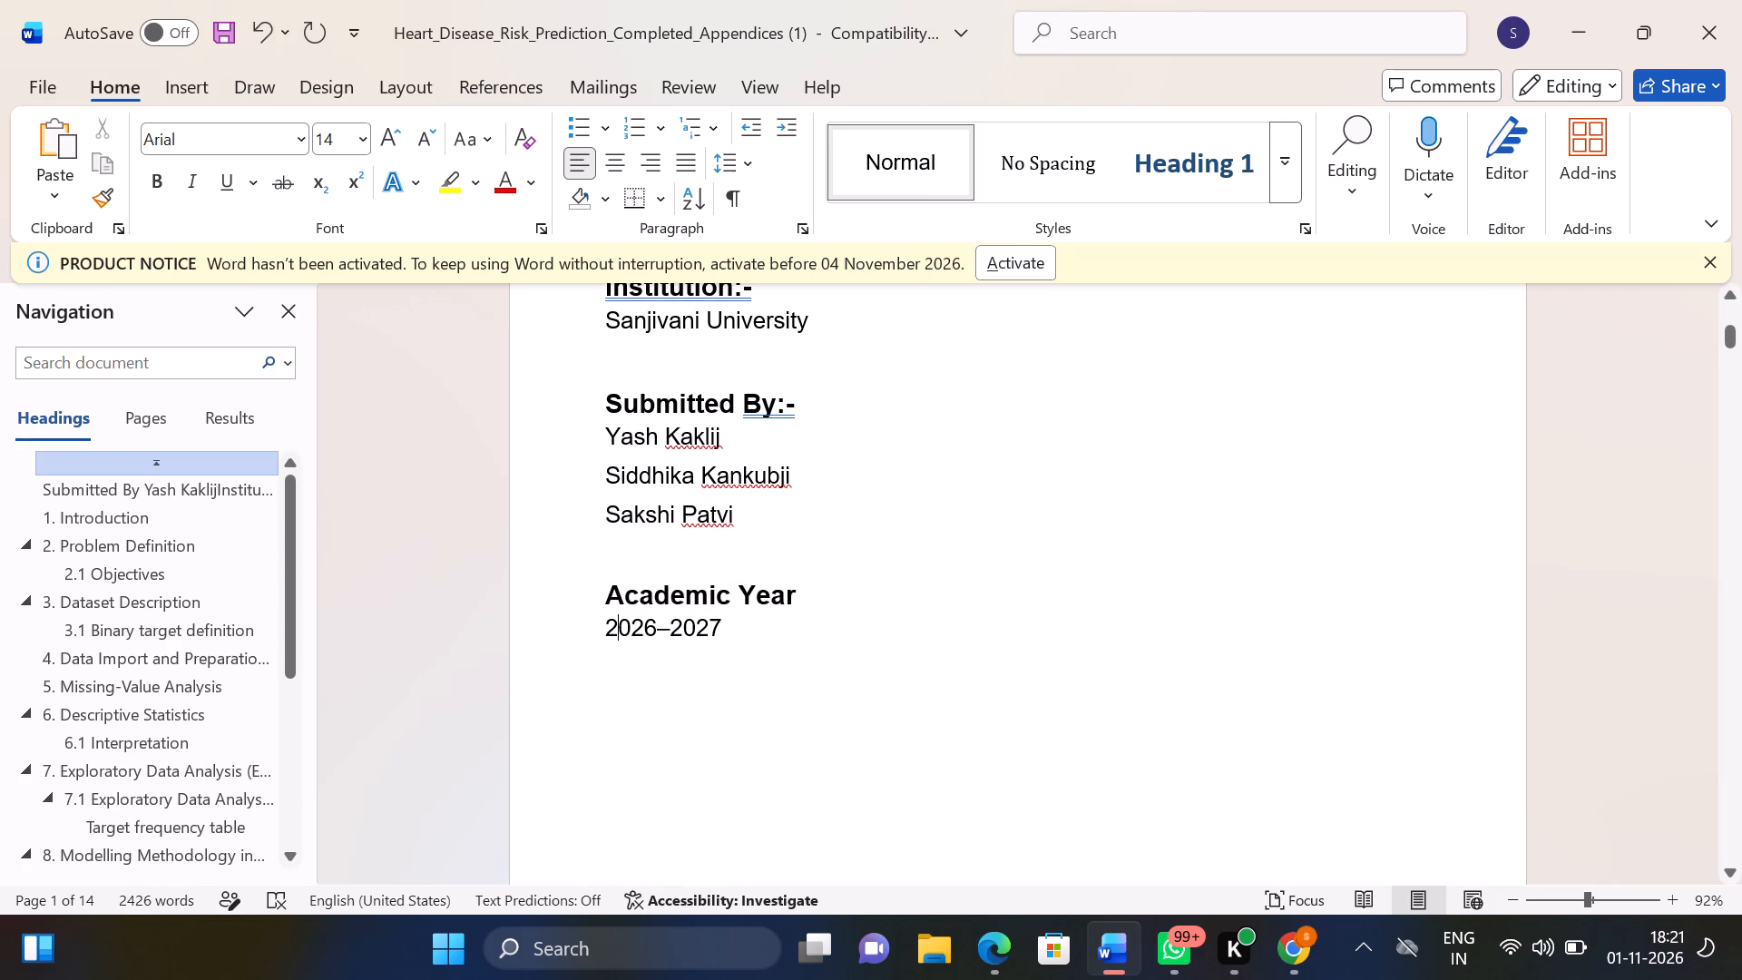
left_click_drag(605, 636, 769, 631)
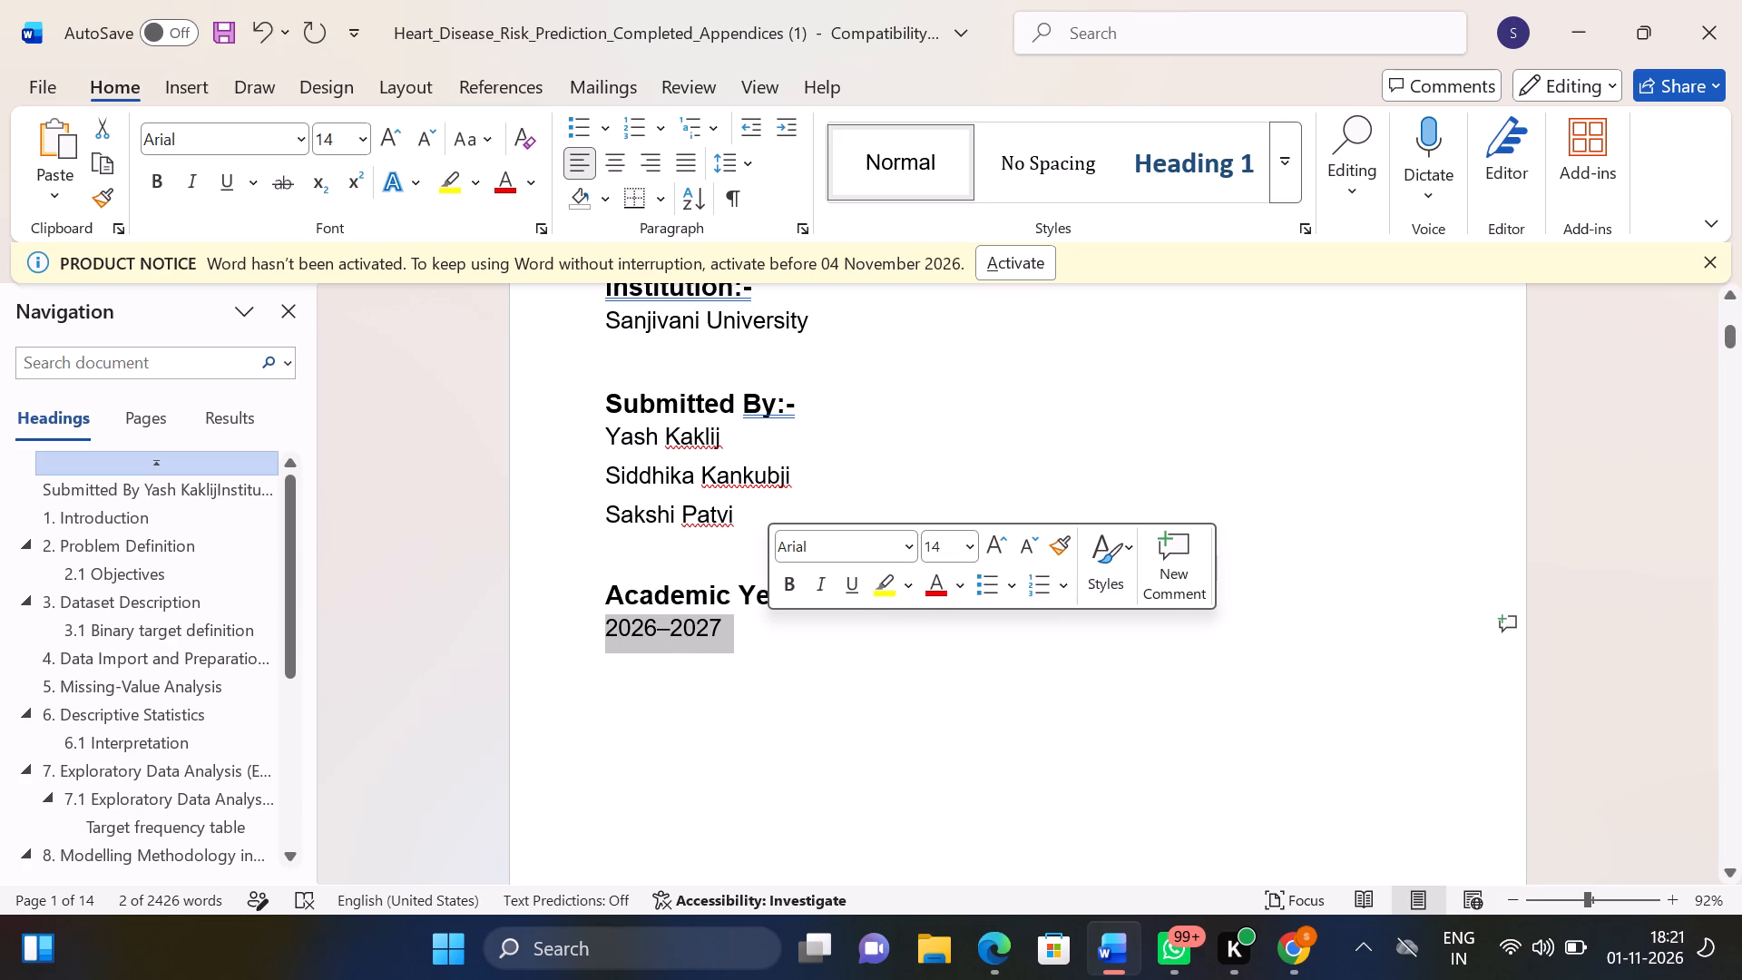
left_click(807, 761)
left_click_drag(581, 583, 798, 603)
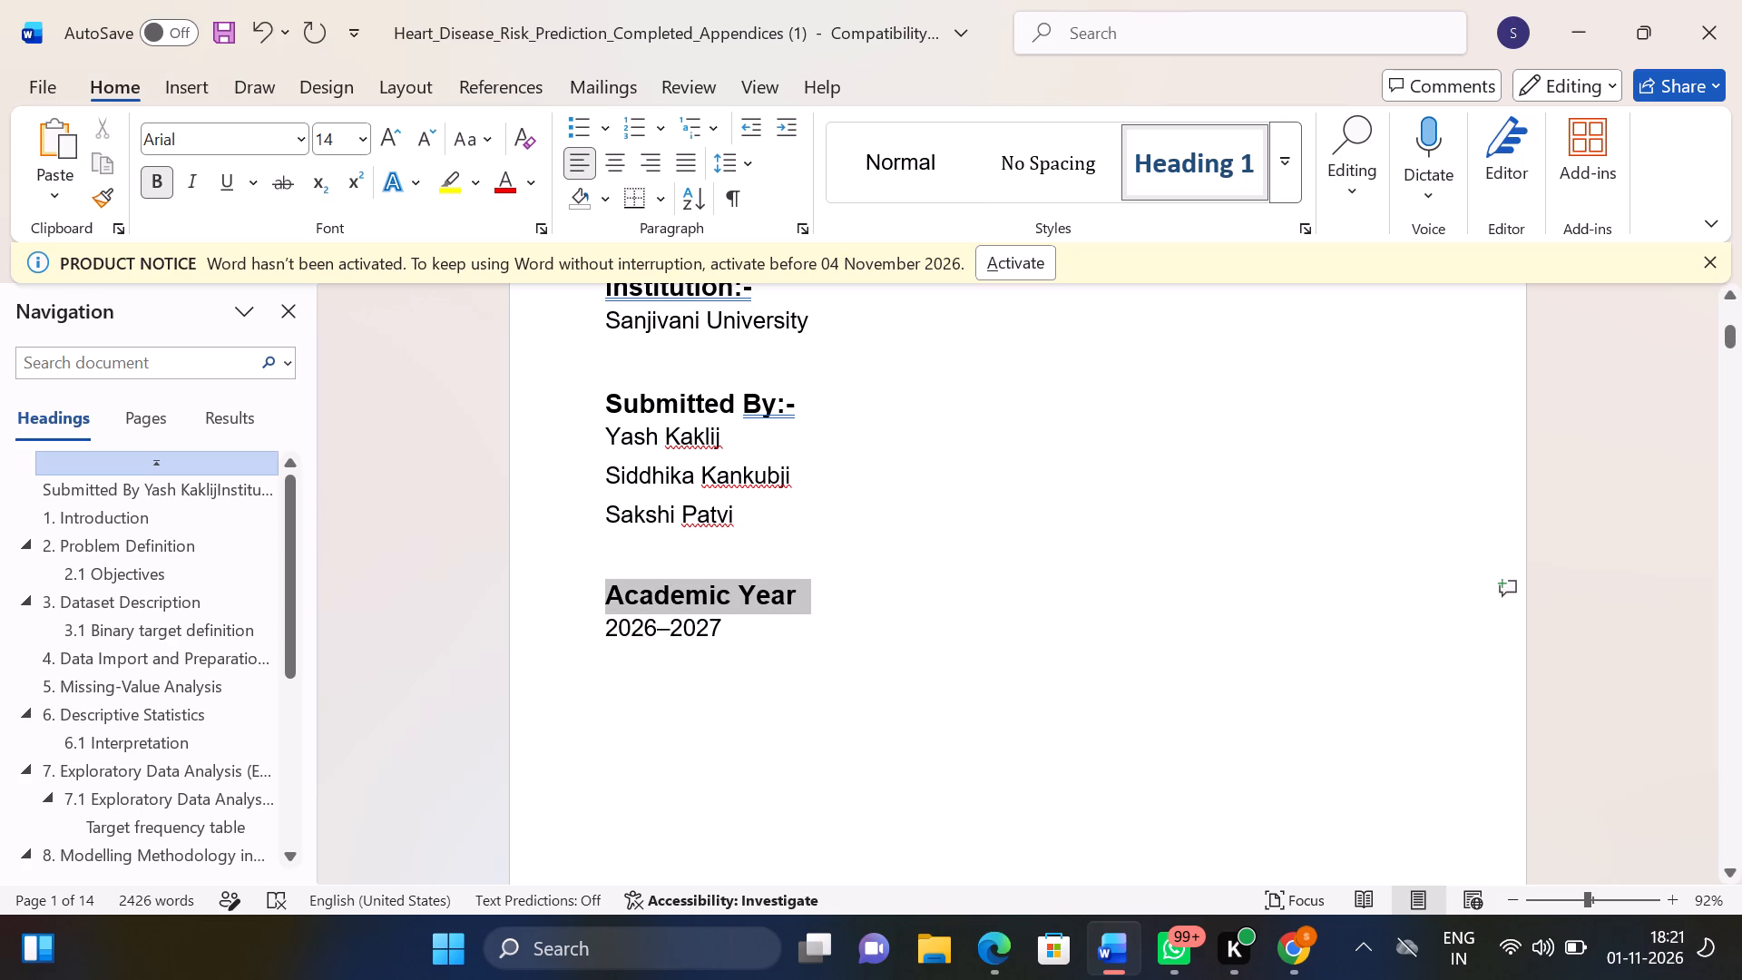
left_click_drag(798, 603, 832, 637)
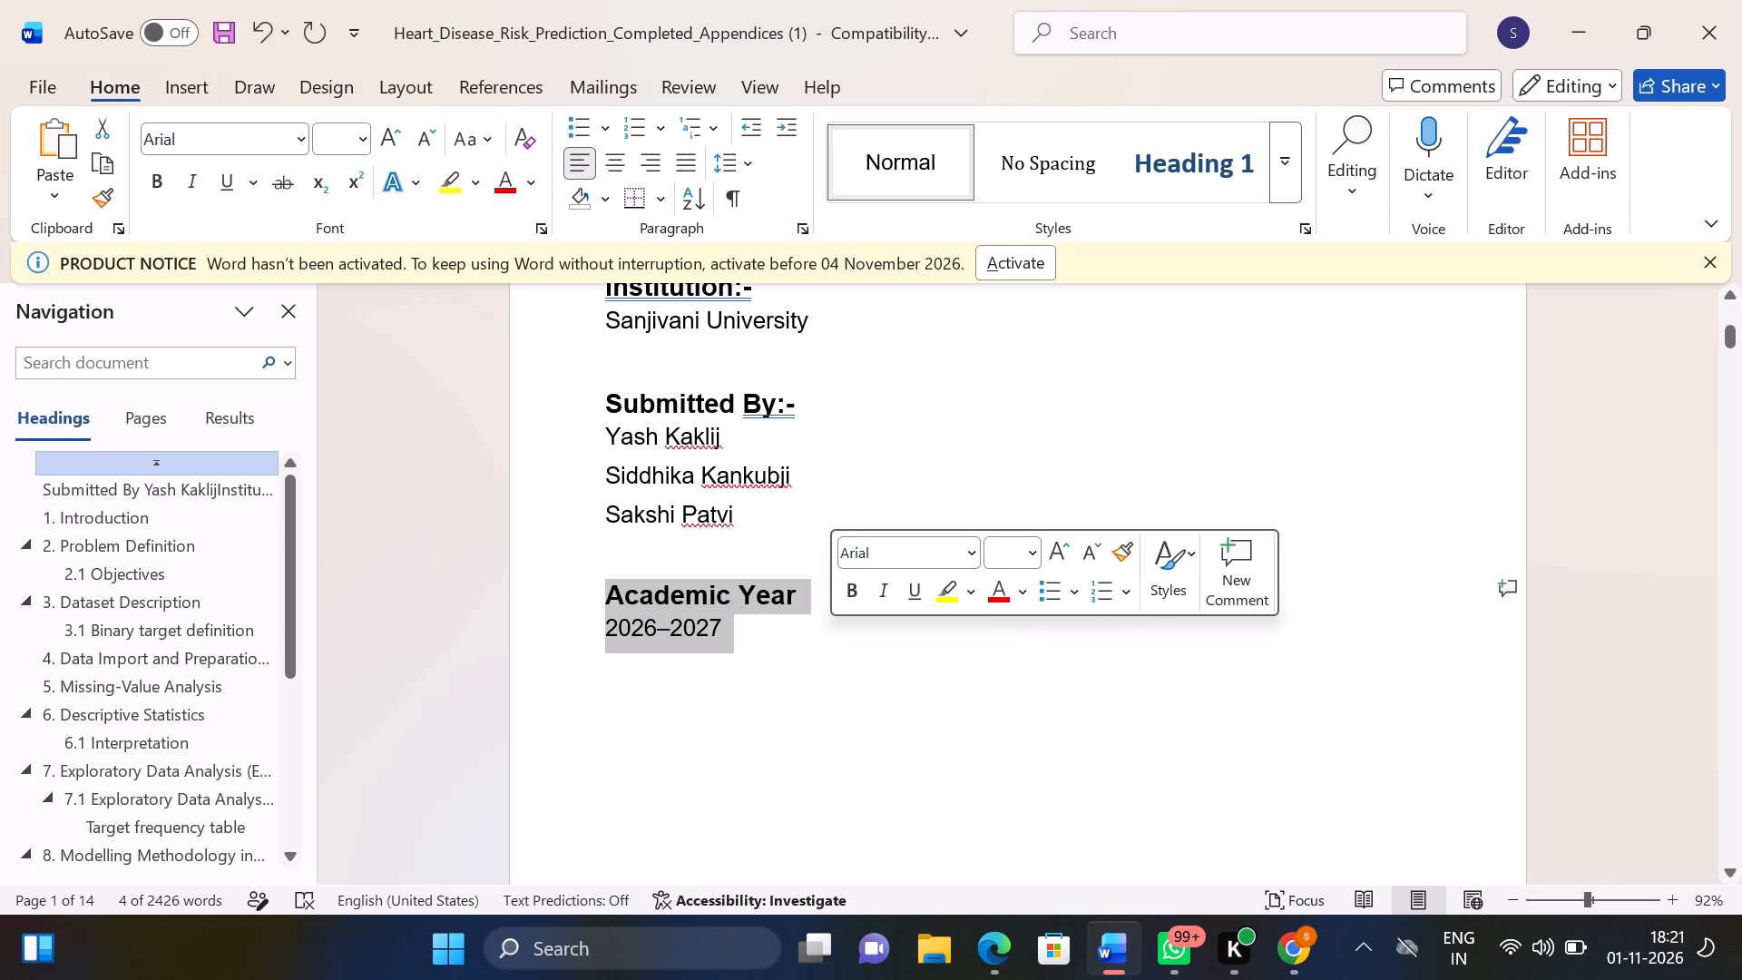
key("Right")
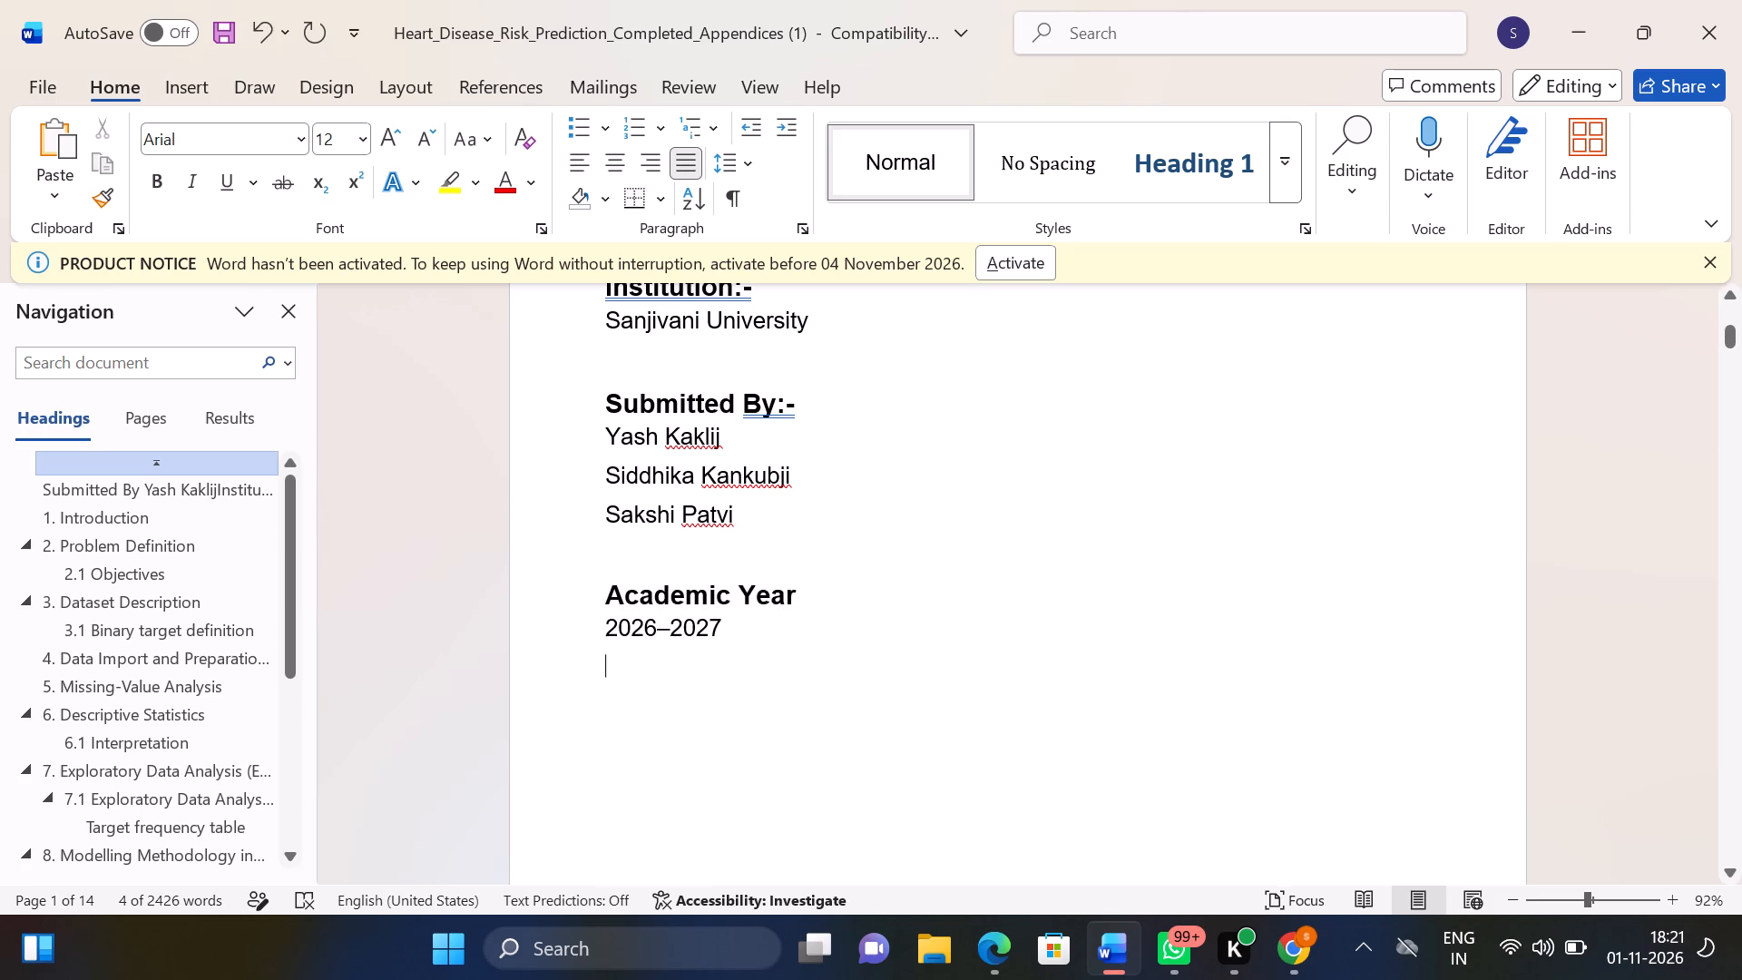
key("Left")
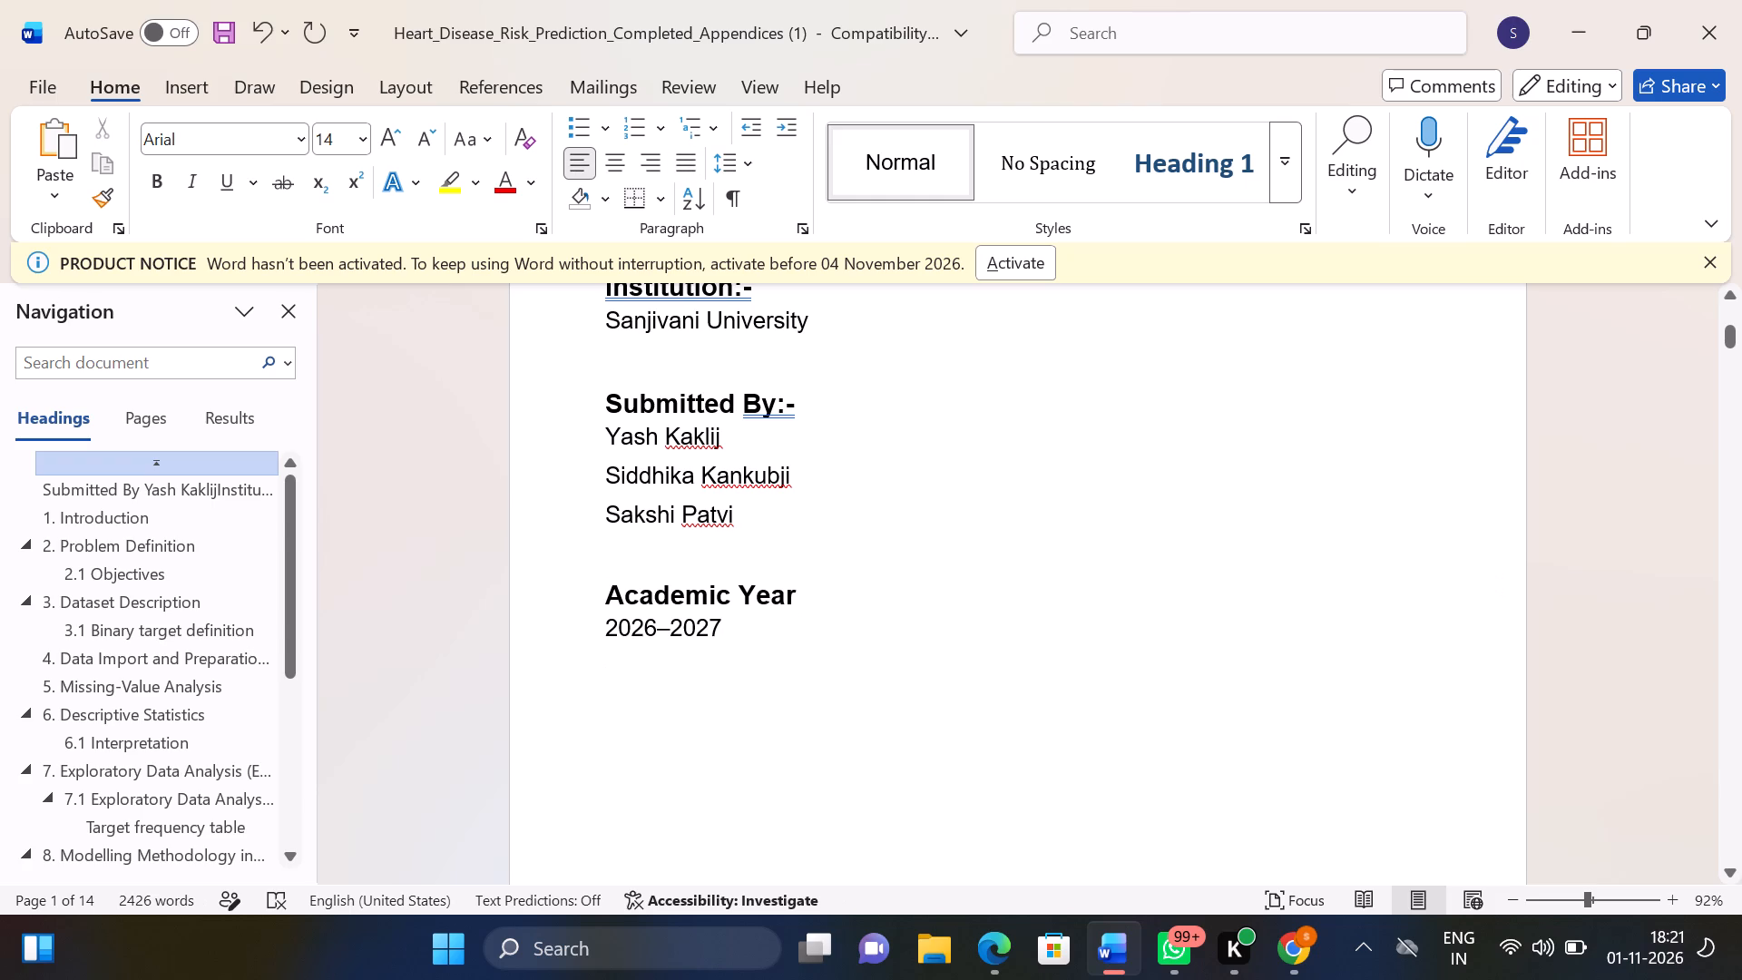
Shift the Academic Year heading to the middle of the line on the title page by inserting spaces before it.
left_click(595, 603)
key("space")
key("space")
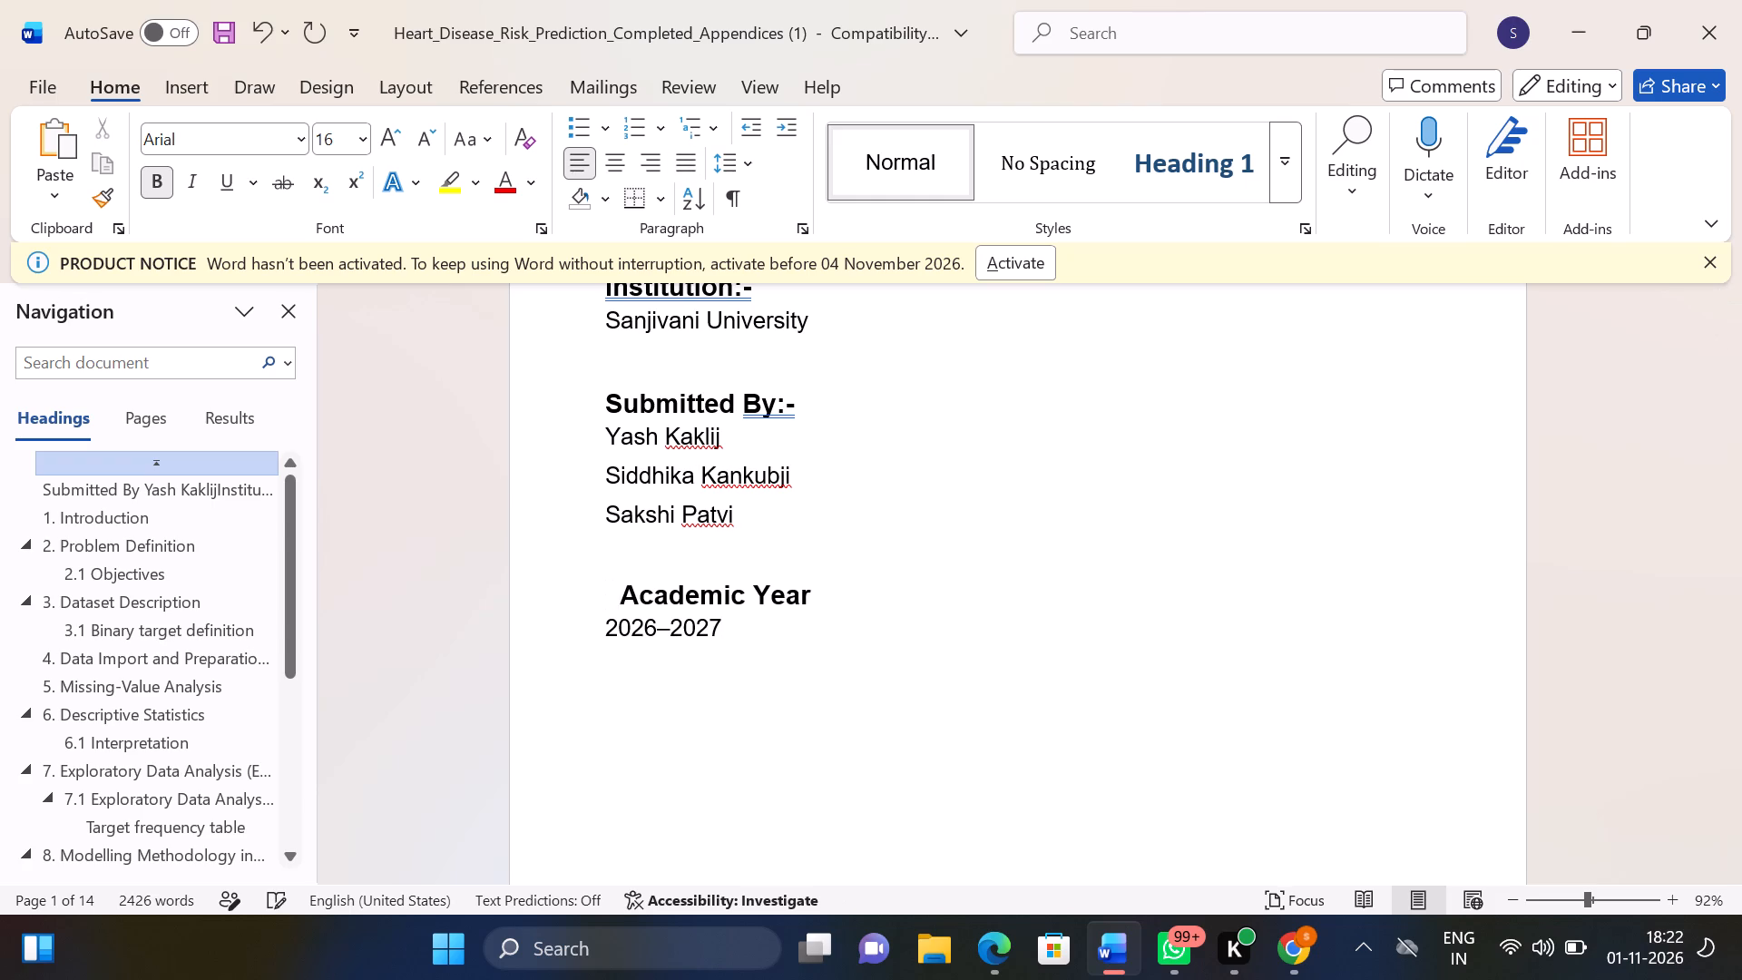
key("space")
key("space")
key("space")
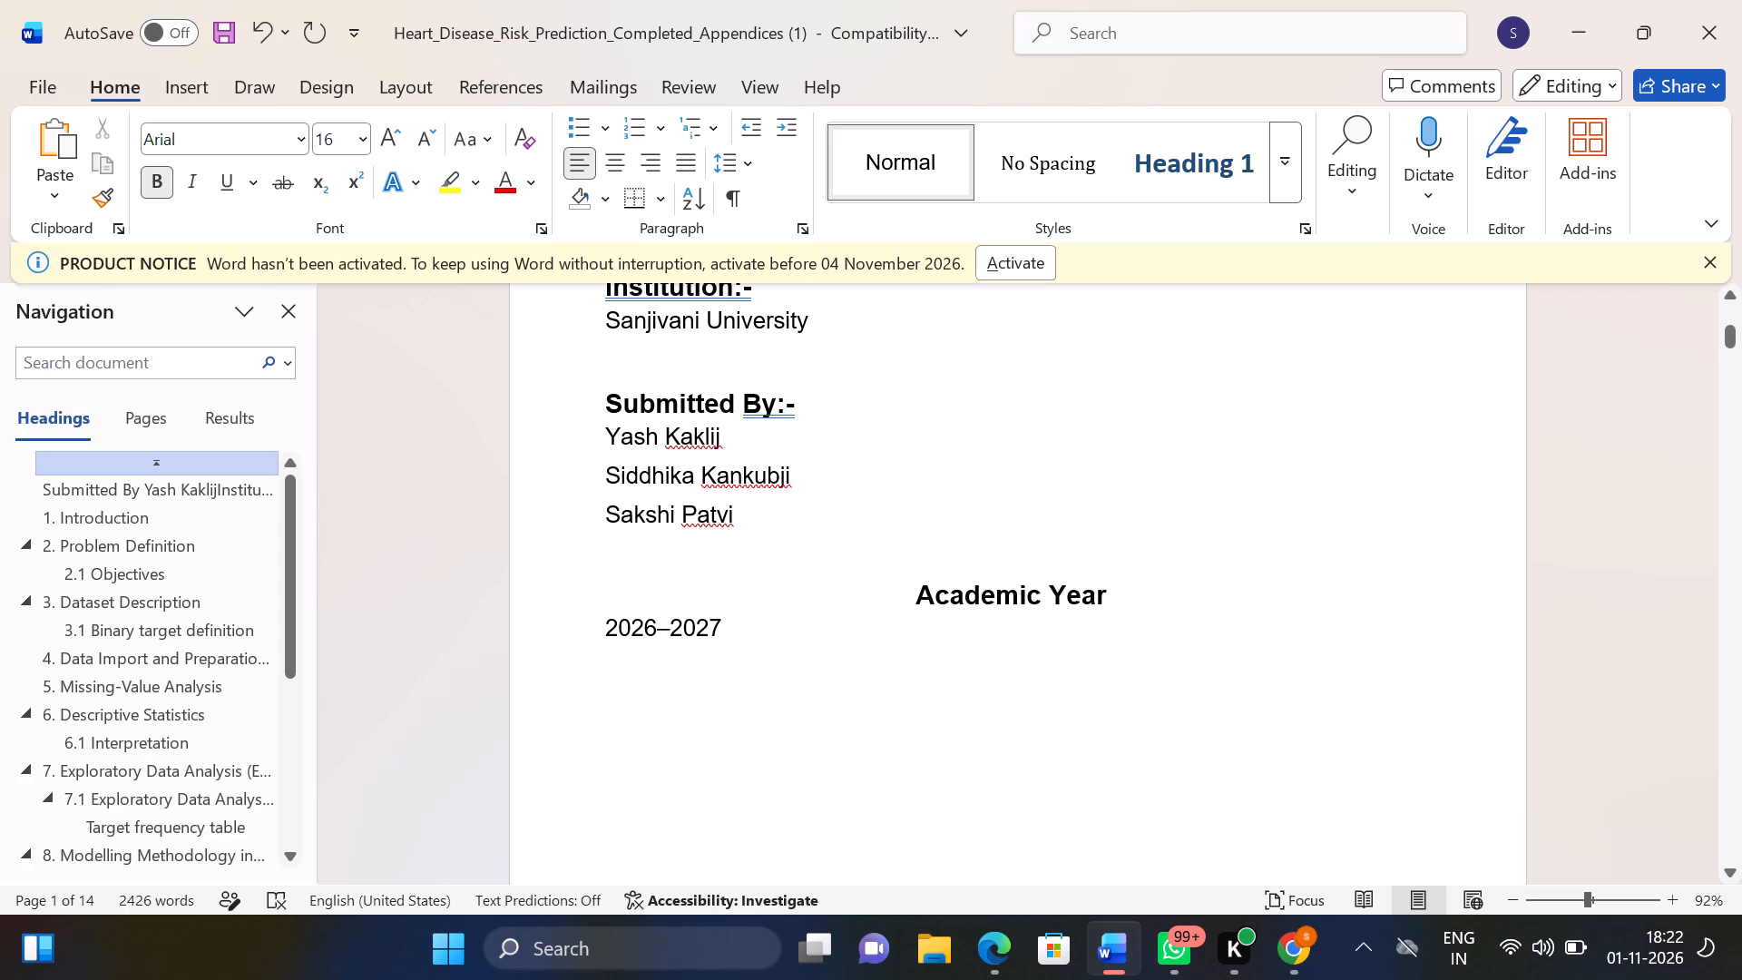
Insert spaces before "2026–2027" so that it sits centred beneath the Academic Year heading.
left_click(589, 611)
left_click(601, 631)
key("space")
key("space")
key("space")
key("space")
key("space")
key("space")
key("space")
key("space")
key("space")
key("space")
key("space")
key("space")
key("space")
key("space")
key("space")
key("space")
key("space")
key("space")
key("space")
key("space")
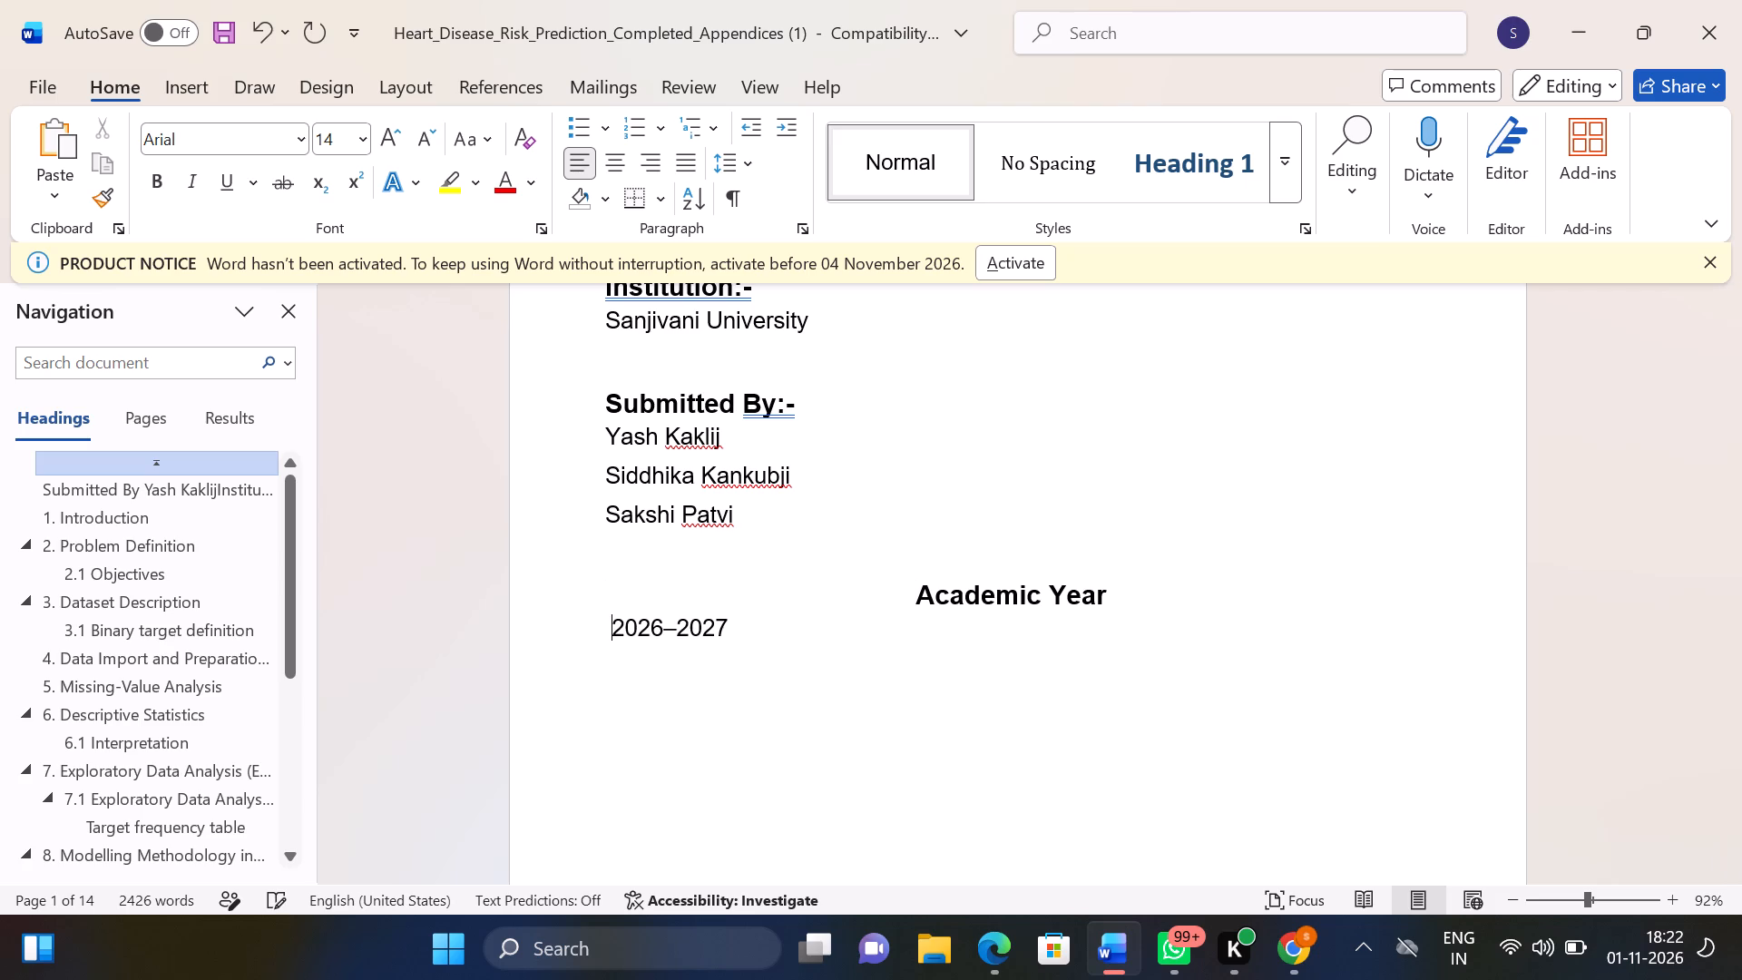
key("space")
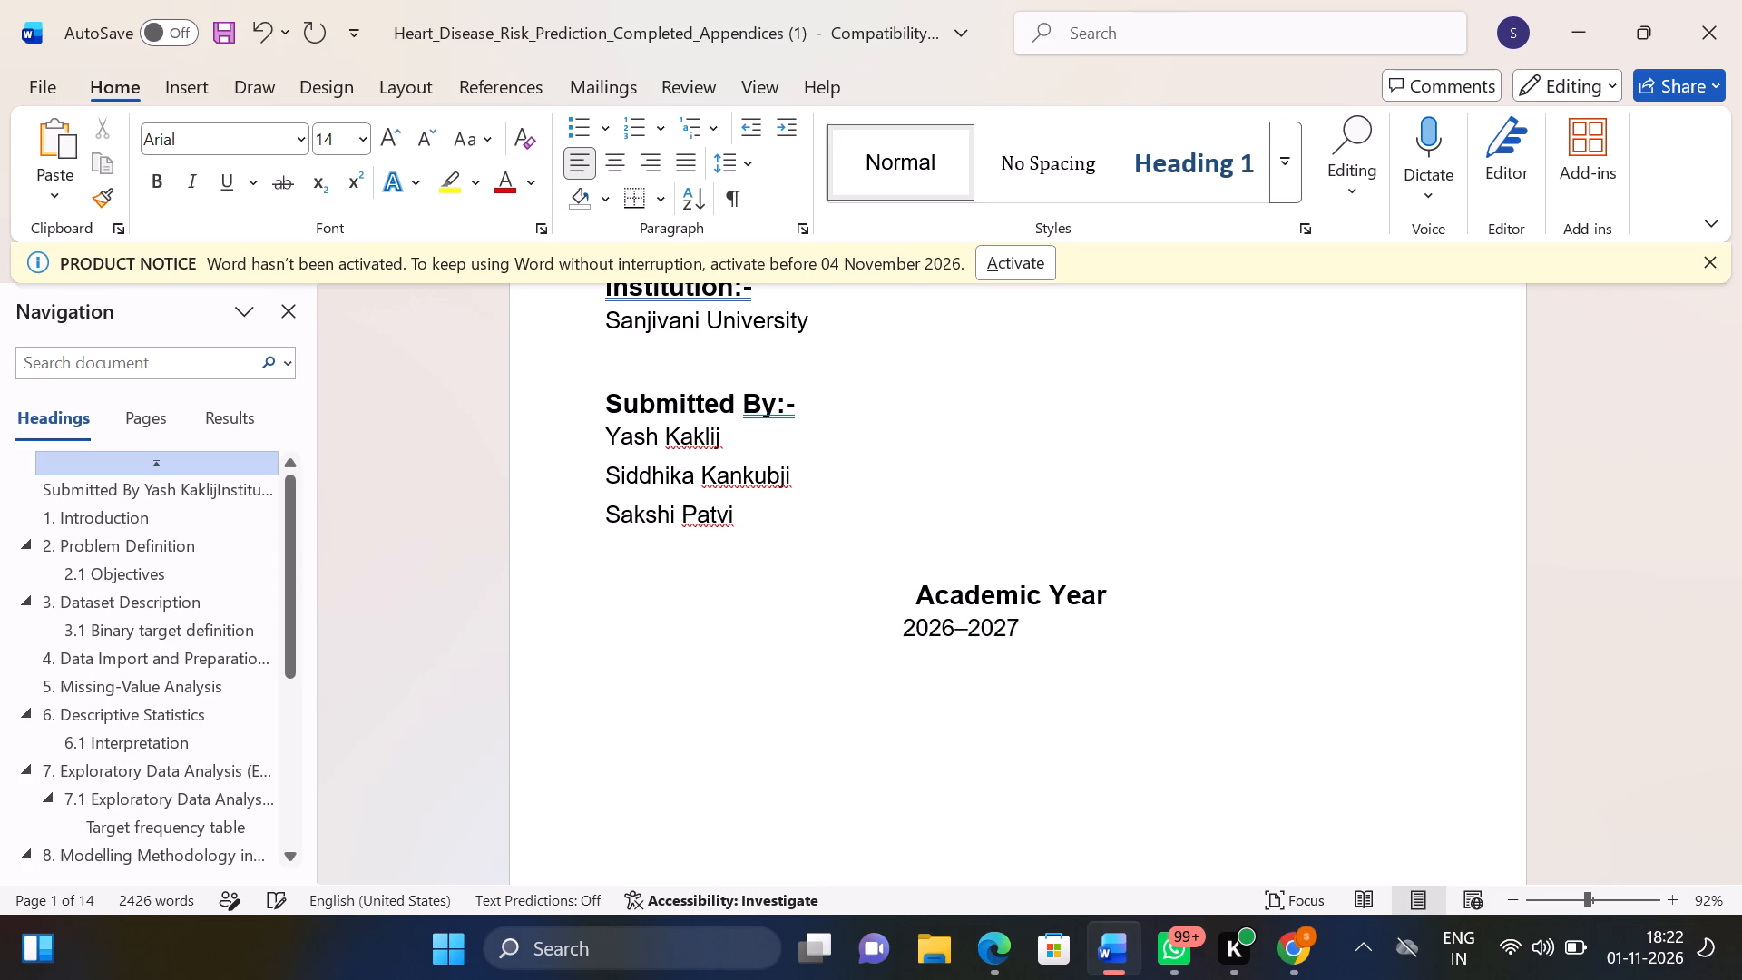
key("space")
key("space")
key("space")
key("space")
key("space")
key("space")
key("space")
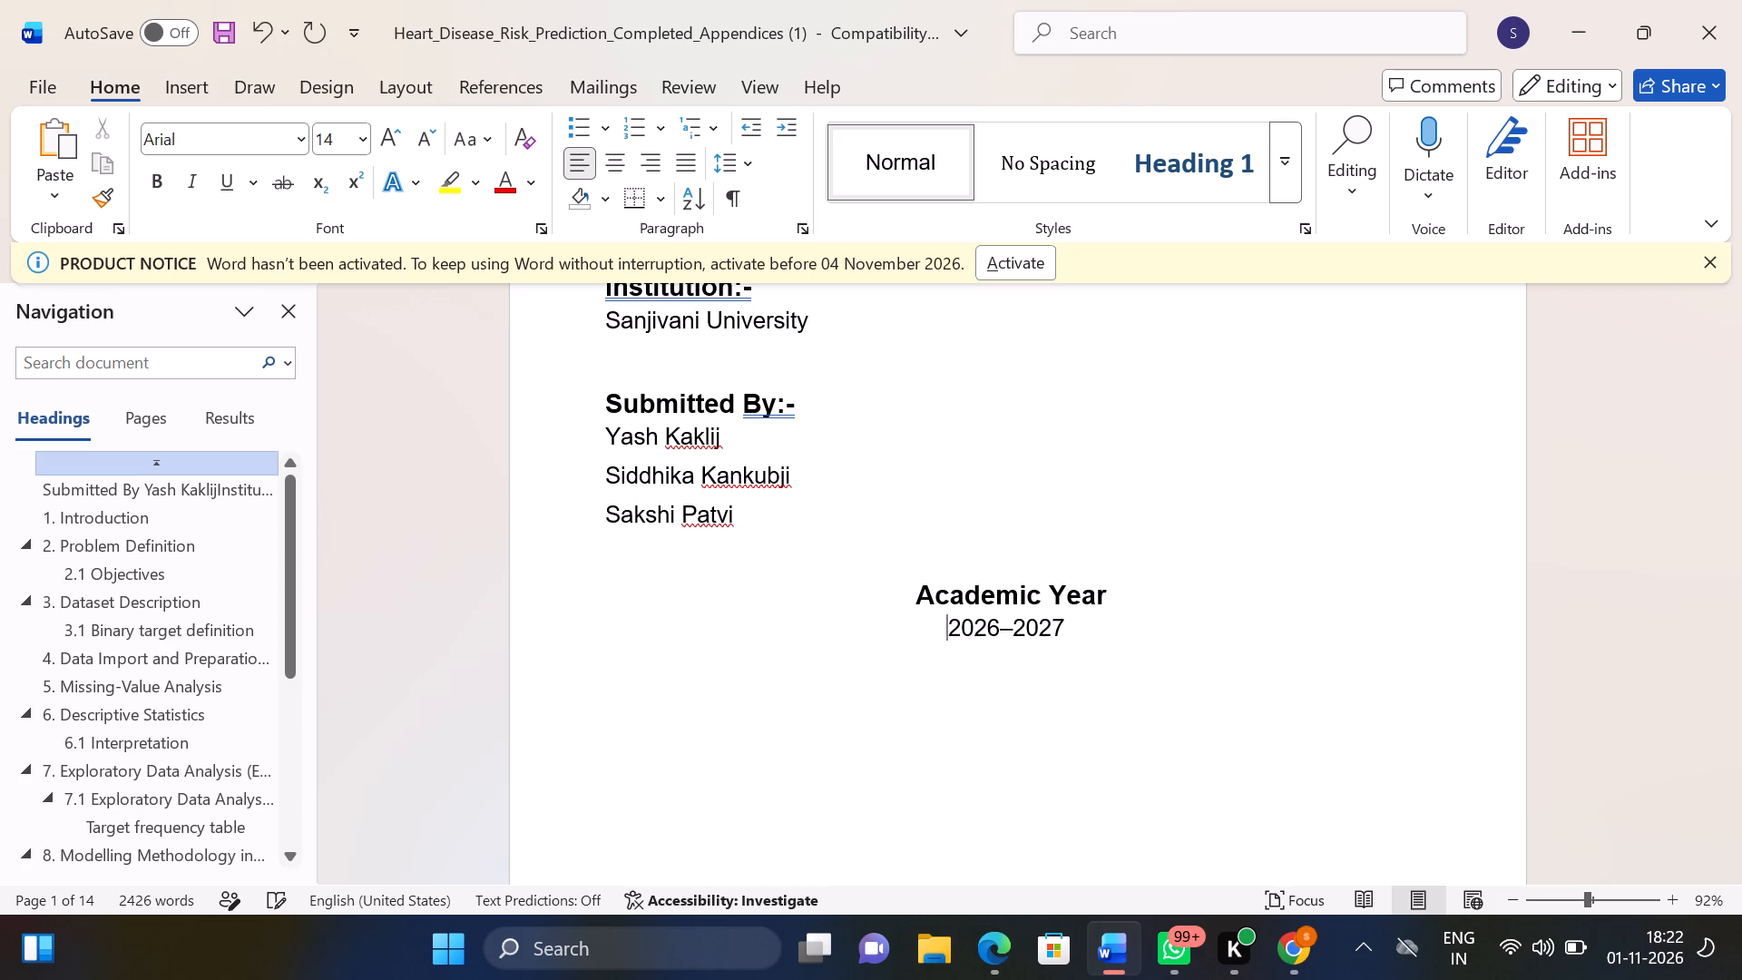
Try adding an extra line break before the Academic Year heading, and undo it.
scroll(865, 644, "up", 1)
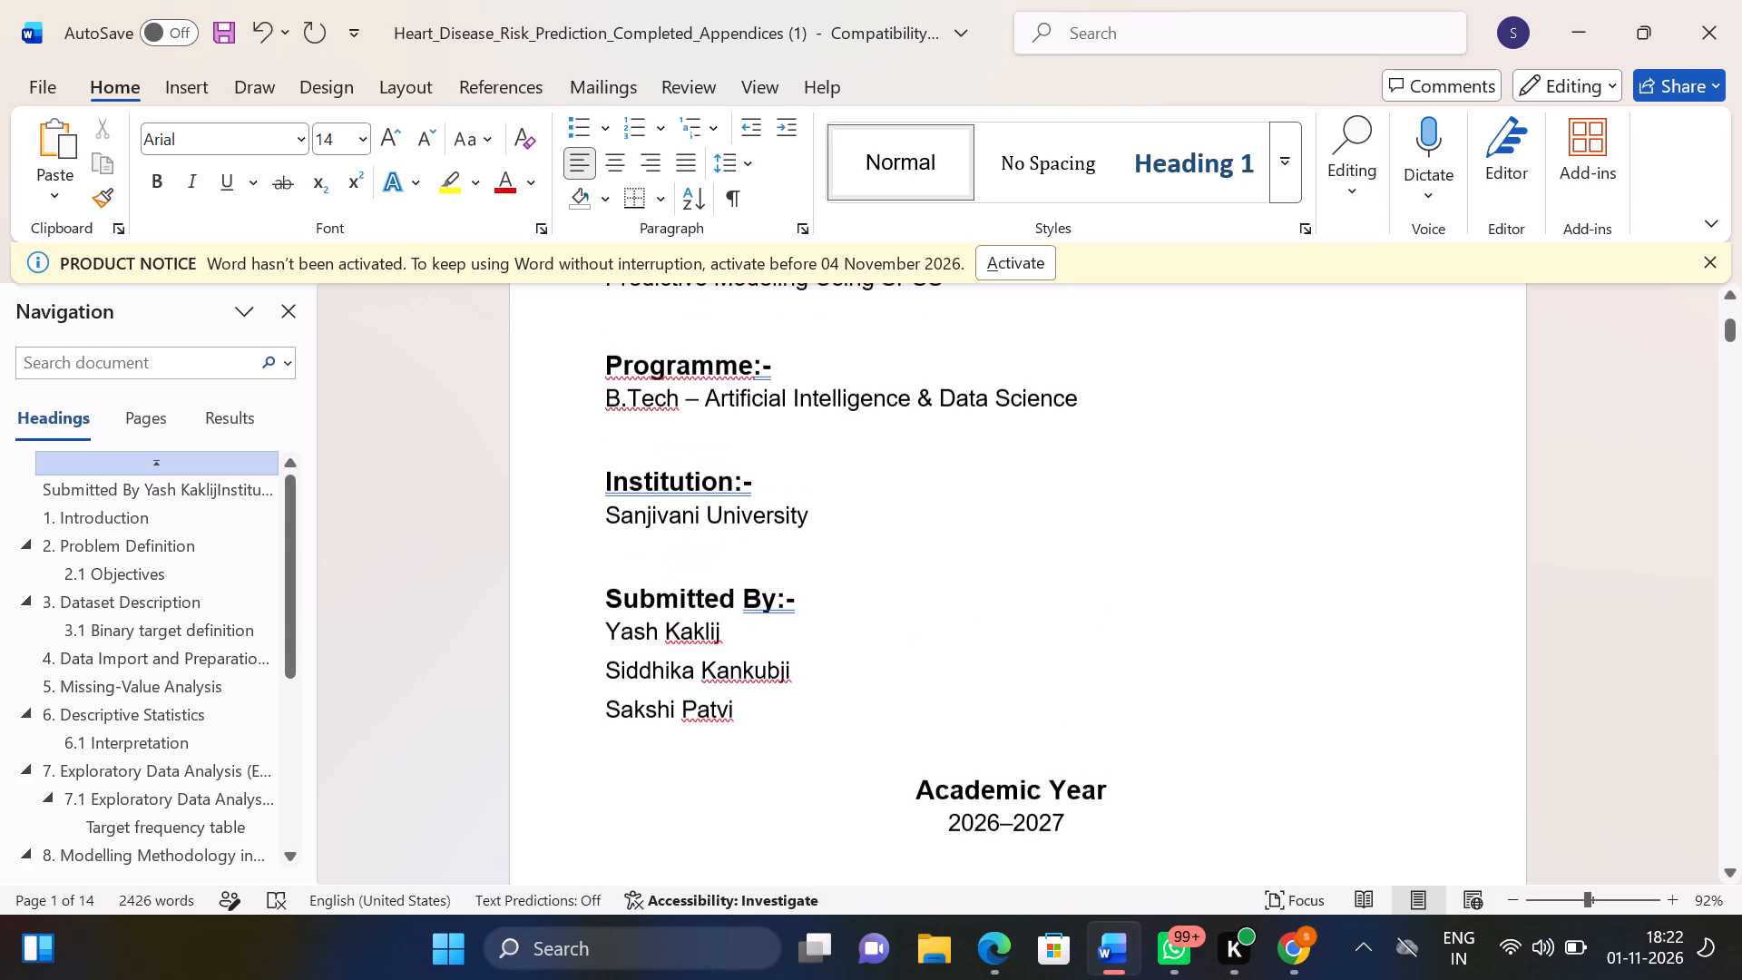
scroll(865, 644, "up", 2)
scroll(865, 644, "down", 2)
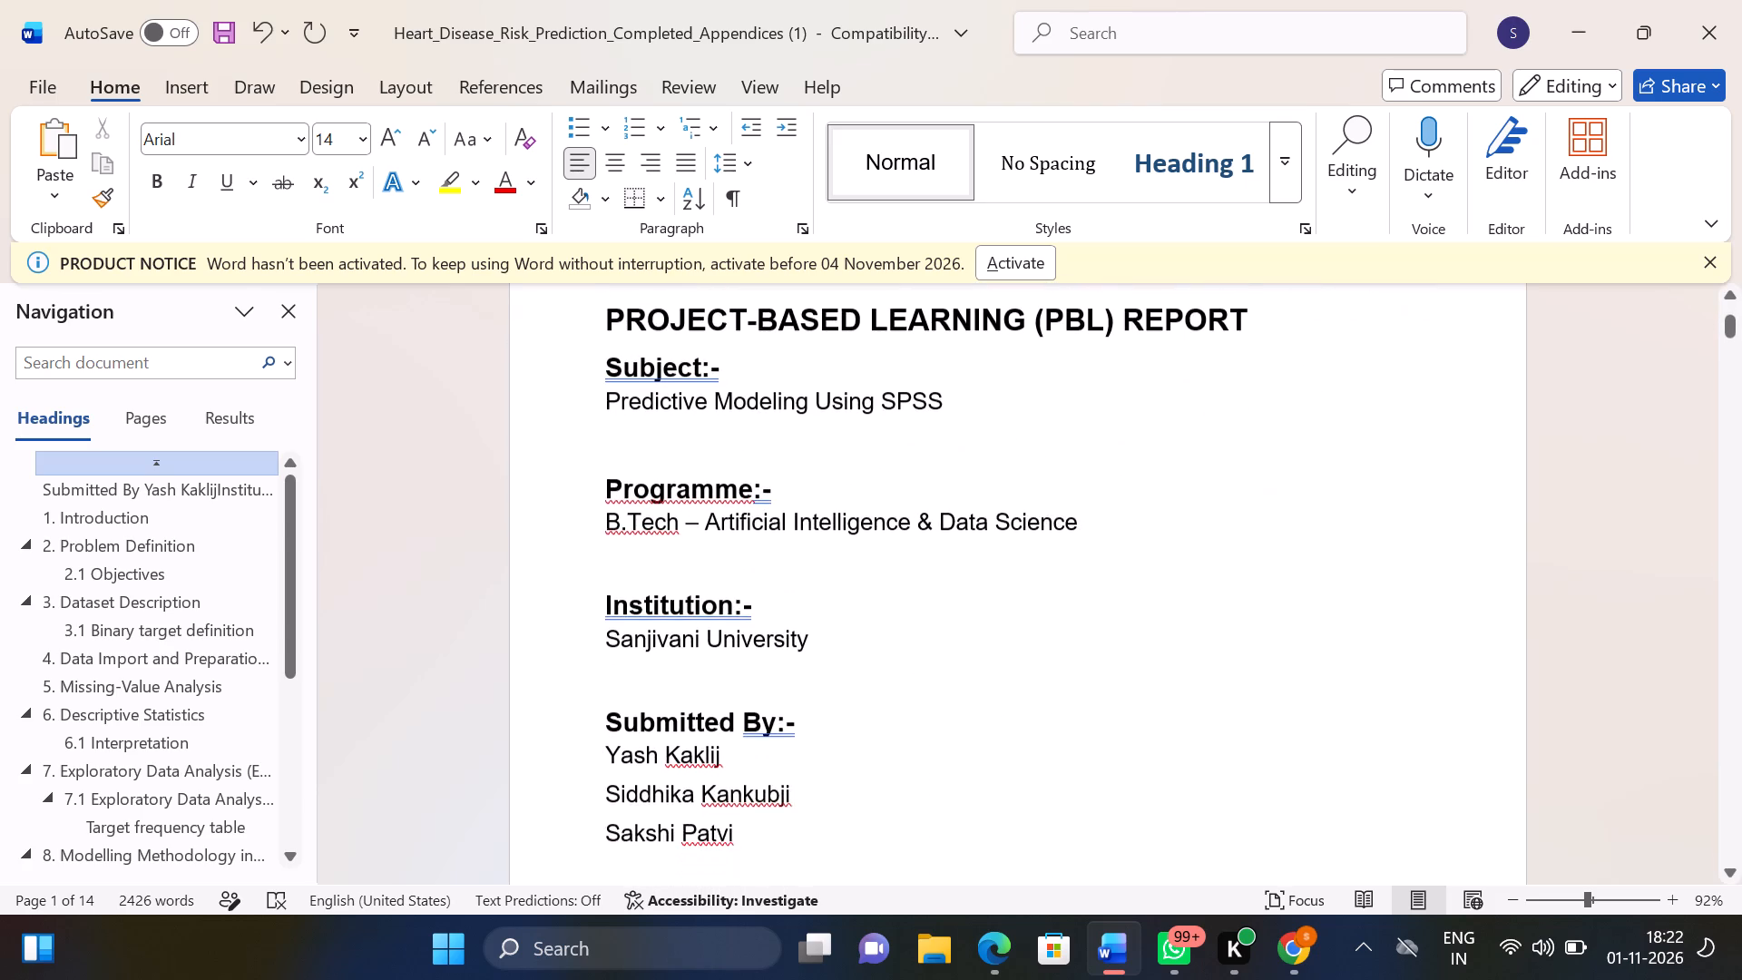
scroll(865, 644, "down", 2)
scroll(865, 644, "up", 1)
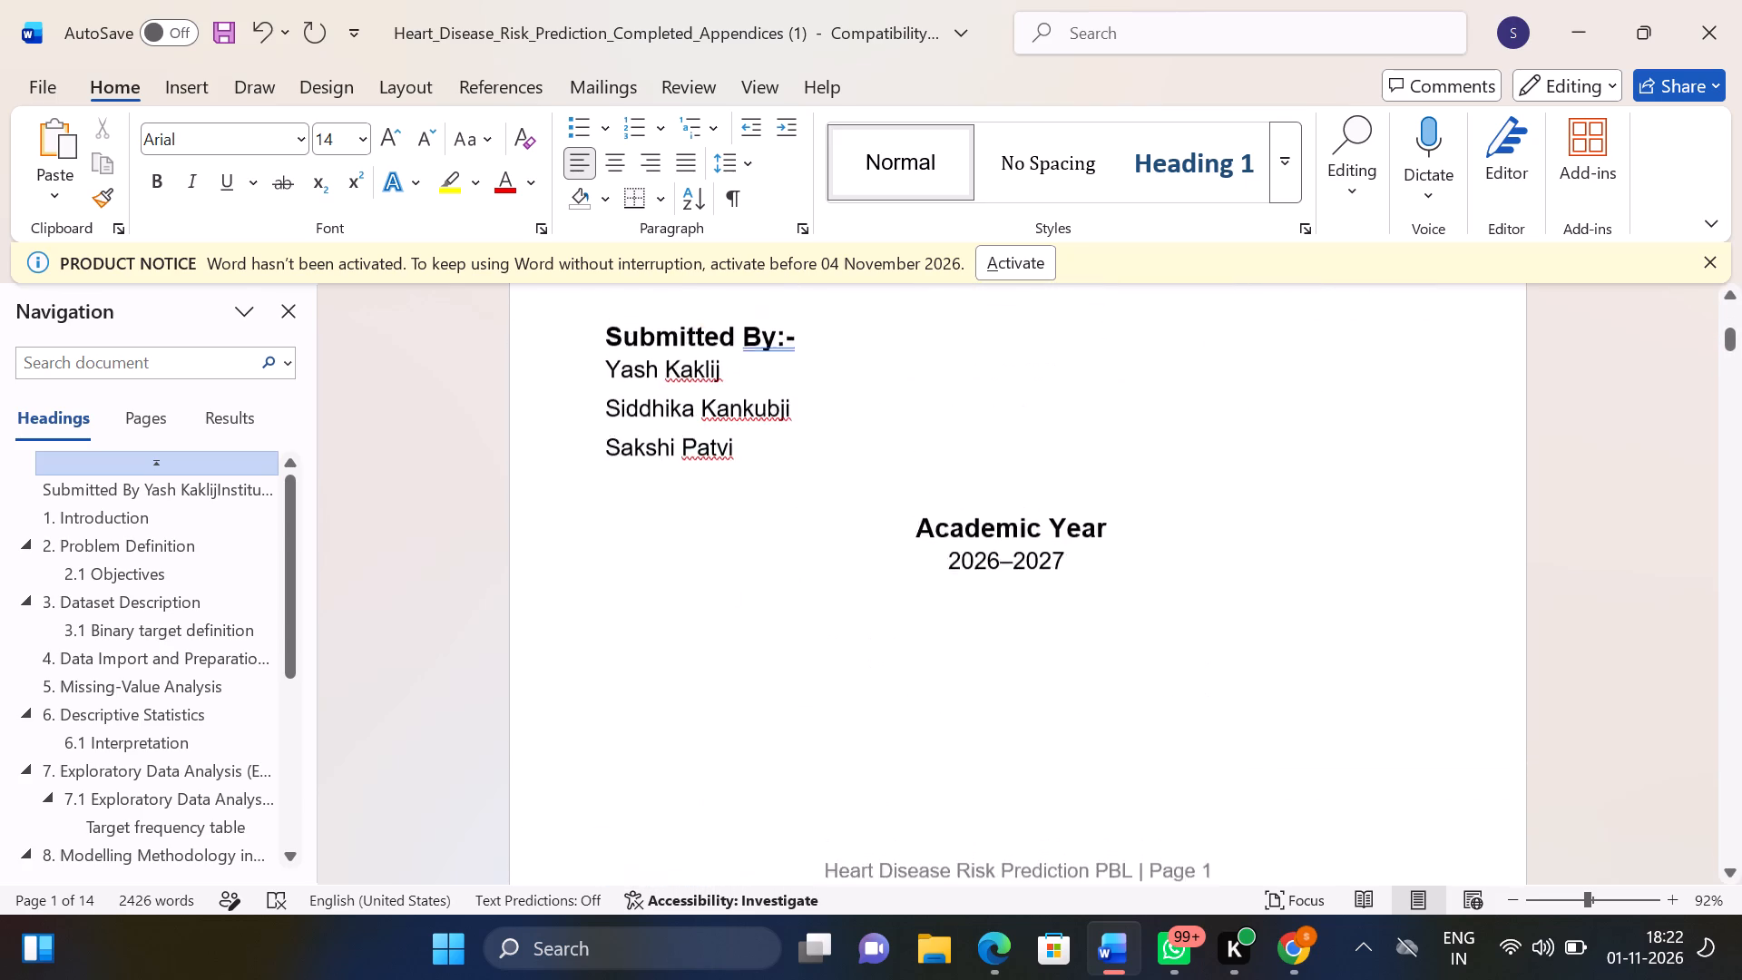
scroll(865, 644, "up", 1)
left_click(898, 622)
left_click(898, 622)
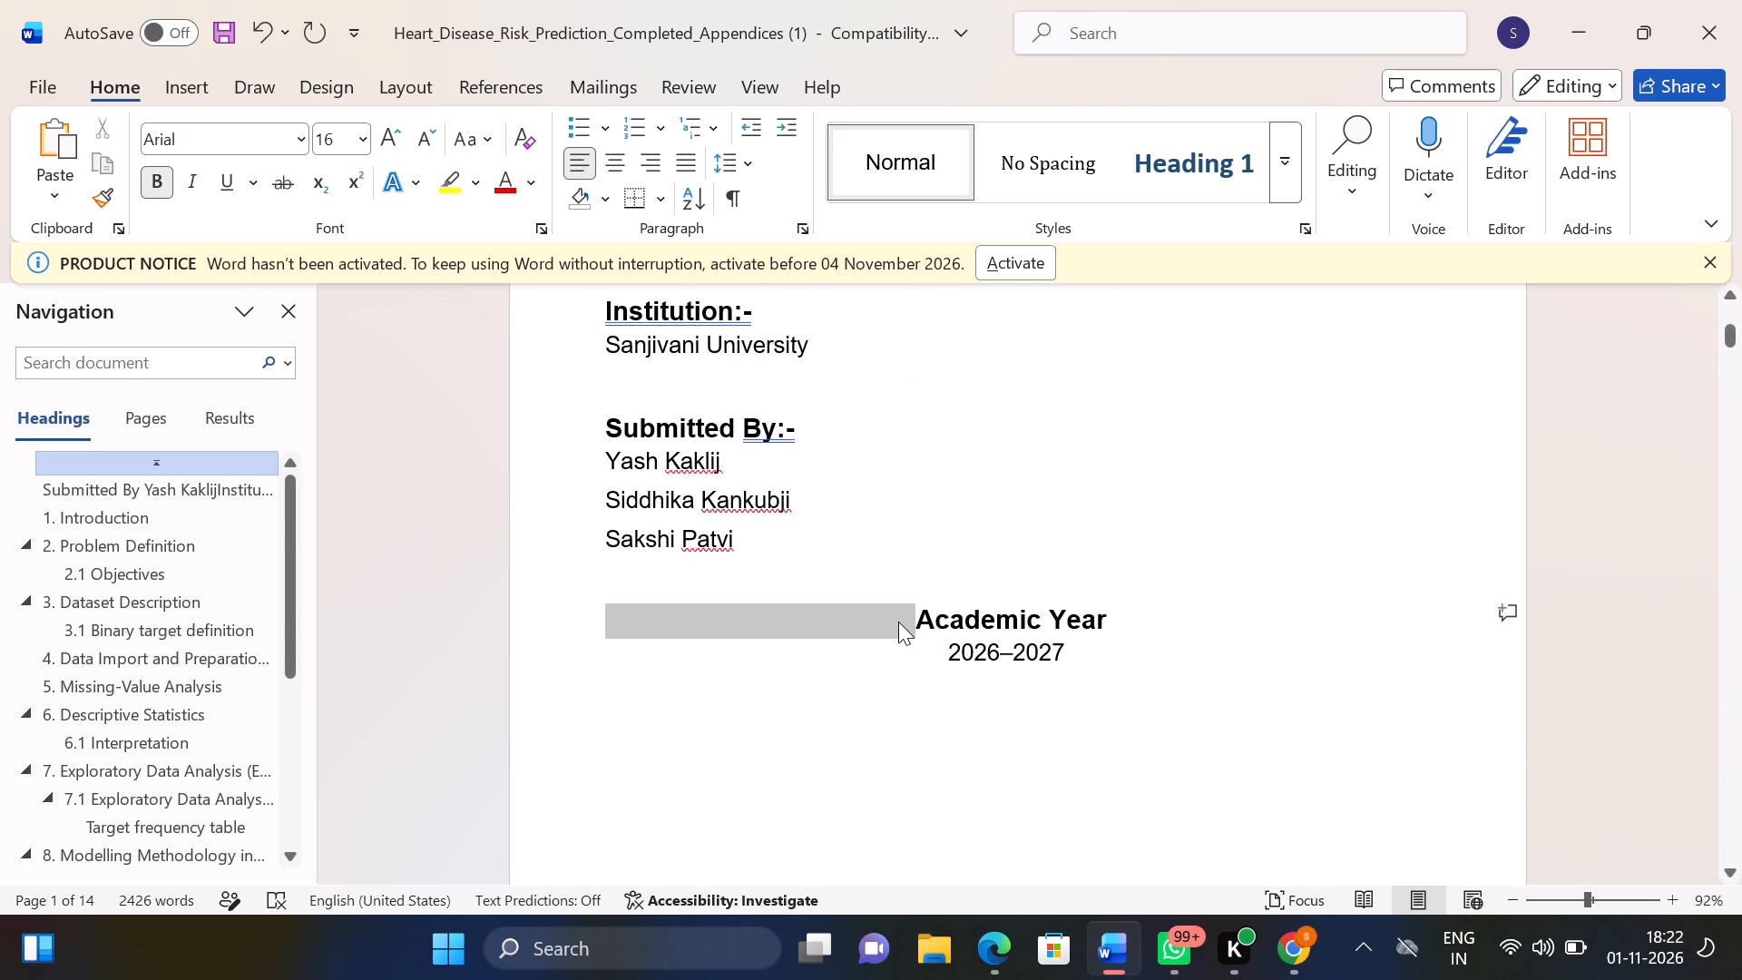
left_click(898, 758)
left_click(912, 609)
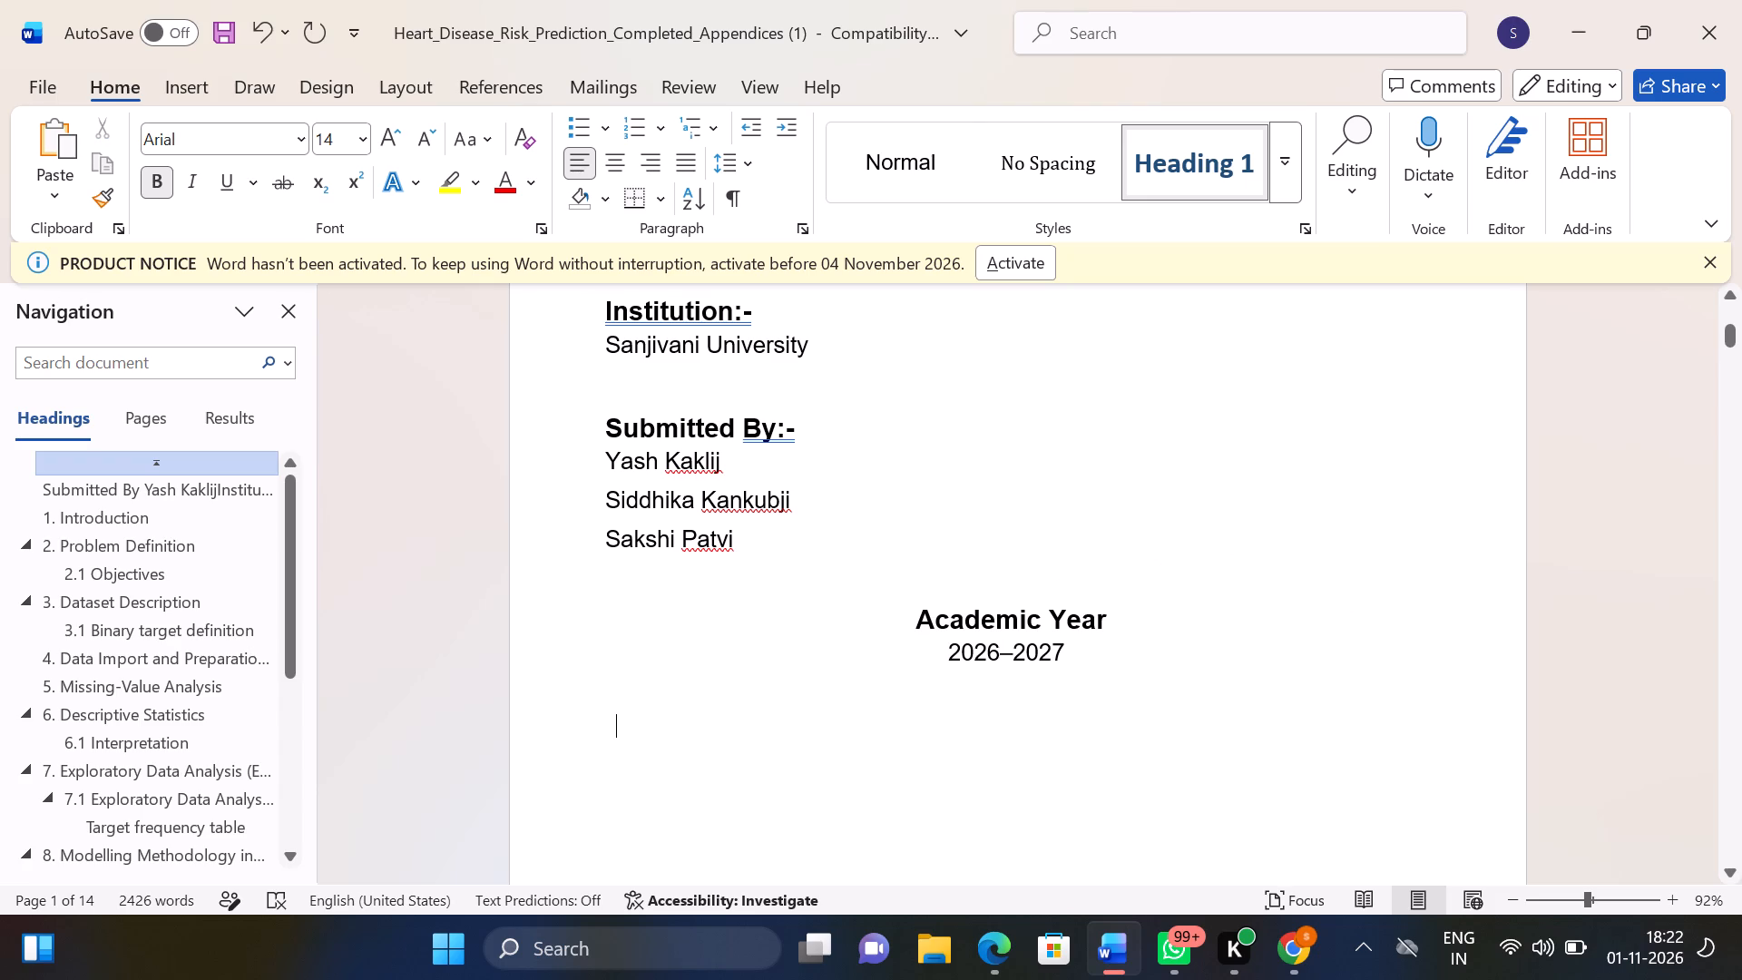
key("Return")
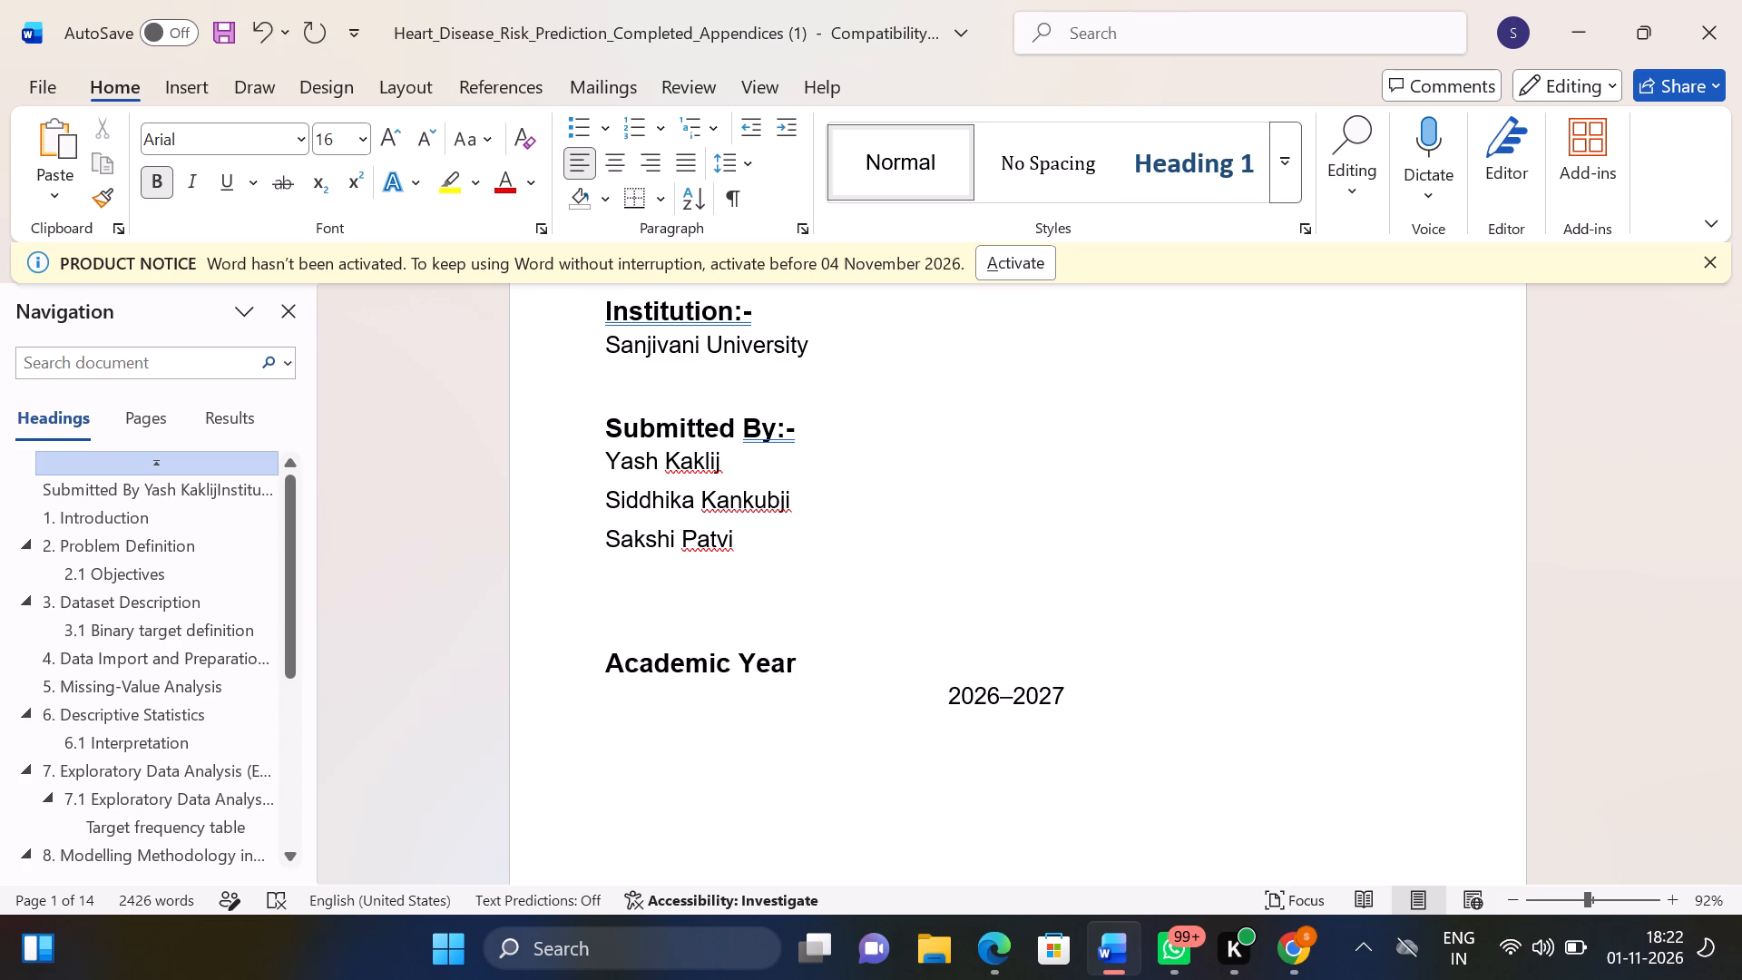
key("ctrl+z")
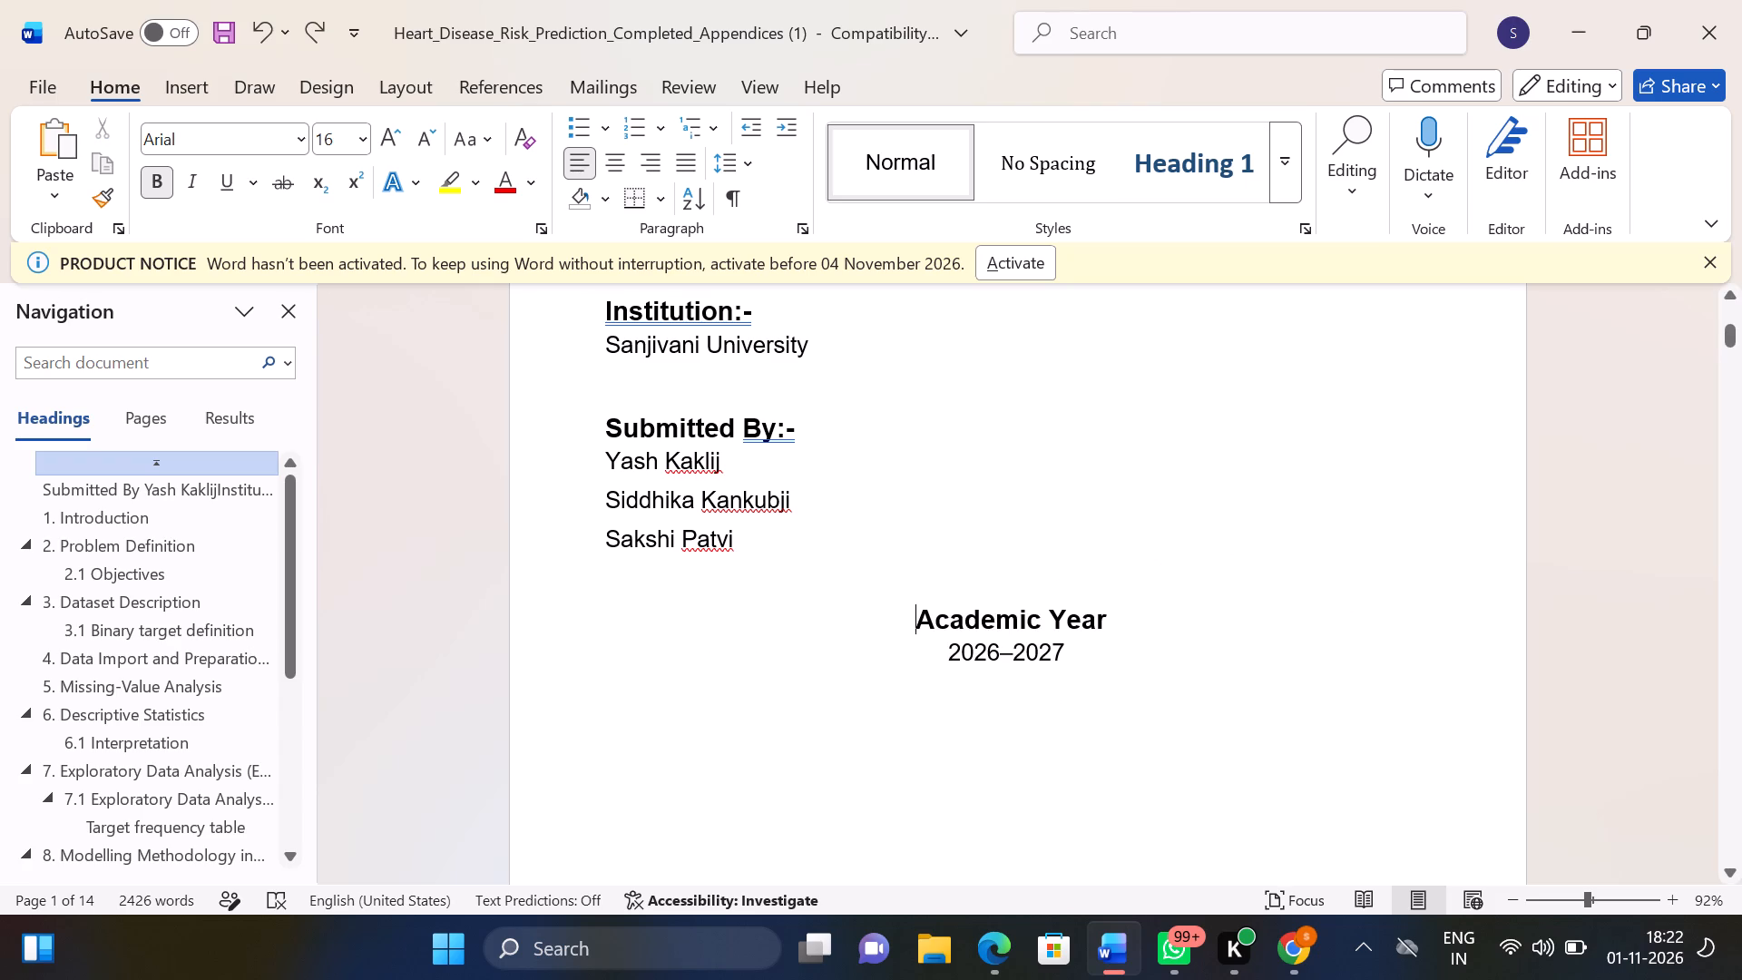
Review the title page's layout from the main title down to the page footer.
scroll(1070, 636, "up", 4)
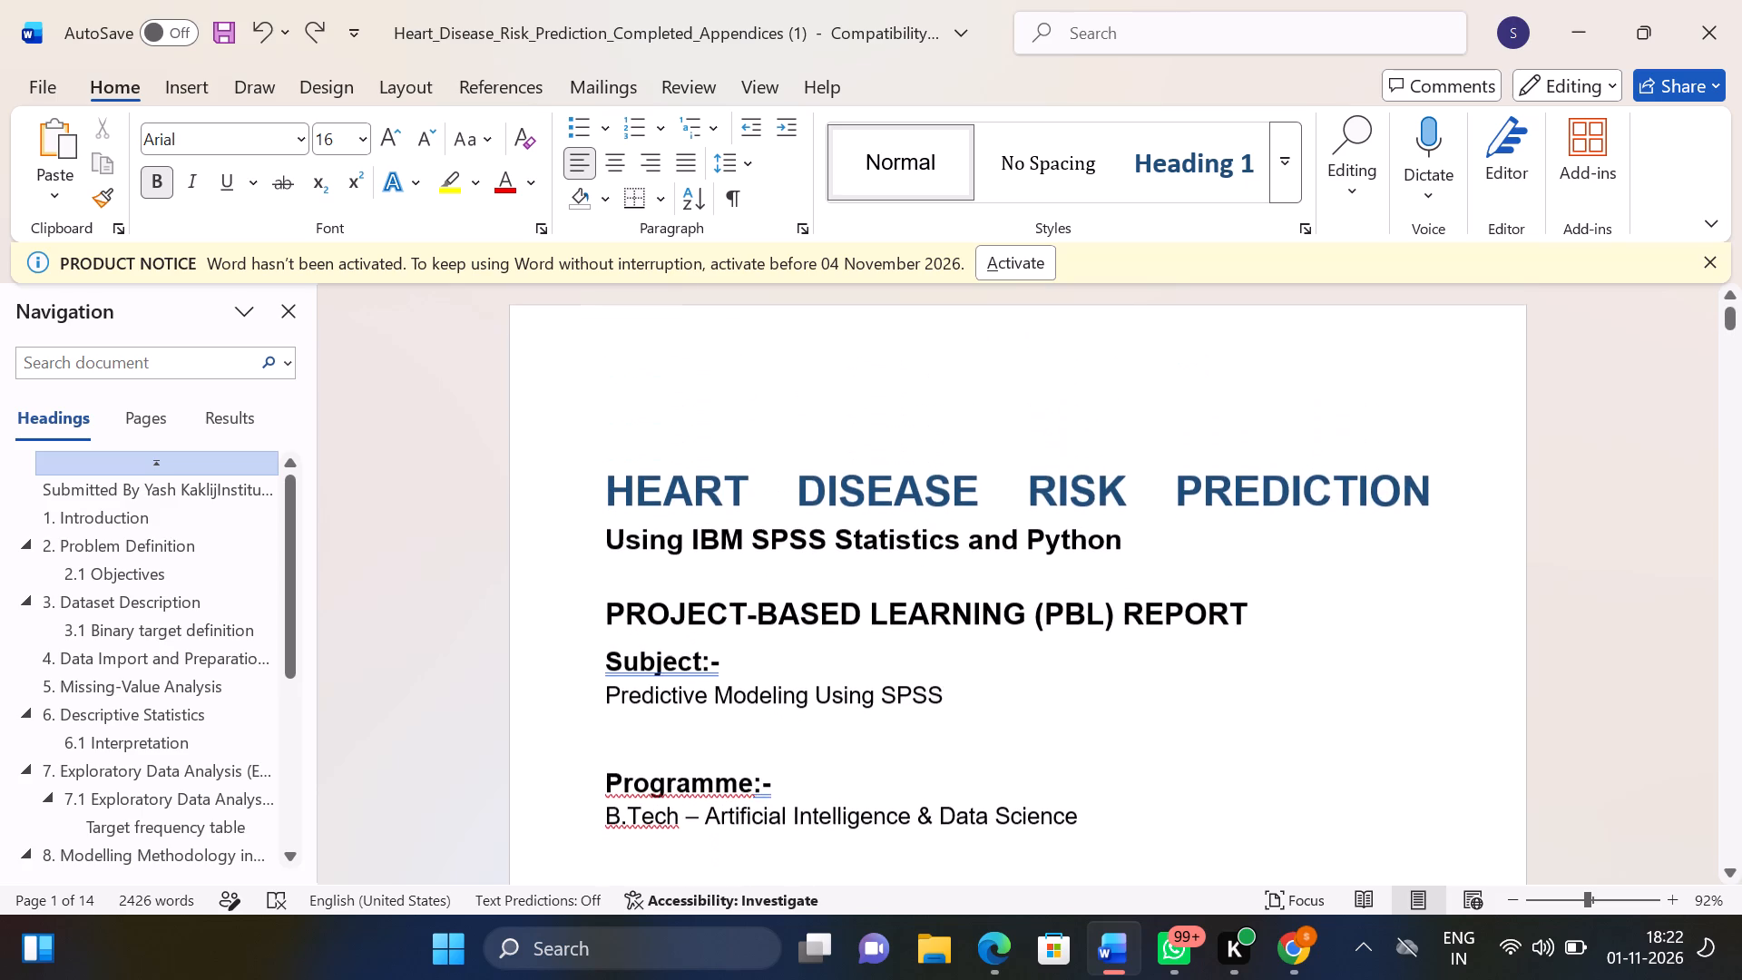
scroll(1070, 636, "down", 5)
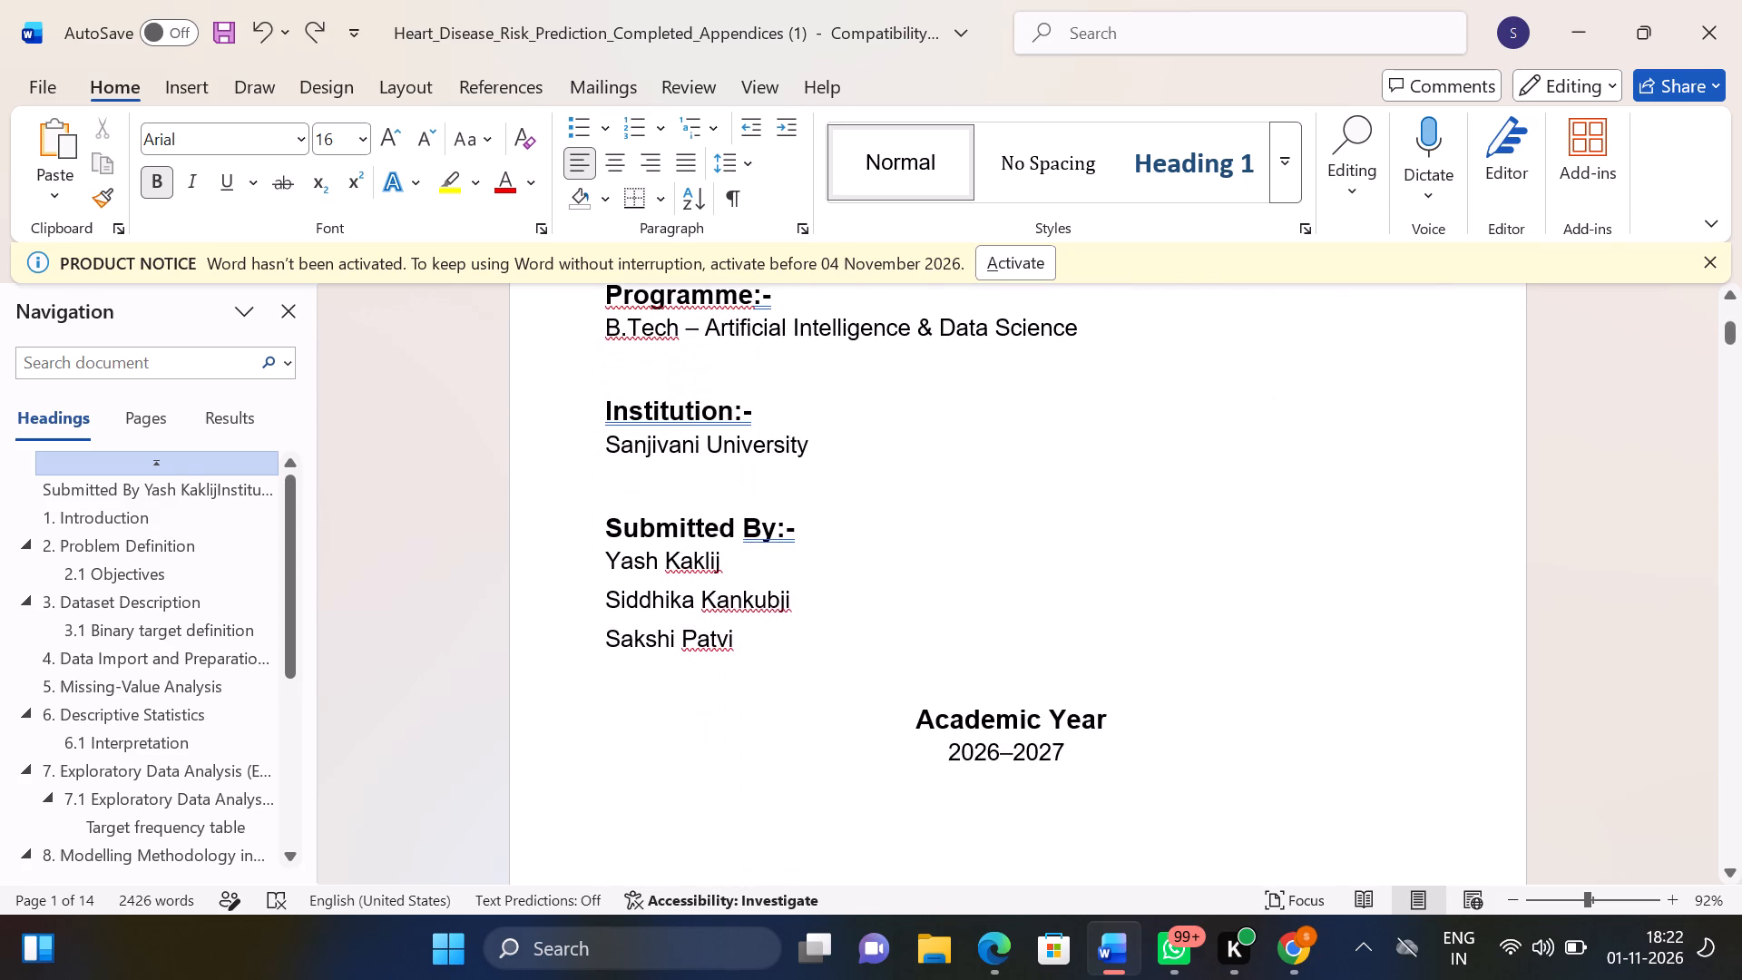
scroll(1070, 636, "down", 4)
scroll(1070, 636, "up", 2)
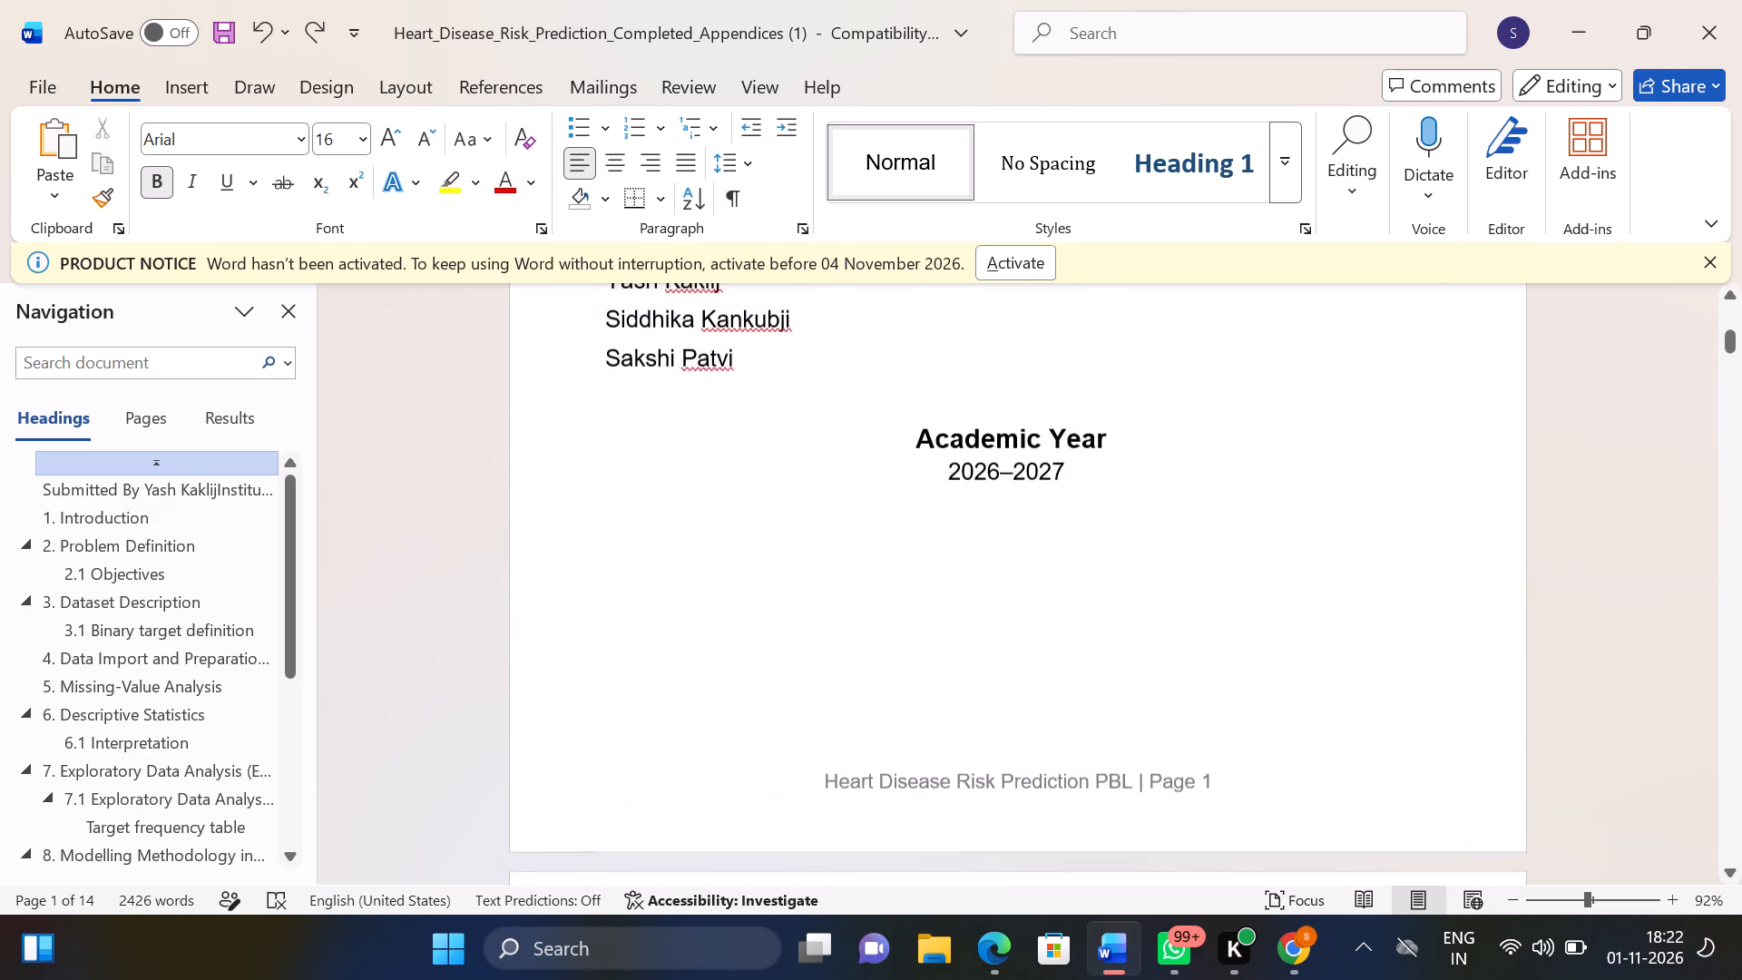
scroll(1120, 790, "up", 2)
scroll(1120, 790, "down", 1)
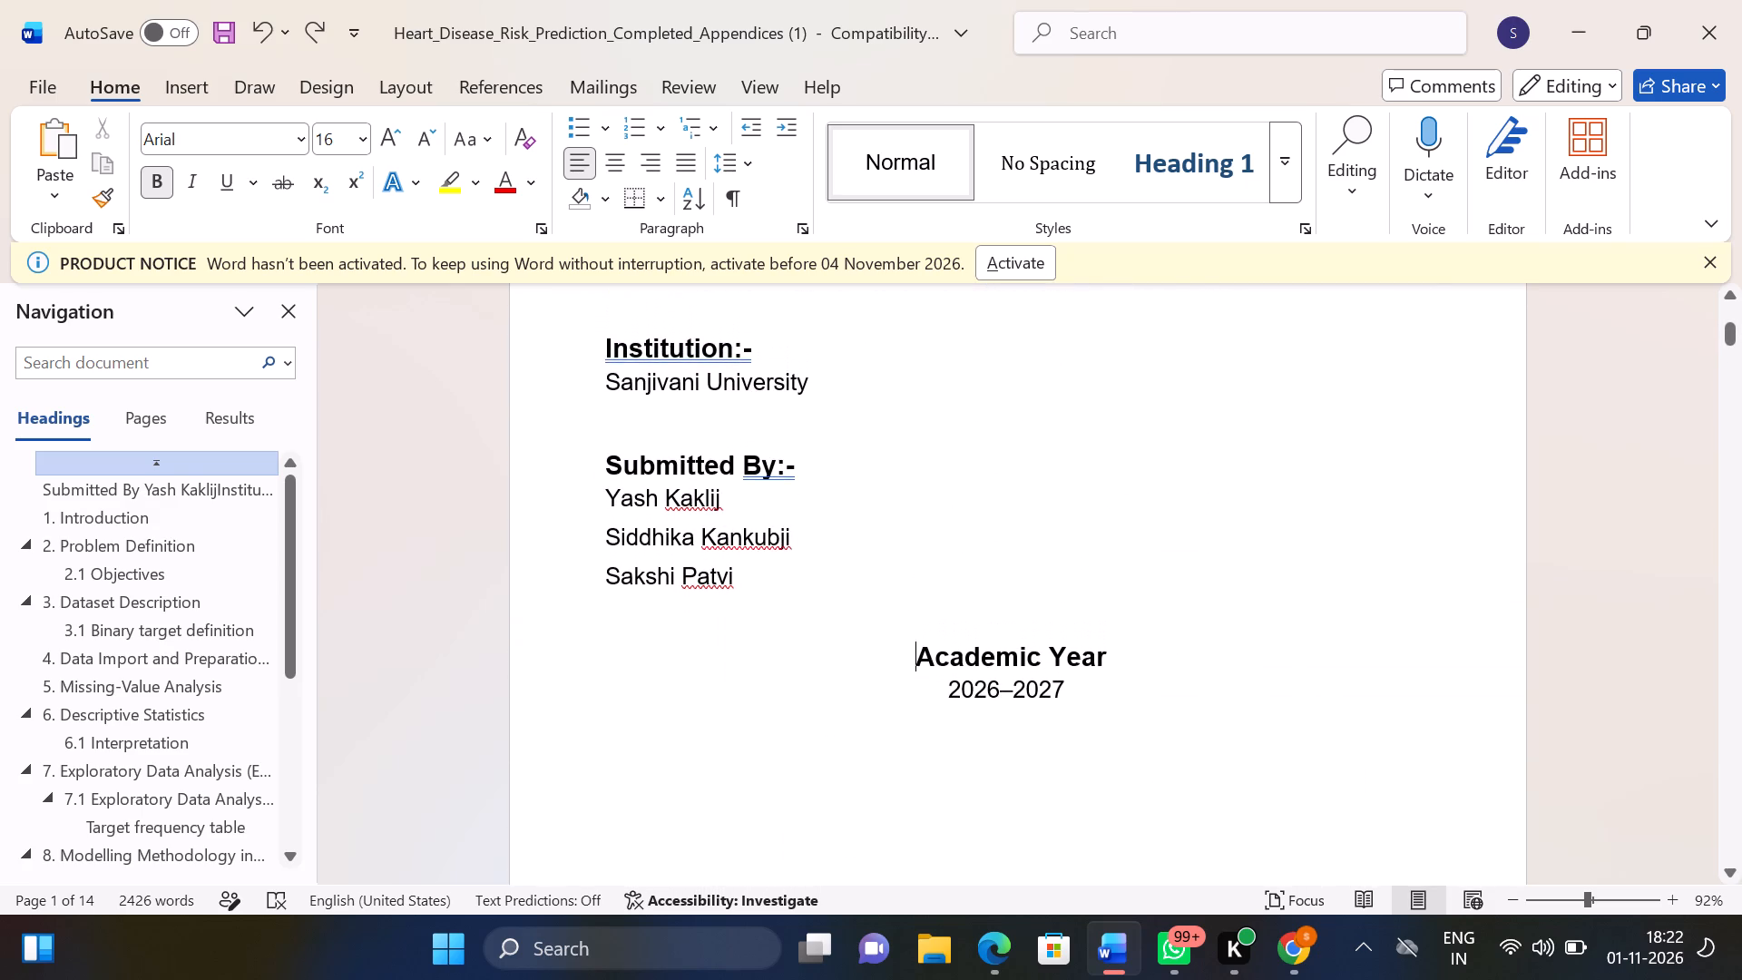
scroll(1120, 790, "down", 4)
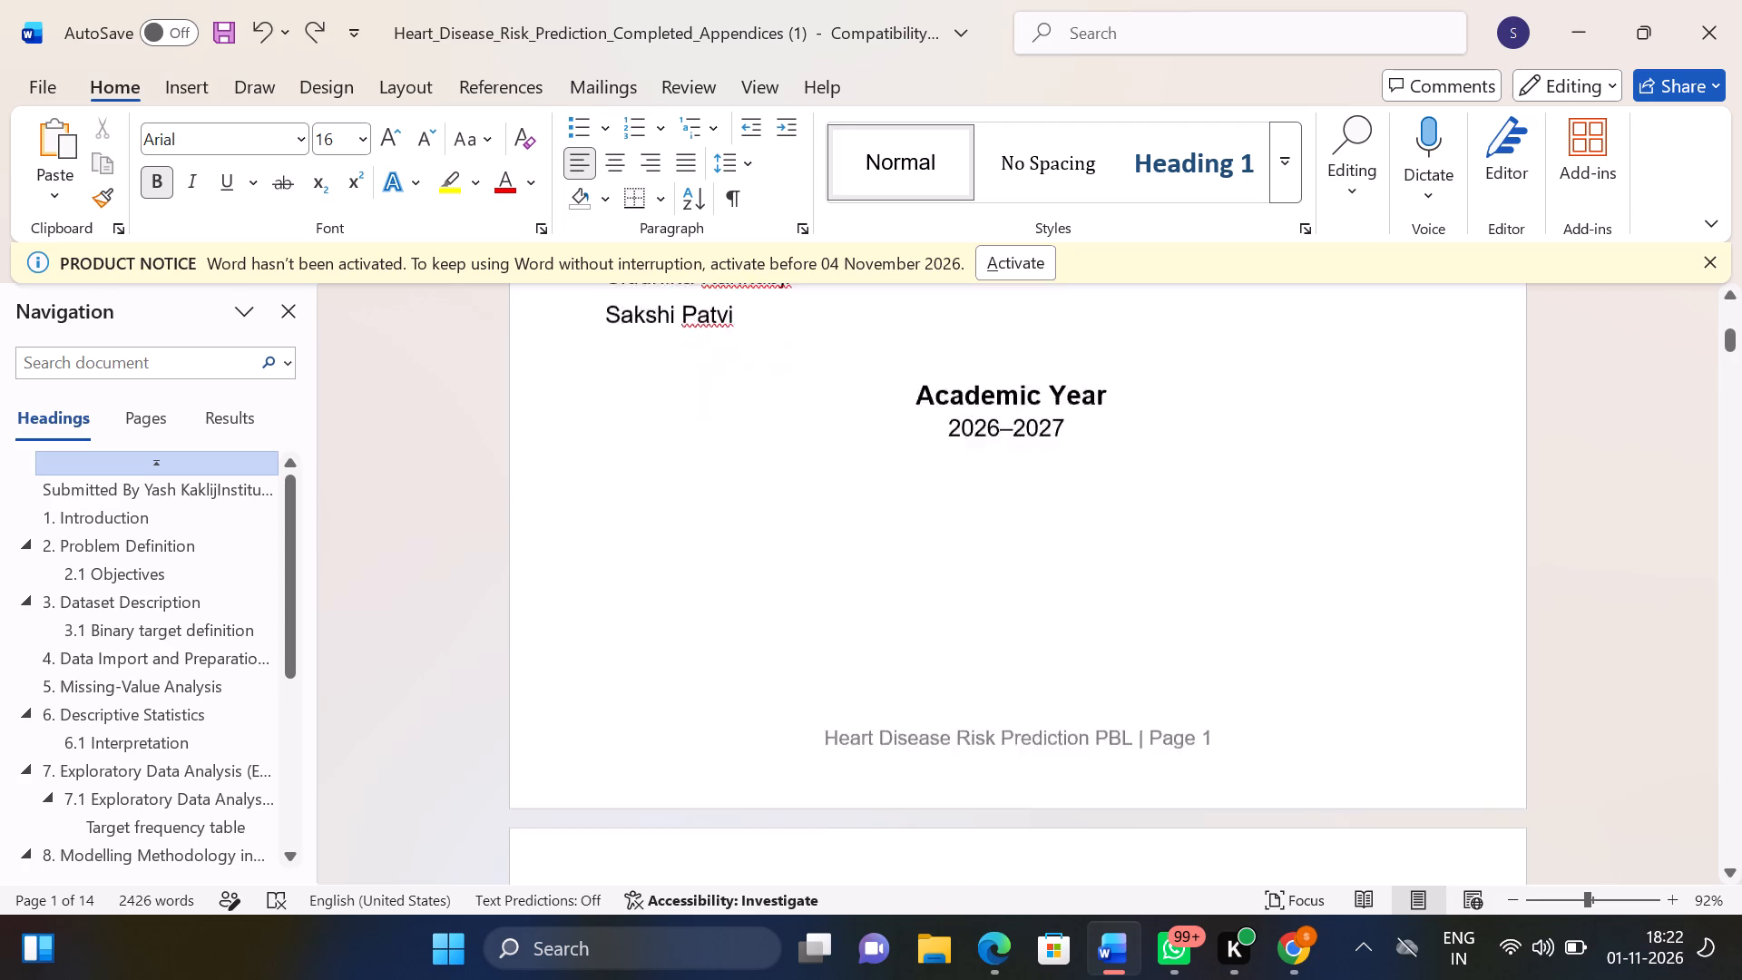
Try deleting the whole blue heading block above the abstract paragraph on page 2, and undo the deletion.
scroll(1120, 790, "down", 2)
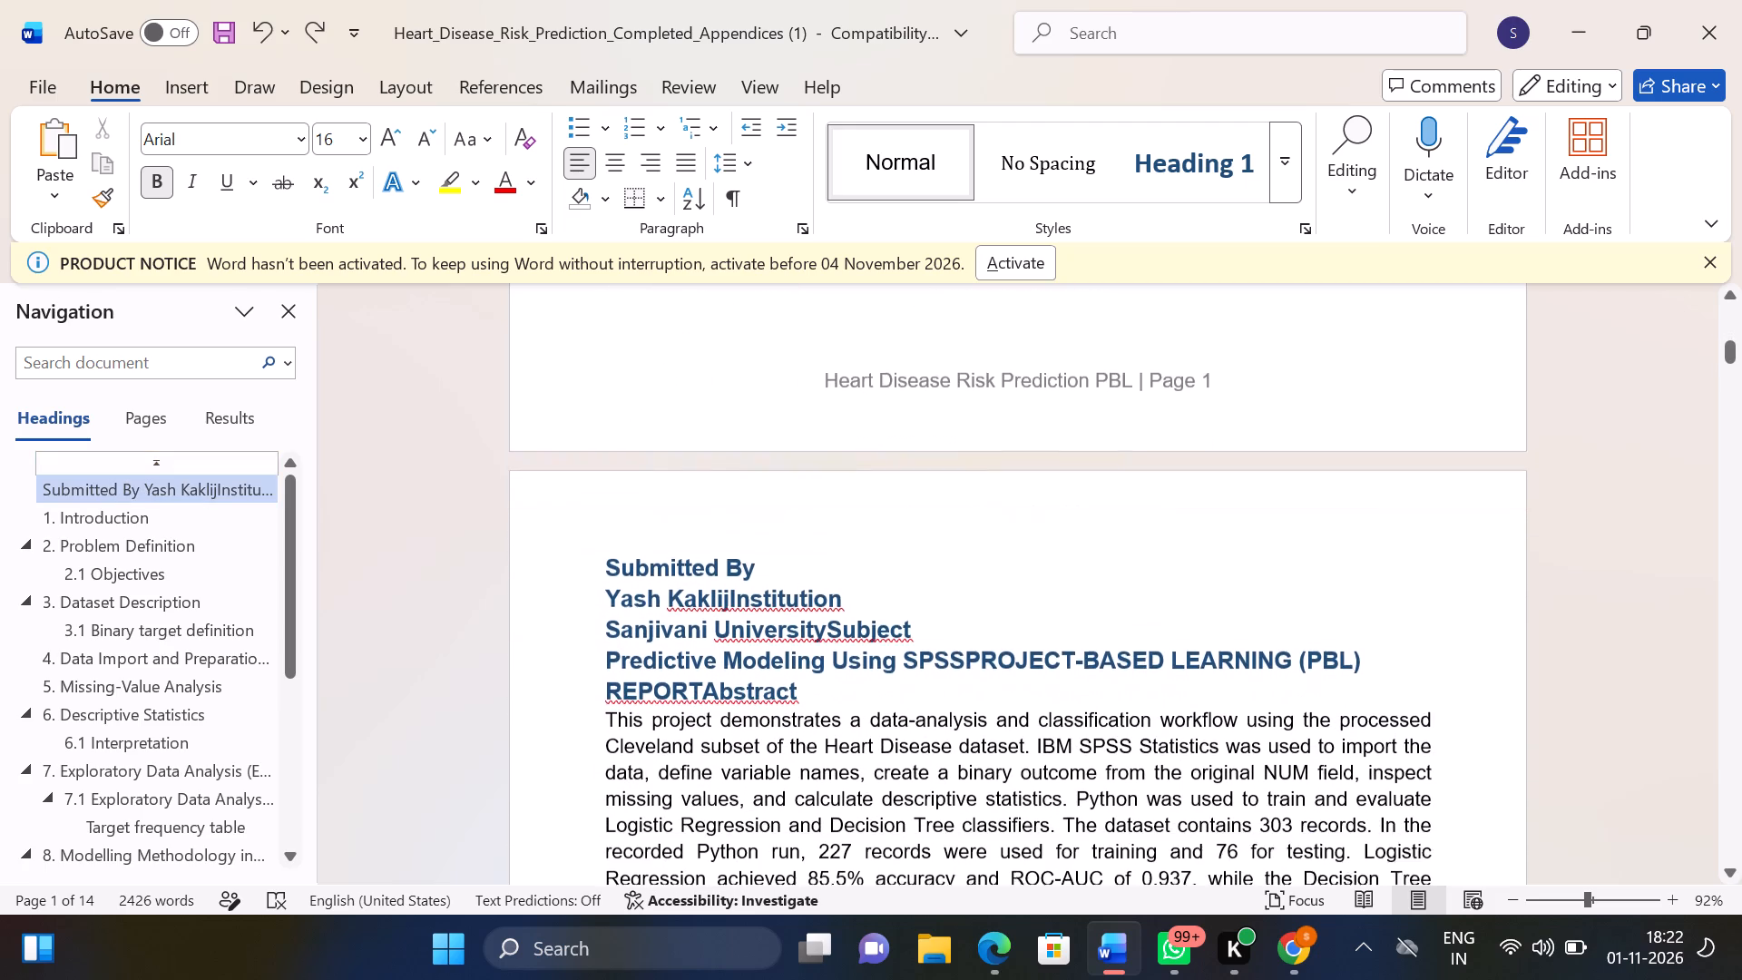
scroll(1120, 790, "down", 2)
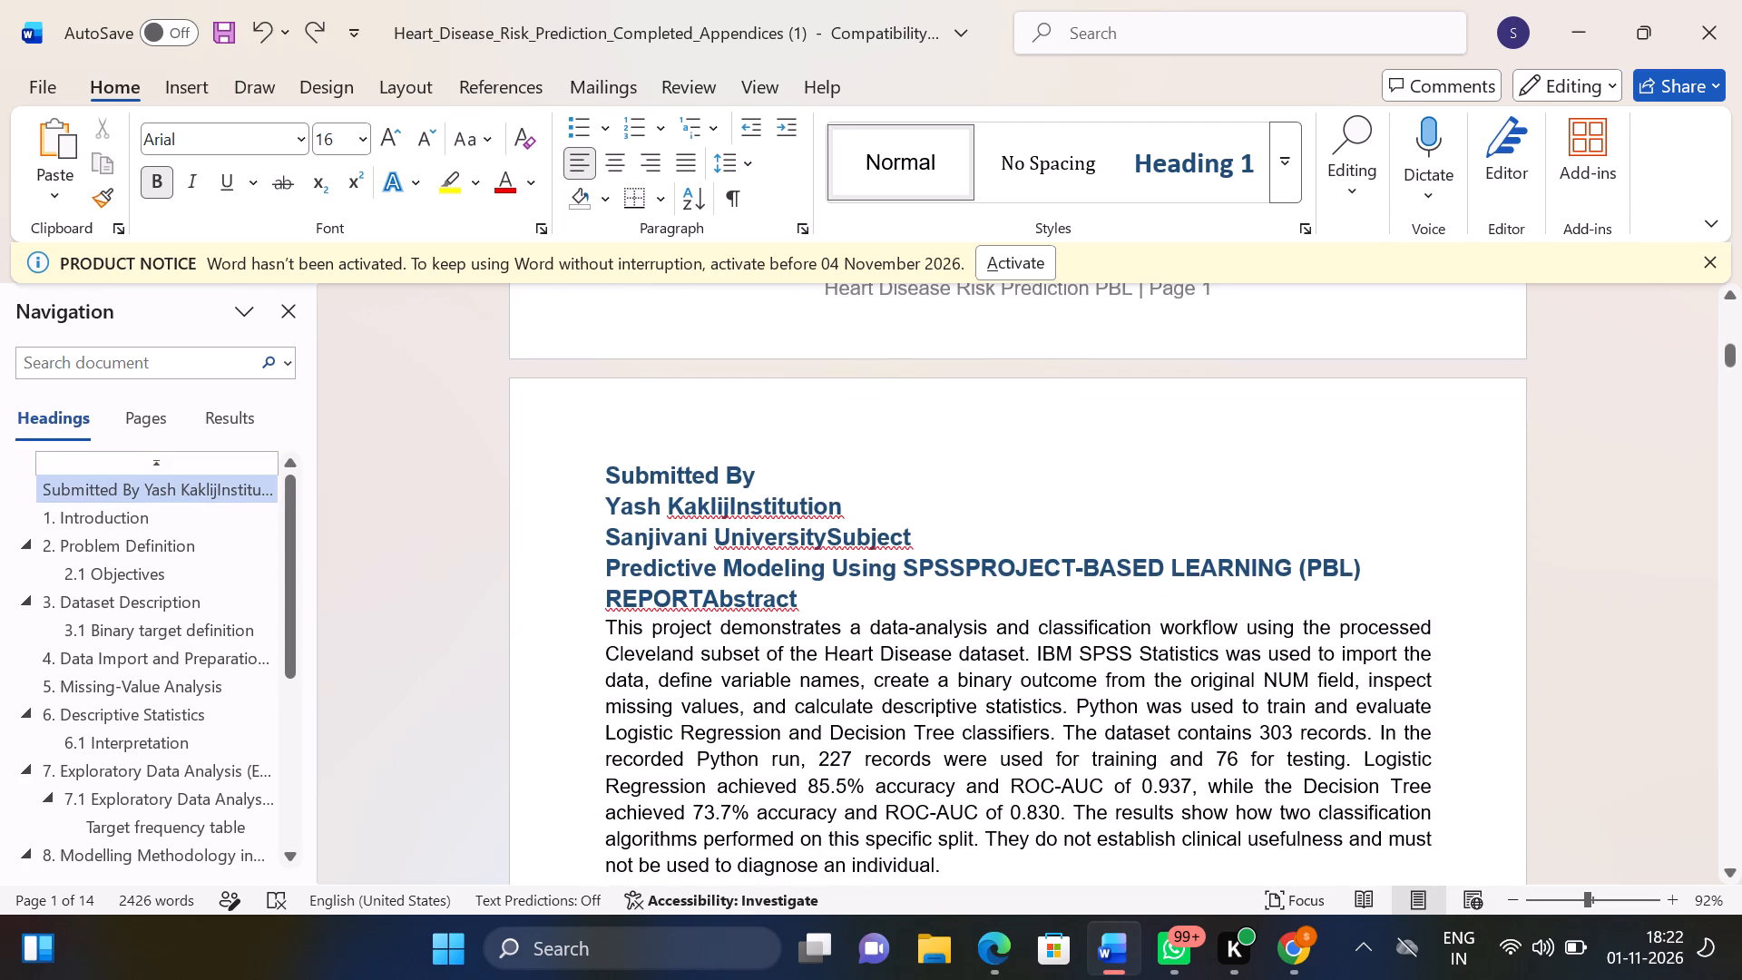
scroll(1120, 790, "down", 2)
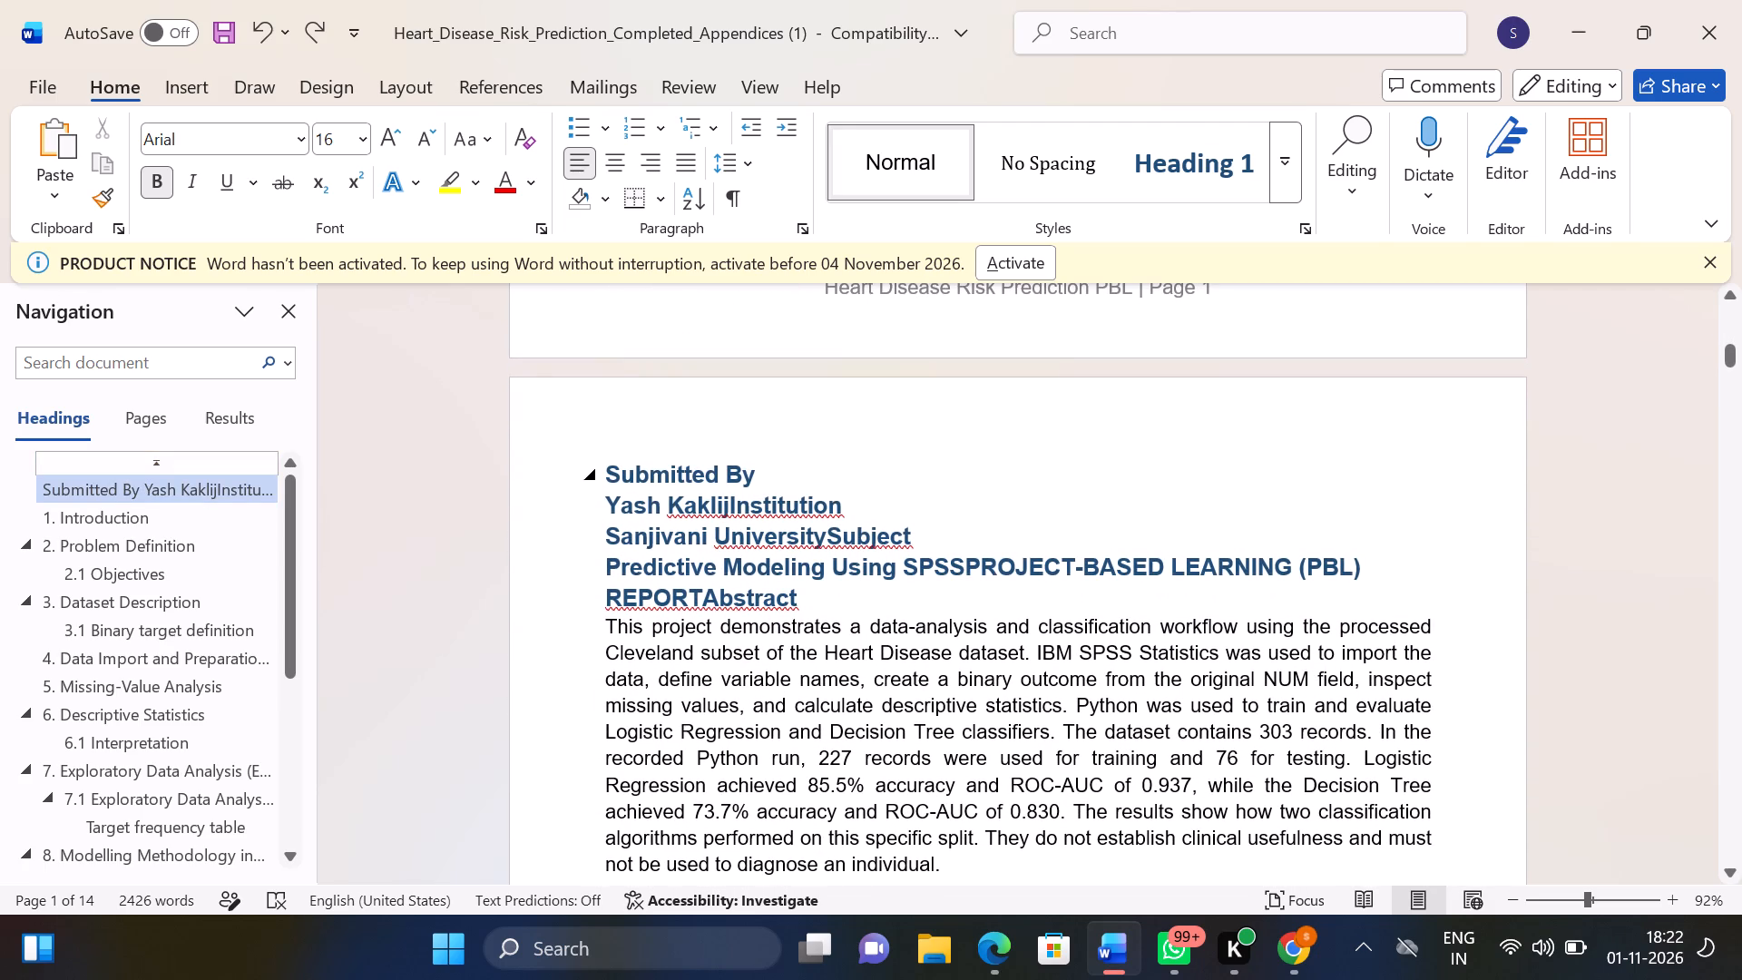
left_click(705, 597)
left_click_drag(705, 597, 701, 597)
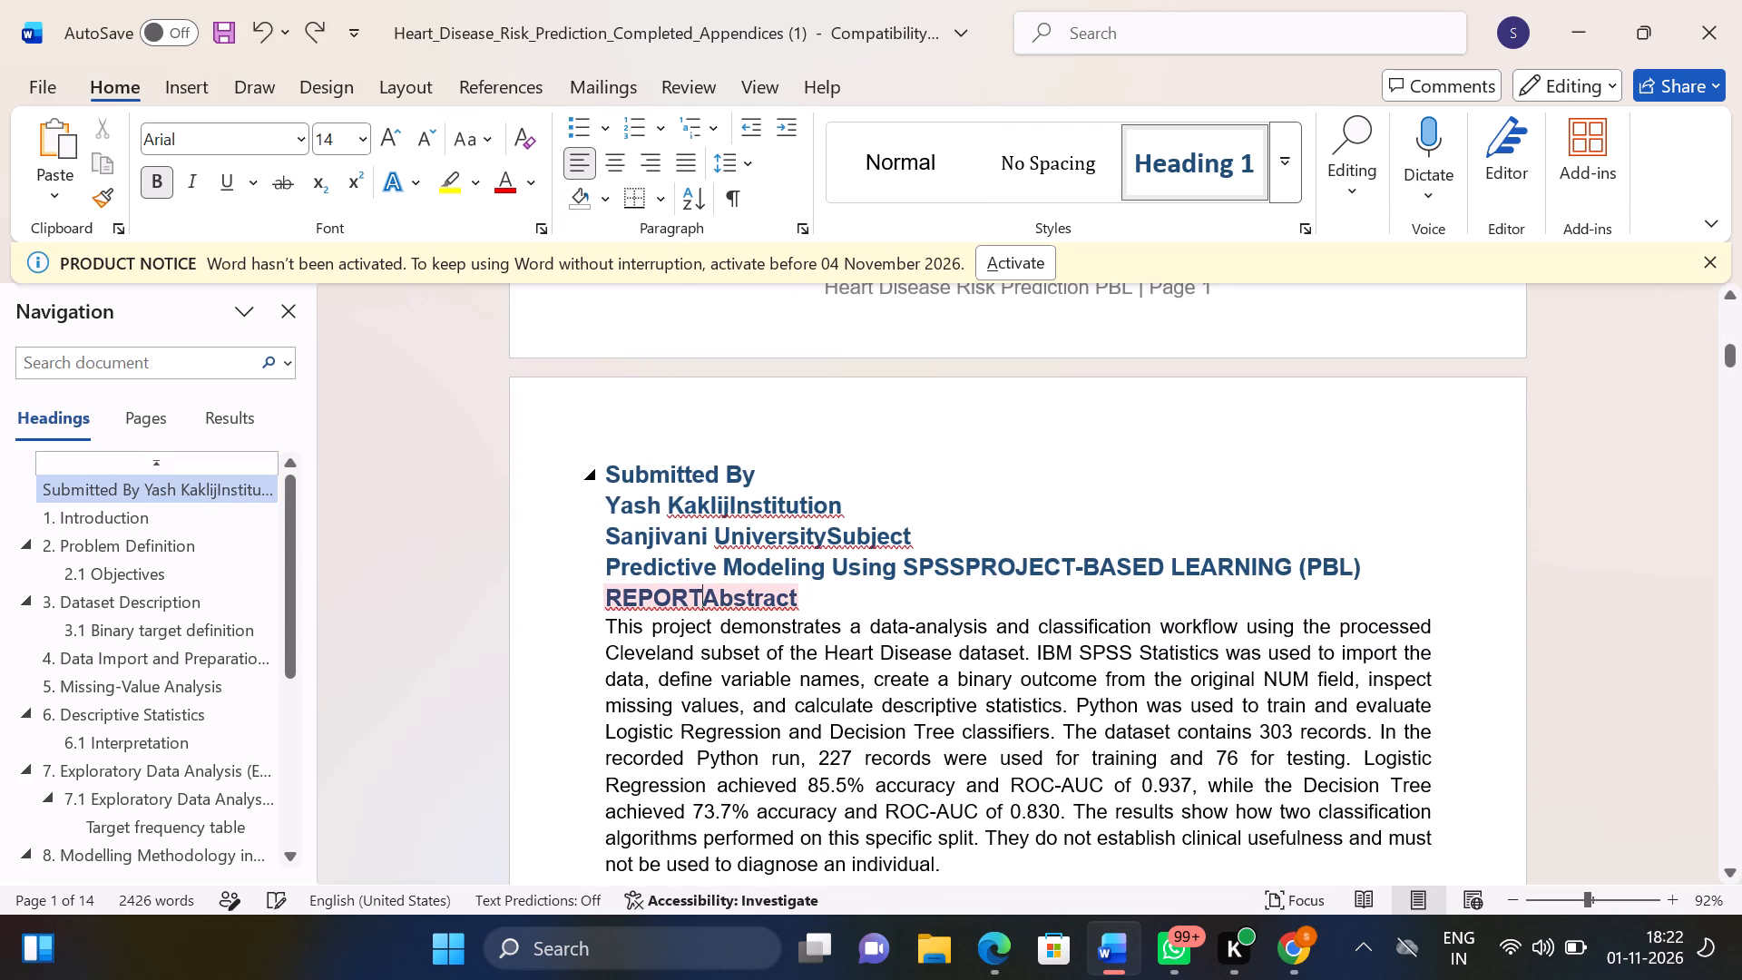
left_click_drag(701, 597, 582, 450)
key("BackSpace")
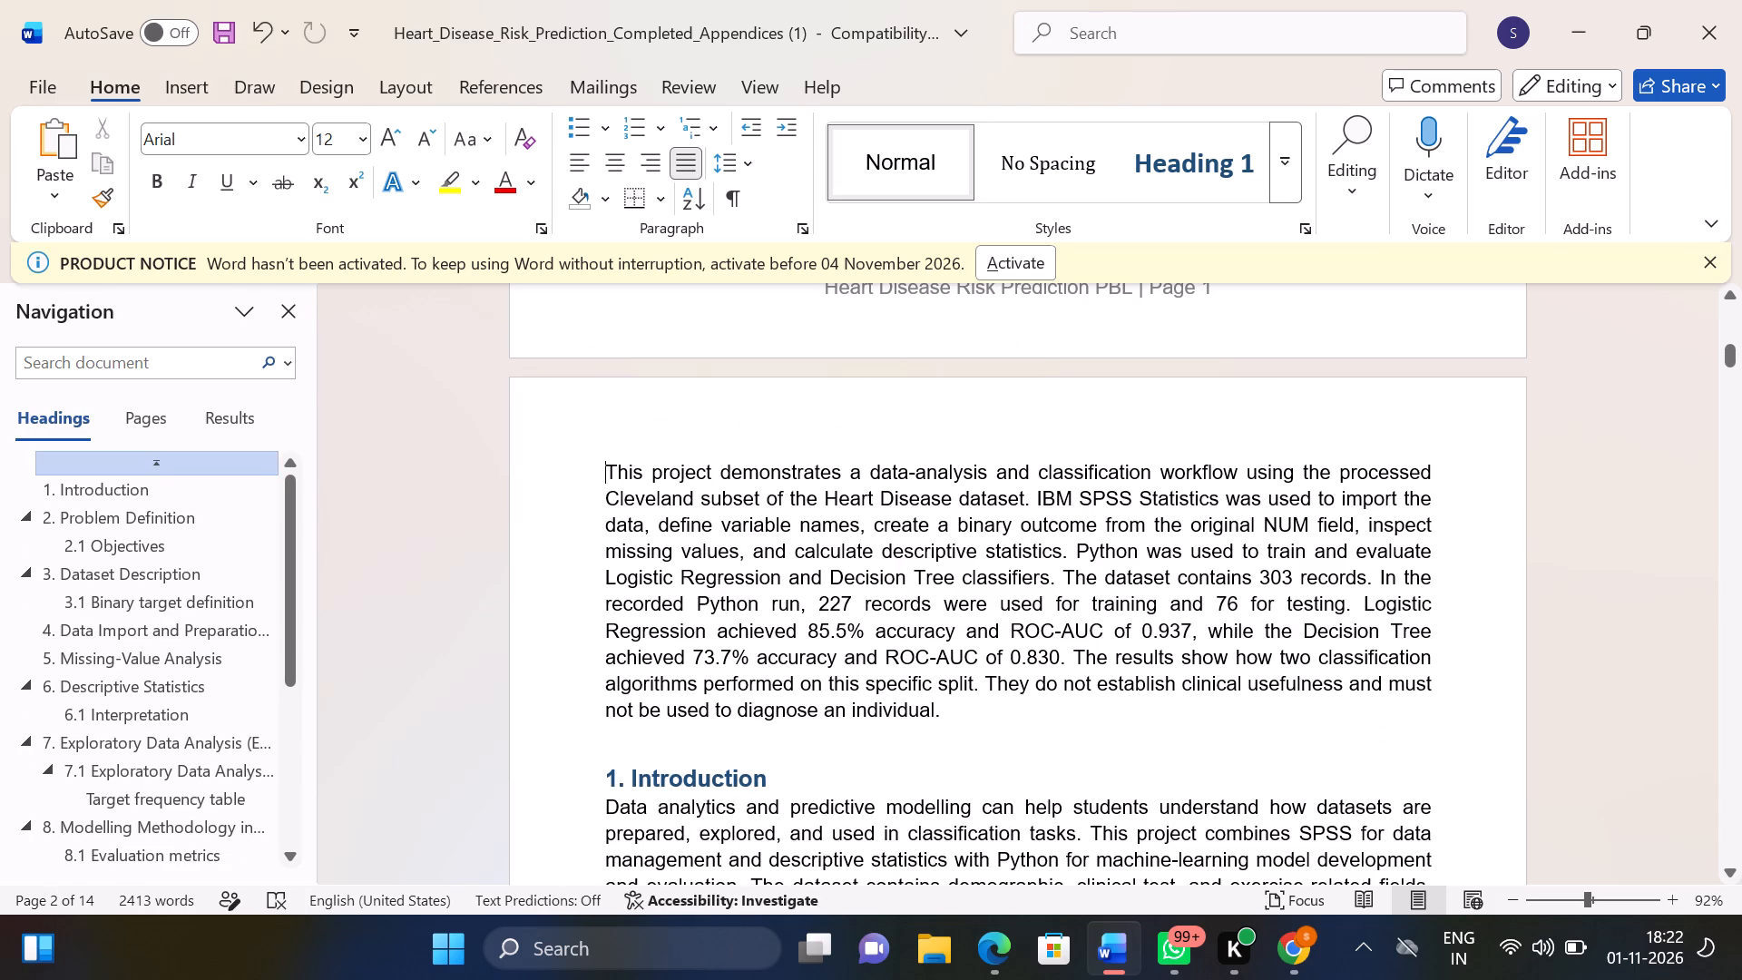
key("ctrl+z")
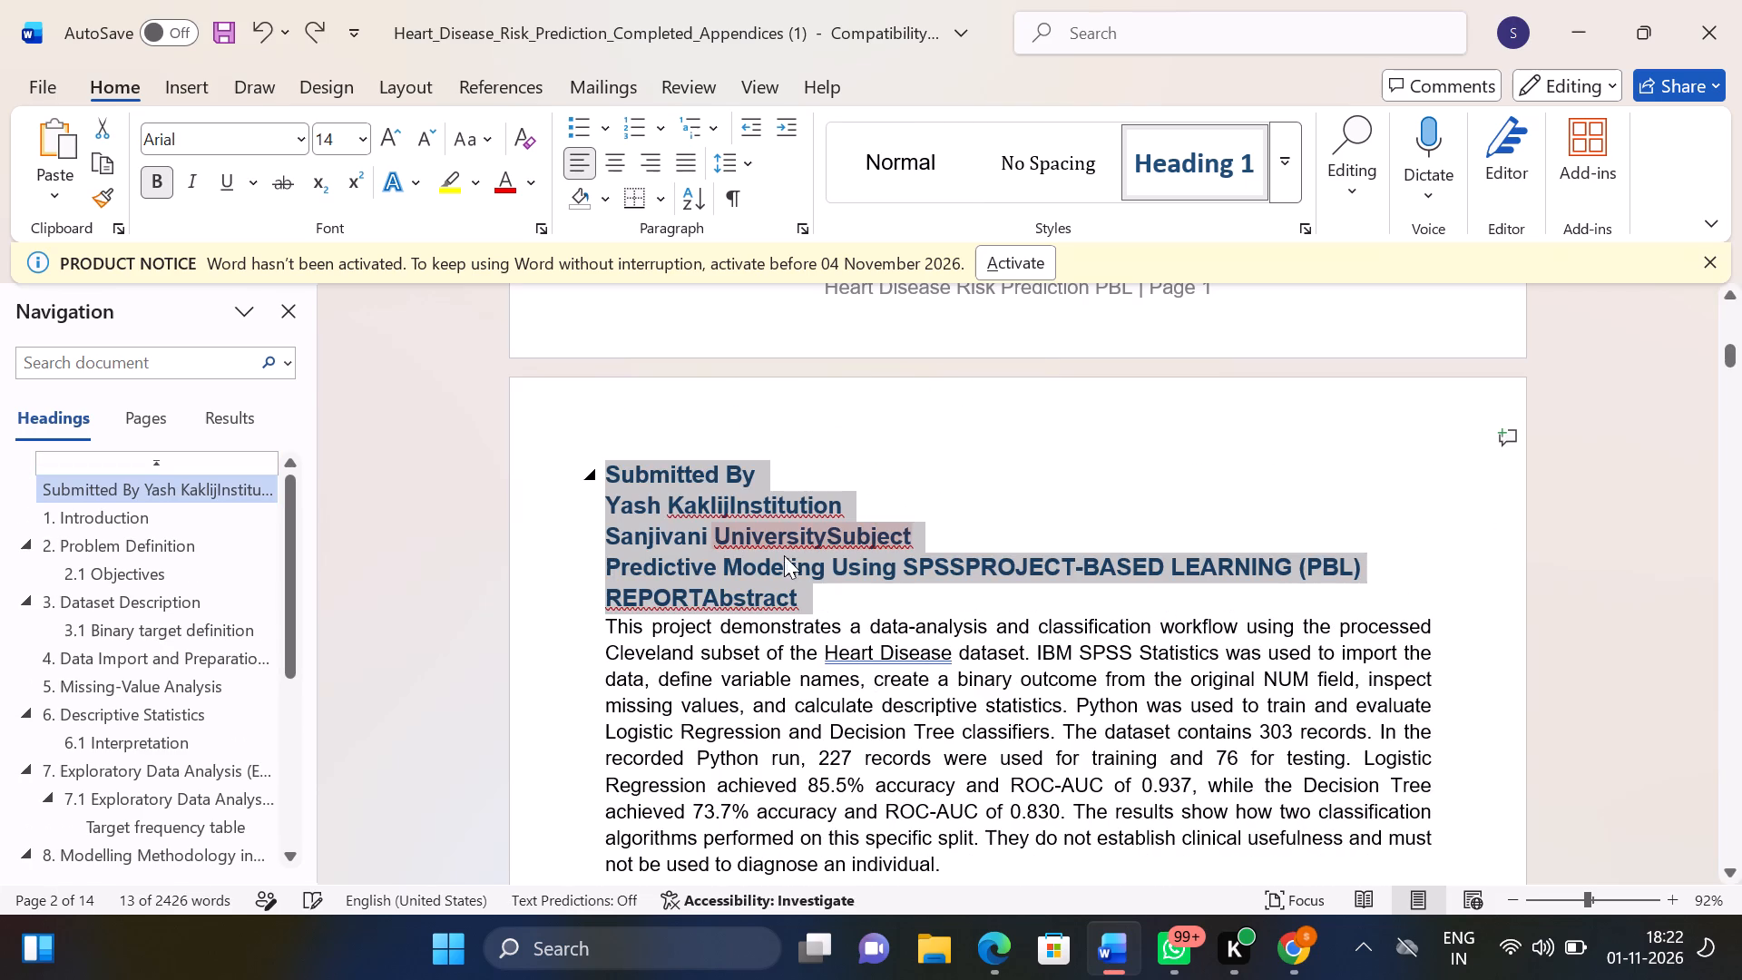
Delete the leftover title-page text preceding "Abstract" in the page 2 heading, from "Submitted By" through "REPORT", keeping only "Abstract".
left_click(792, 599)
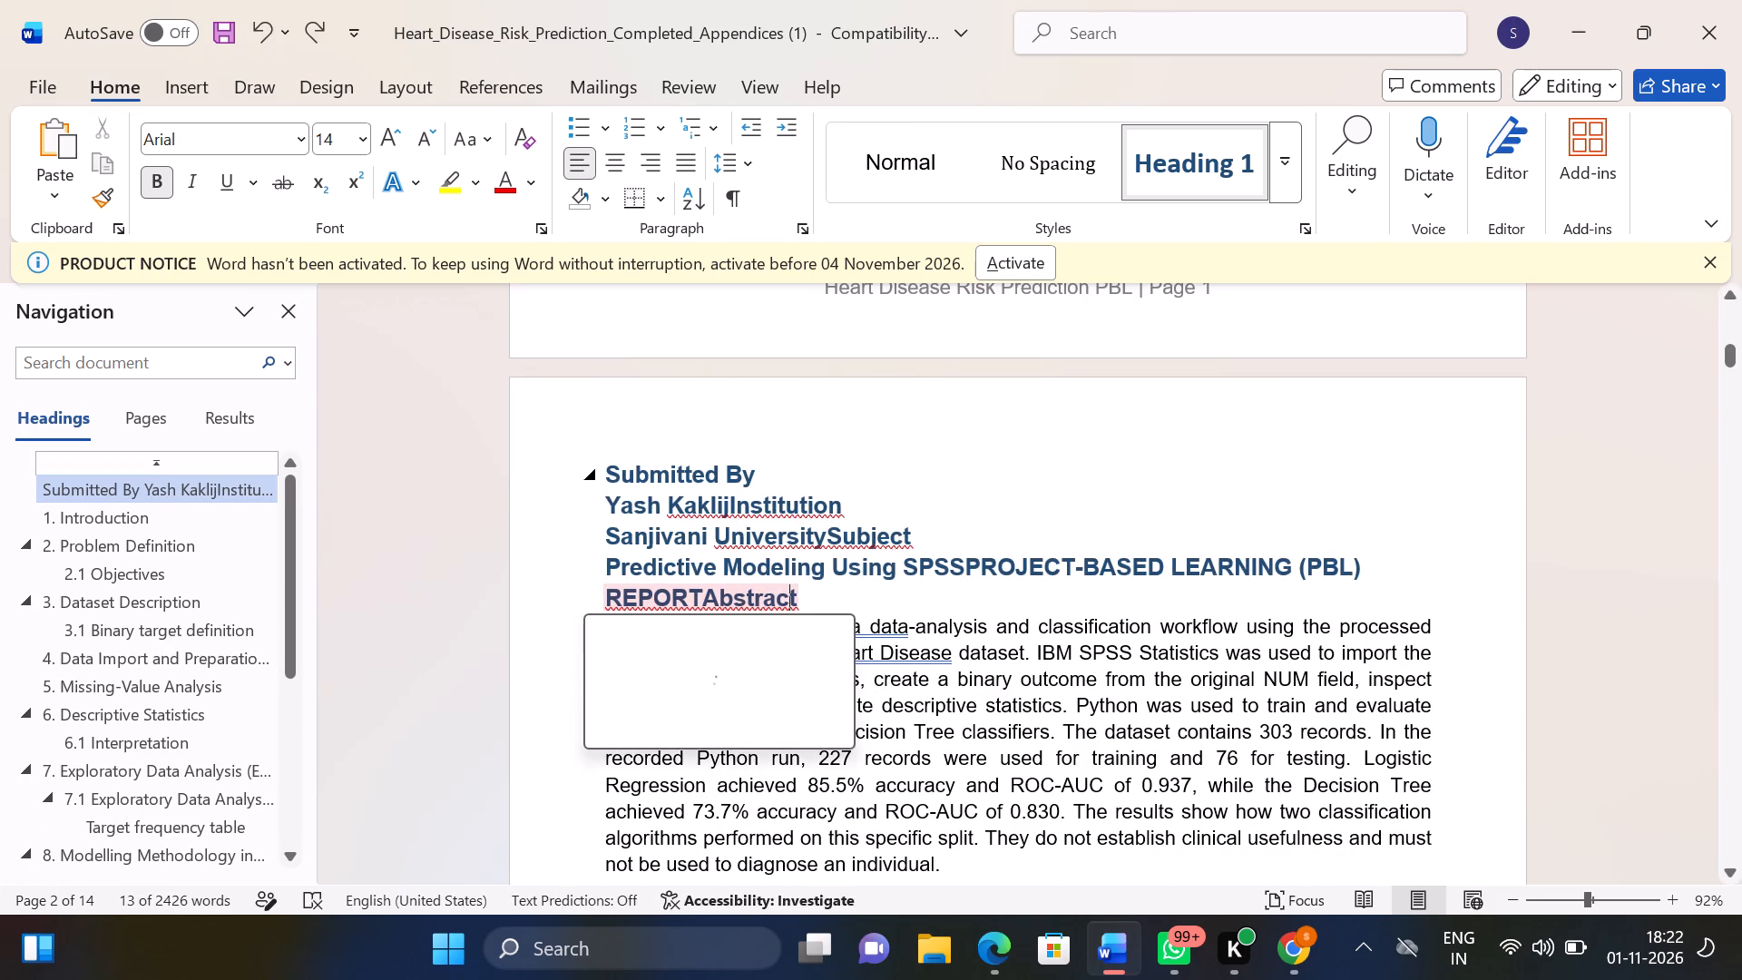
left_click(886, 591)
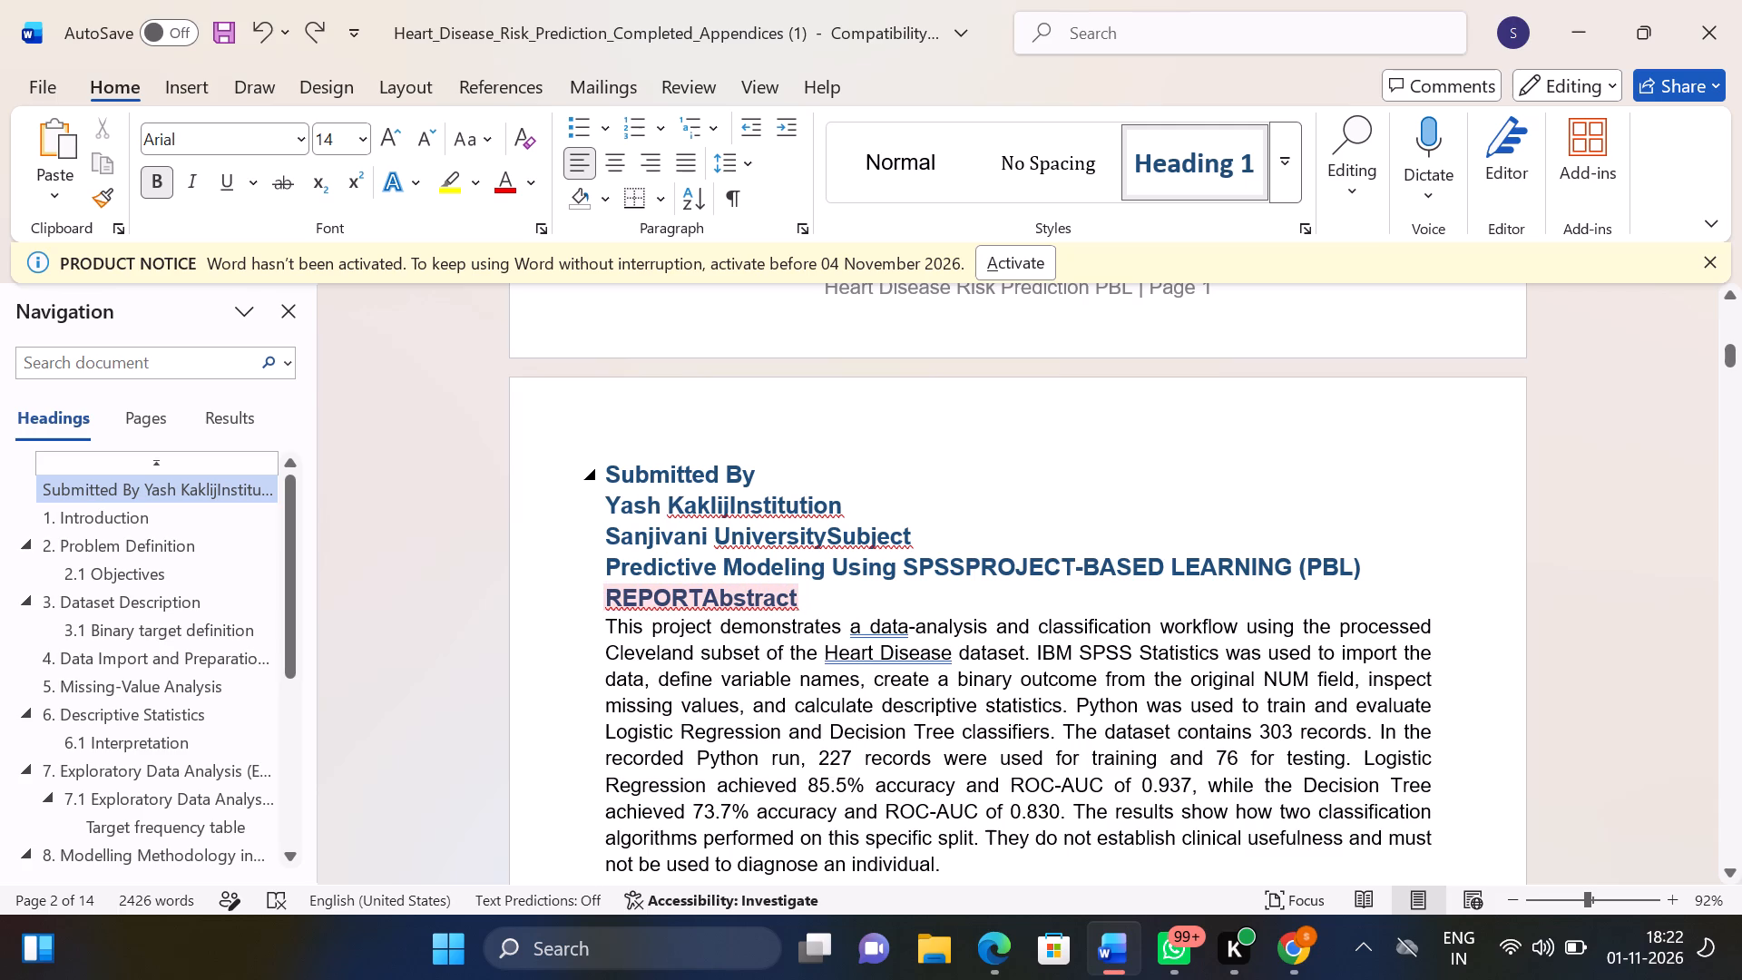
left_click(709, 595)
key("BackSpace")
key("BackSpace")
key("BackSpace")
key("BackSpace")
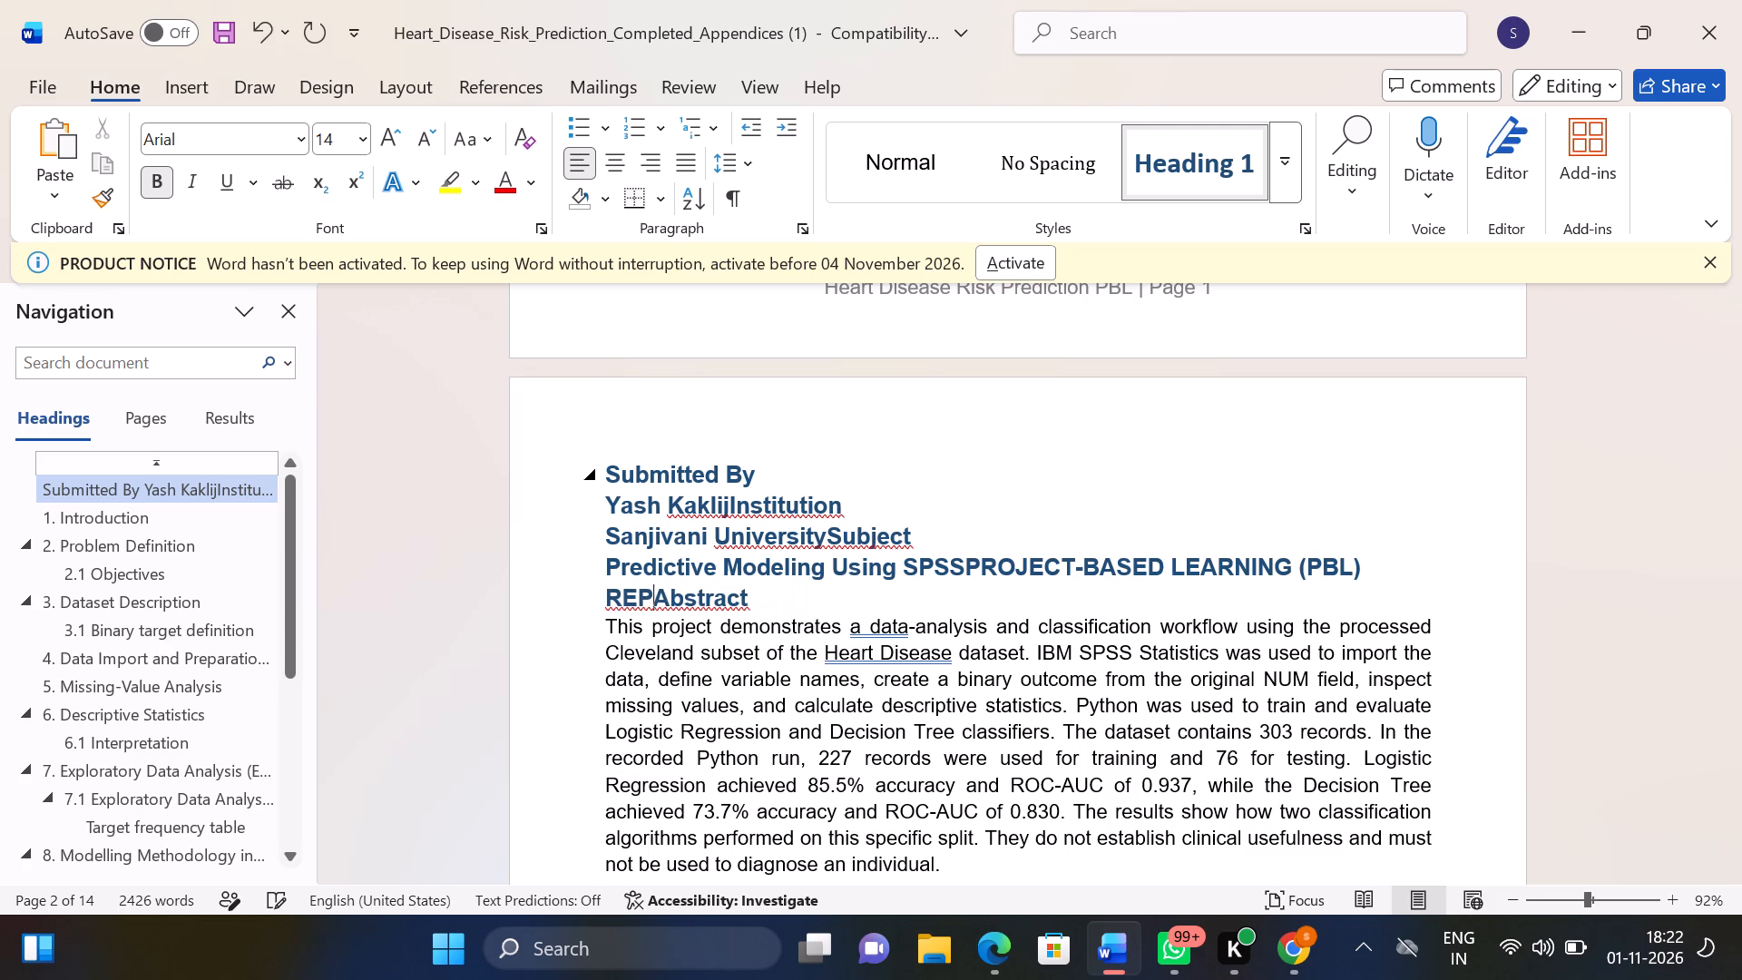
key("BackSpace")
key("BackSpace")
key("BackSpace")
key("BackSpace")
key("BackSpace")
key("BackSpace")
key("BackSpace")
key("BackSpace")
key("BackSpace")
key("BackSpace")
key("BackSpace")
key("BackSpace")
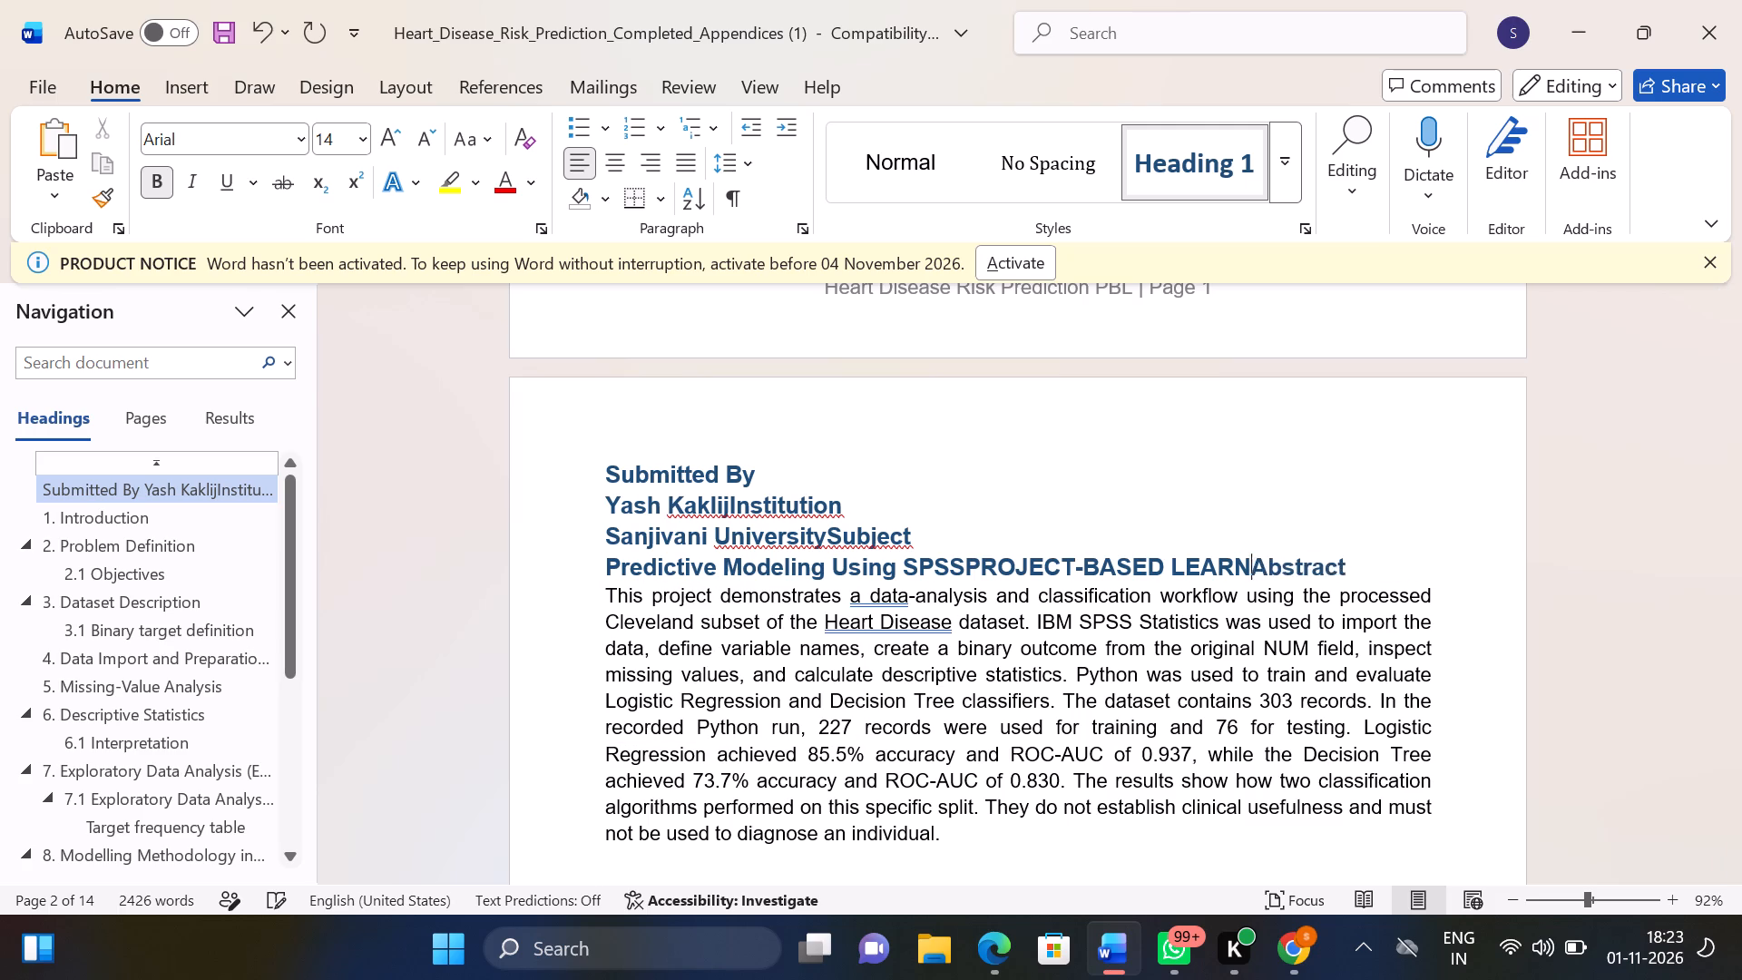
key("BackSpace")
key("BackSpace")
key("BackSpace")
key("BackSpace")
key("BackSpace")
key("BackSpace")
key("BackSpace")
key("BackSpace")
key("BackSpace")
key("BackSpace")
key("BackSpace")
key("BackSpace")
key("BackSpace")
key("BackSpace")
key("BackSpace")
key("BackSpace")
key("BackSpace")
key("BackSpace")
key("BackSpace")
key("BackSpace")
key("BackSpace")
key("BackSpace")
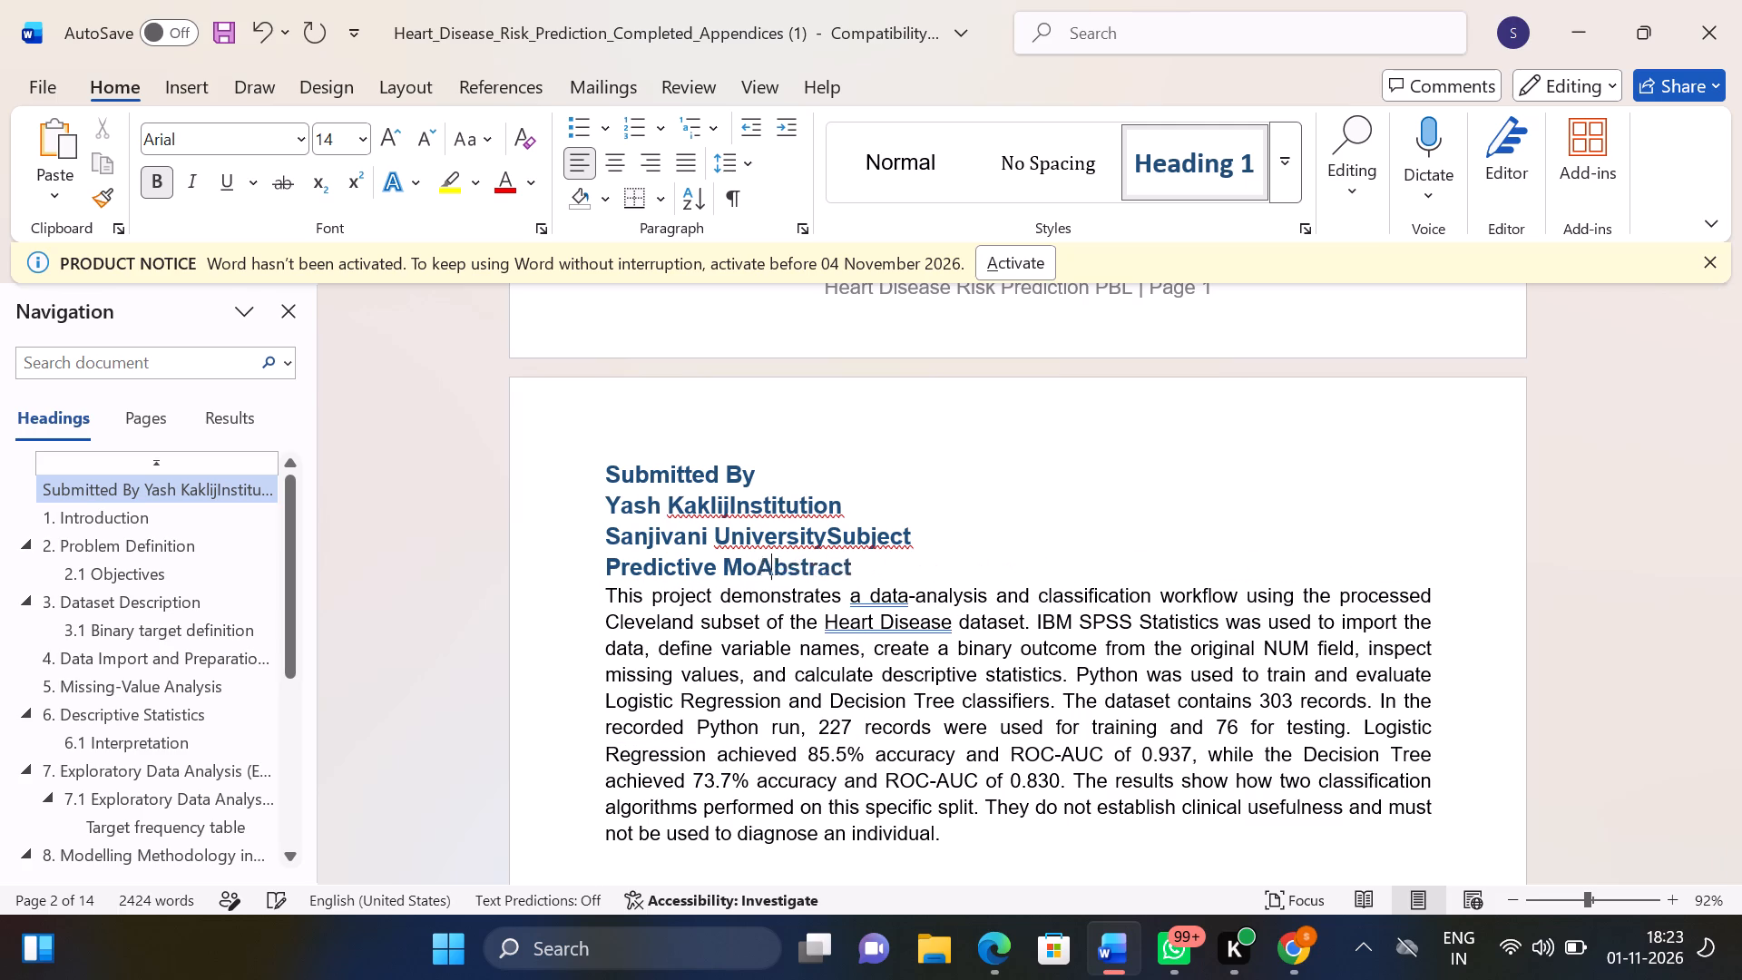
key("BackSpace")
key("BackSpace")
key("BackSpace")
key("BackSpace")
key("BackSpace")
key("BackSpace")
key("BackSpace")
key("BackSpace")
key("BackSpace")
key("BackSpace")
key("BackSpace")
key("BackSpace")
key("BackSpace")
key("BackSpace")
key("BackSpace")
key("BackSpace")
key("BackSpace")
key("BackSpace")
key("BackSpace")
key("BackSpace")
key("BackSpace")
key("BackSpace")
key("BackSpace")
key("BackSpace")
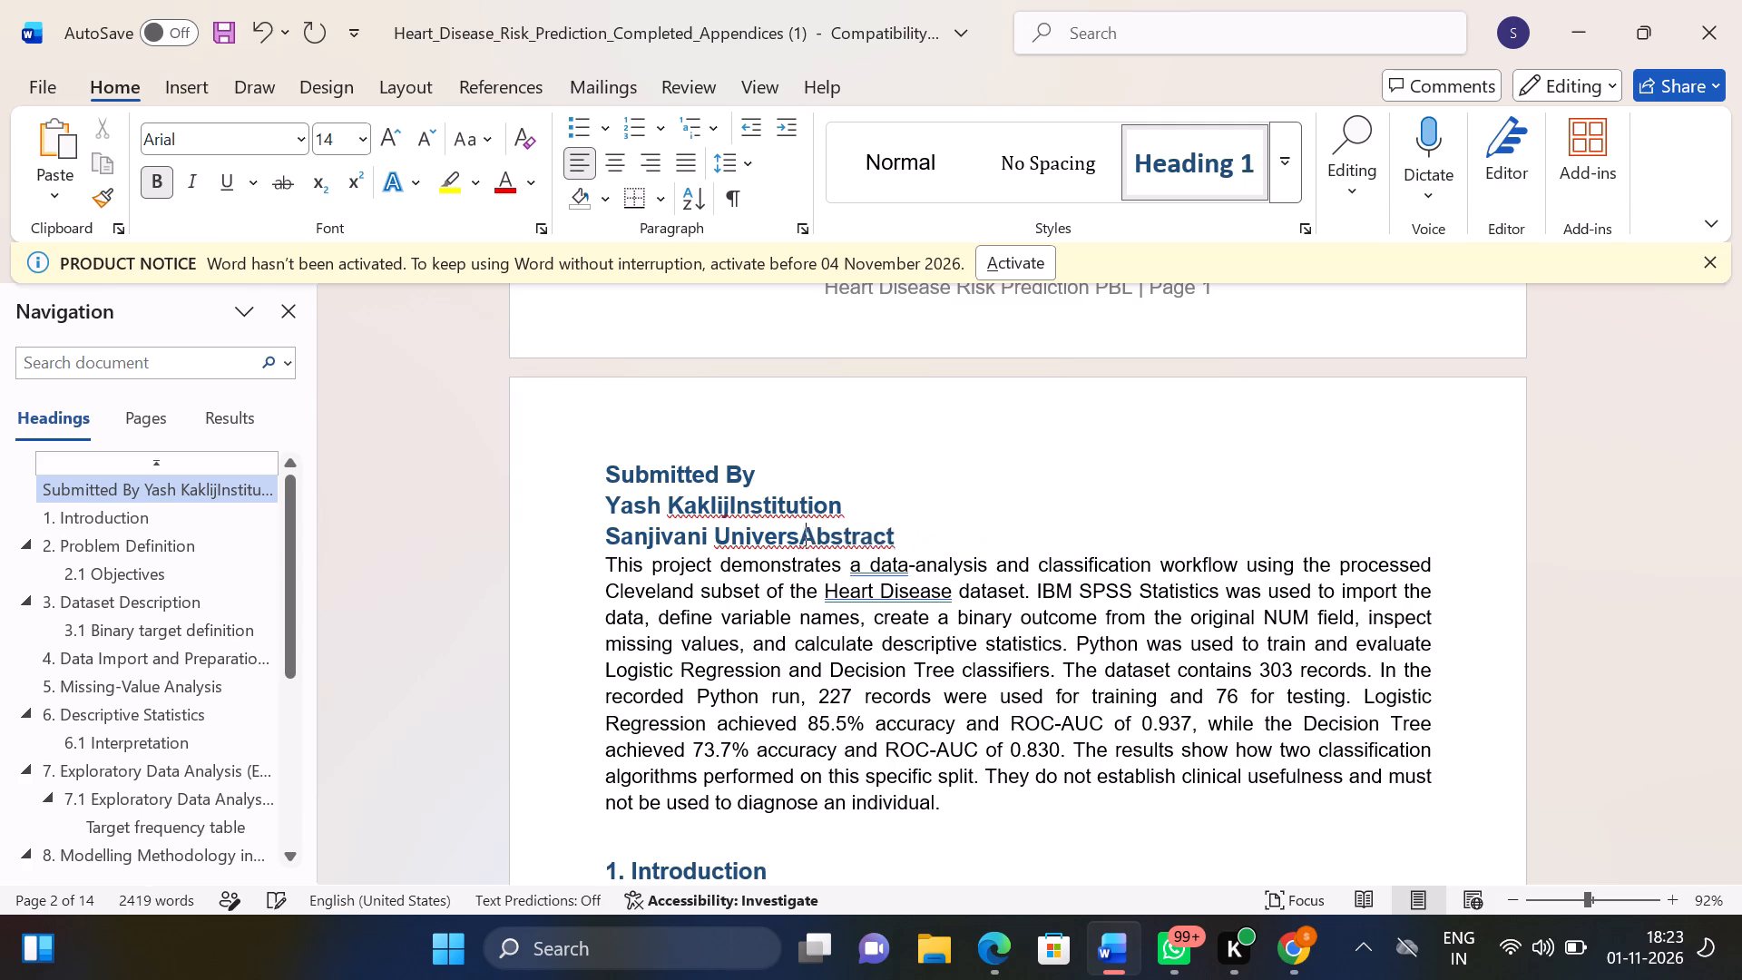
key("BackSpace")
key("BackSpace")
key("BackSpace")
key("BackSpace")
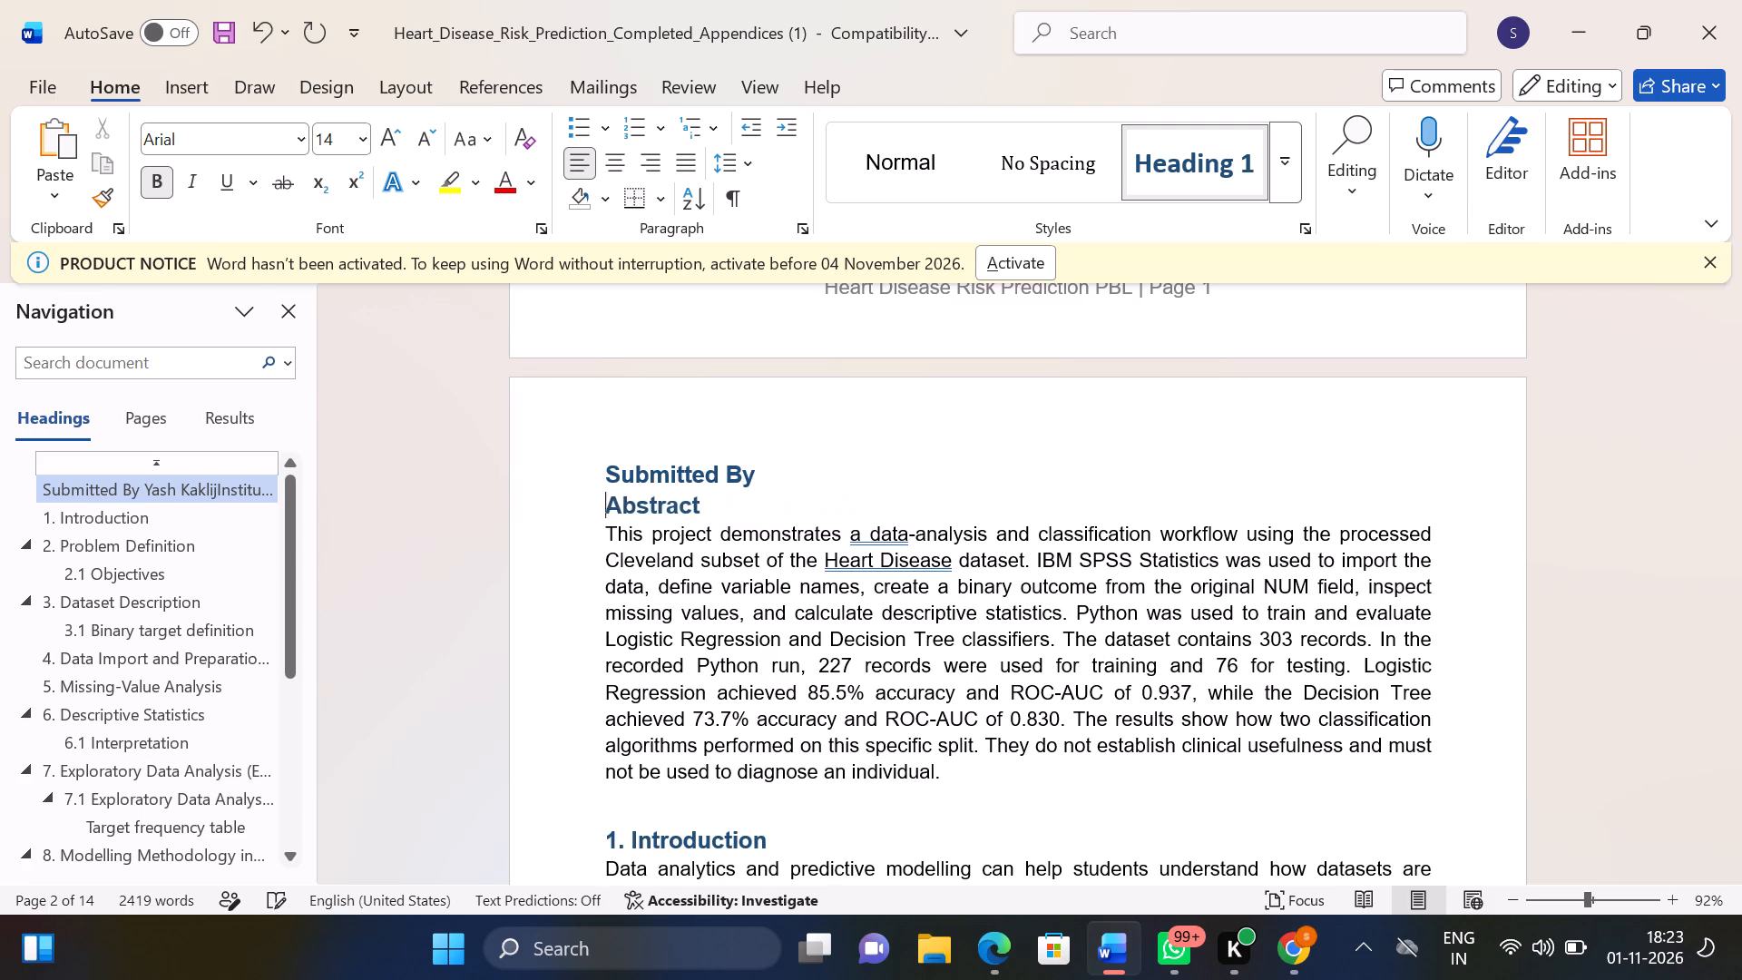
key("BackSpace")
key("BackSpace")
key("BackSpace")
key("BackSpace")
key("BackSpace")
key("BackSpace")
key("BackSpace")
key("BackSpace")
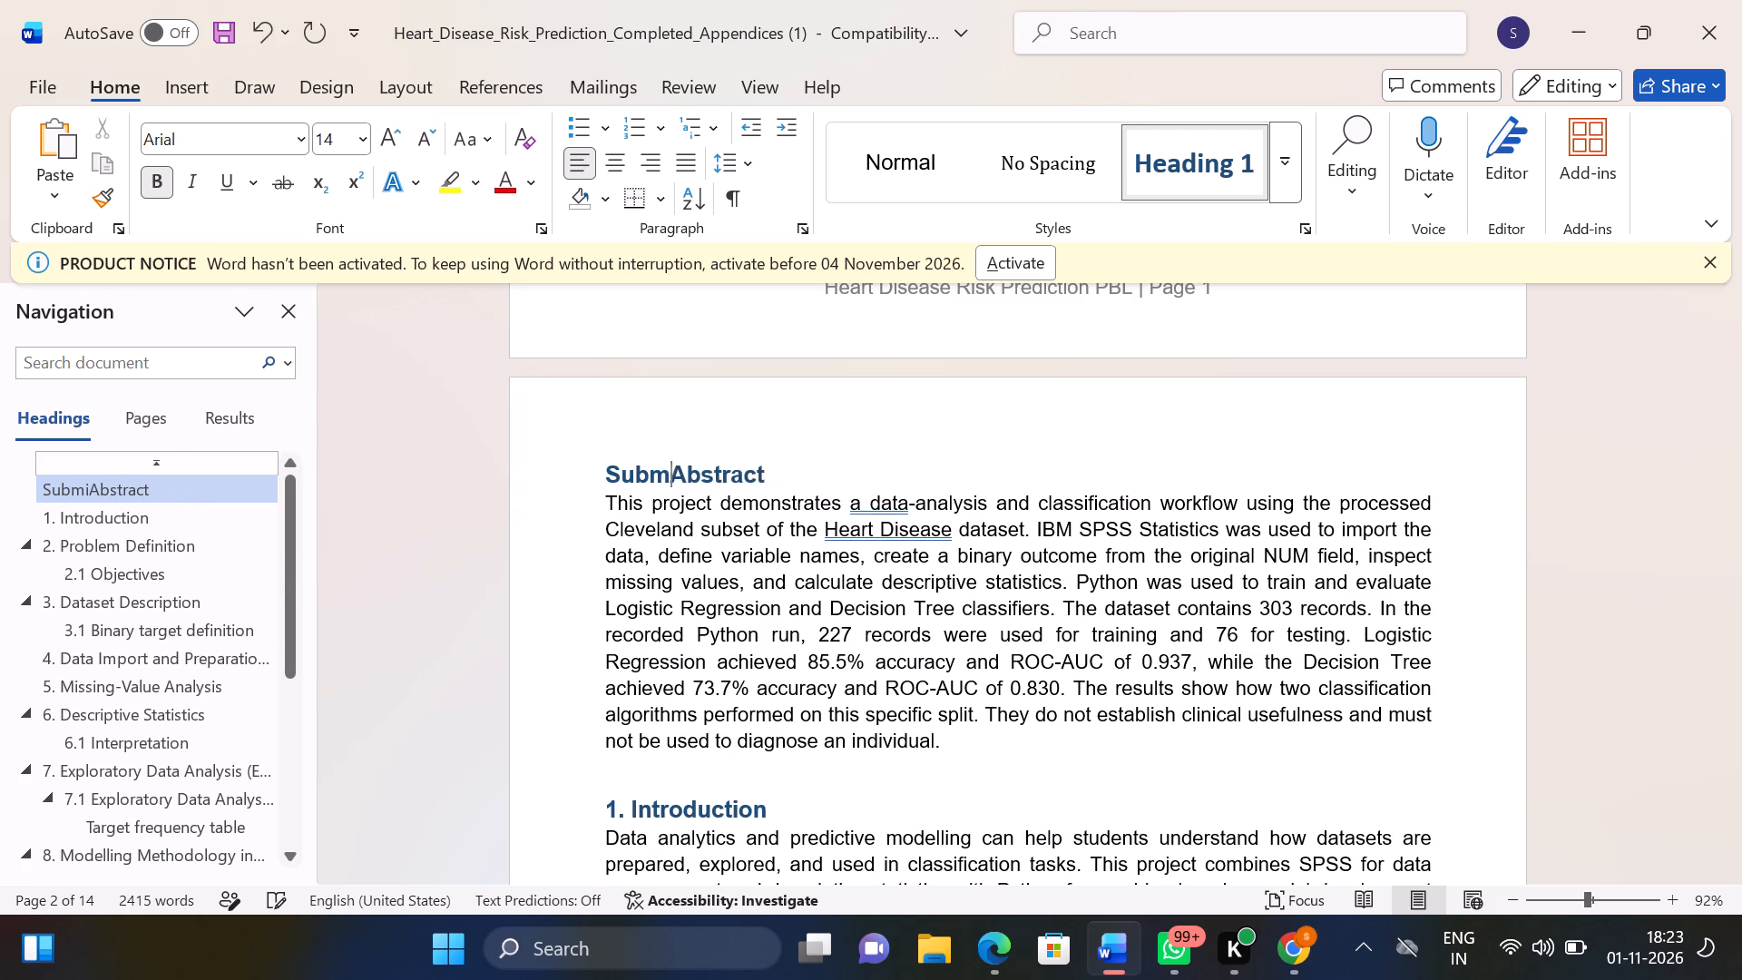
key("BackSpace")
key("BackSpace")
key("BackSpace")
key("BackSpace")
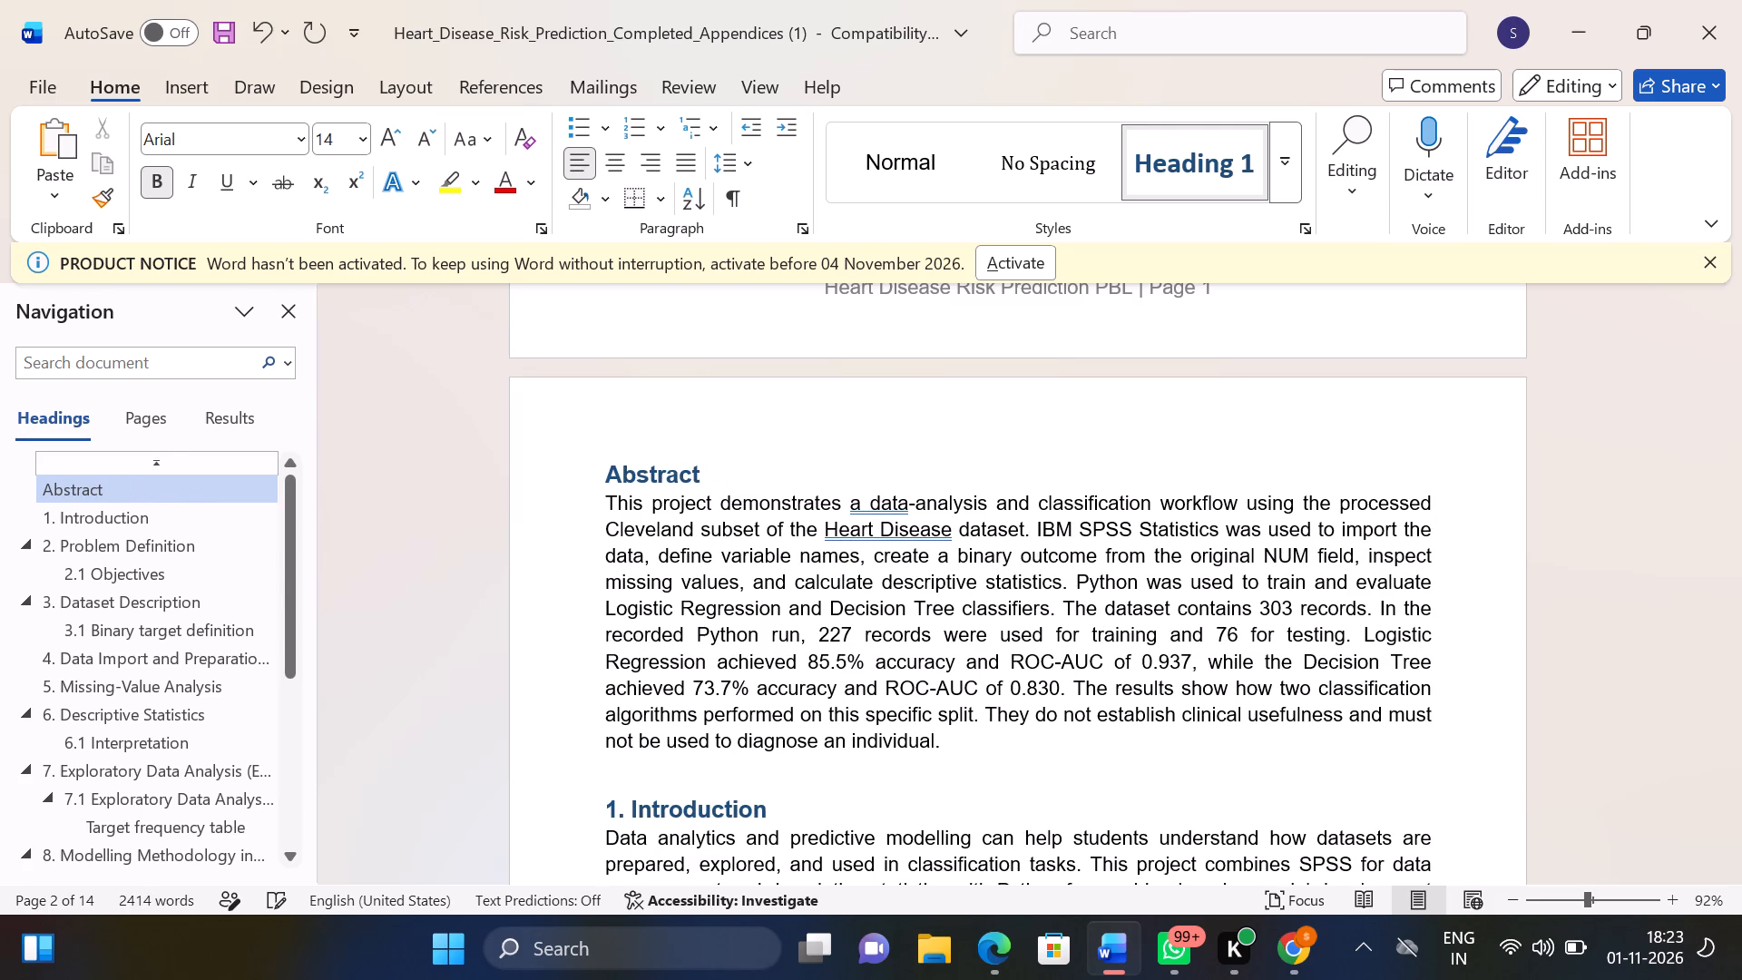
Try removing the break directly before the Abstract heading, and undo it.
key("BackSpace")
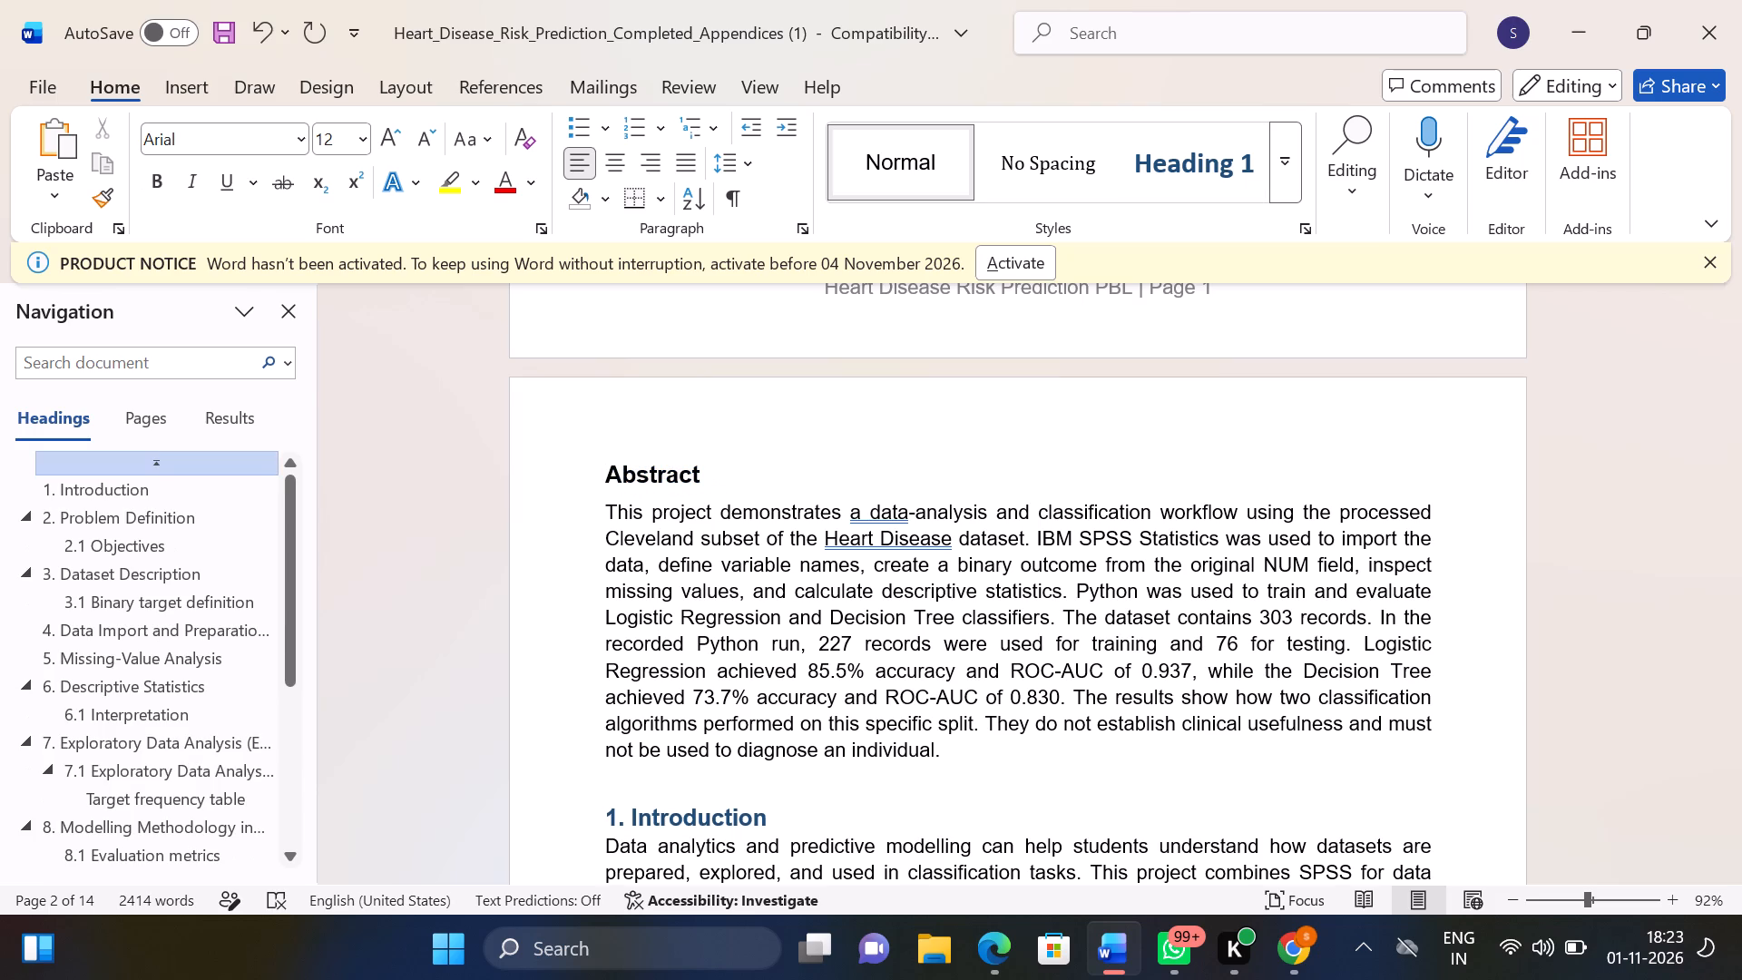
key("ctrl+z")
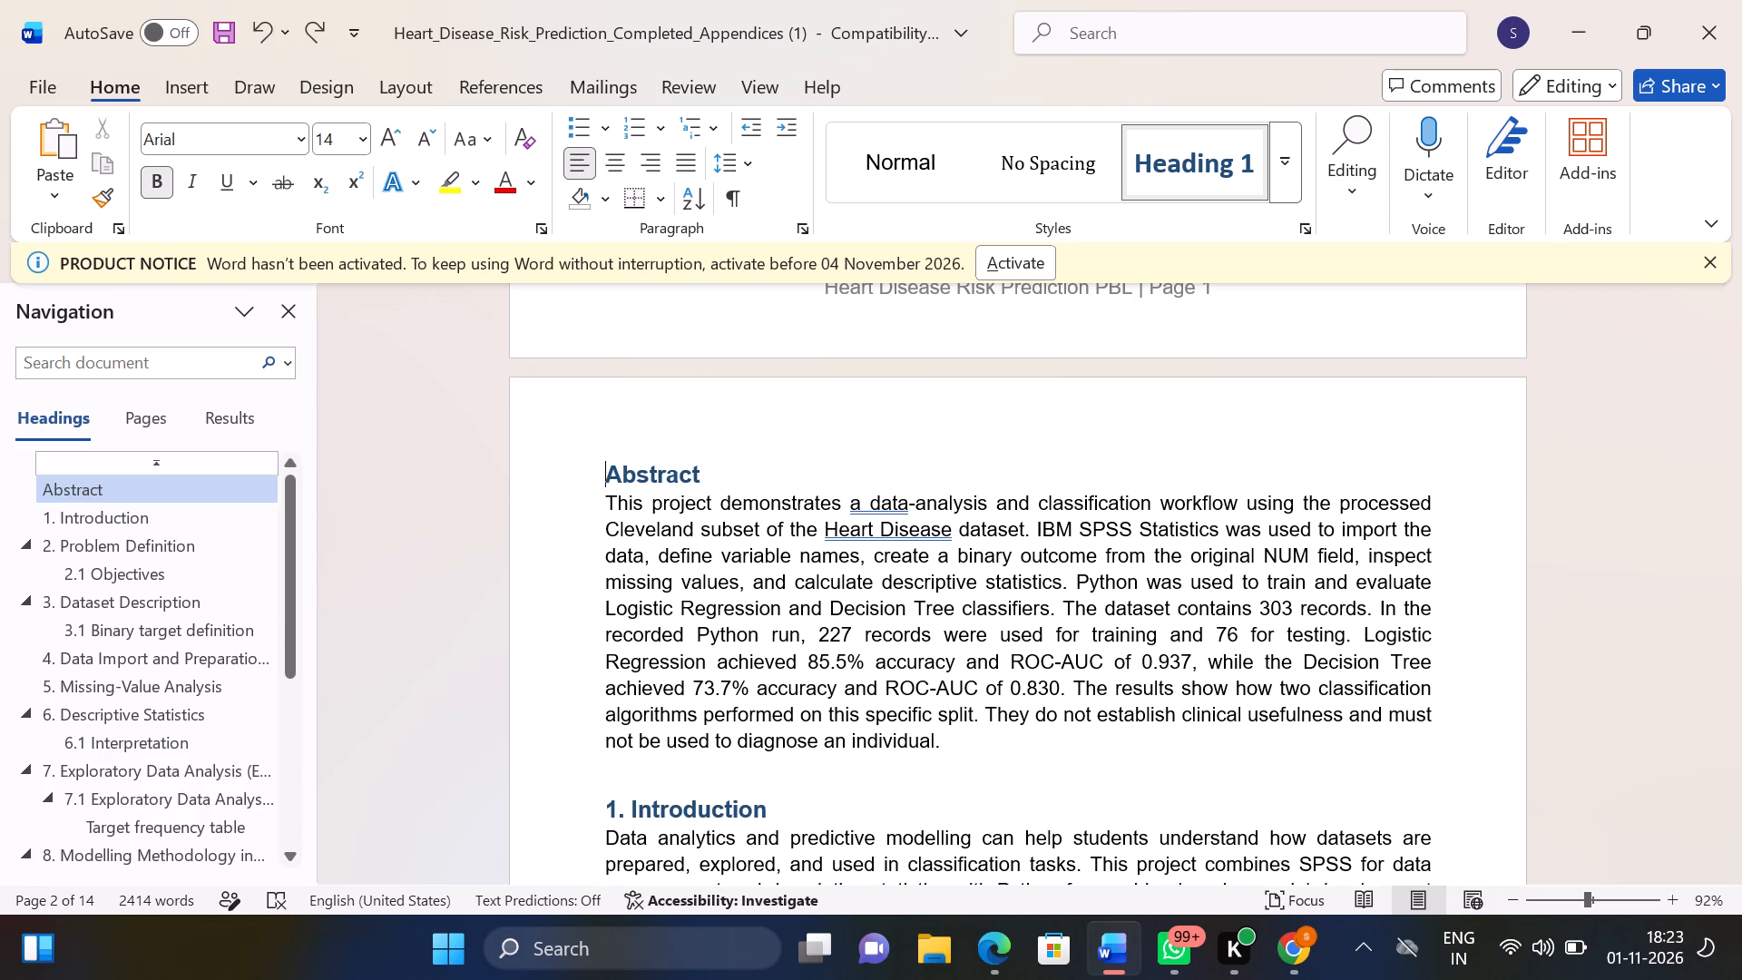
Collapse the Abstract section beneath its heading on page 2.
left_click(991, 453)
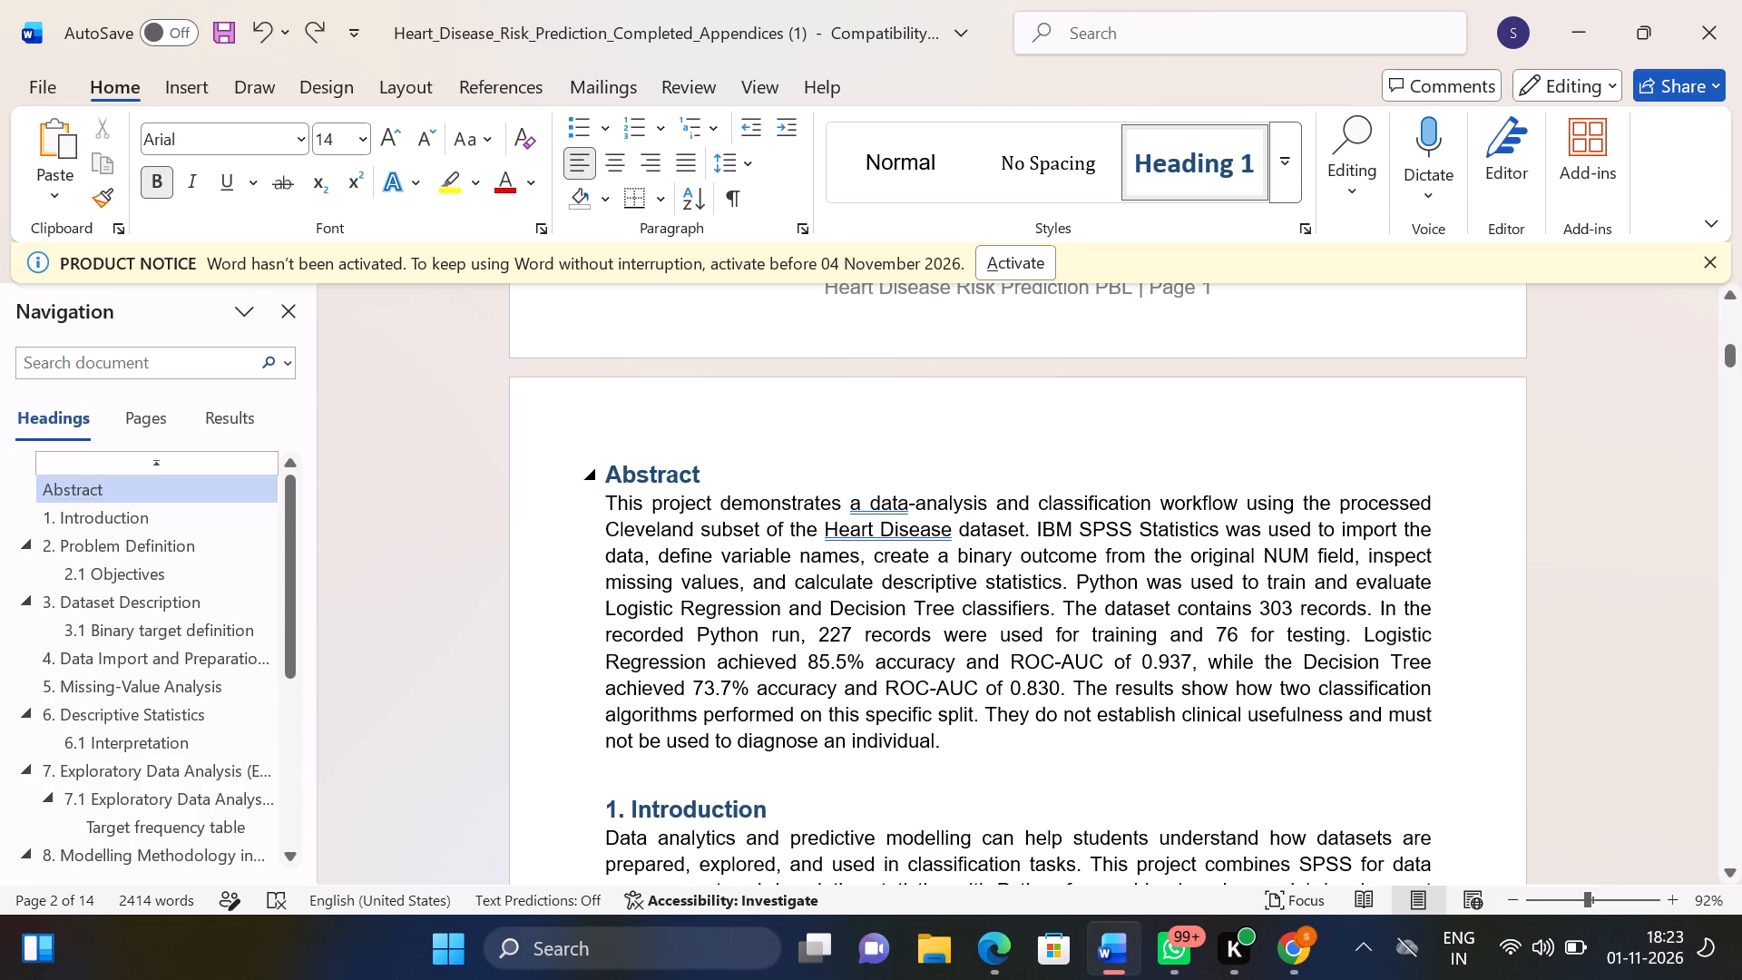
left_click(595, 469)
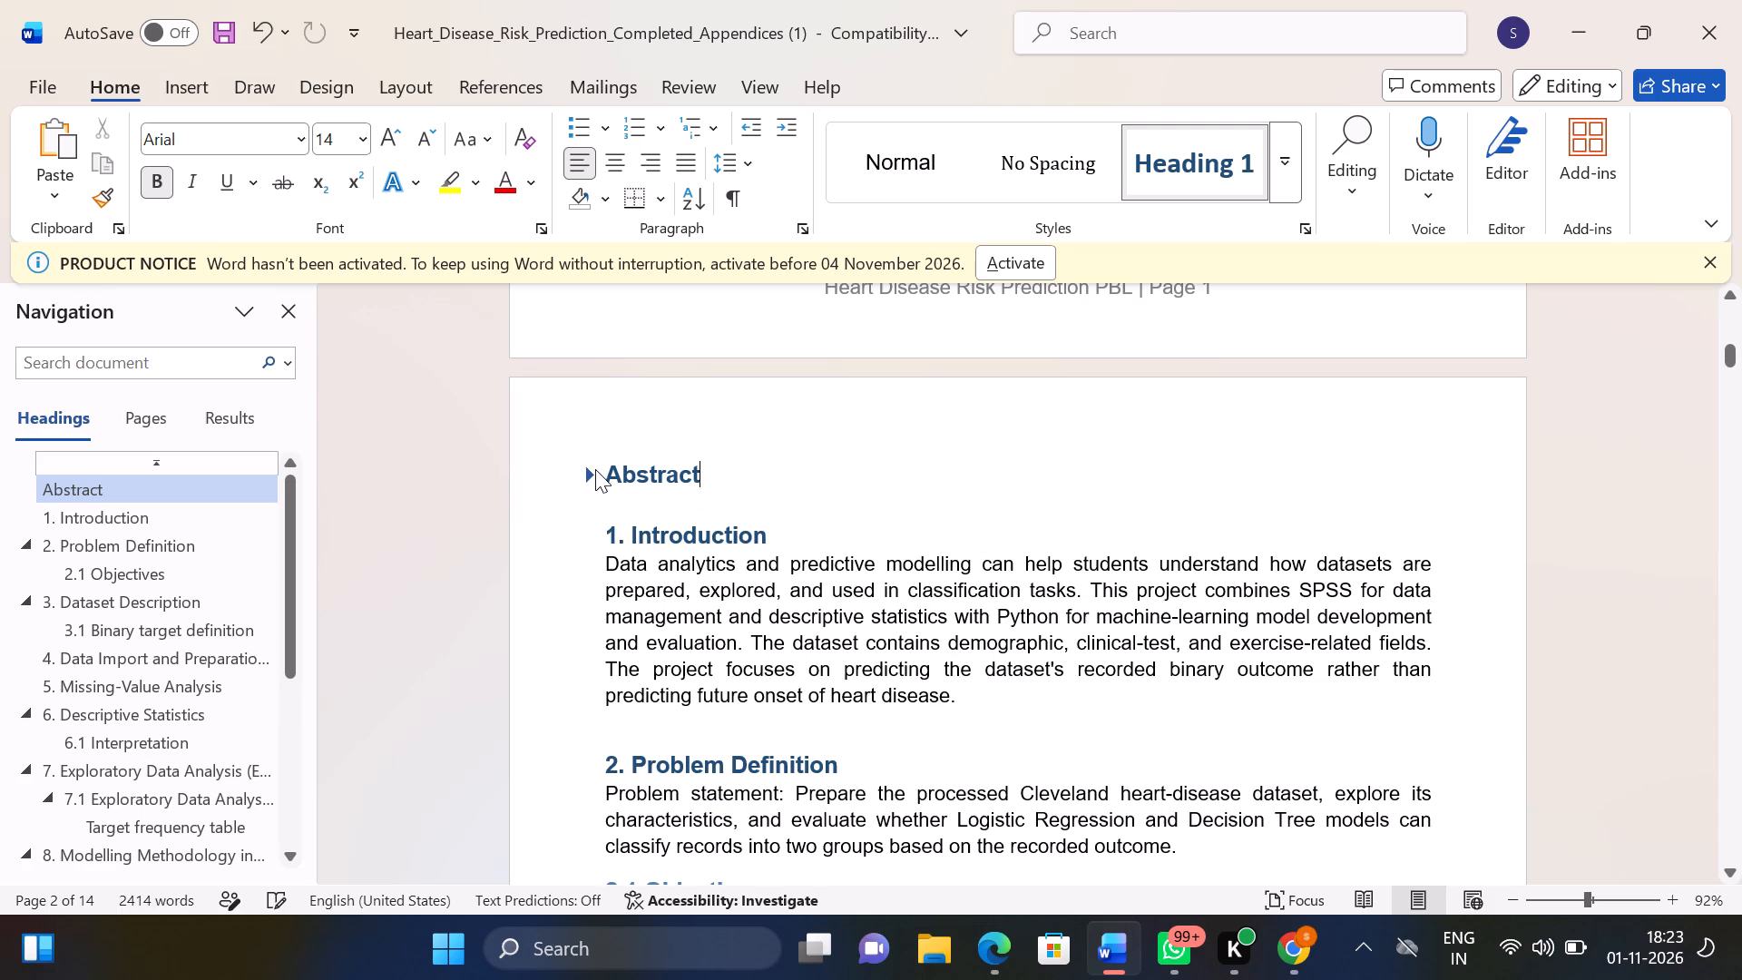
left_click(595, 469)
left_click(595, 469)
Review the report's body from the Abstract through the sections, tables and figures to the end of the appendices.
scroll(819, 704, "down", 9)
scroll(819, 704, "up", 1)
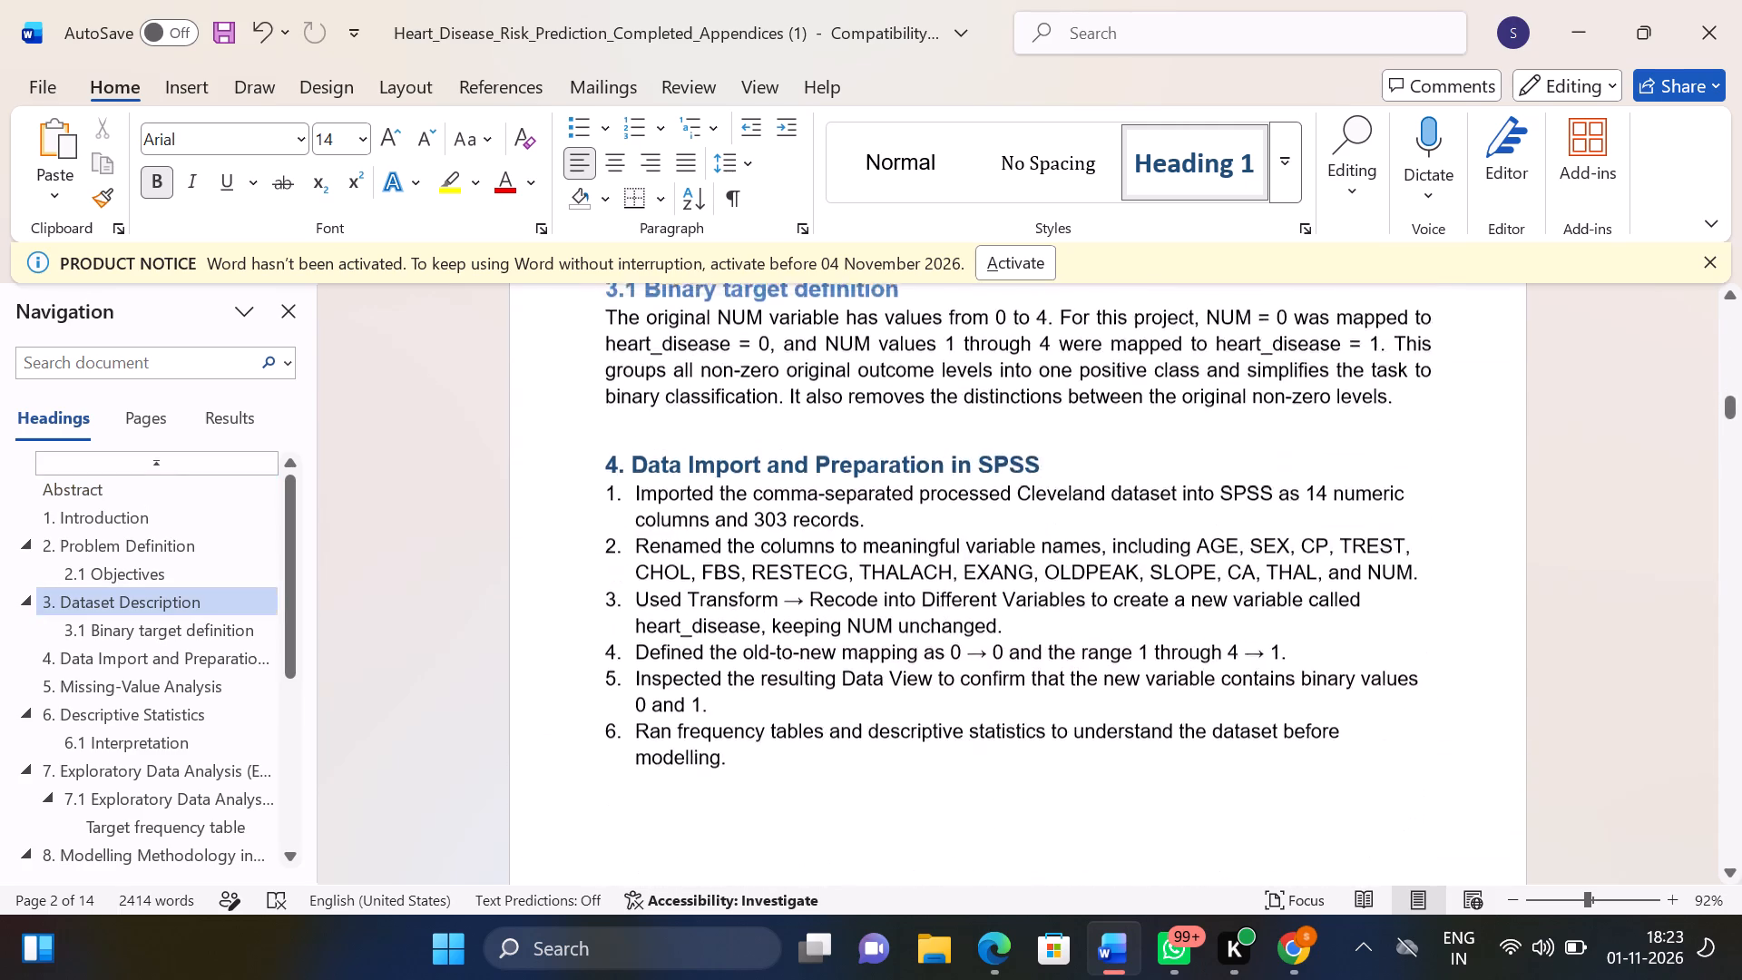
scroll(819, 704, "up", 4)
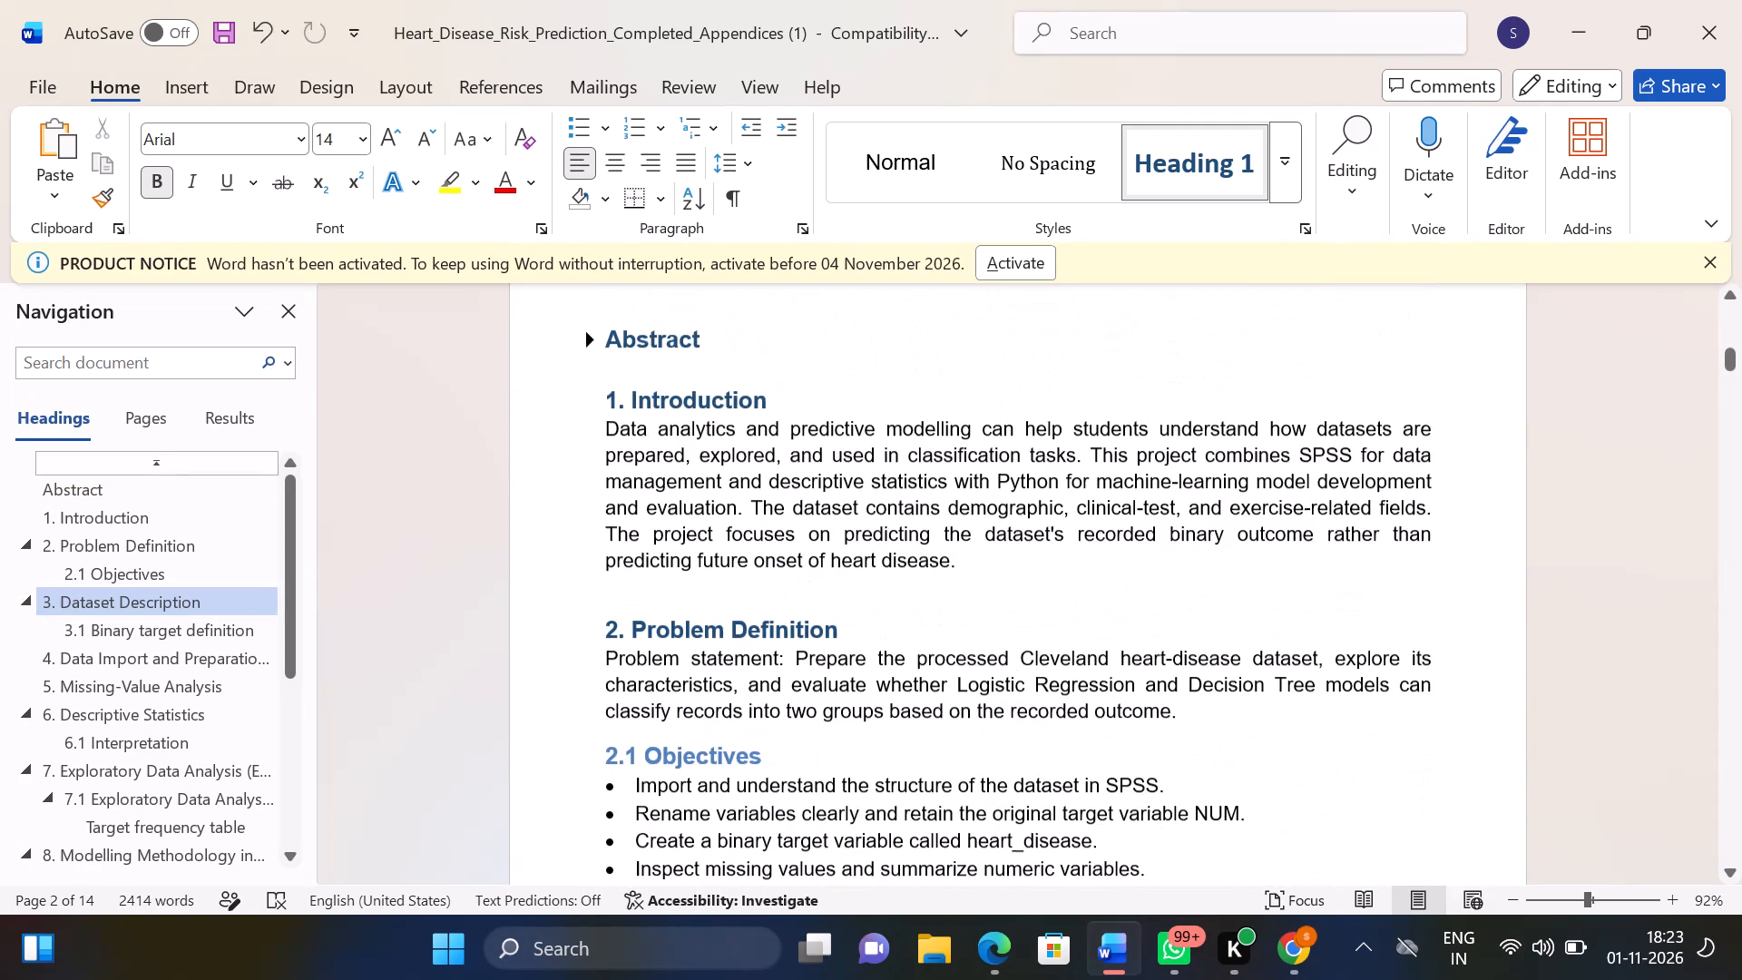
scroll(819, 704, "down", 4)
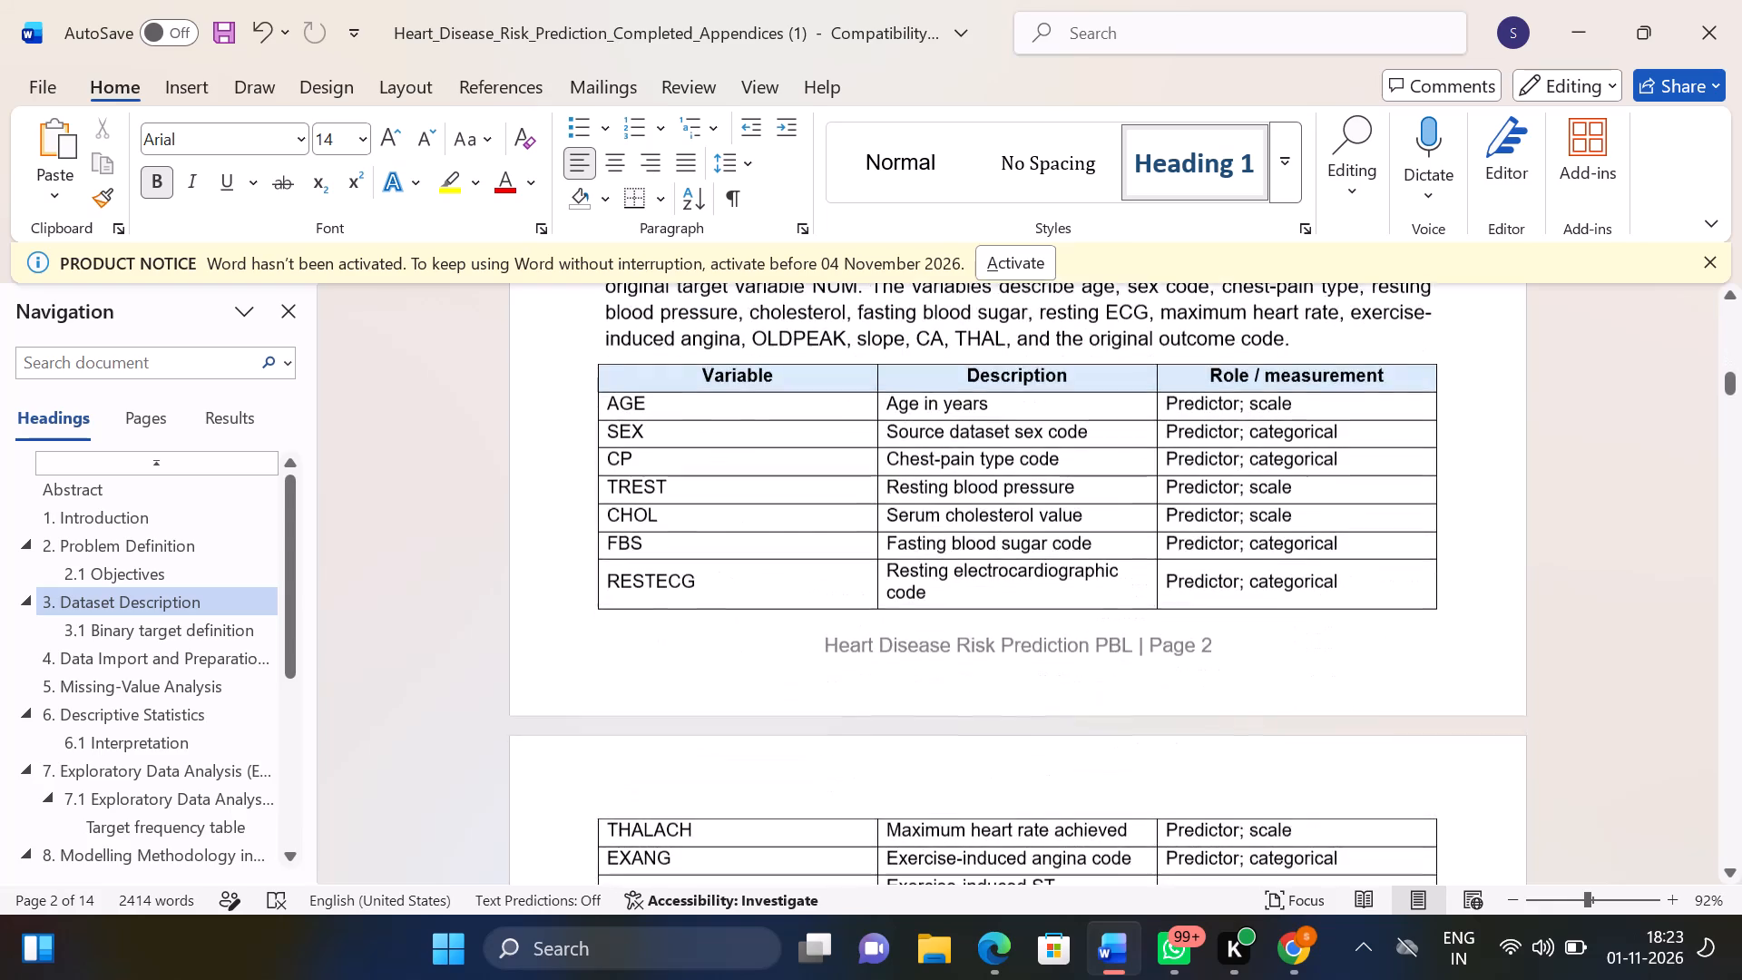
scroll(819, 704, "down", 9)
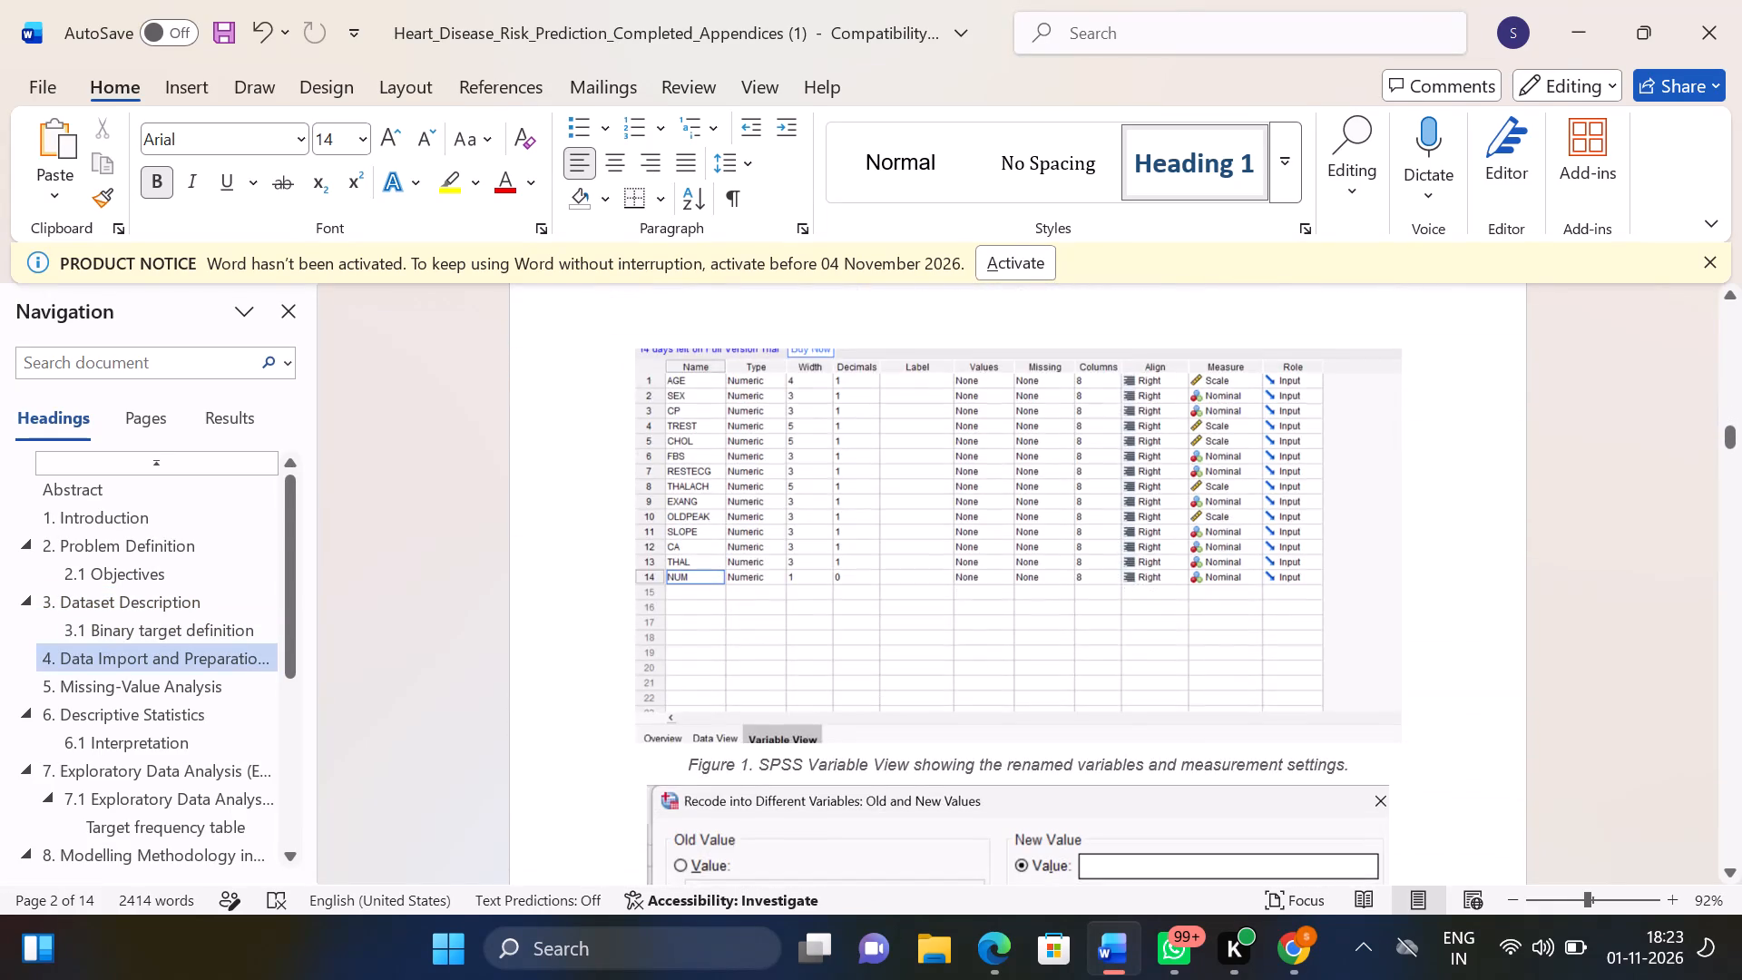
scroll(819, 704, "down", 8)
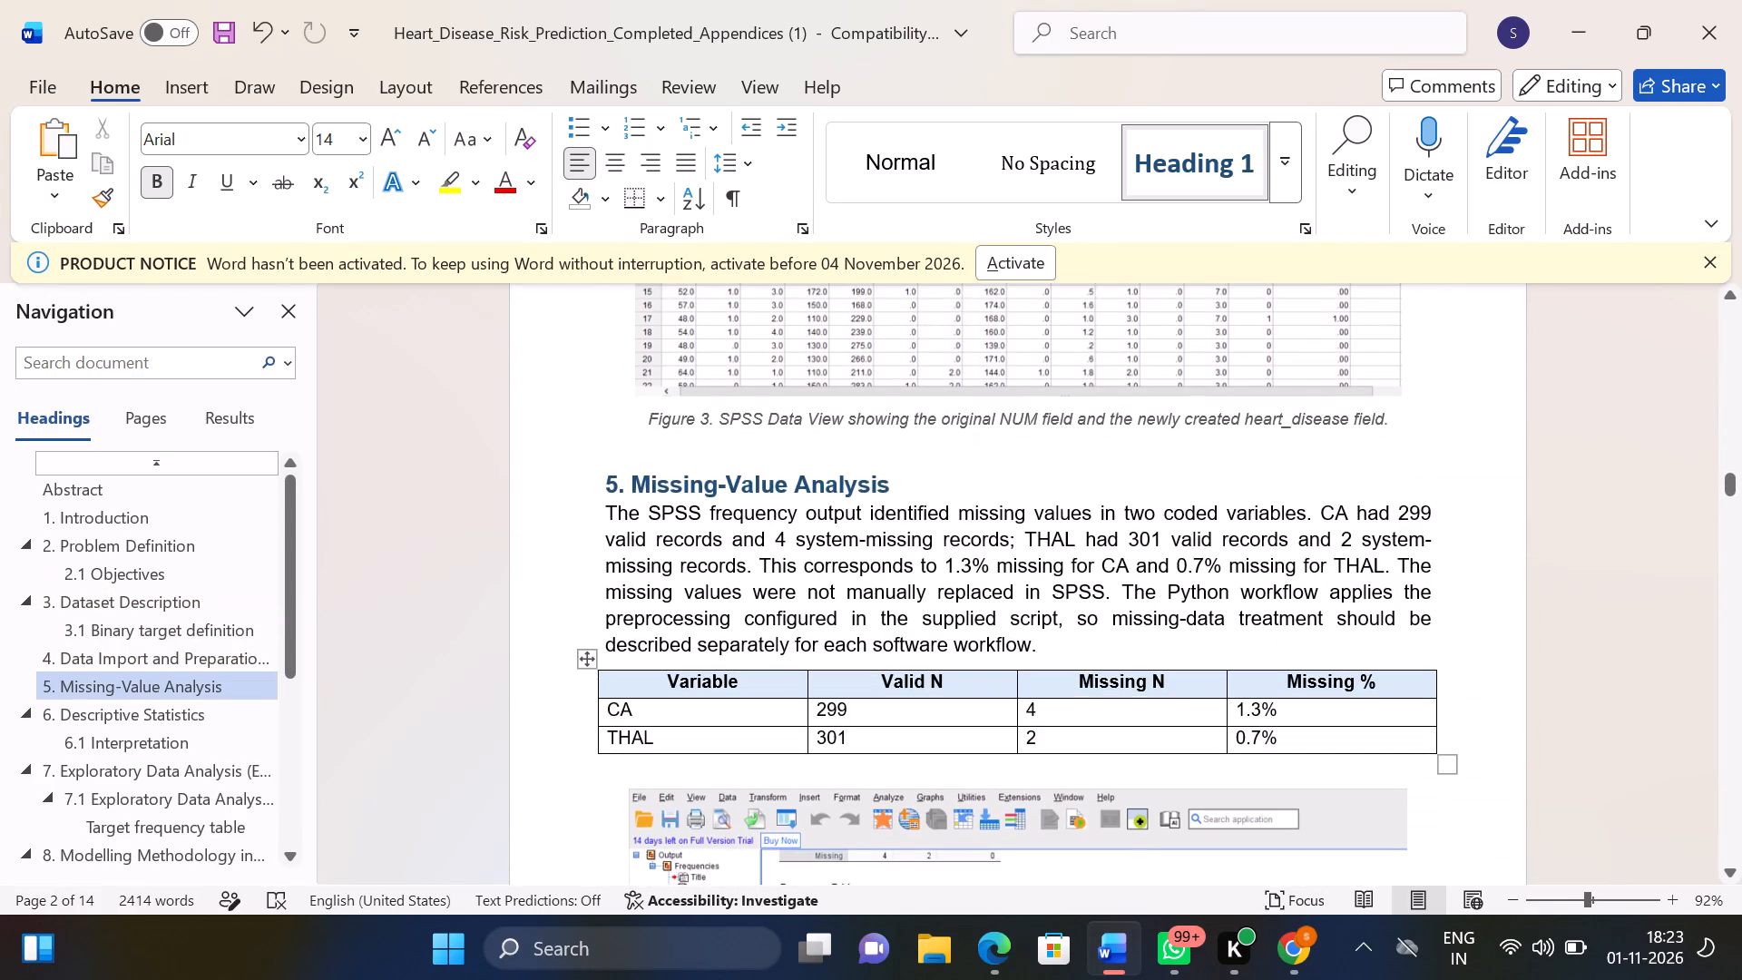
scroll(819, 704, "down", 9)
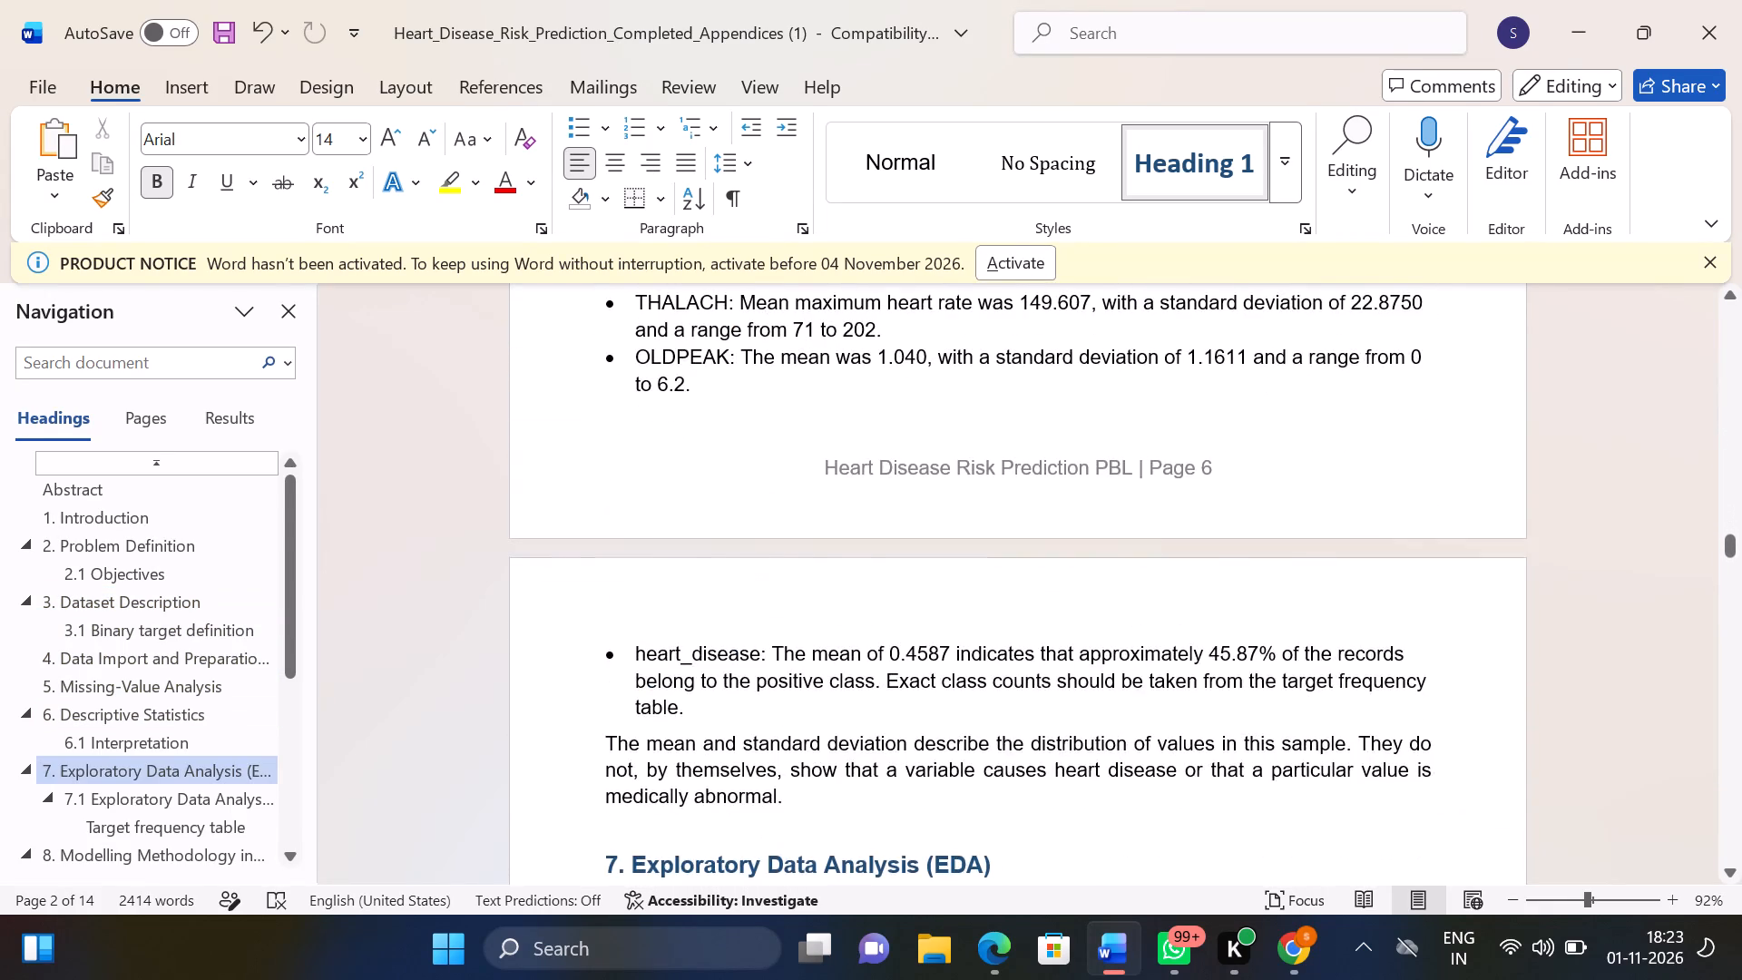
scroll(819, 704, "down", 9)
scroll(819, 704, "up", 1)
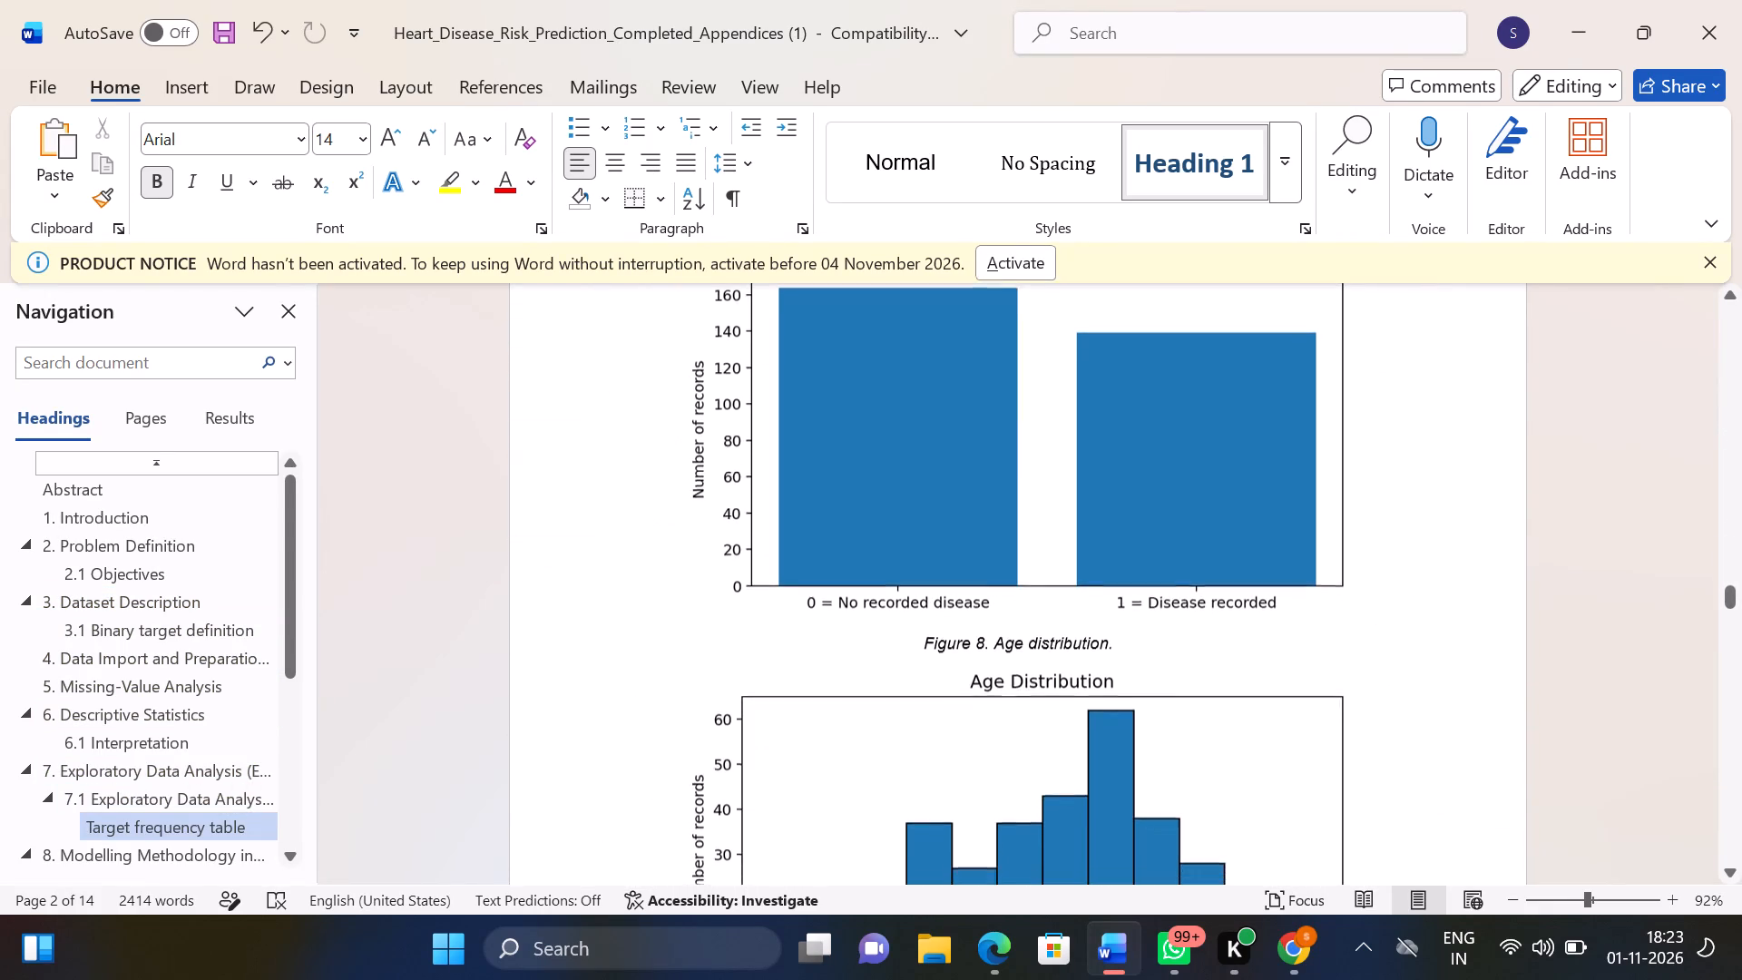
scroll(819, 704, "up", 2)
scroll(819, 704, "down", 8)
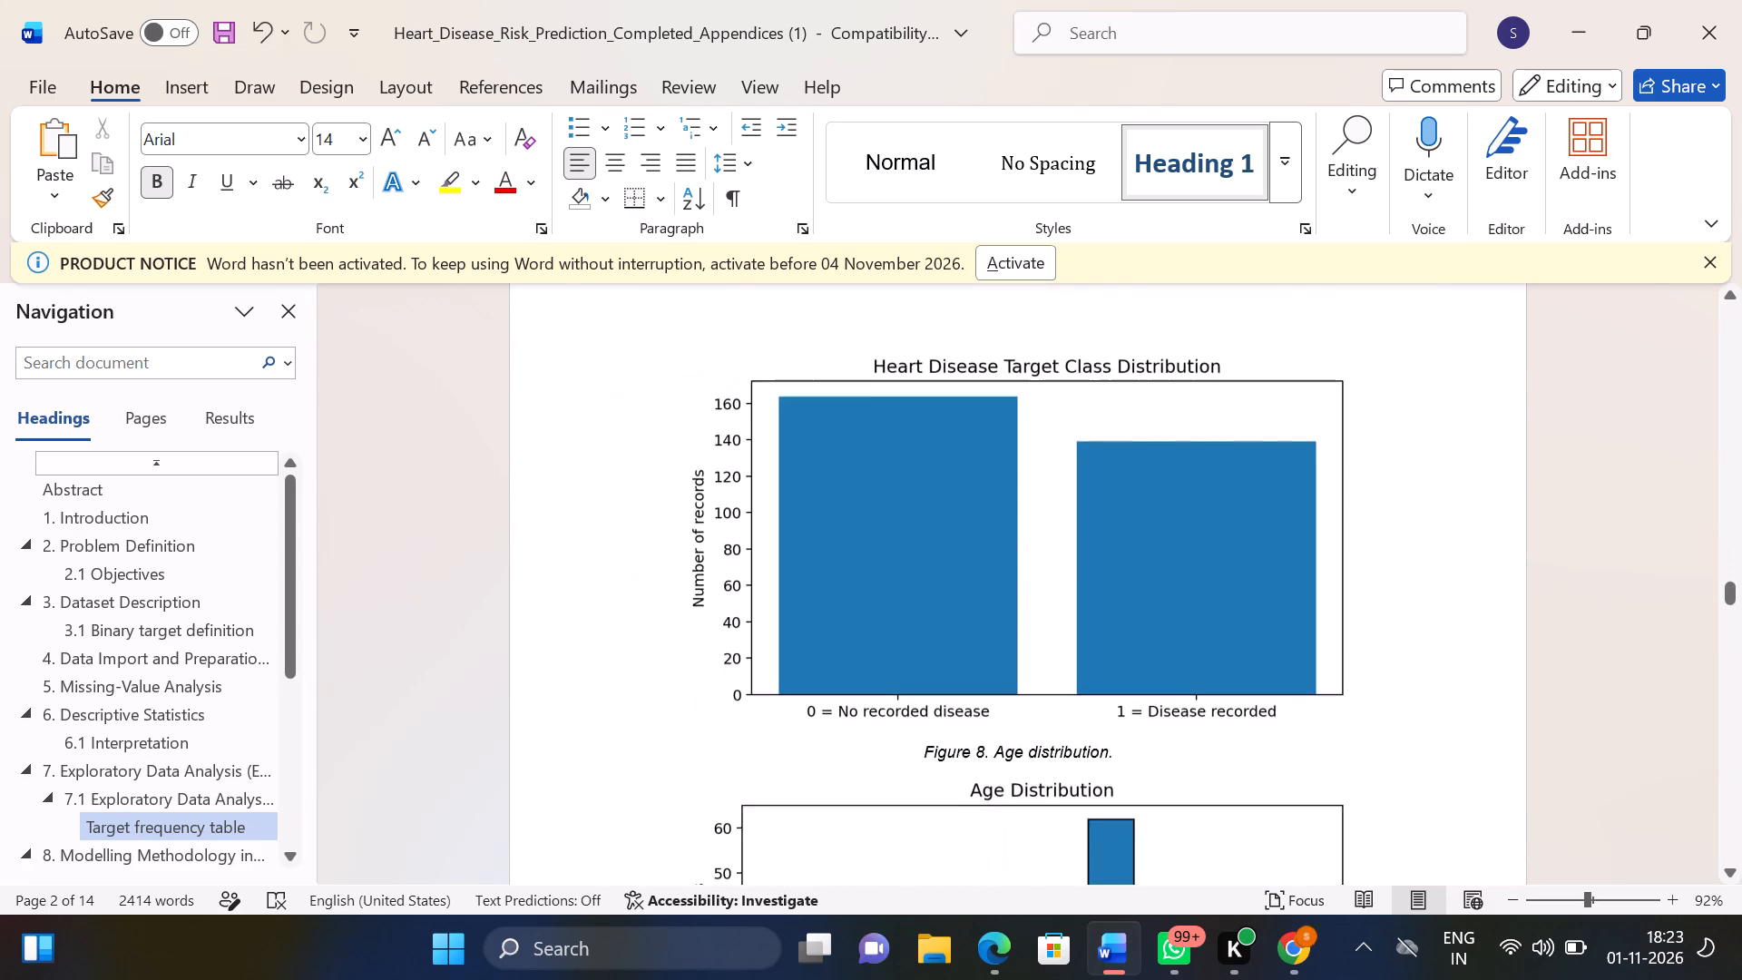
scroll(819, 704, "down", 10)
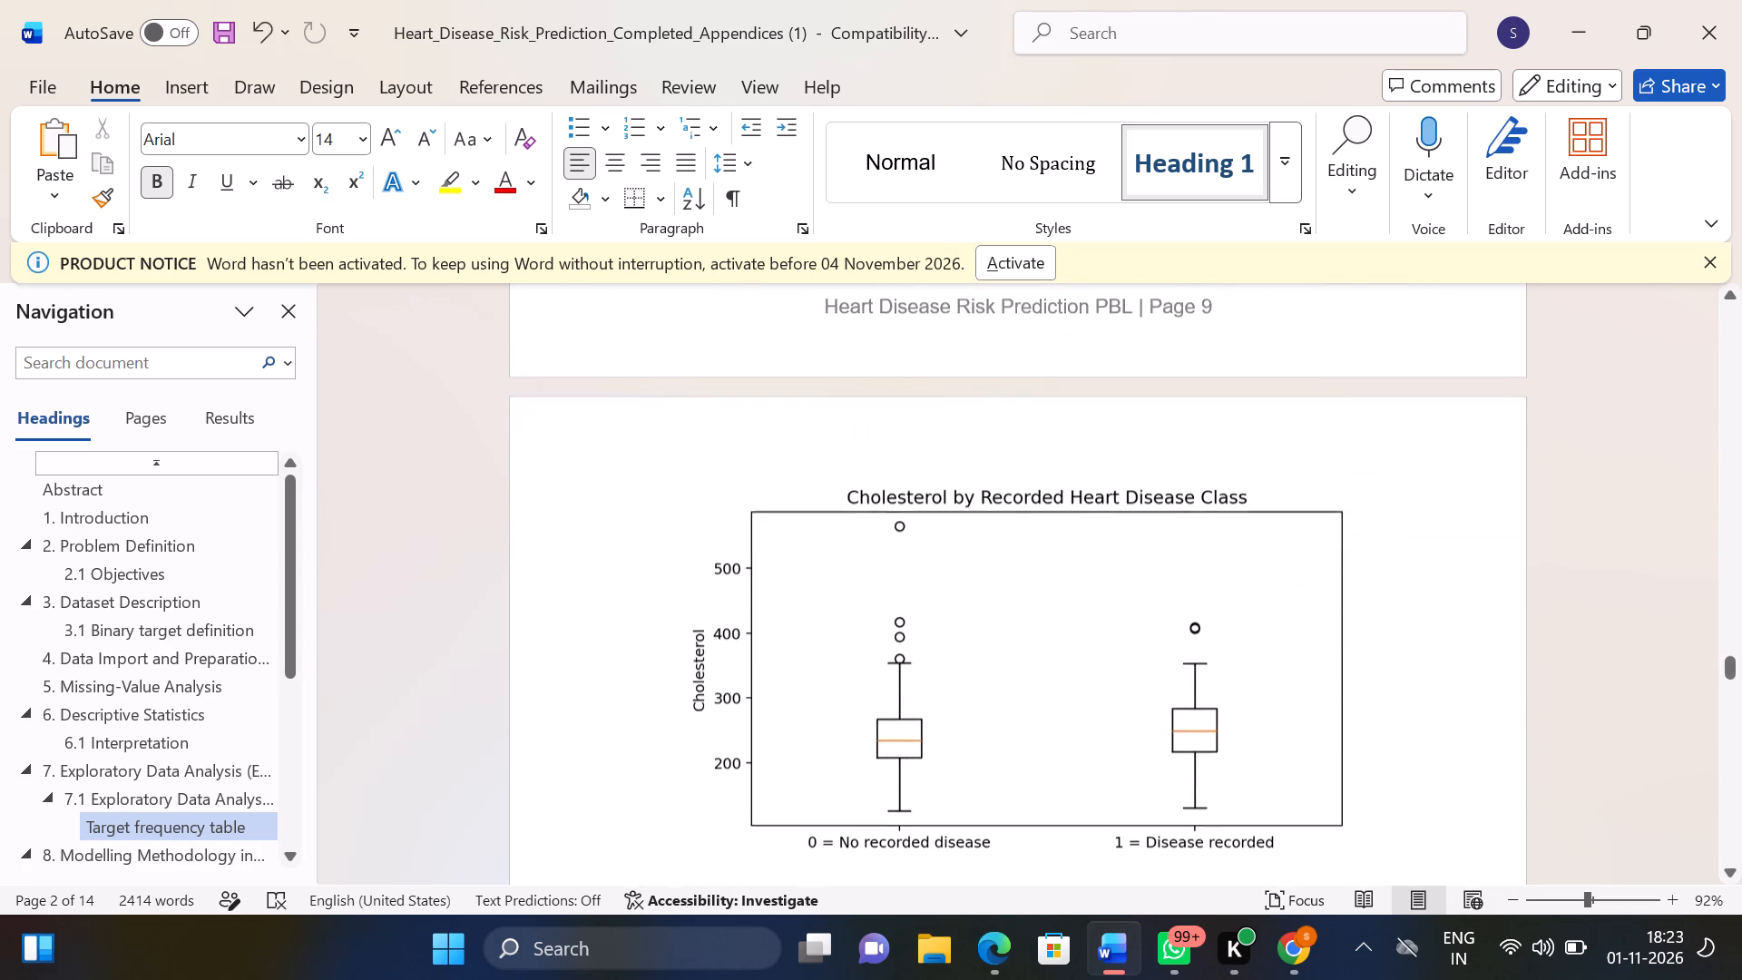
scroll(819, 704, "down", 10)
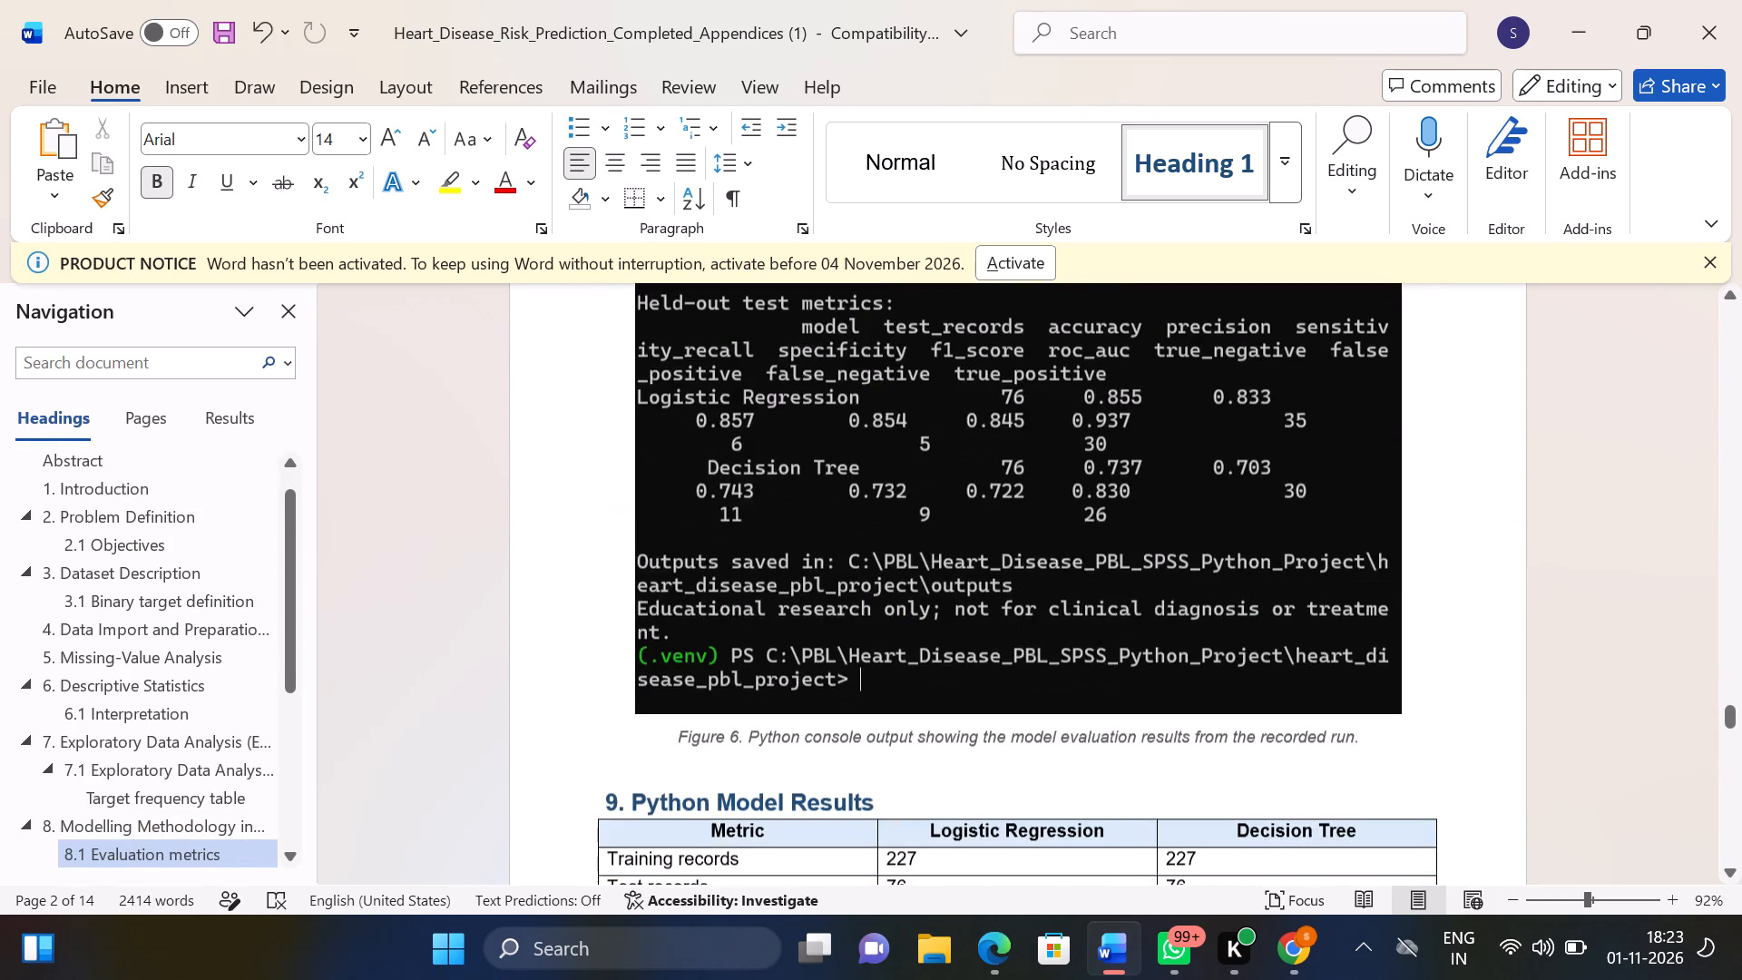
scroll(819, 704, "down", 10)
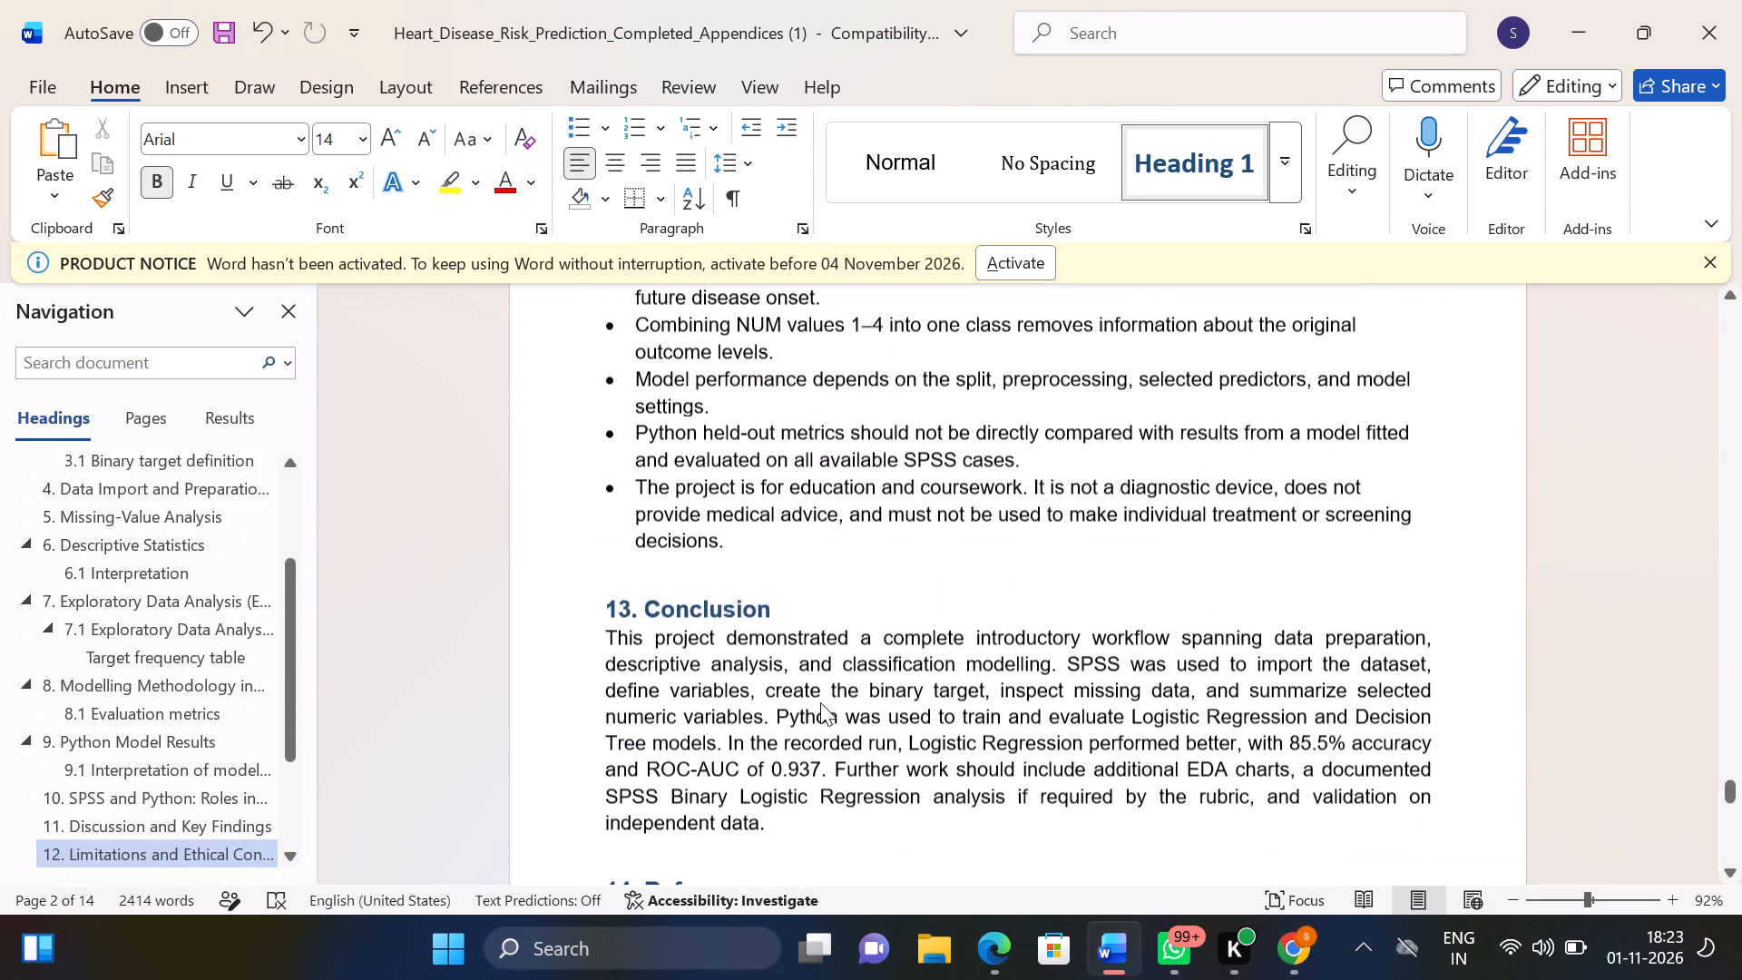
scroll(820, 702, "down", 9)
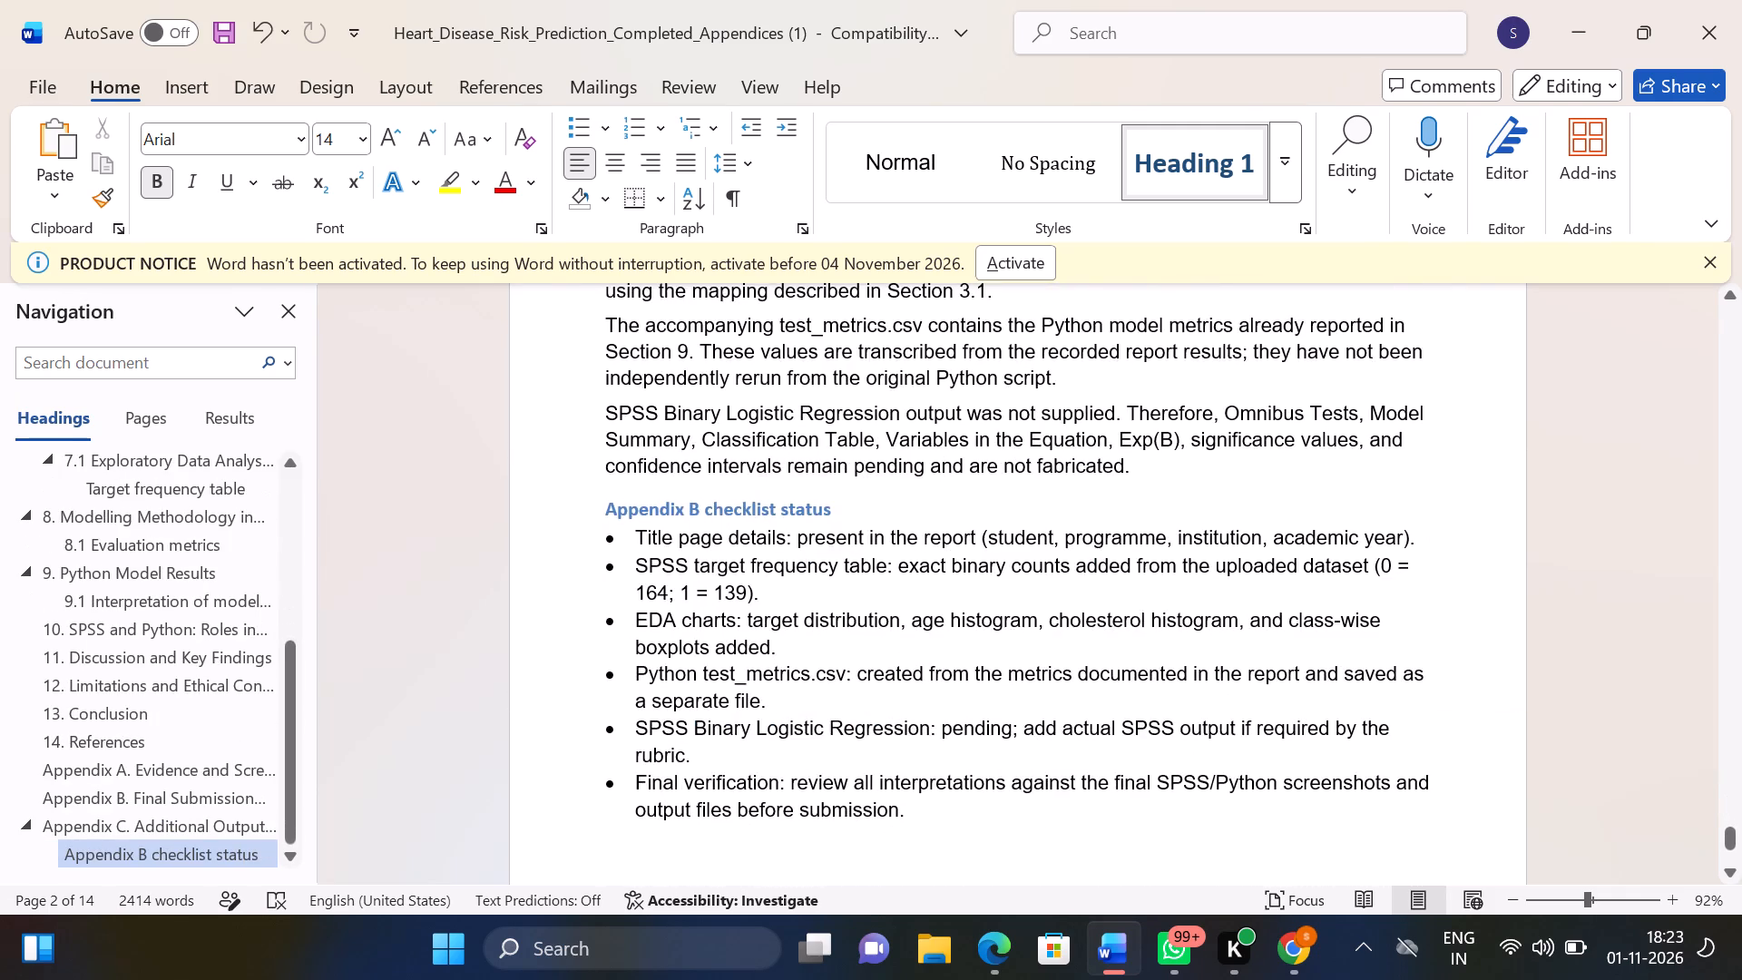
scroll(820, 702, "down", 5)
scroll(820, 701, "up", 3)
scroll(820, 701, "down", 1)
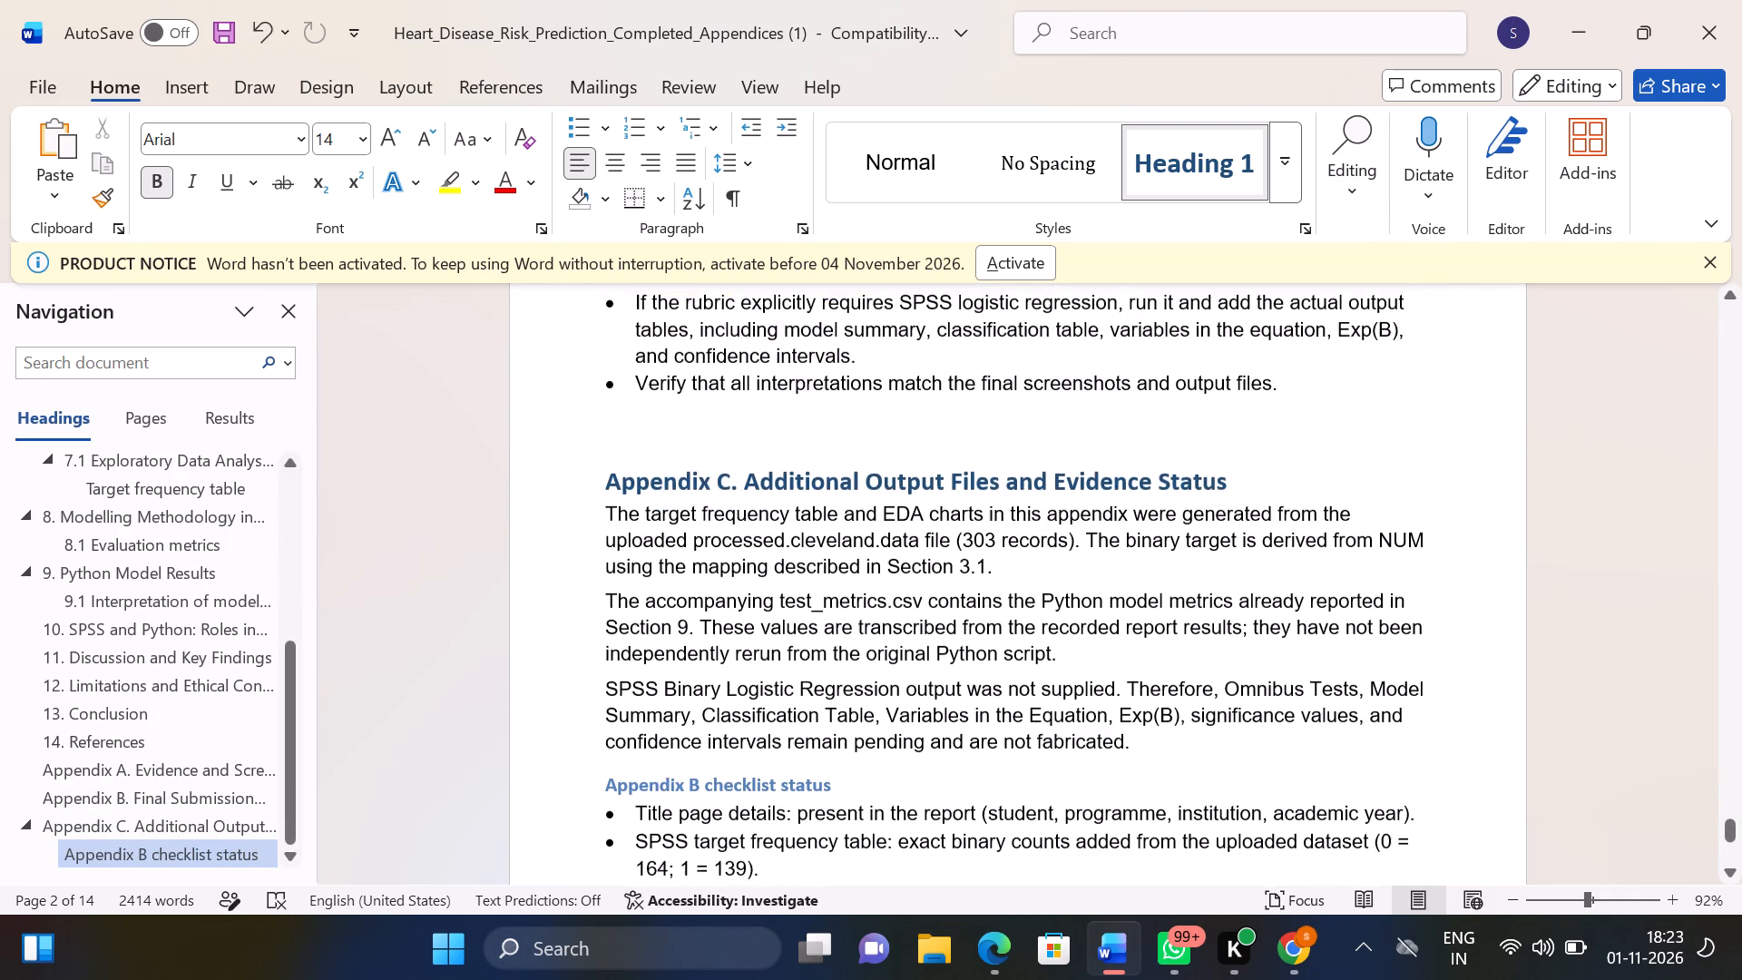
scroll(820, 701, "down", 4)
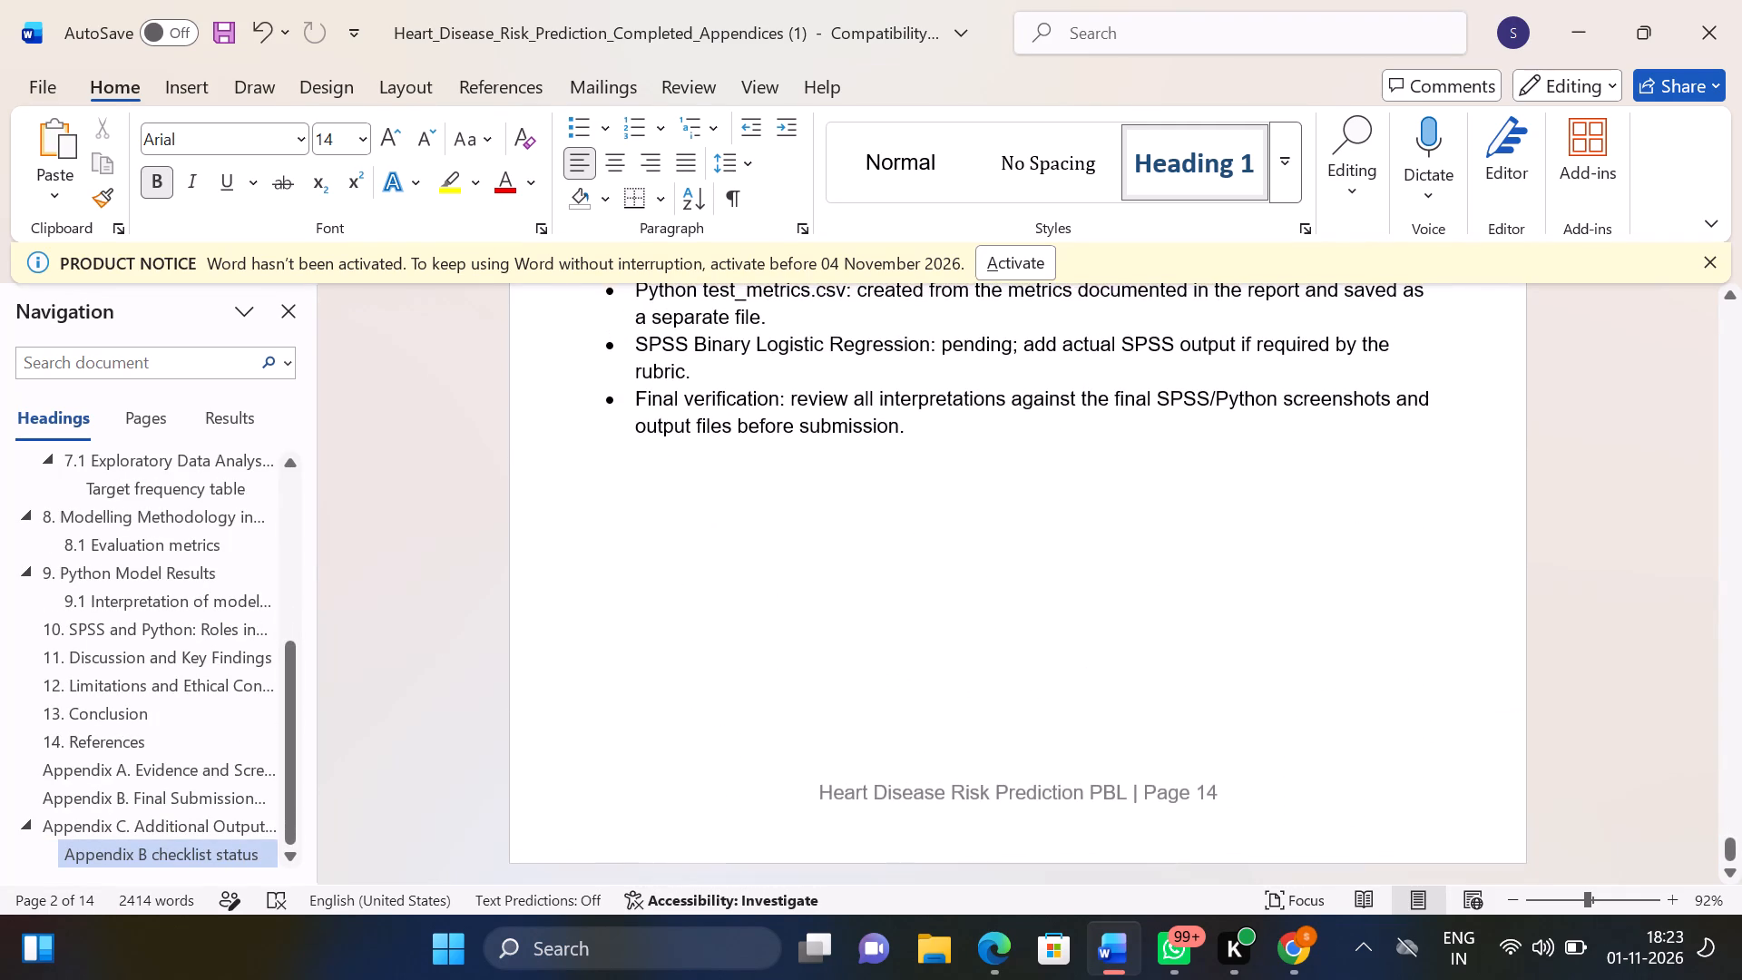
Return to the start of the report and review the title page's layout down to the Abstract and Introduction headings on page 2.
scroll(820, 698, "up", 10)
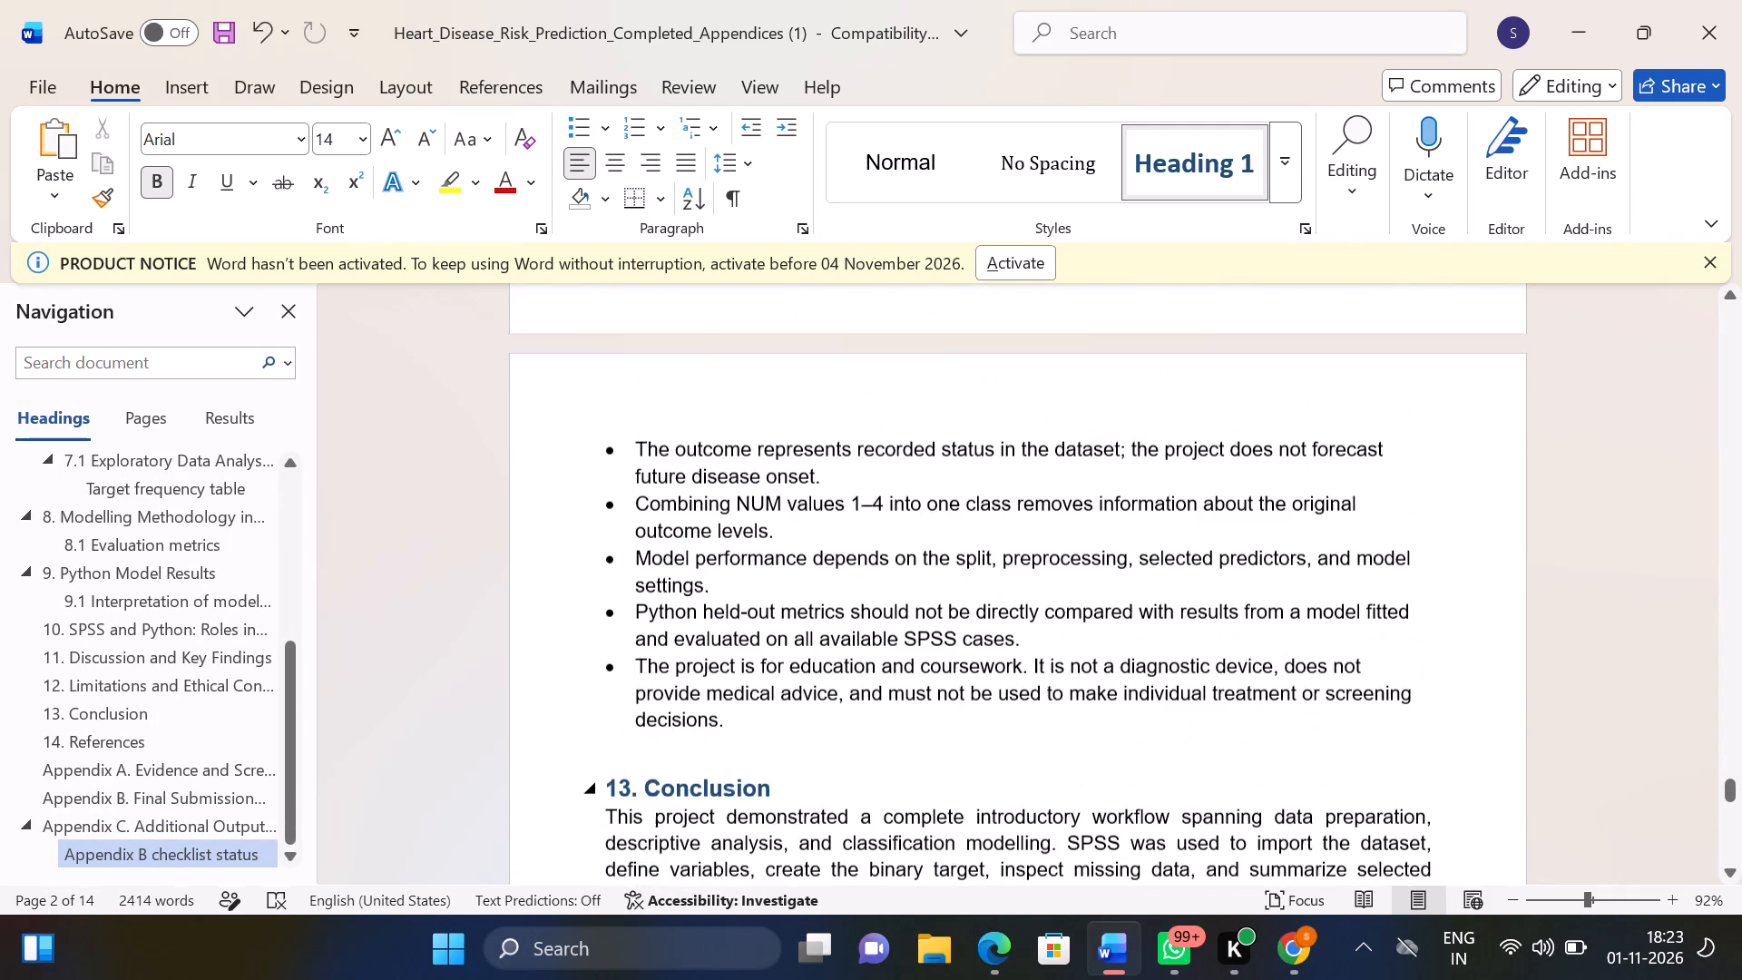
scroll(842, 790, "up", 15)
scroll(842, 790, "up", 20)
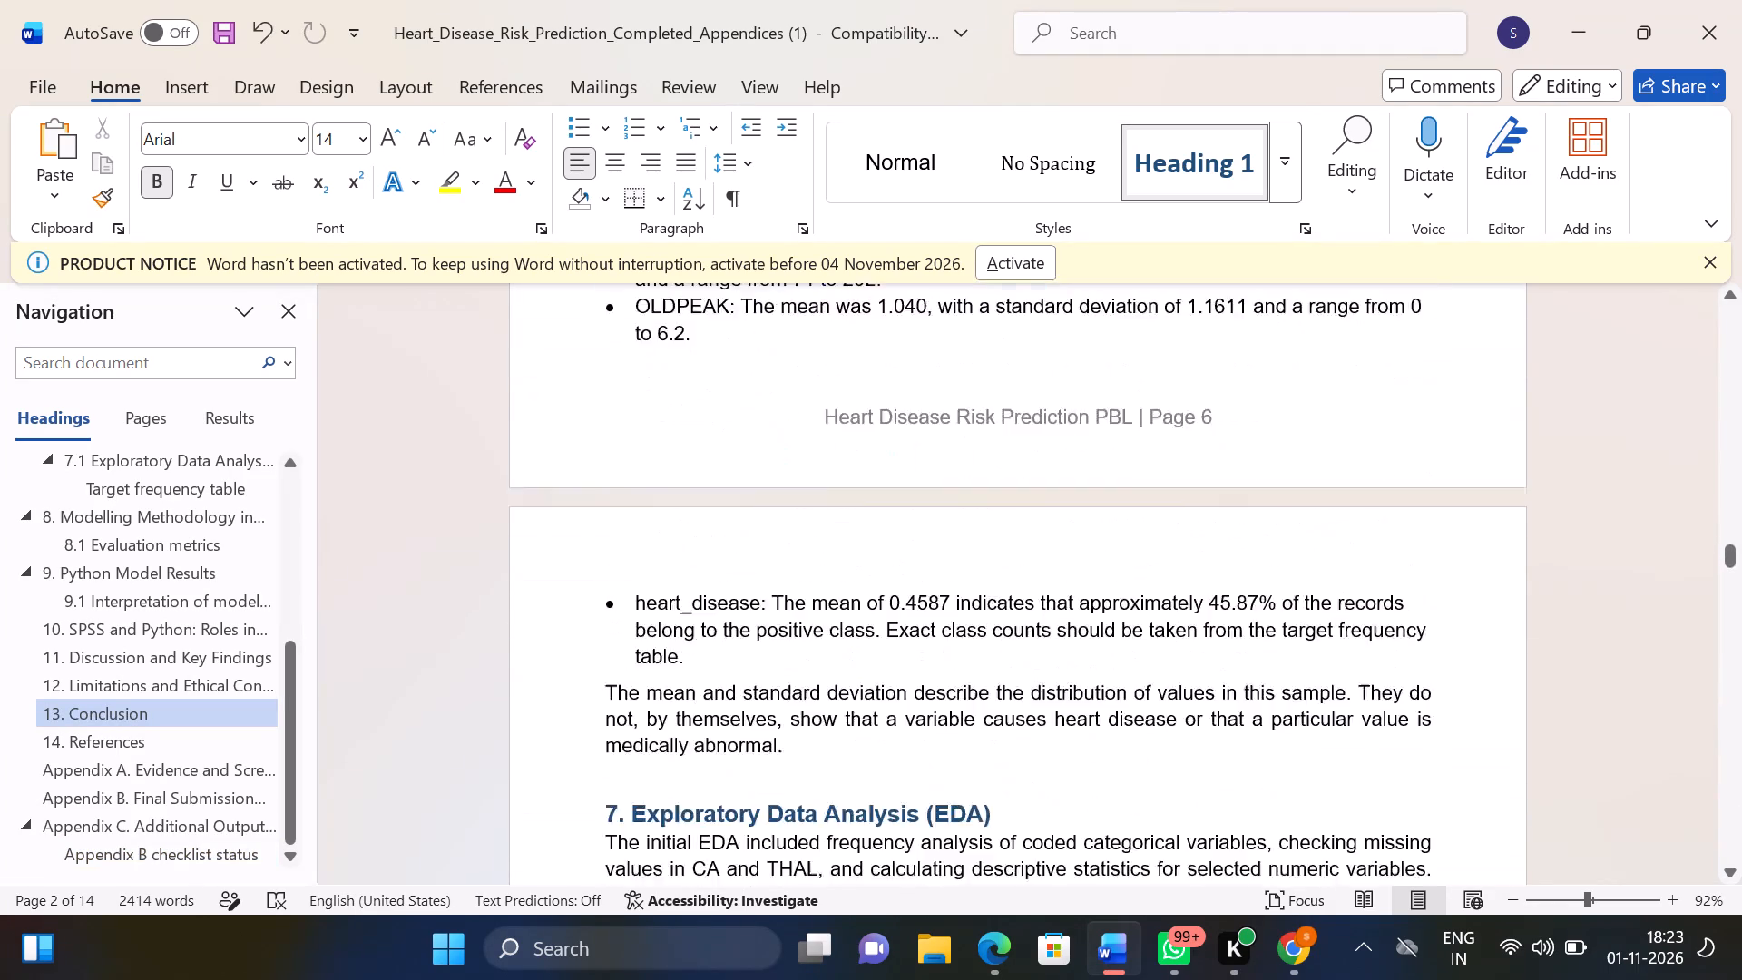
scroll(842, 790, "up", 20)
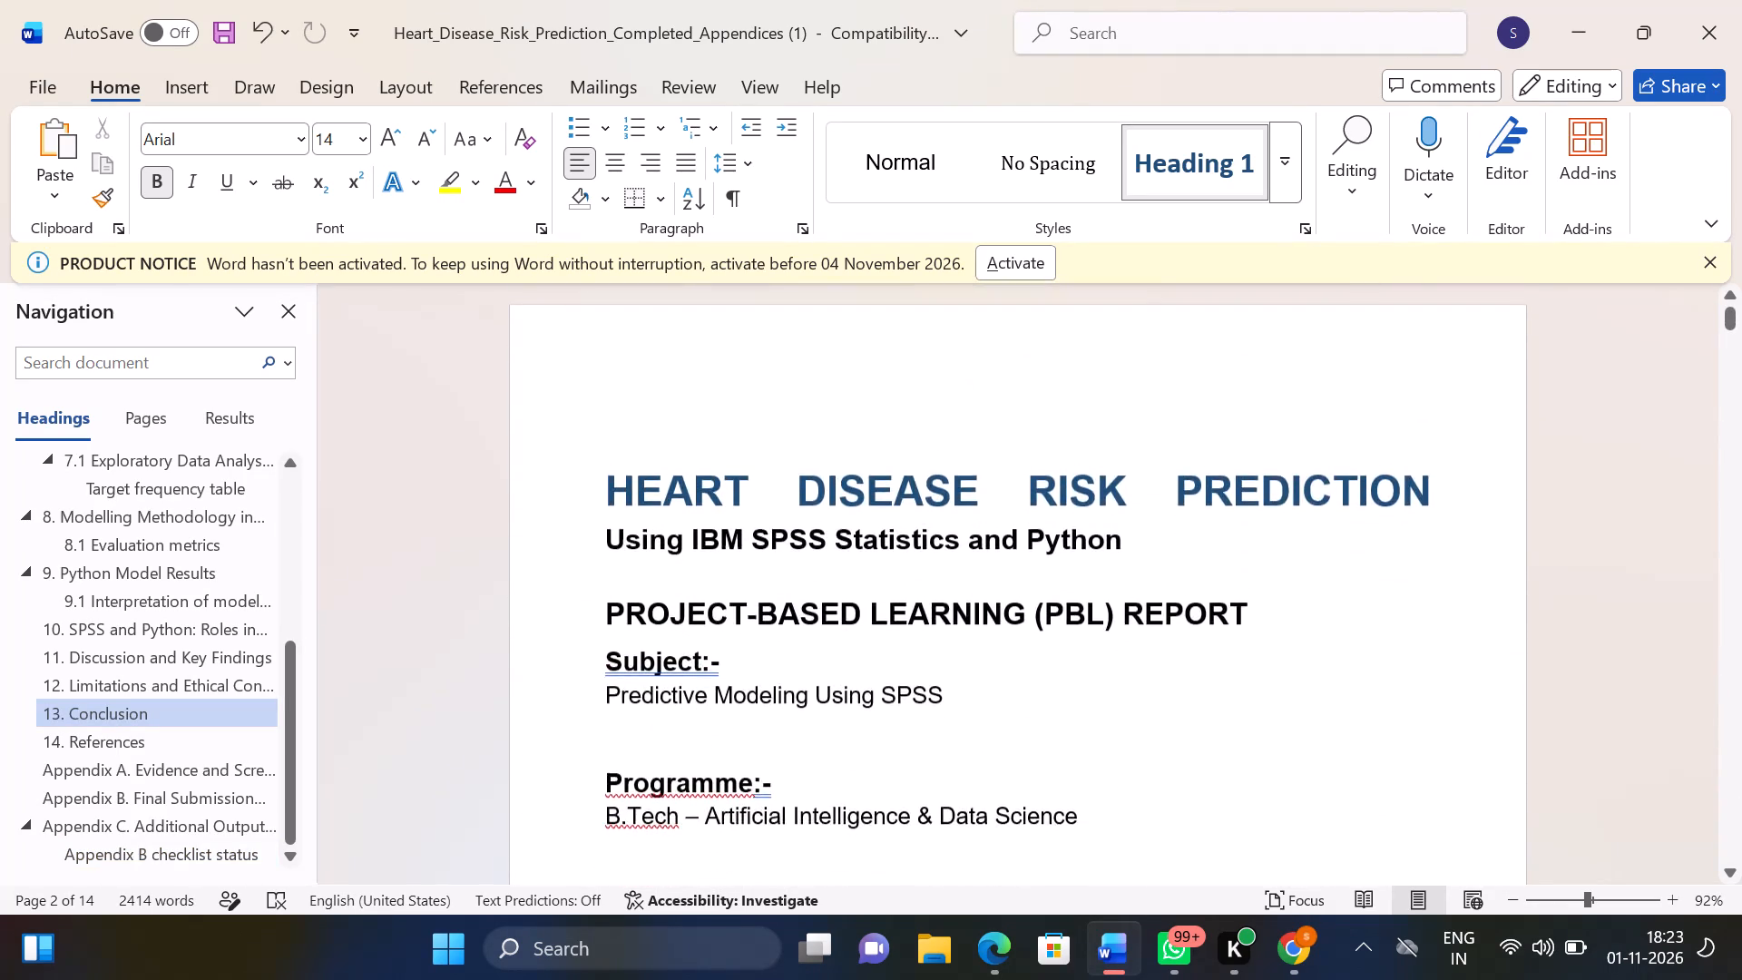
scroll(842, 790, "down", 8)
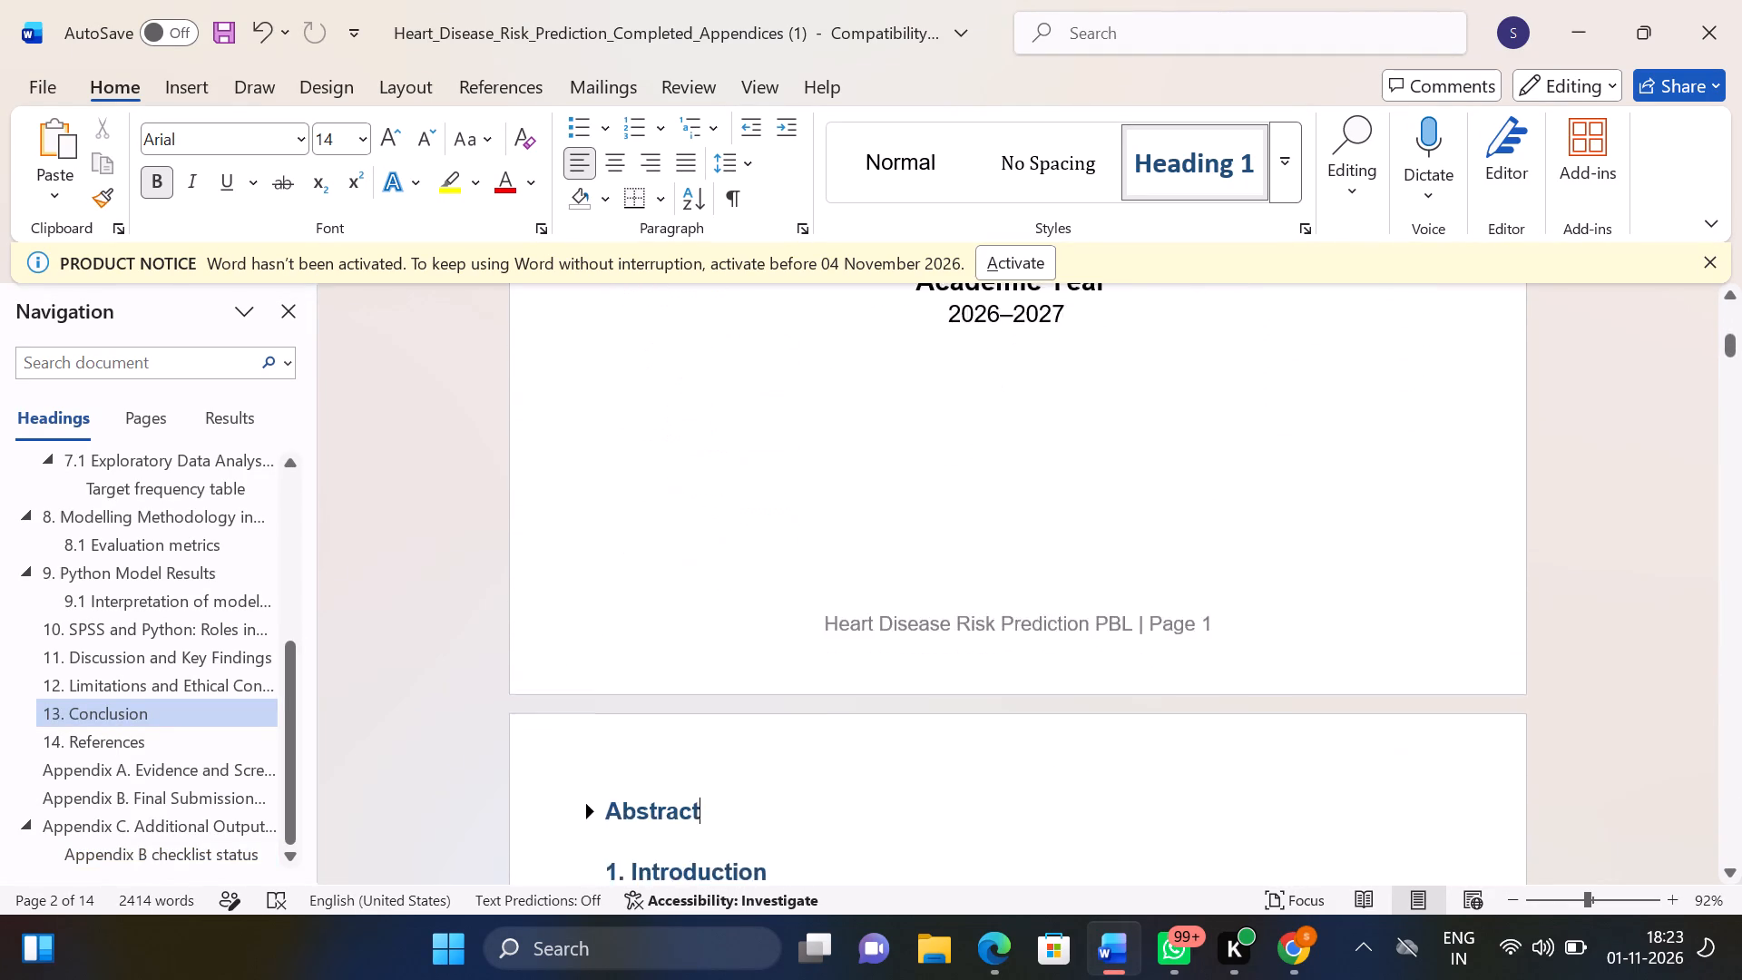
scroll(842, 791, "up", 7)
scroll(842, 791, "down", 1)
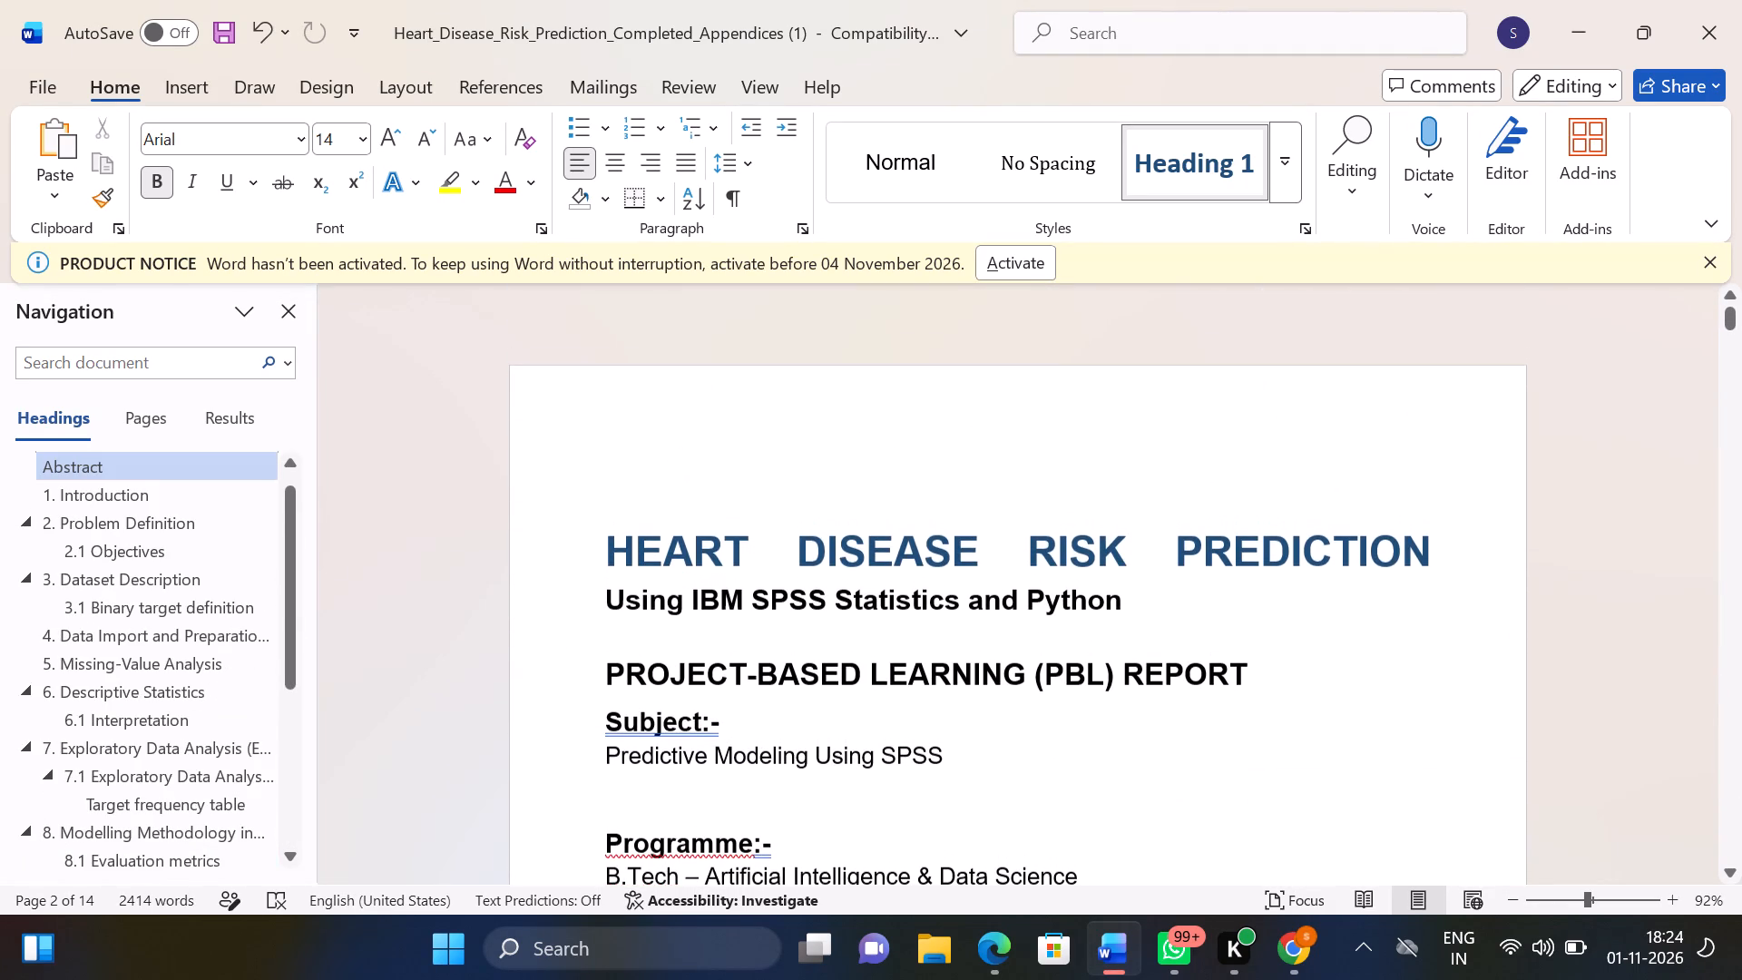
scroll(842, 791, "down", 4)
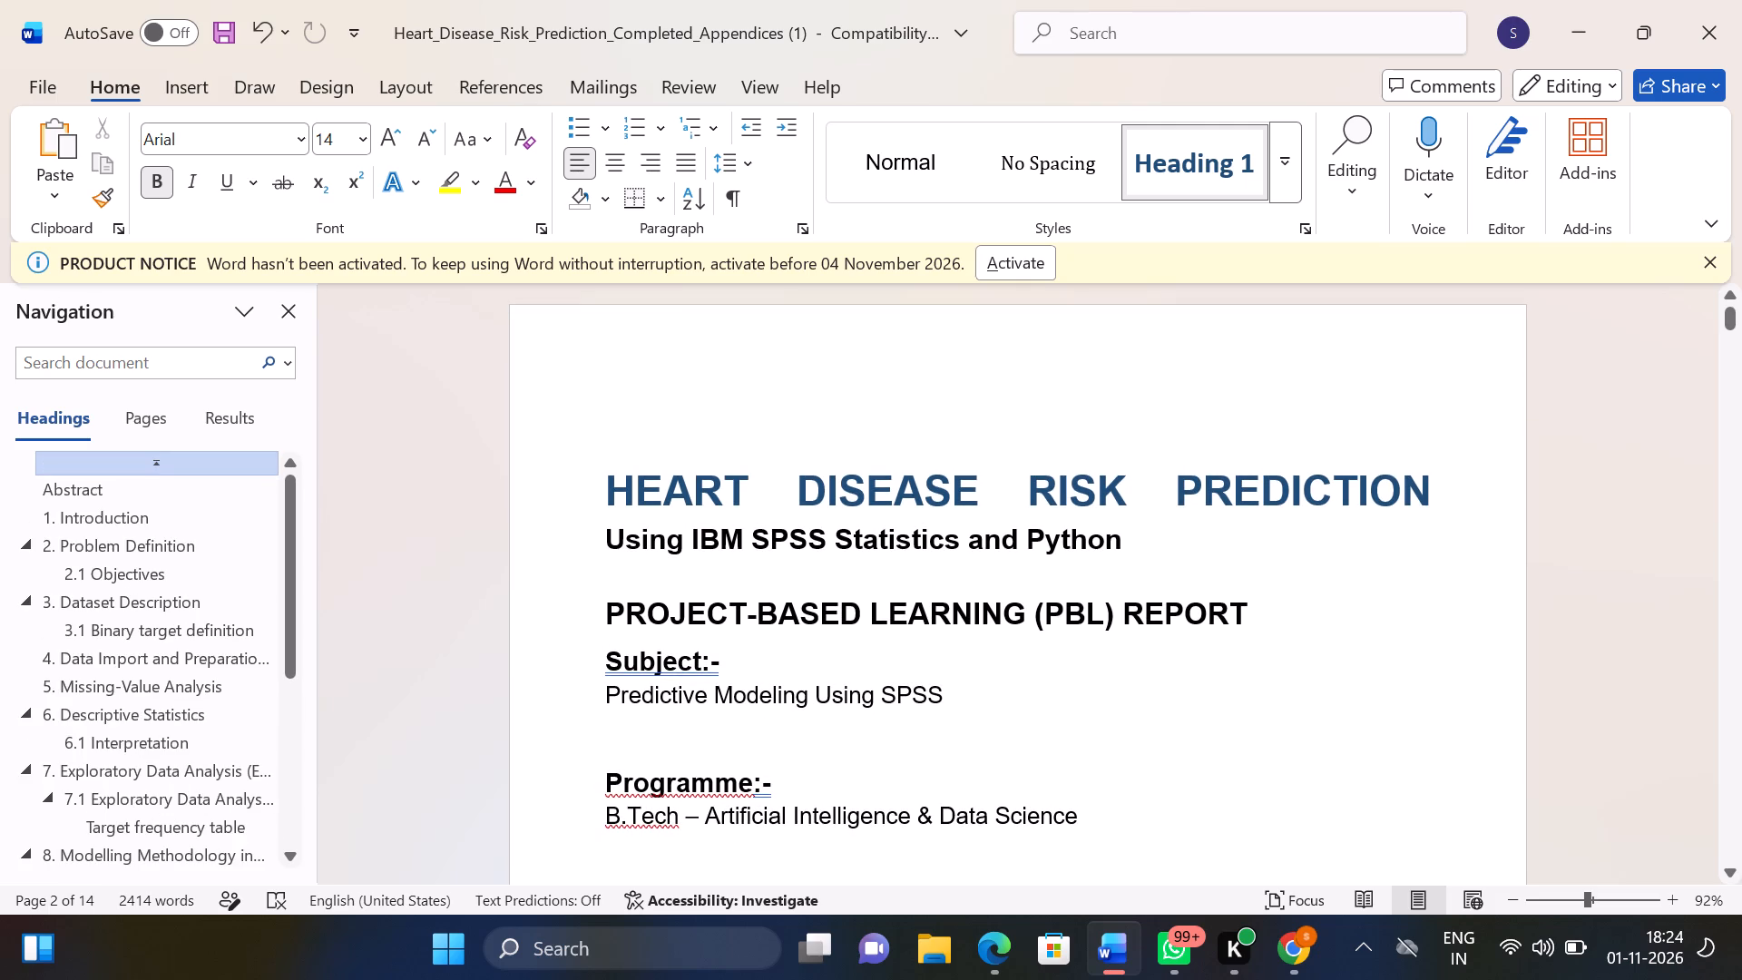
scroll(927, 756, "down", 5)
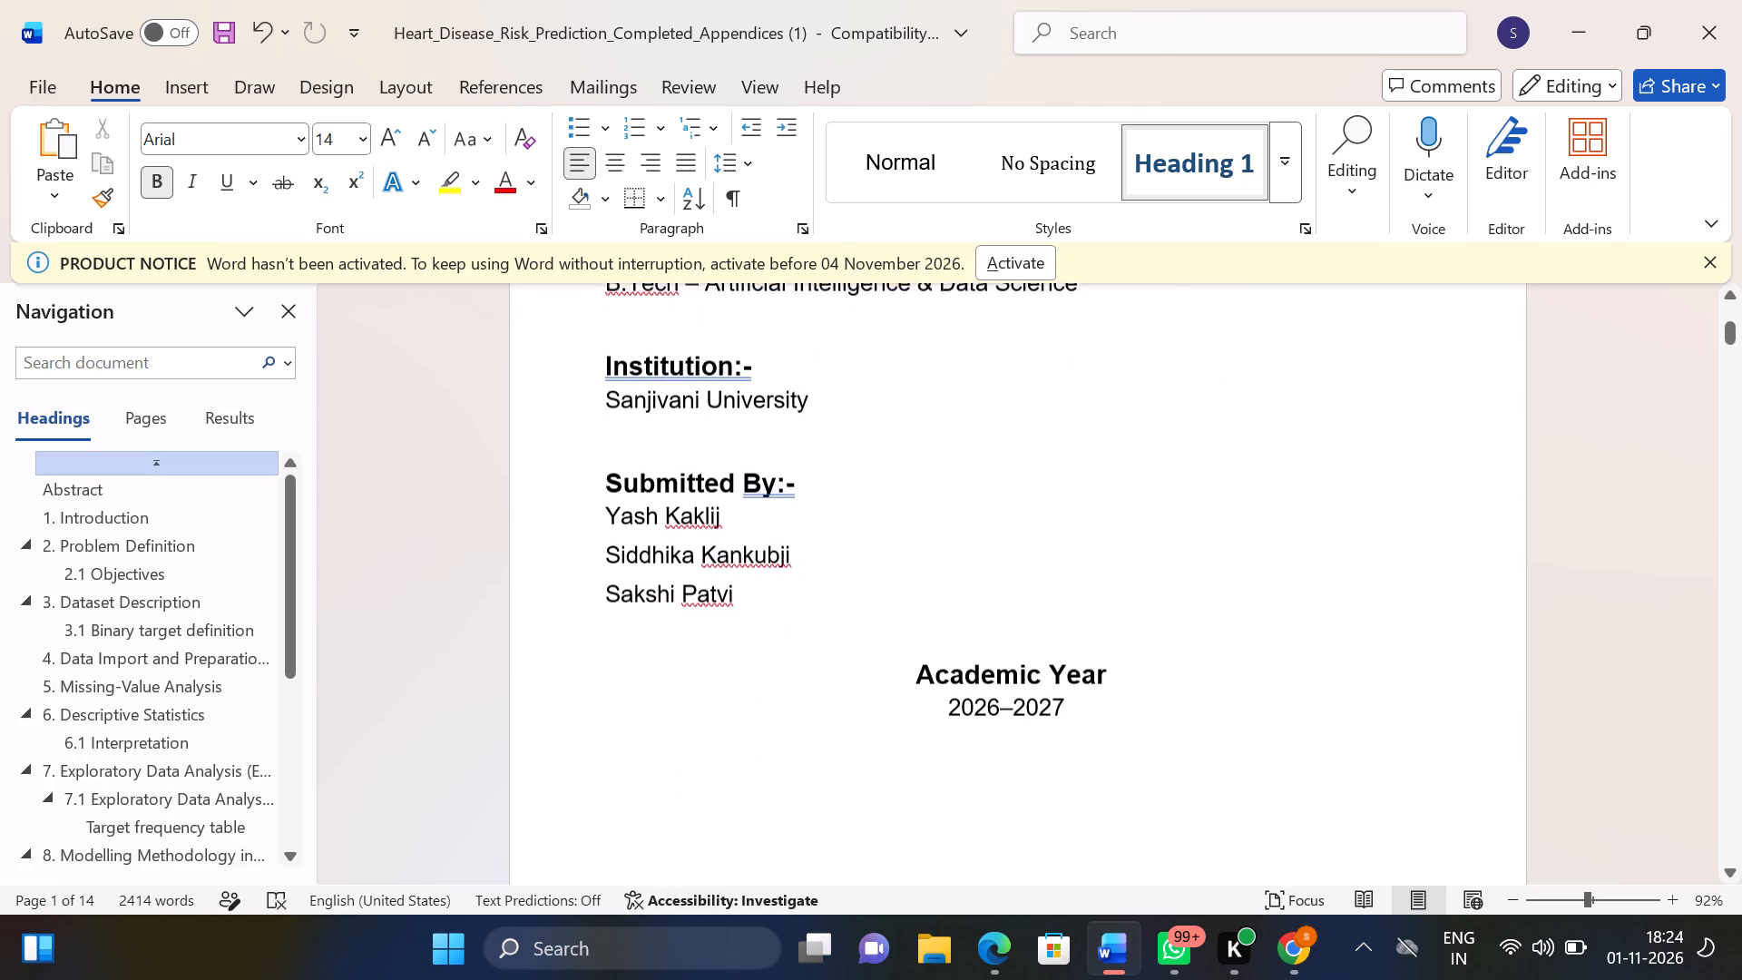
scroll(927, 756, "down", 4)
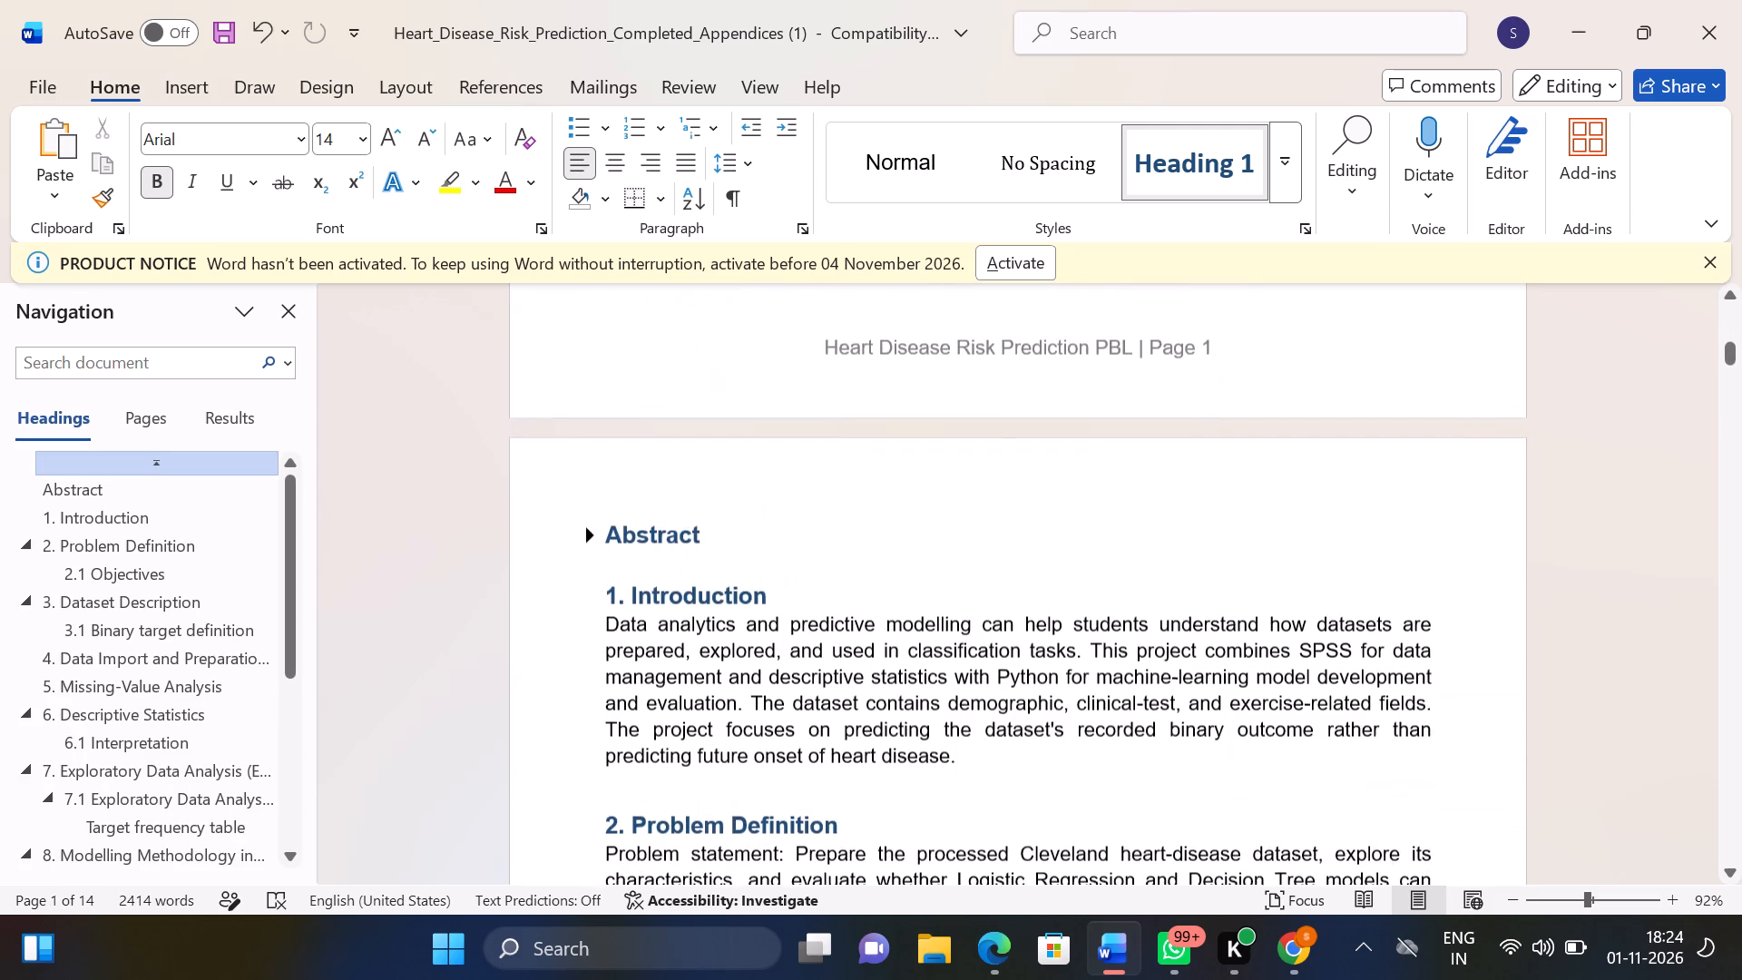
Save the Heart Disease Risk Prediction report to its existing file.
scroll(927, 756, "down", 1)
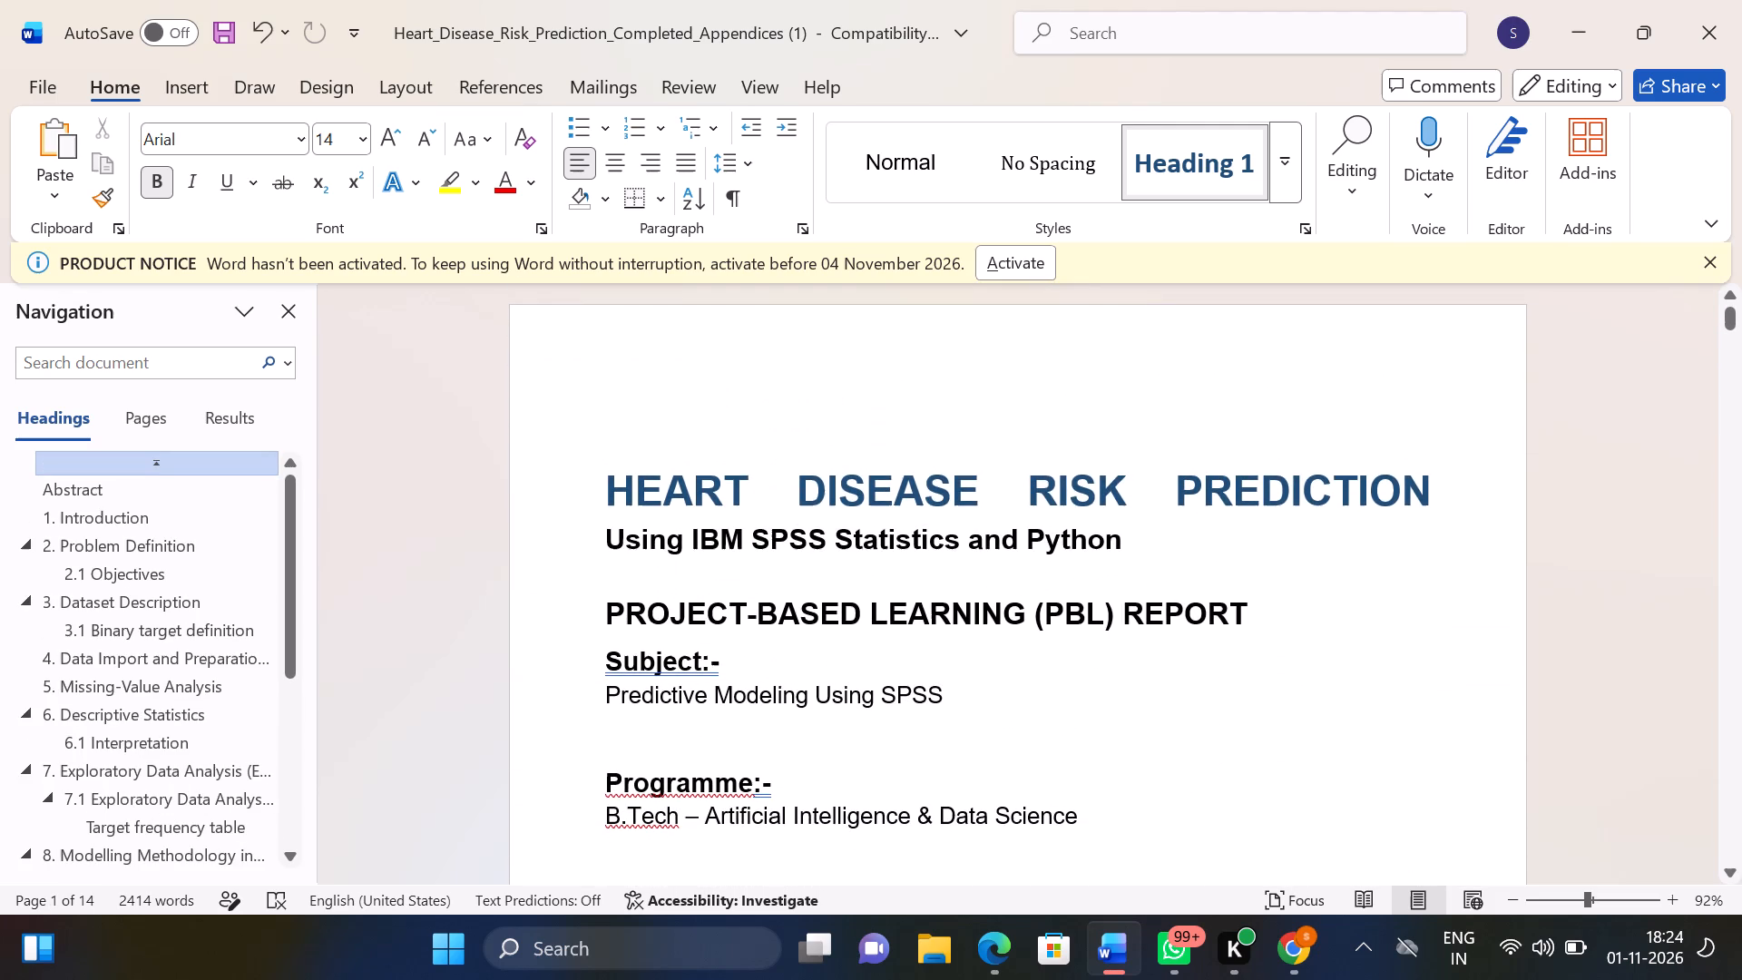
key("ctrl+s")
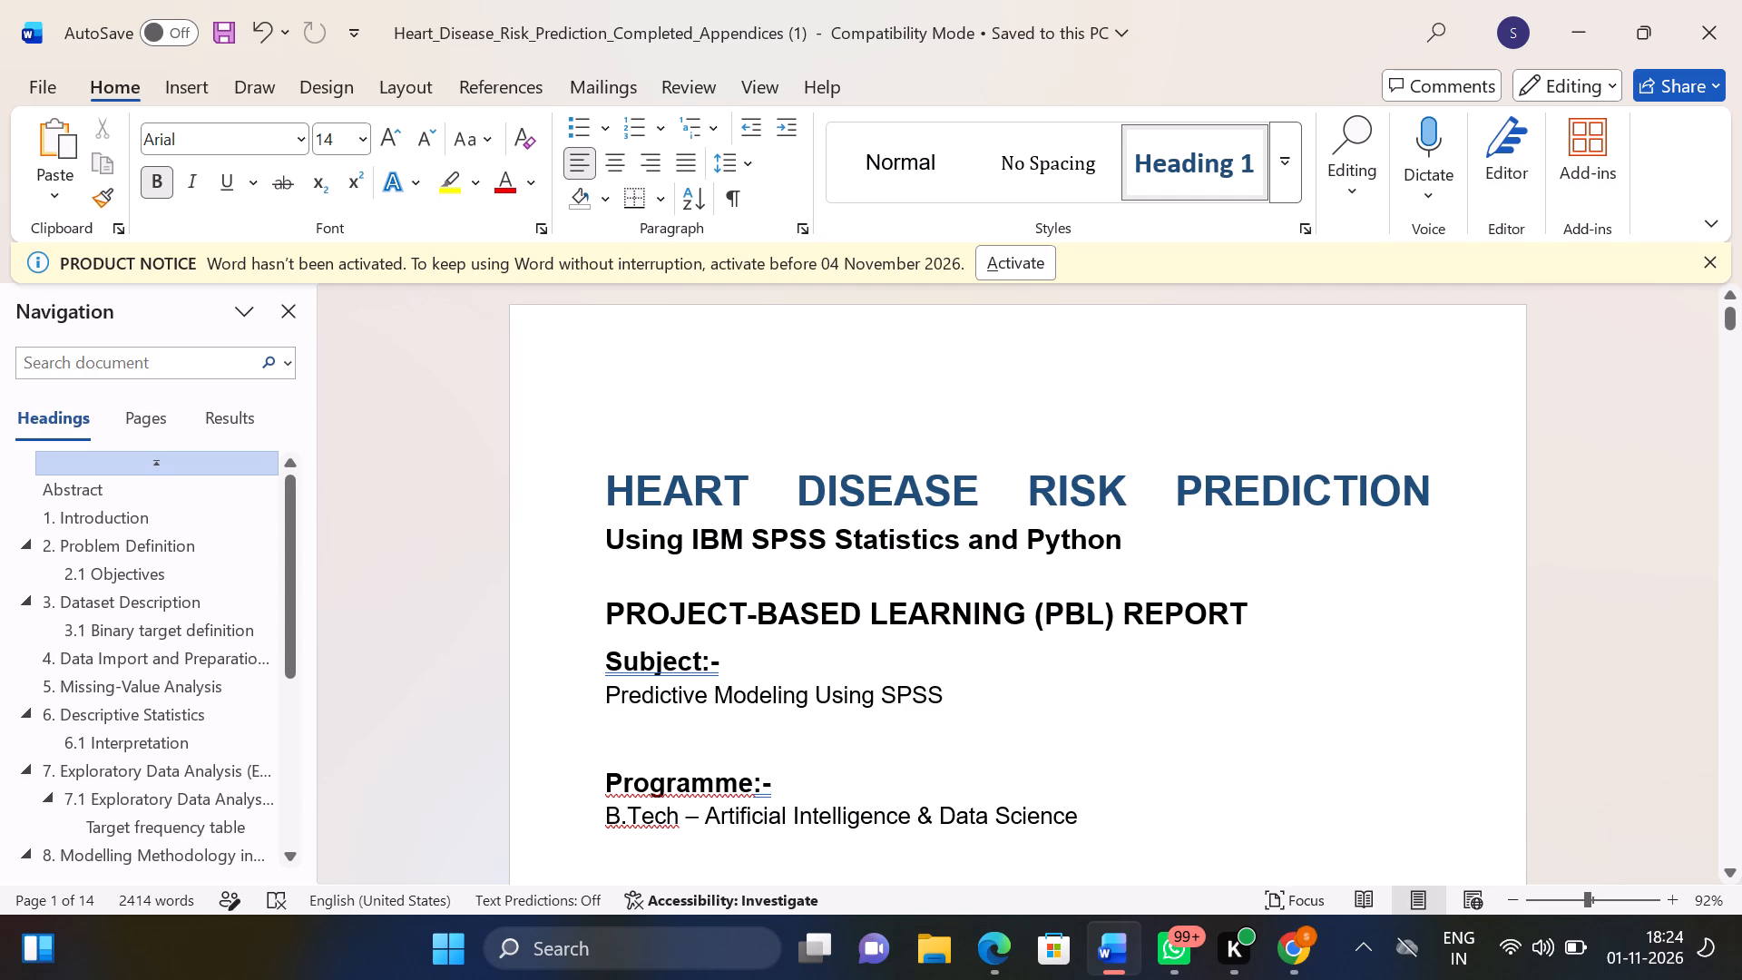
key("ctrl+a")
key("ctrl+s")
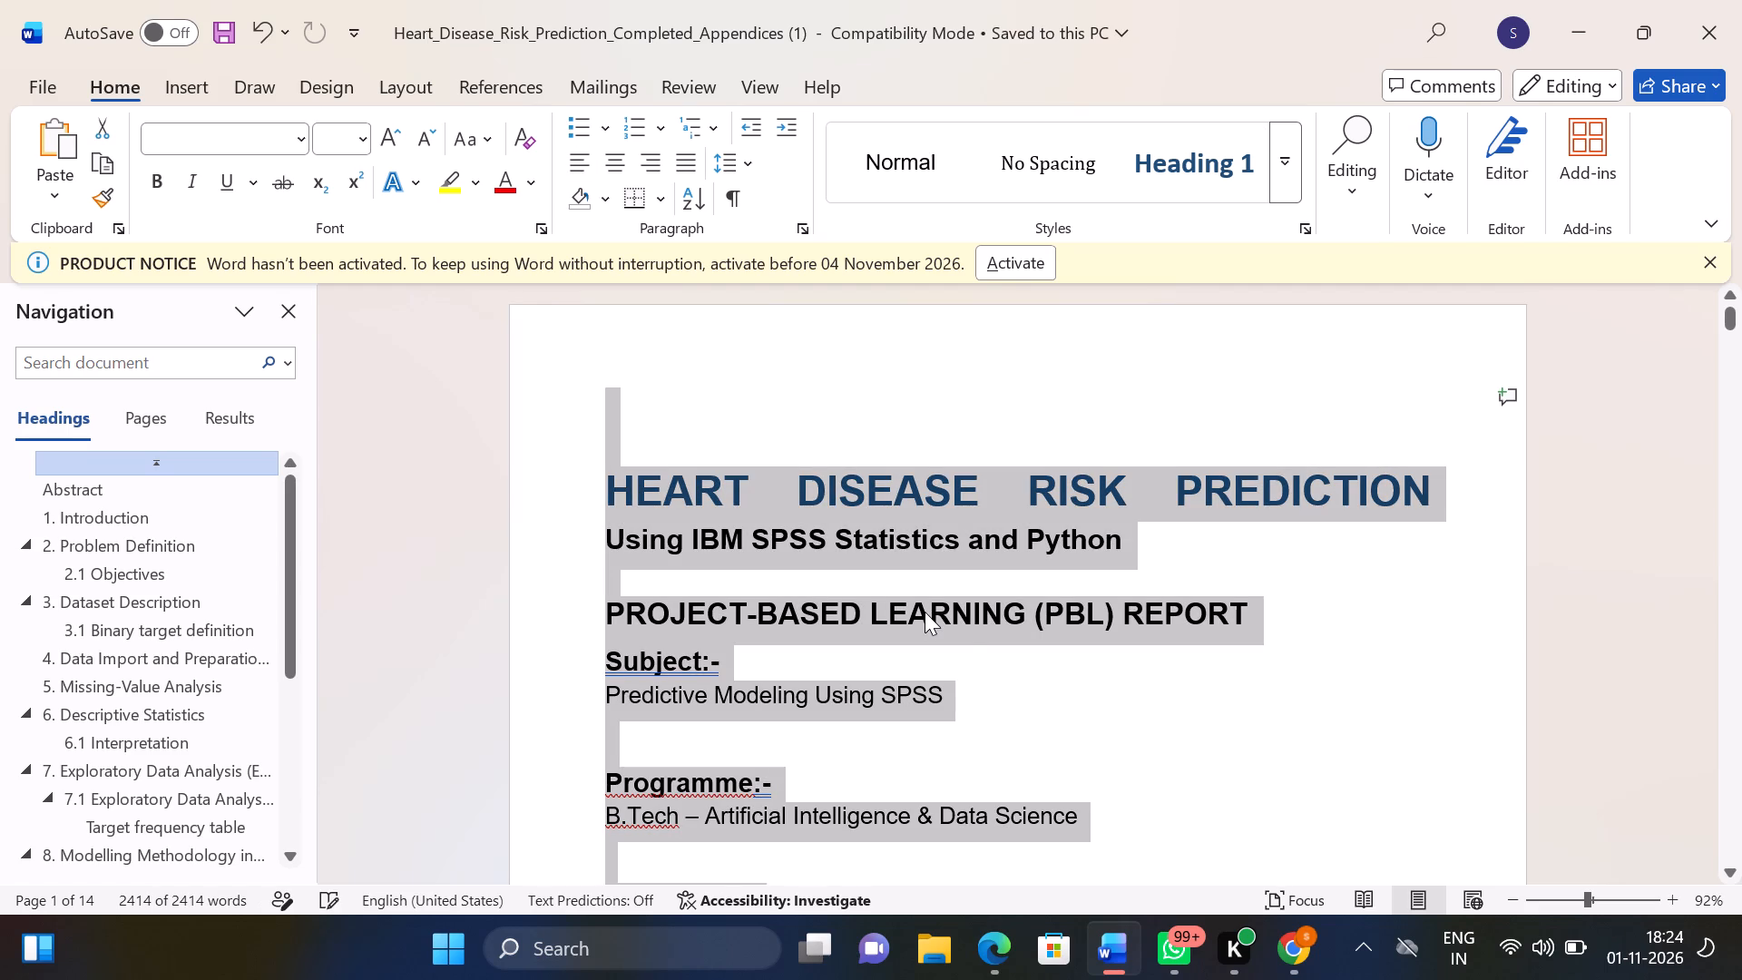
left_click(1245, 815)
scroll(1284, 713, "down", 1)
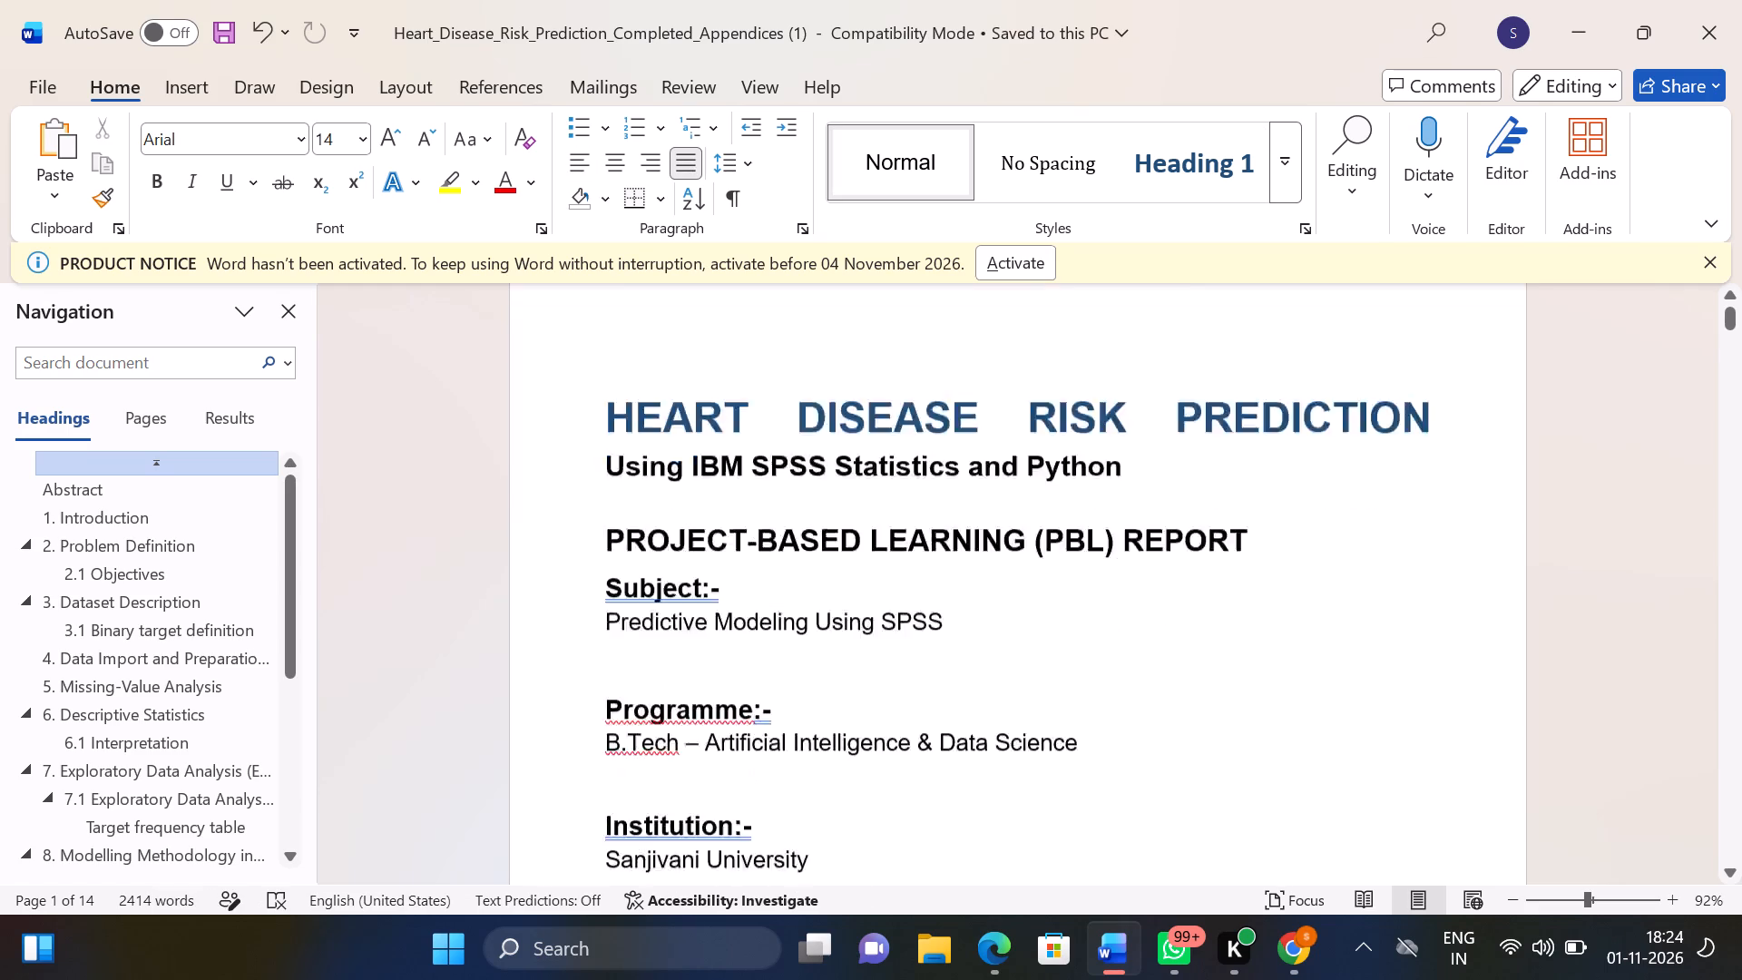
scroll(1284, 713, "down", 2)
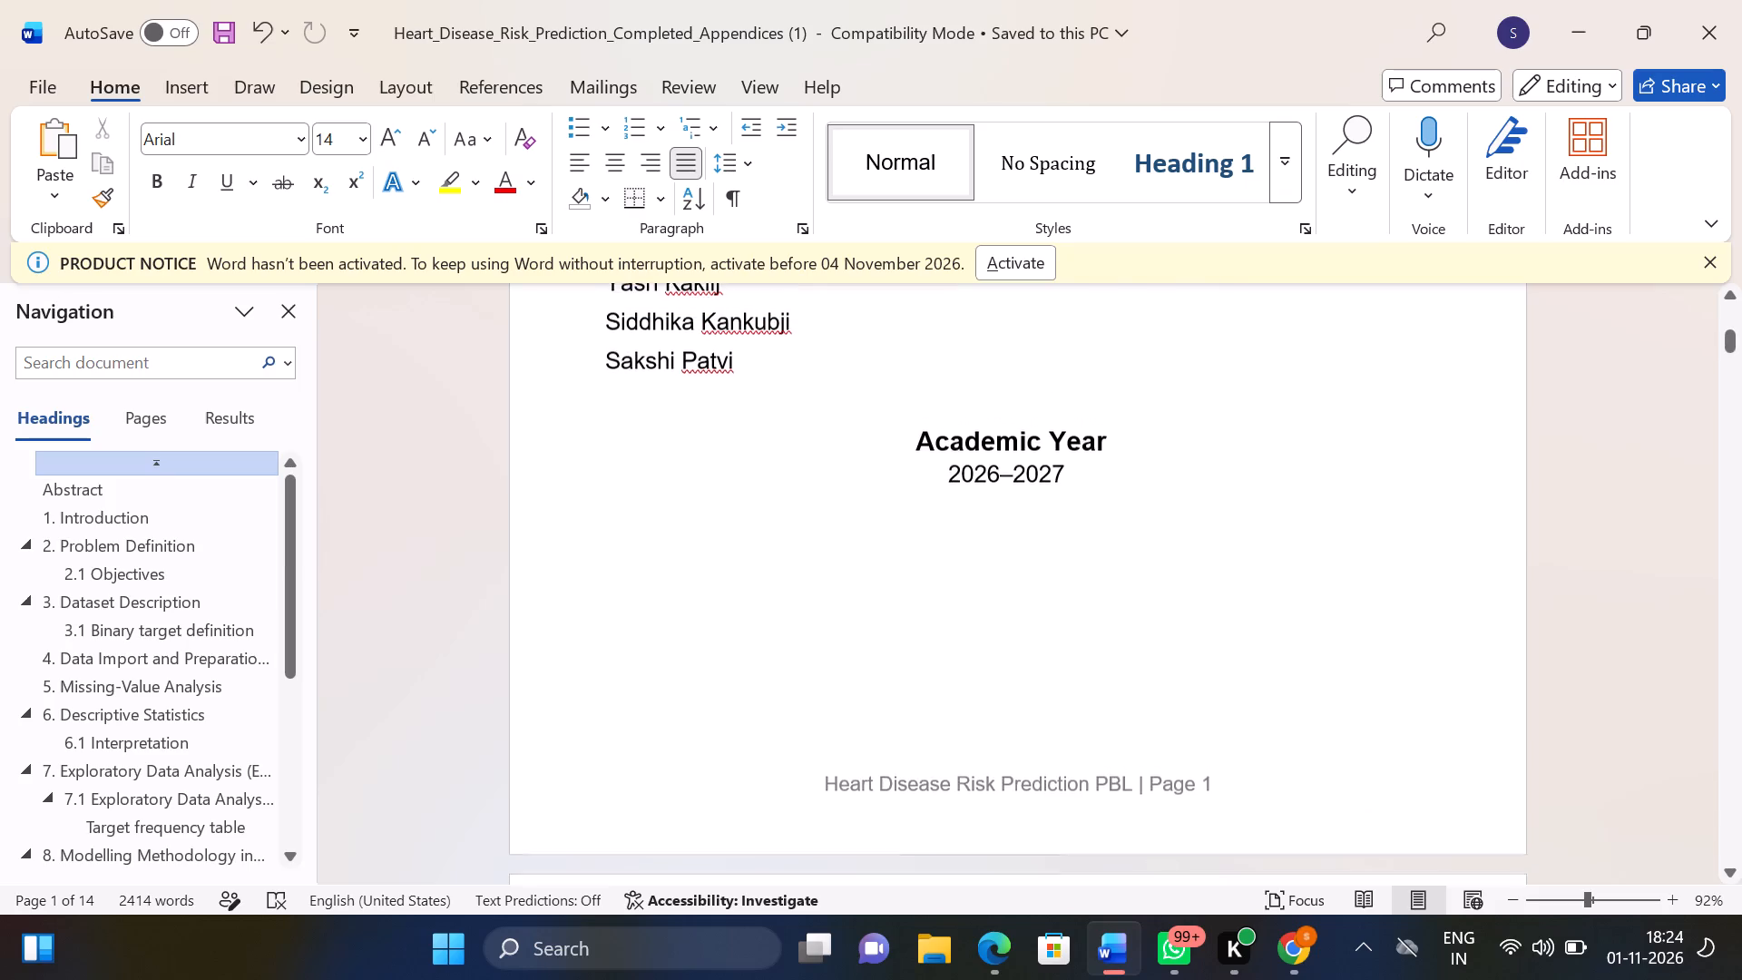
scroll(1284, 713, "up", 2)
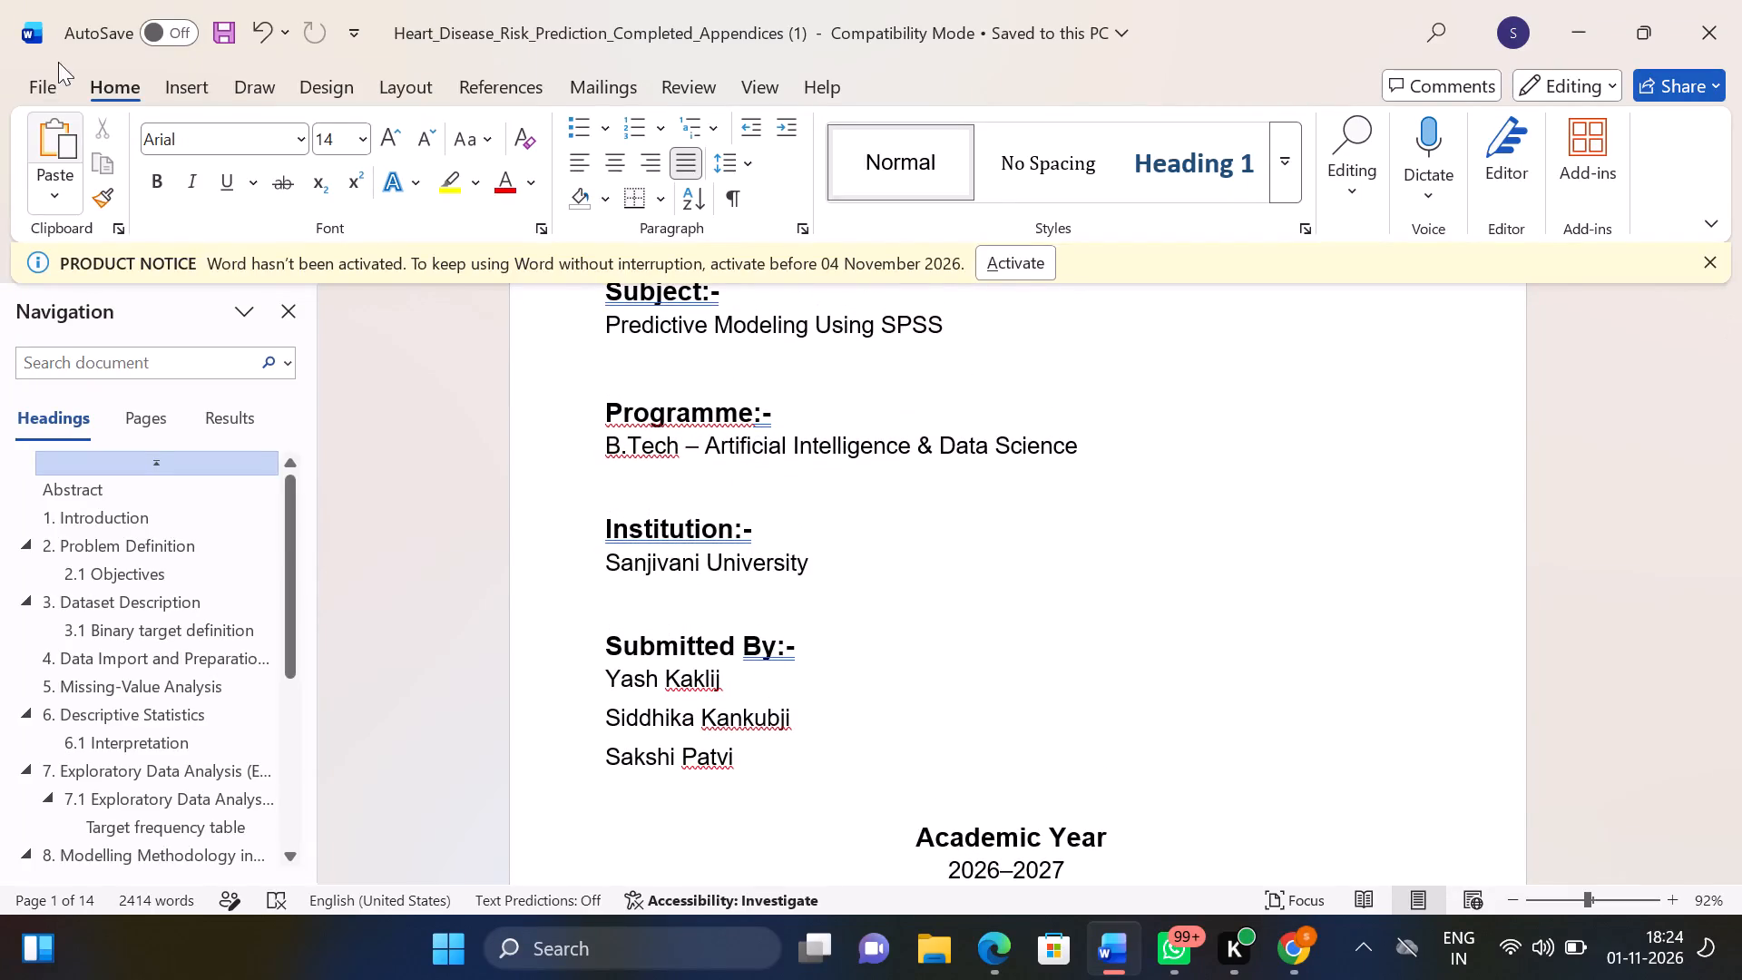
Create a folder named New Folder in the report's current save location while preparing to save a copy.
left_click(56, 85)
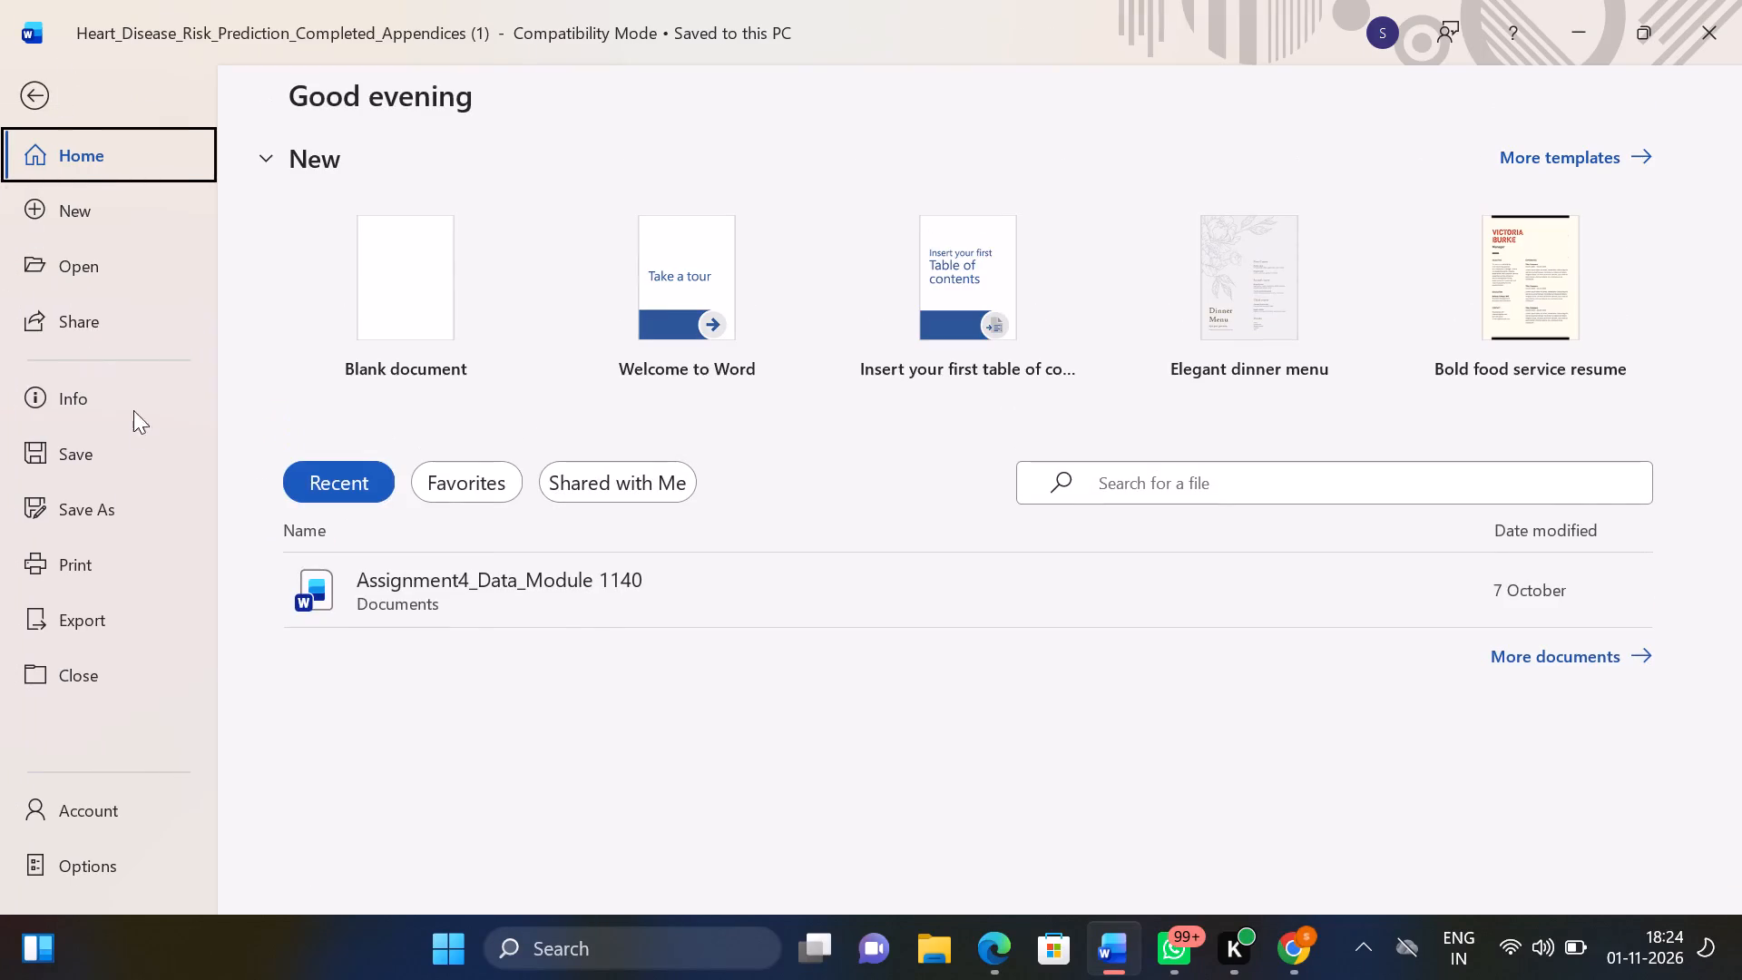
left_click(111, 514)
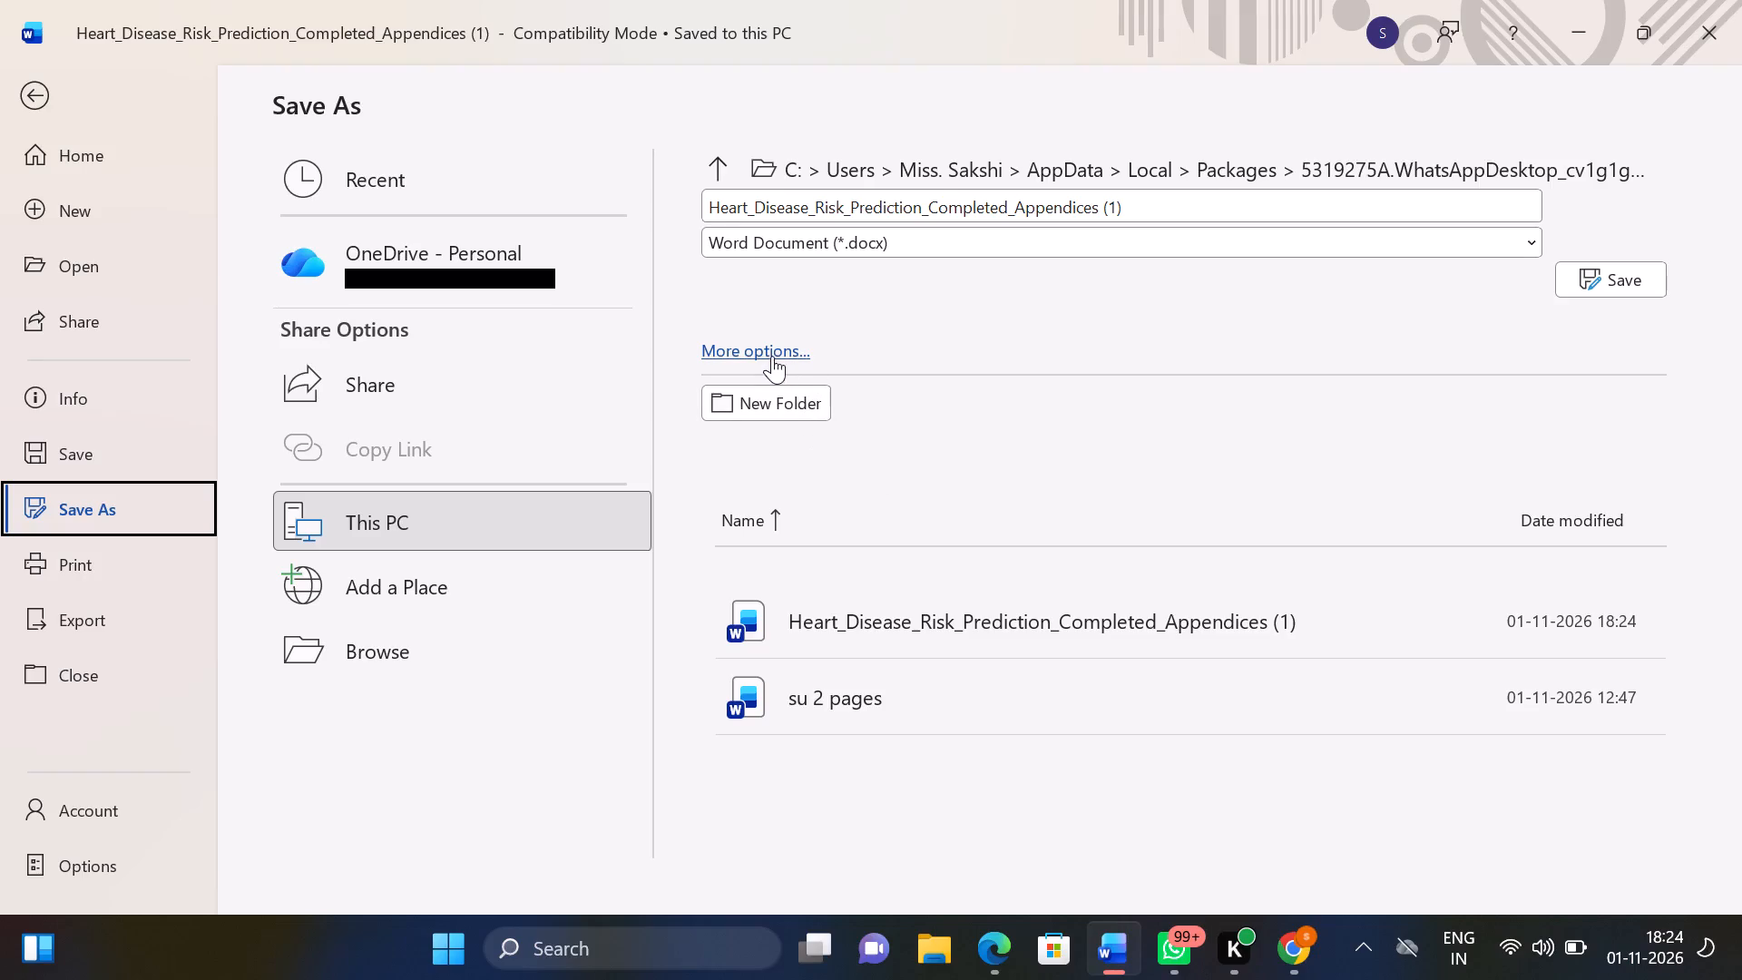
left_click(776, 430)
left_click(784, 415)
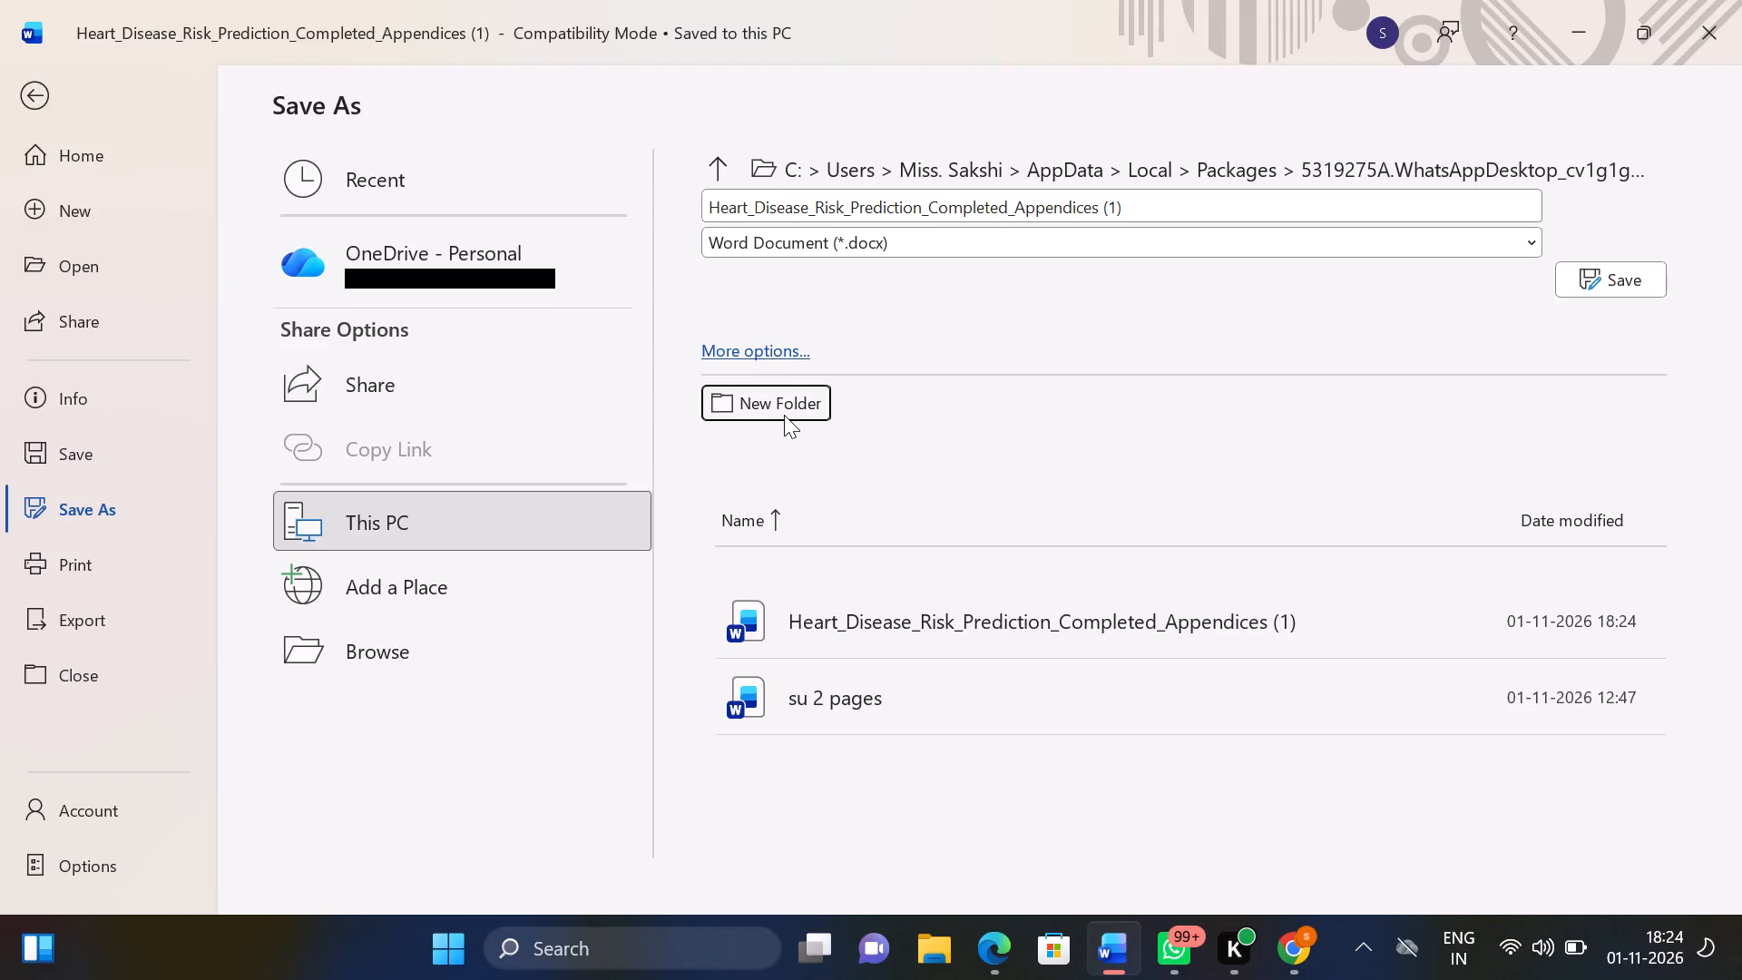
left_click(907, 516)
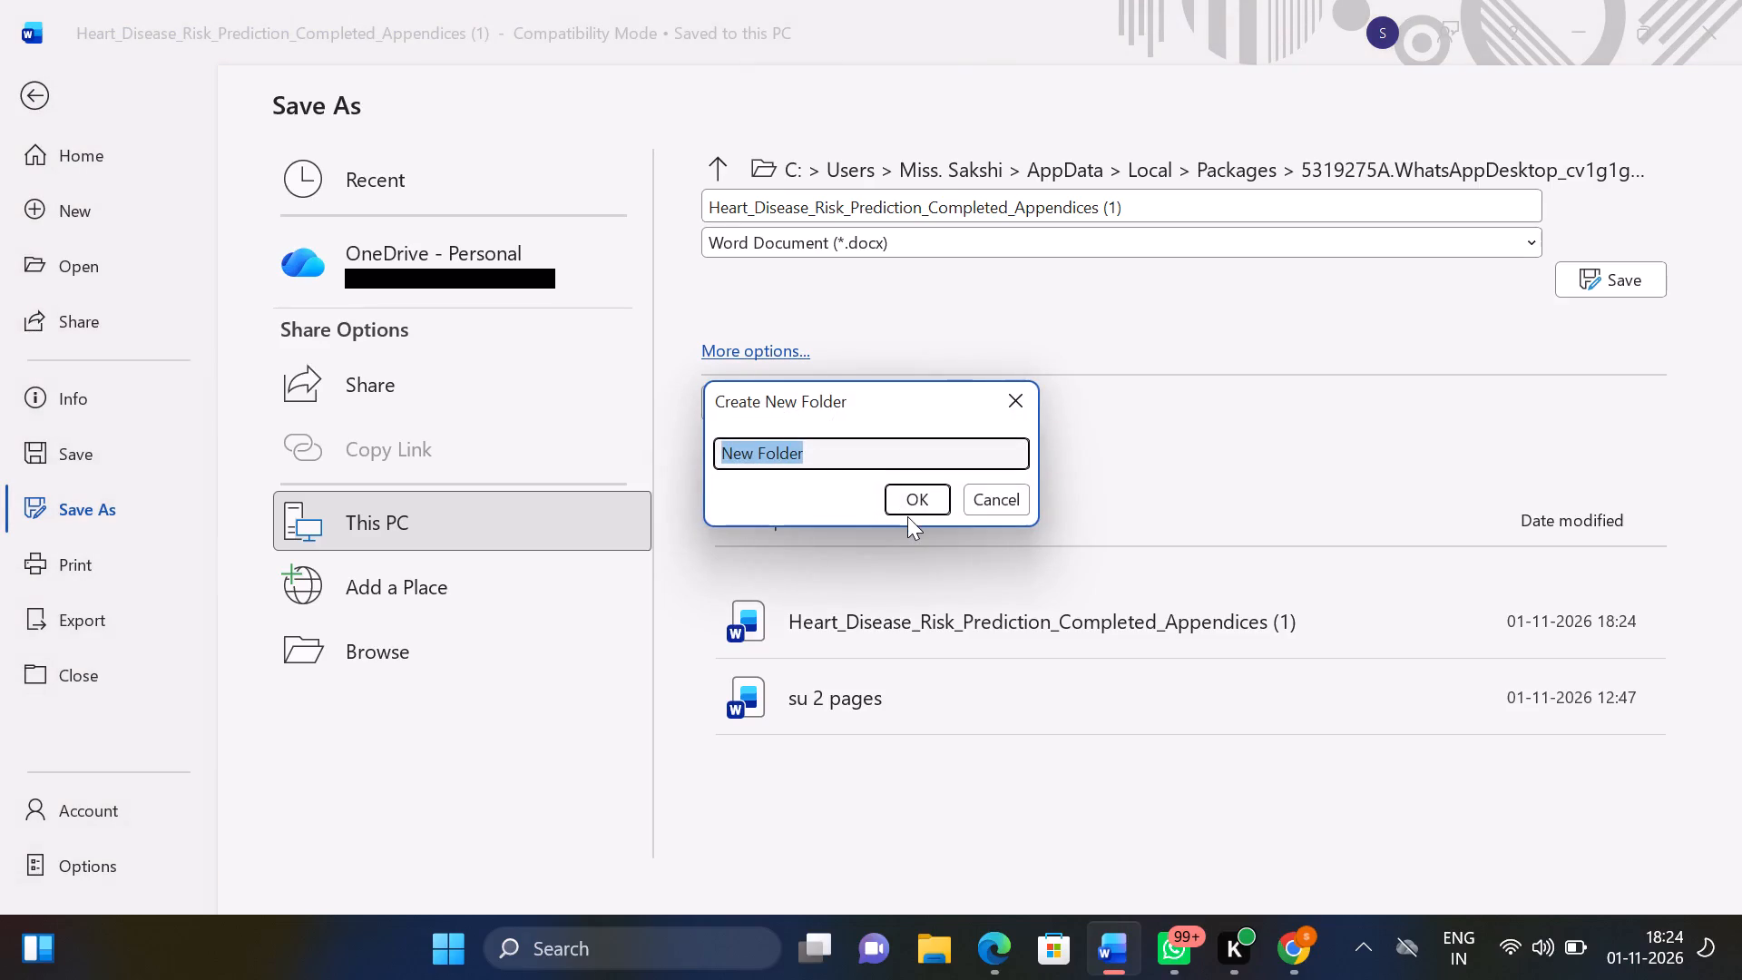
left_click(917, 501)
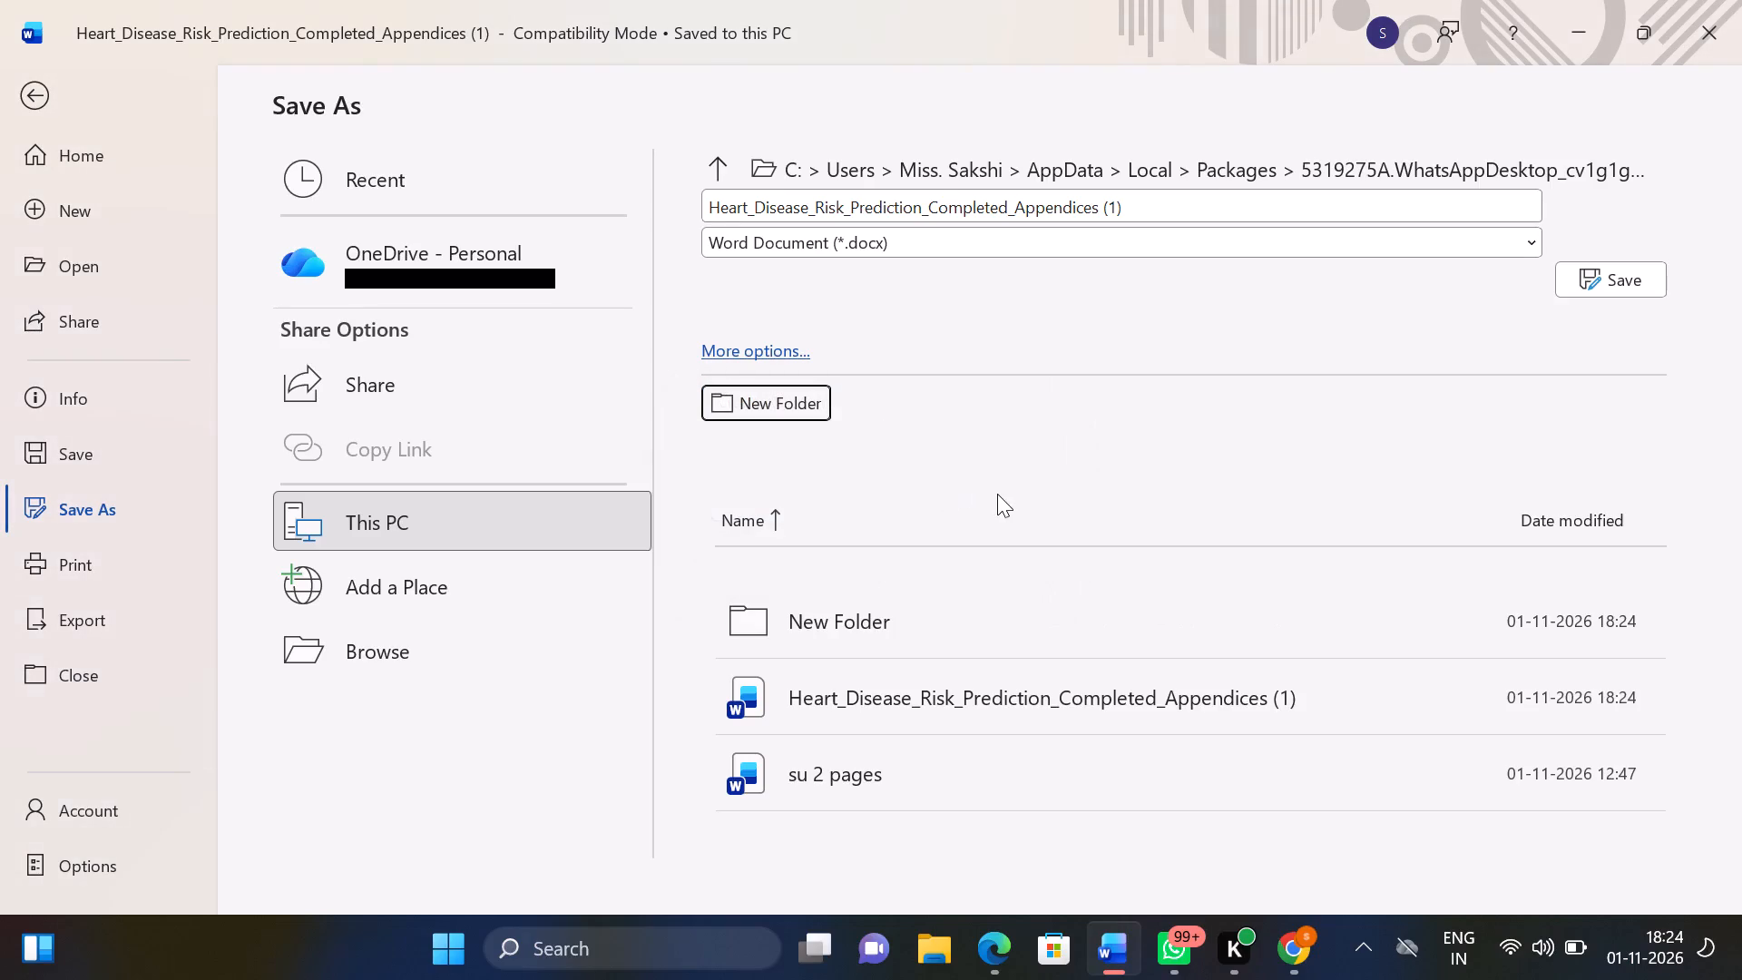
Save the report in its current location as a Word Document (*.docx), keeping the name Heart_Disease_Risk_Prediction_Completed_Appendices (1).
left_click(1637, 284)
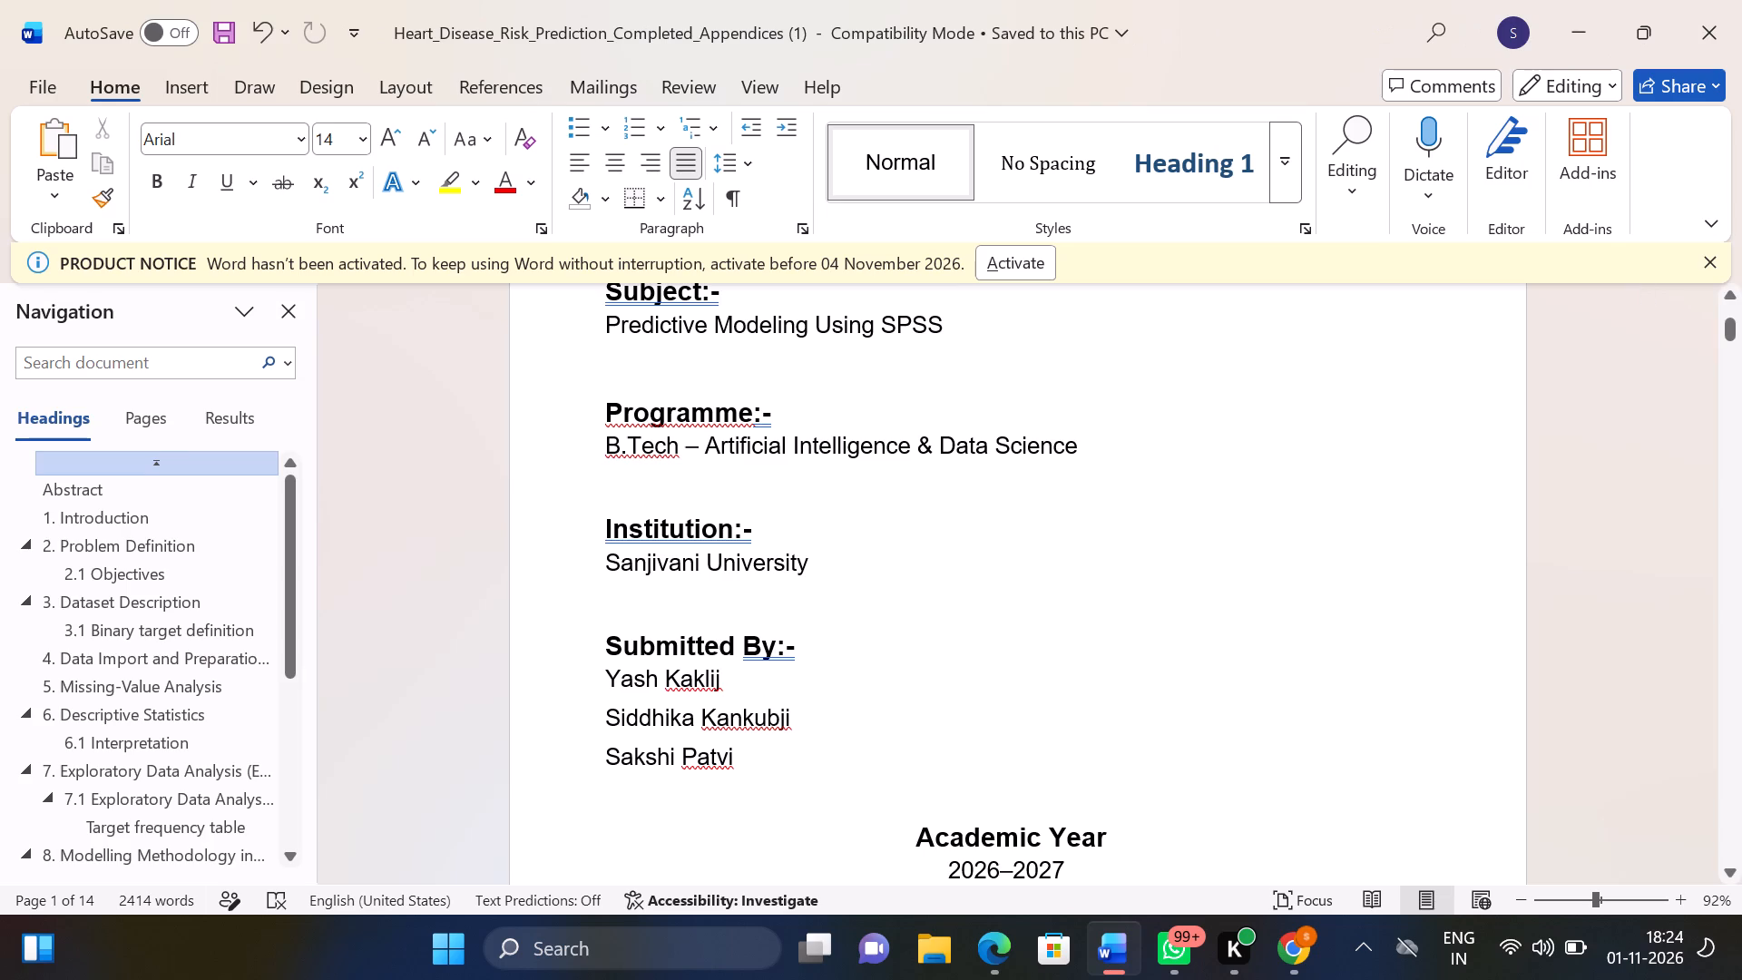
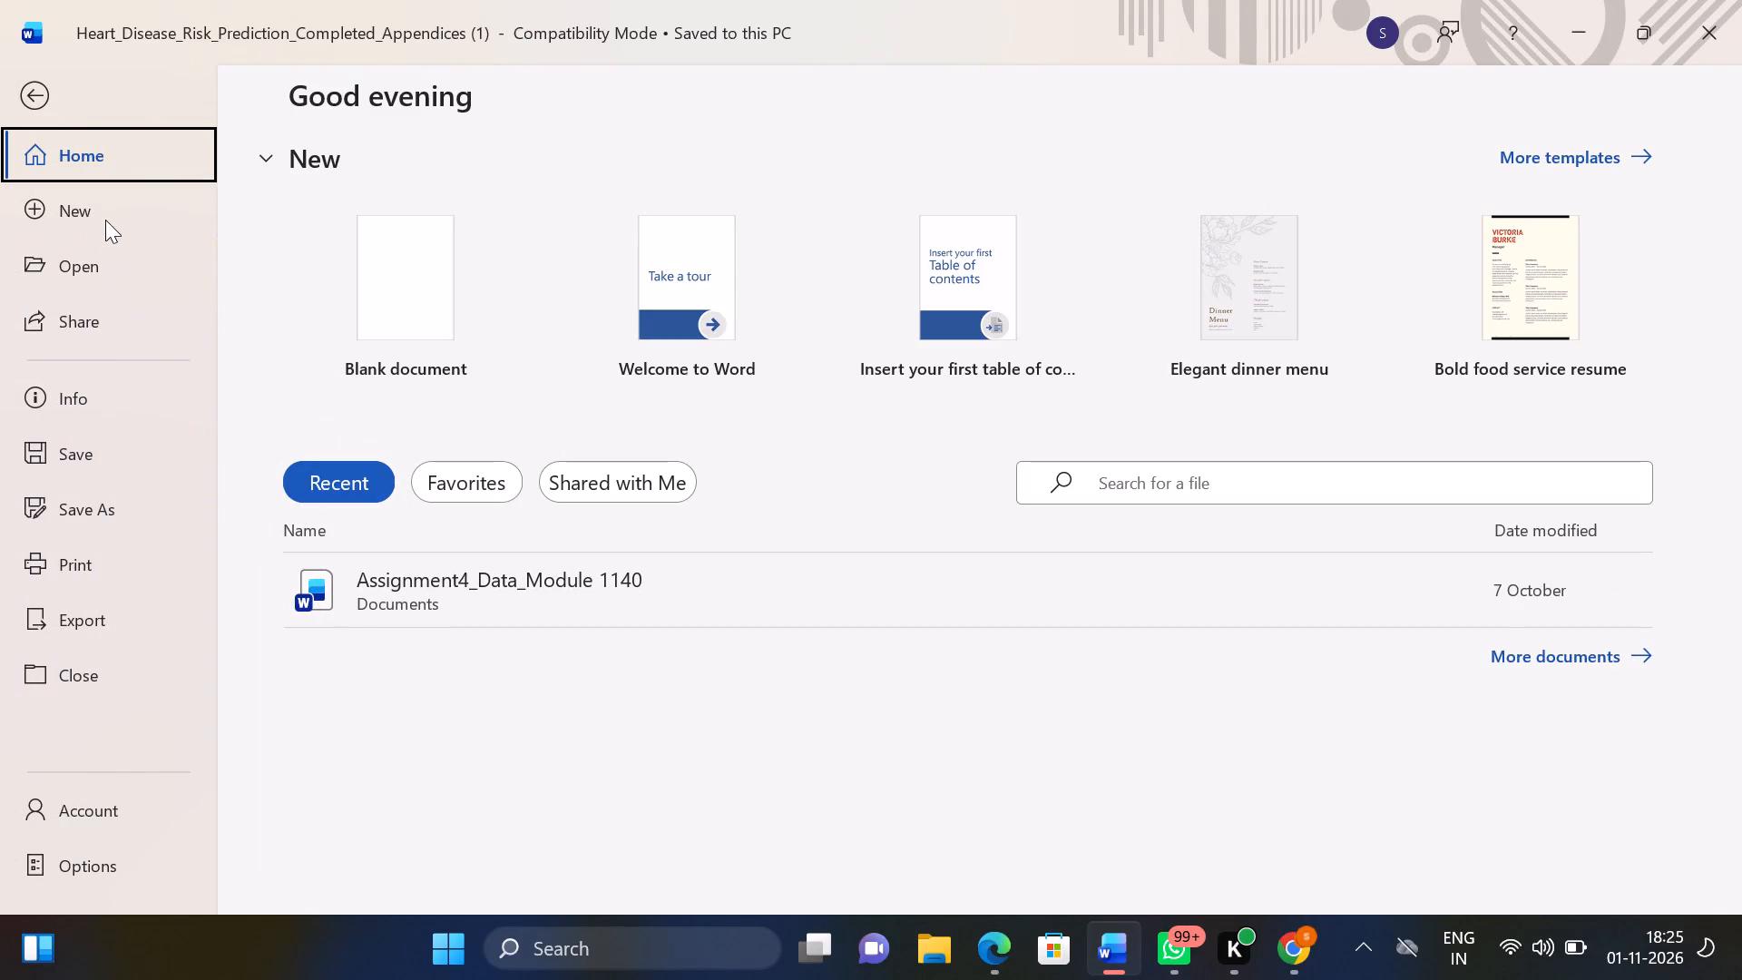
Save the report again in its current location on this PC as a Word Document (*.docx), keeping the existing file name.
left_click(17, 77)
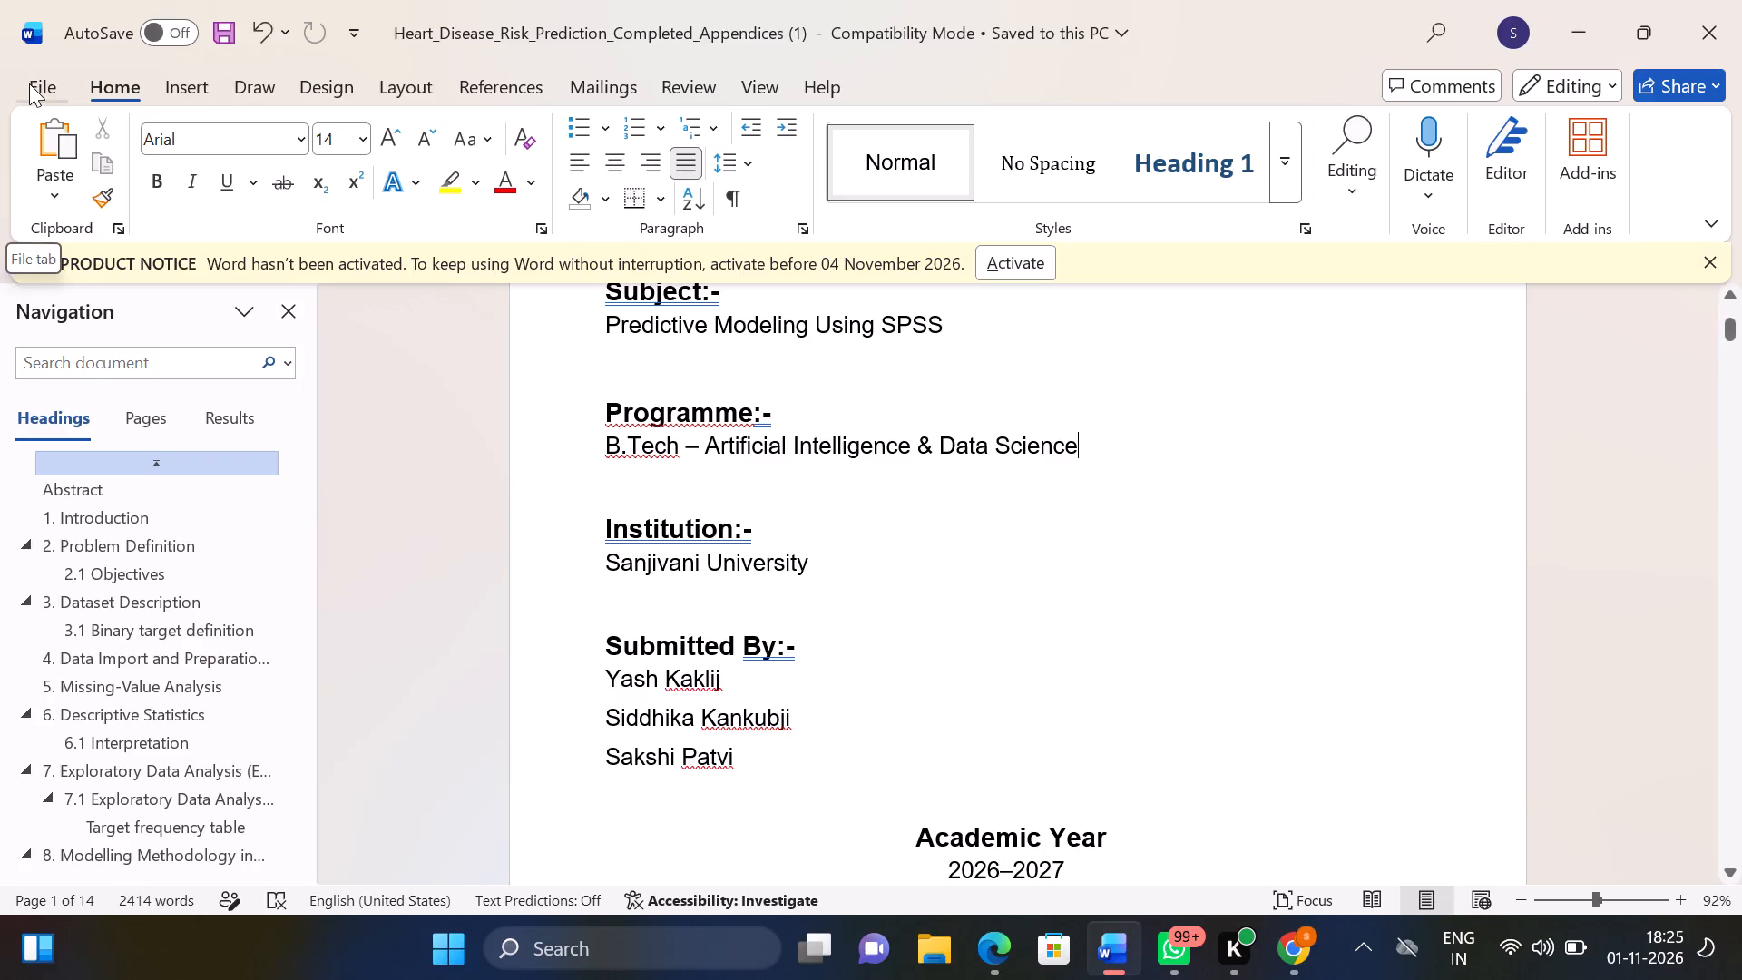
left_click(29, 83)
left_click(81, 522)
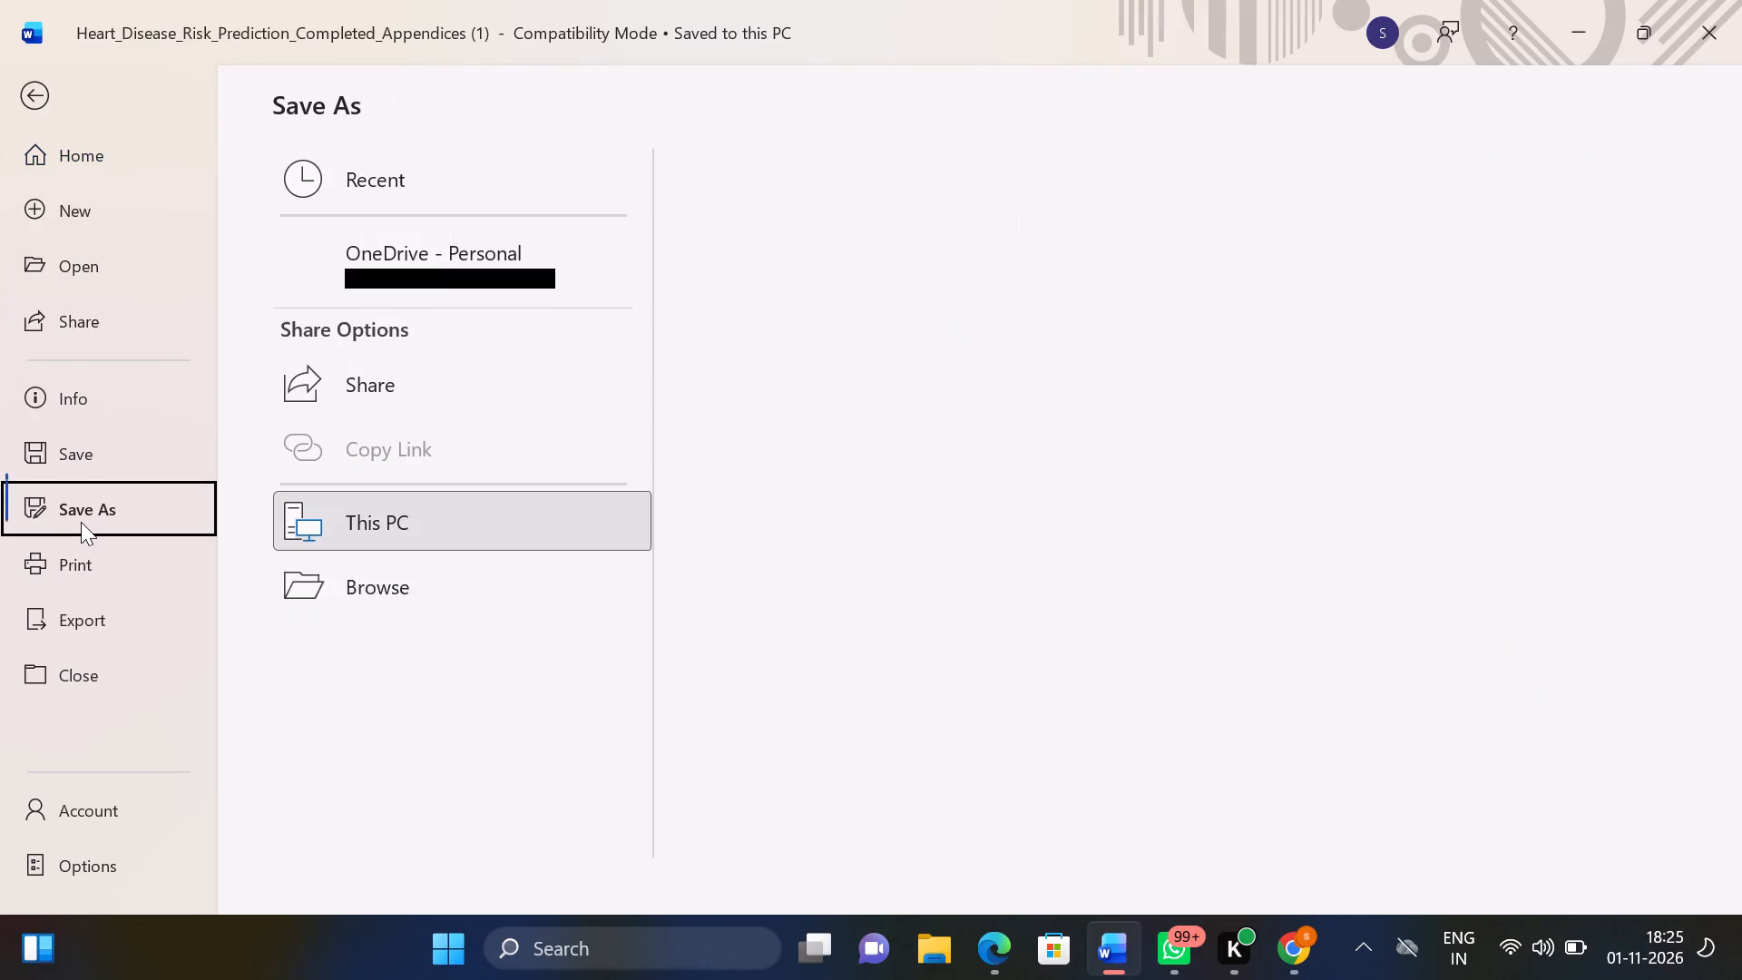
left_click(493, 521)
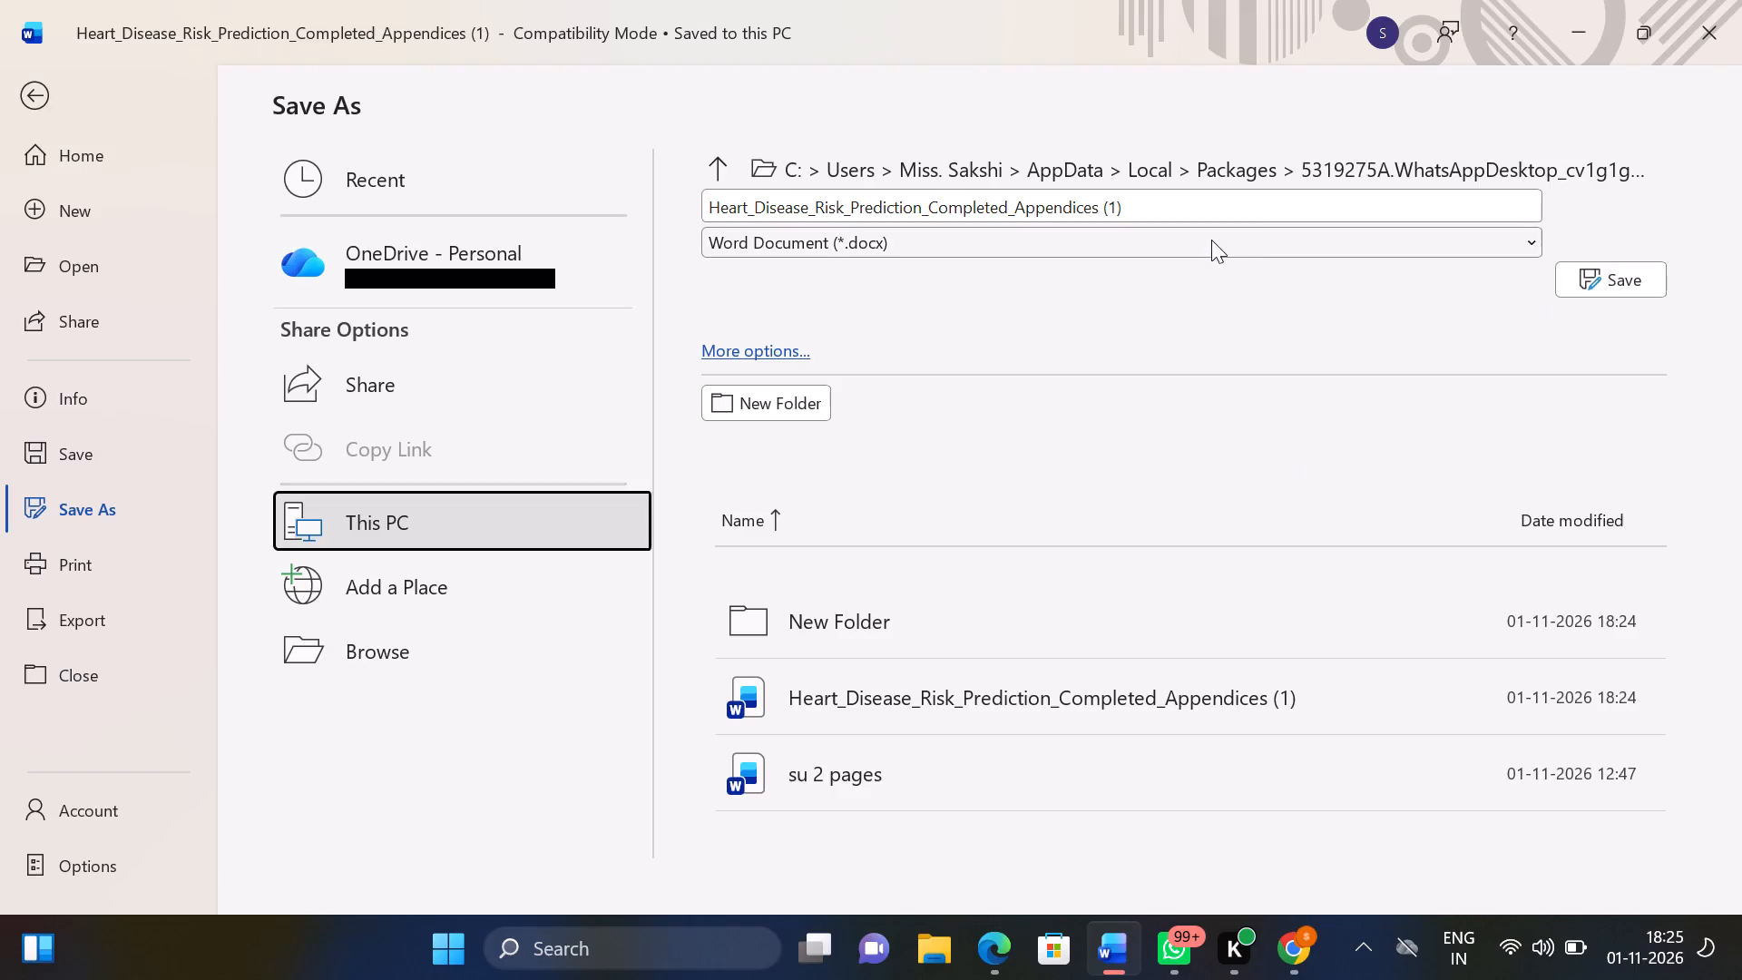
left_click(1599, 294)
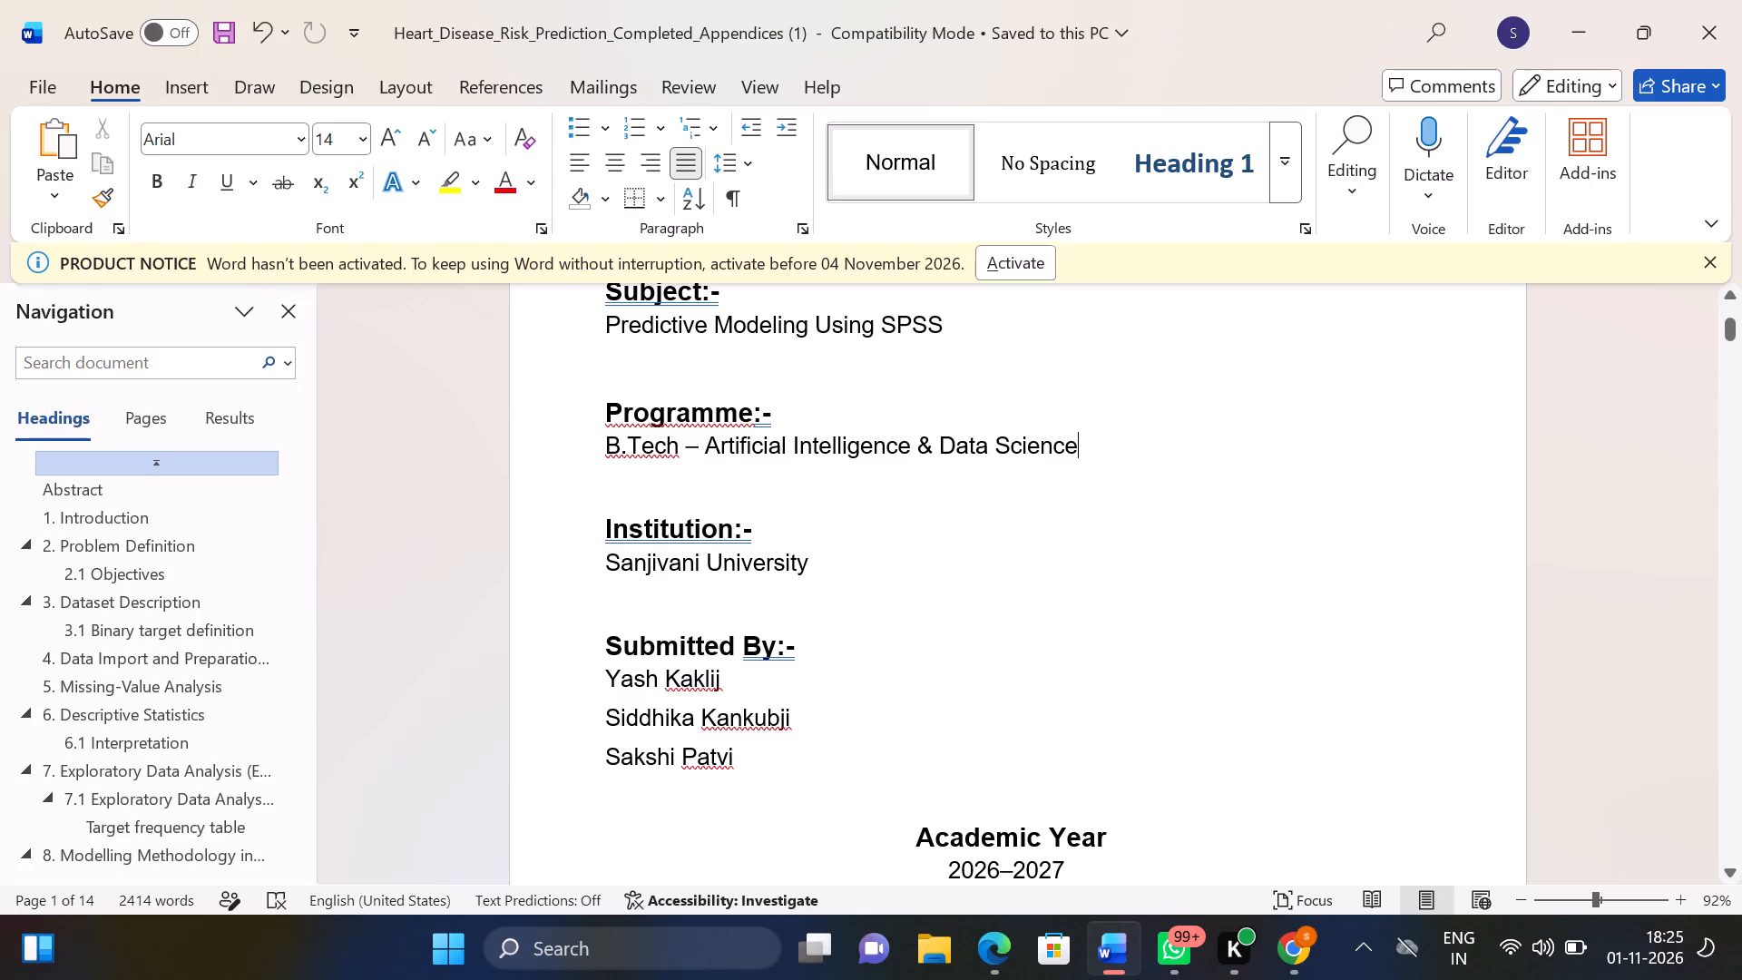
Open the sharing options for the Heart Disease Risk Prediction report.
left_click(1701, 88)
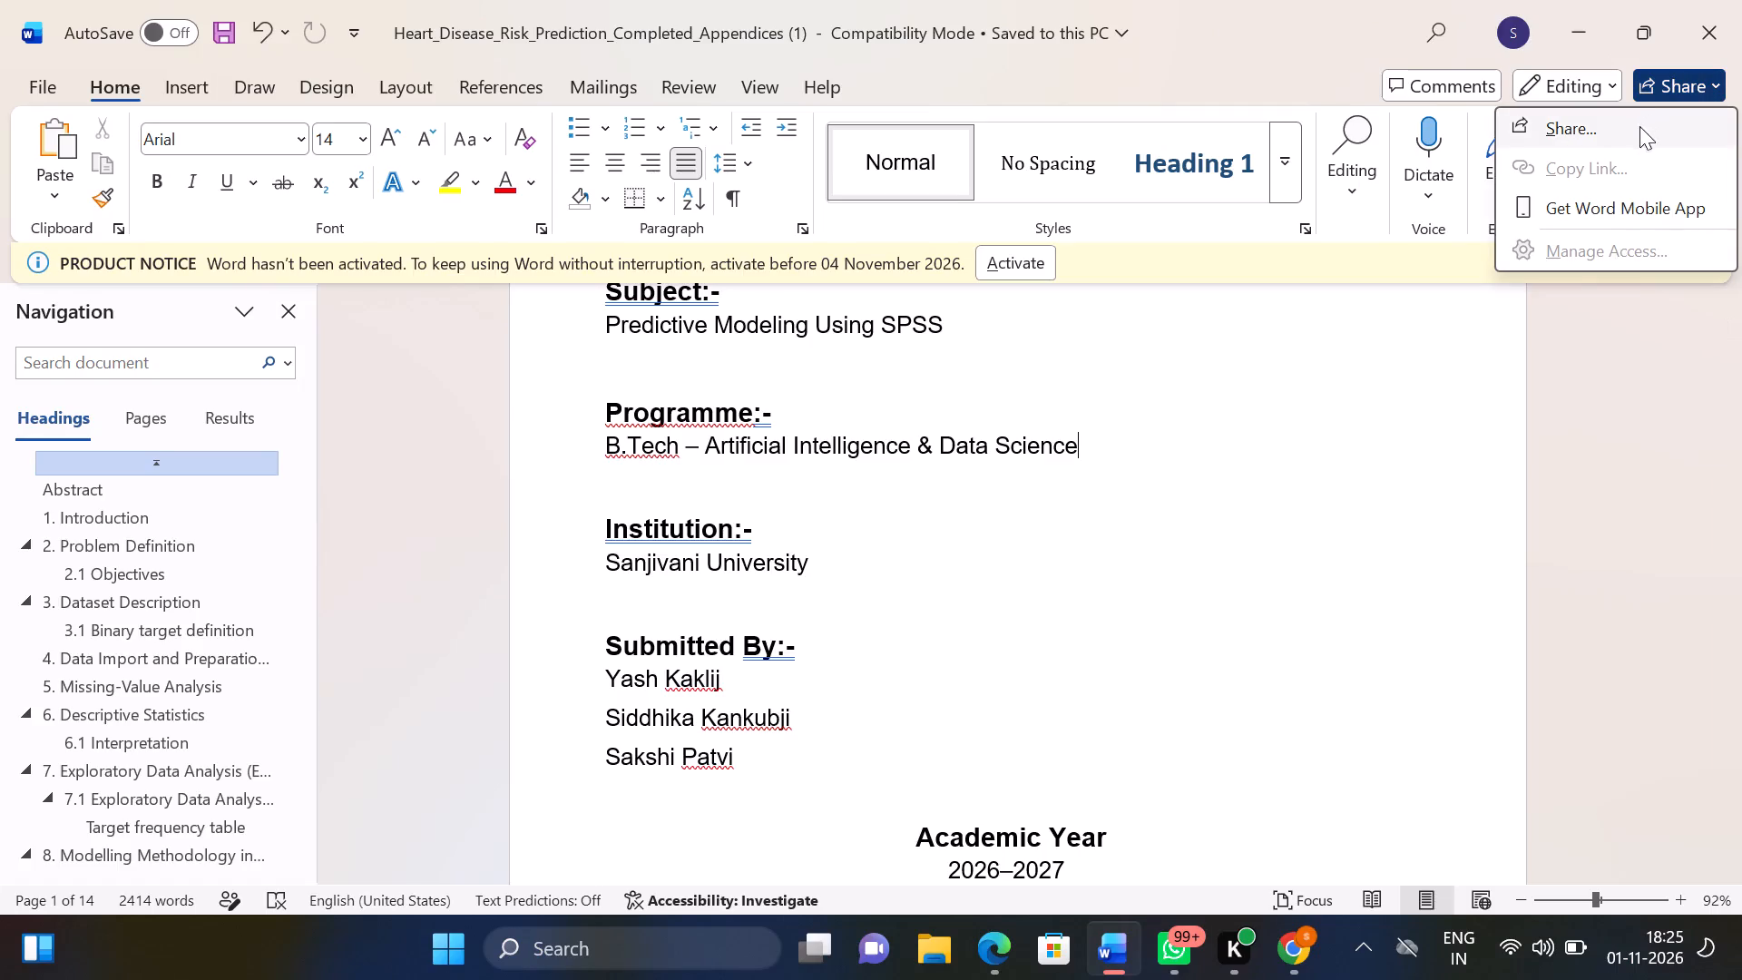
left_click(1633, 132)
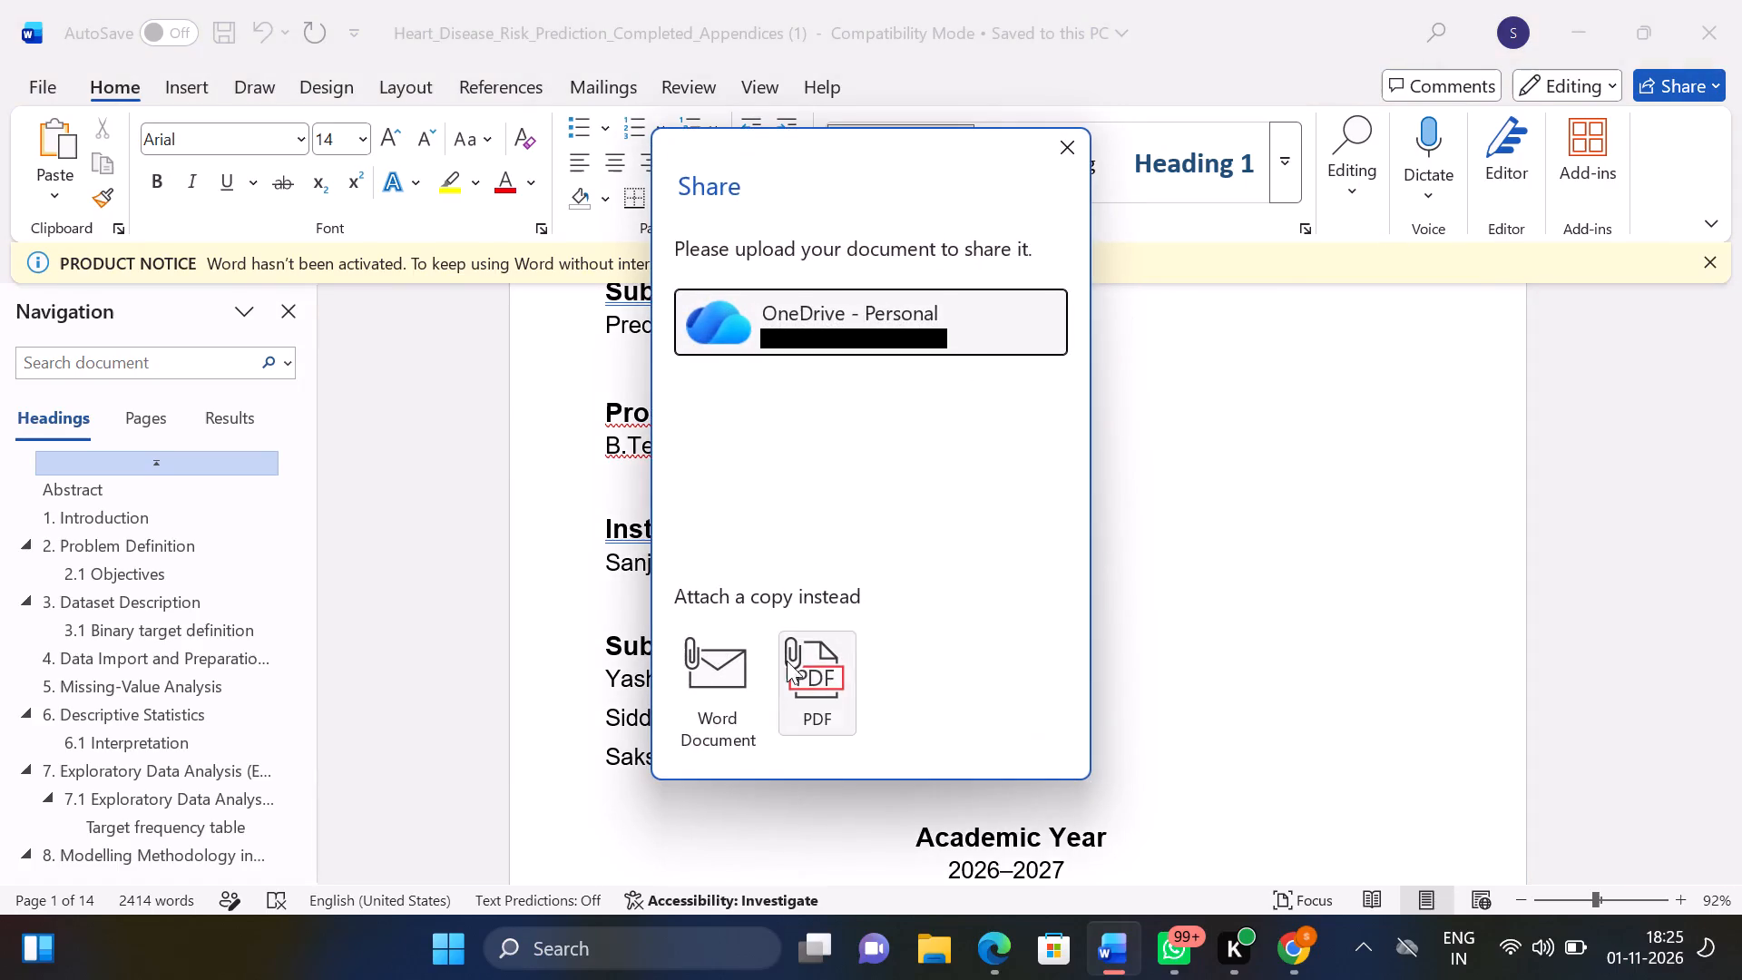
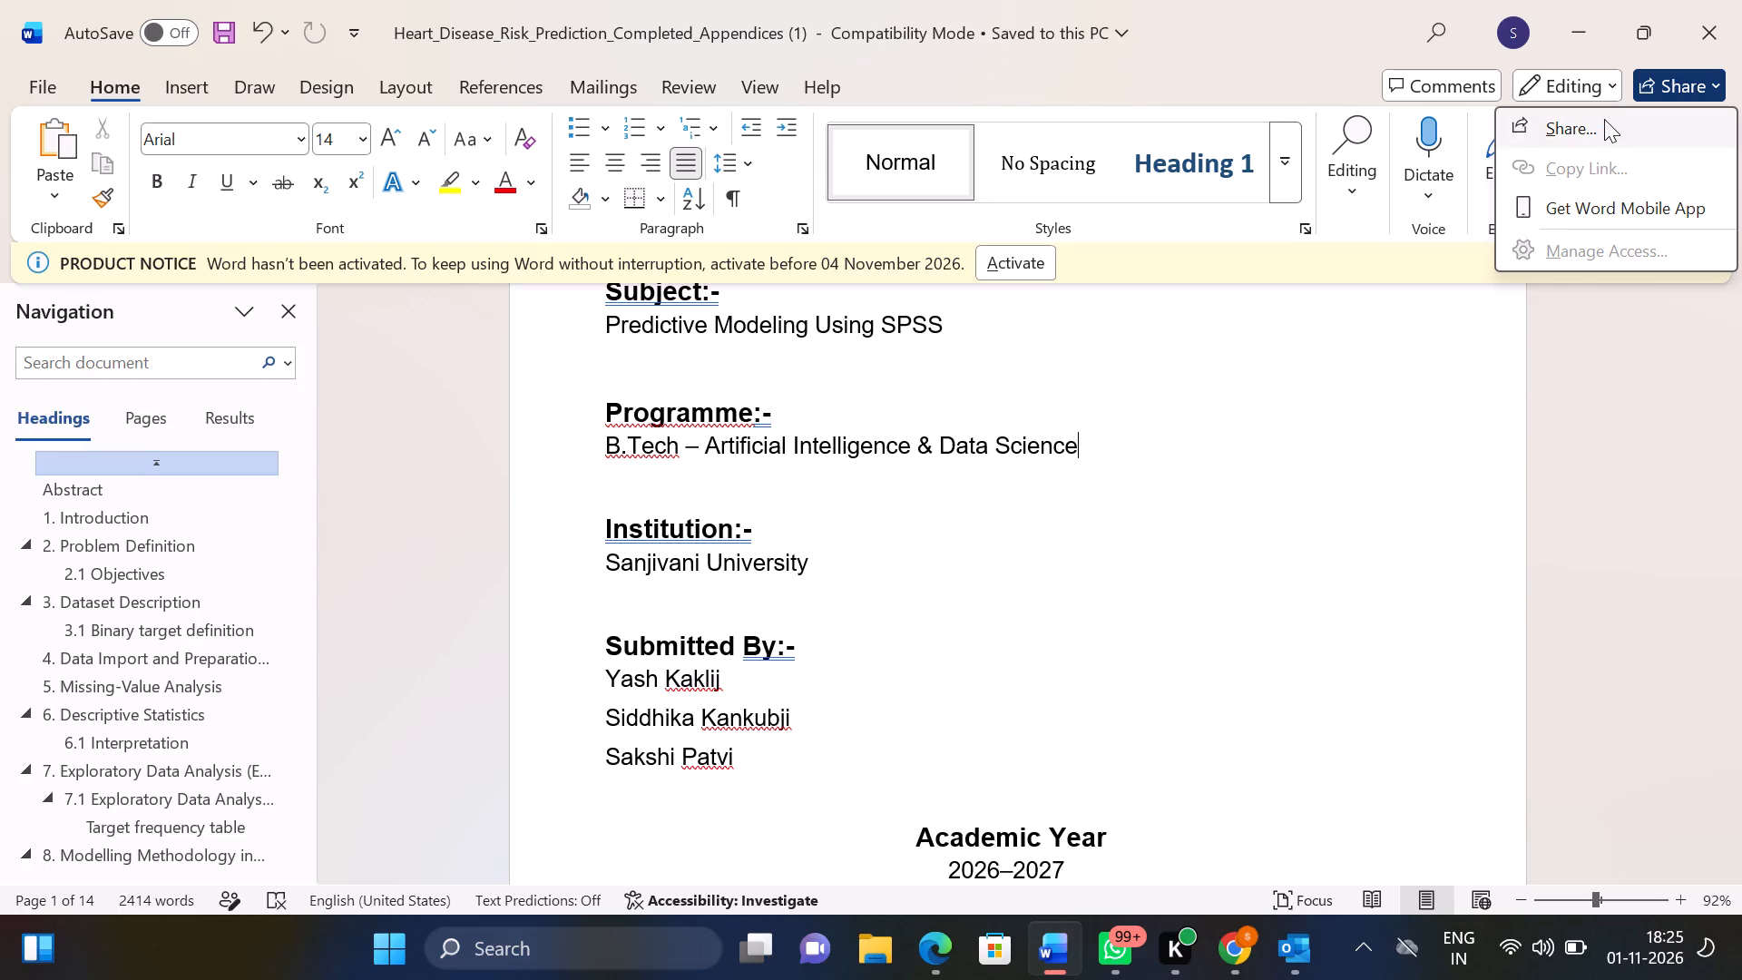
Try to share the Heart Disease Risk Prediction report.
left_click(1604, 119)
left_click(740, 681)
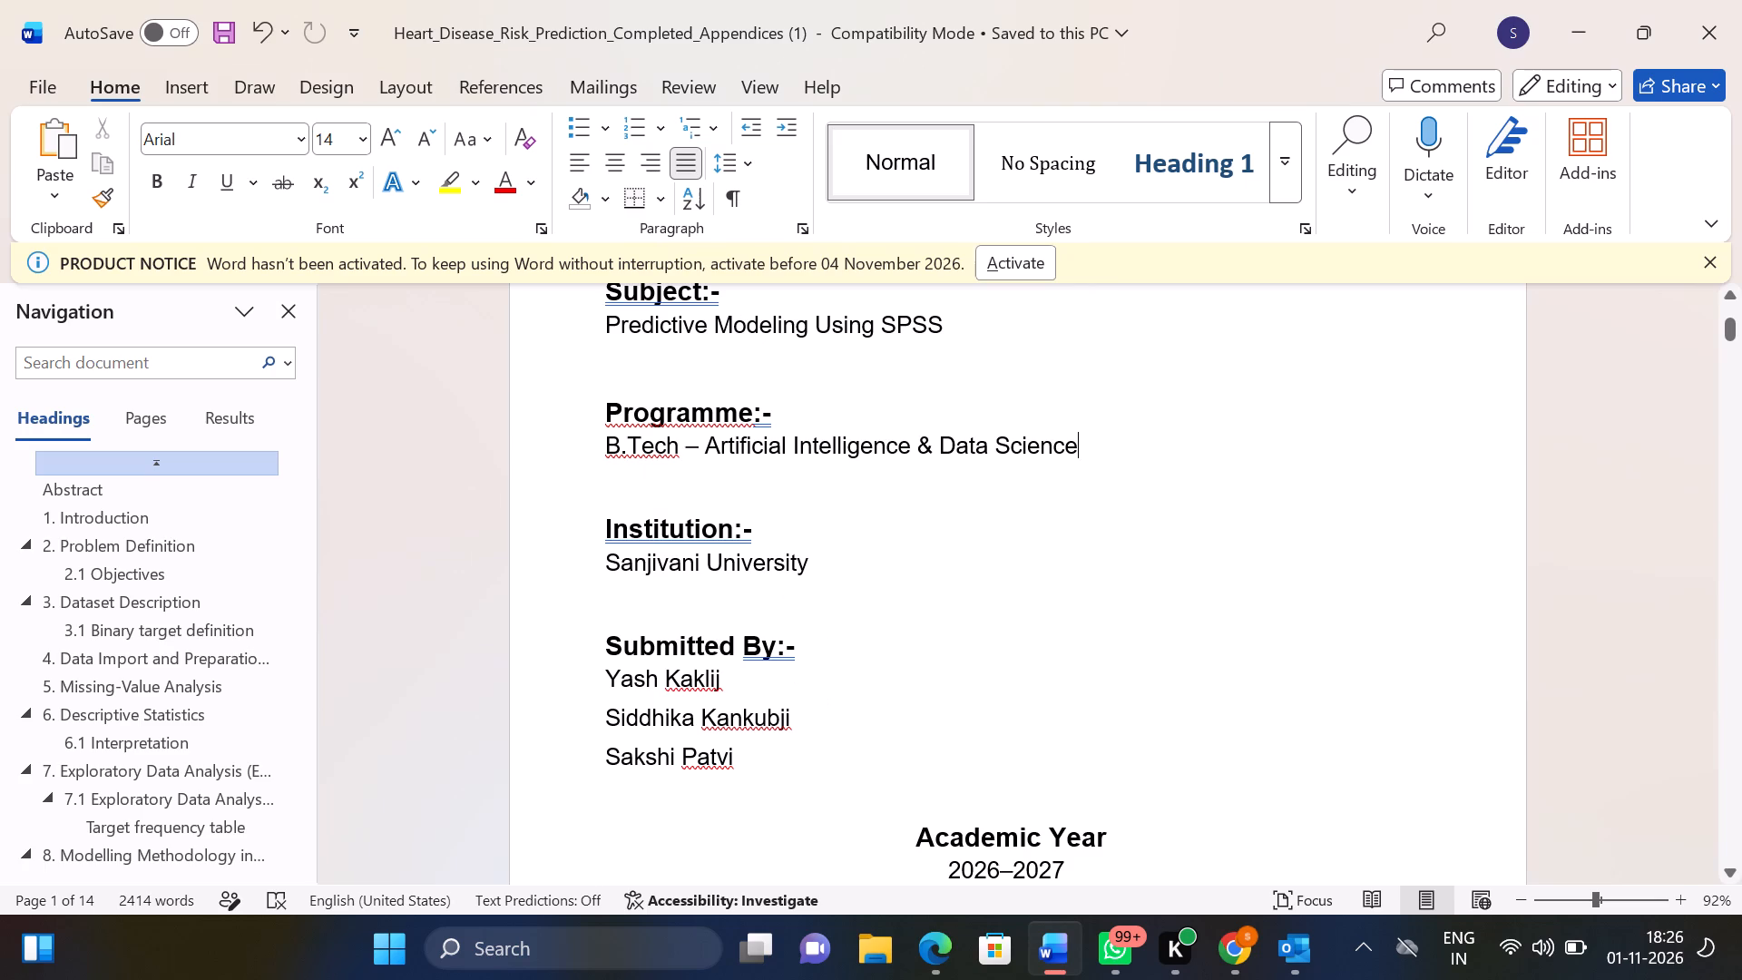
Look through the Heart Disease Risk Prediction report's pages and return to the title page.
scroll(823, 664, "down", 2)
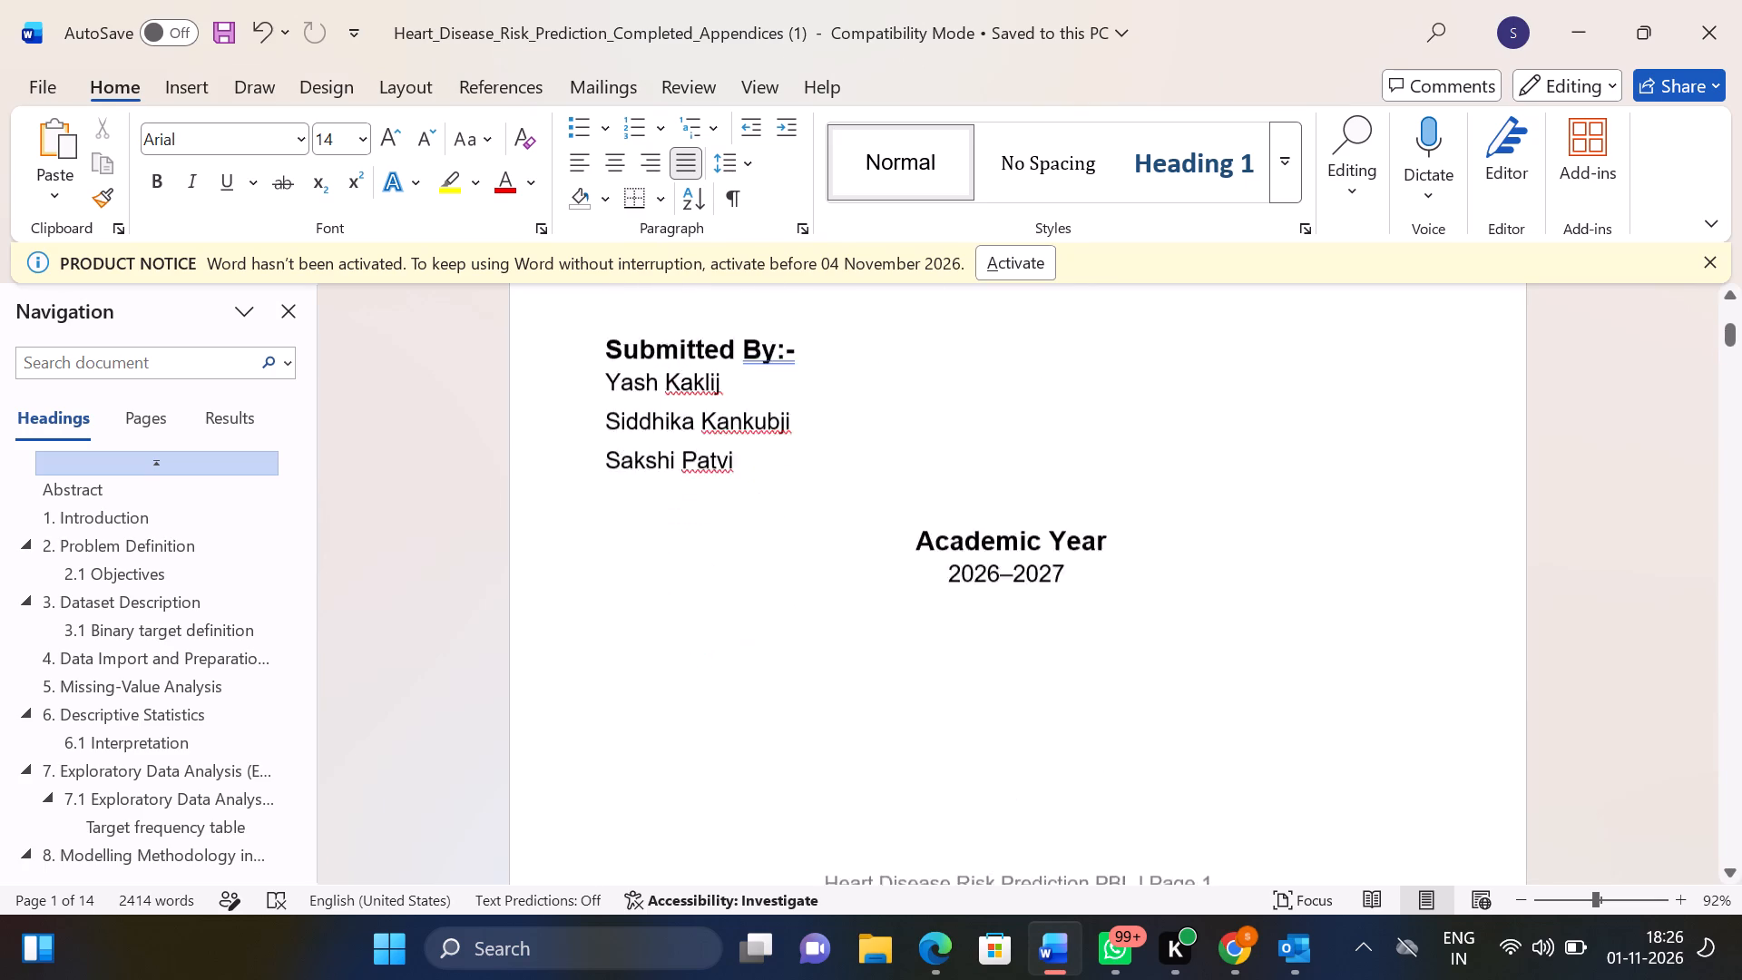
scroll(823, 664, "down", 10)
scroll(823, 664, "up", 3)
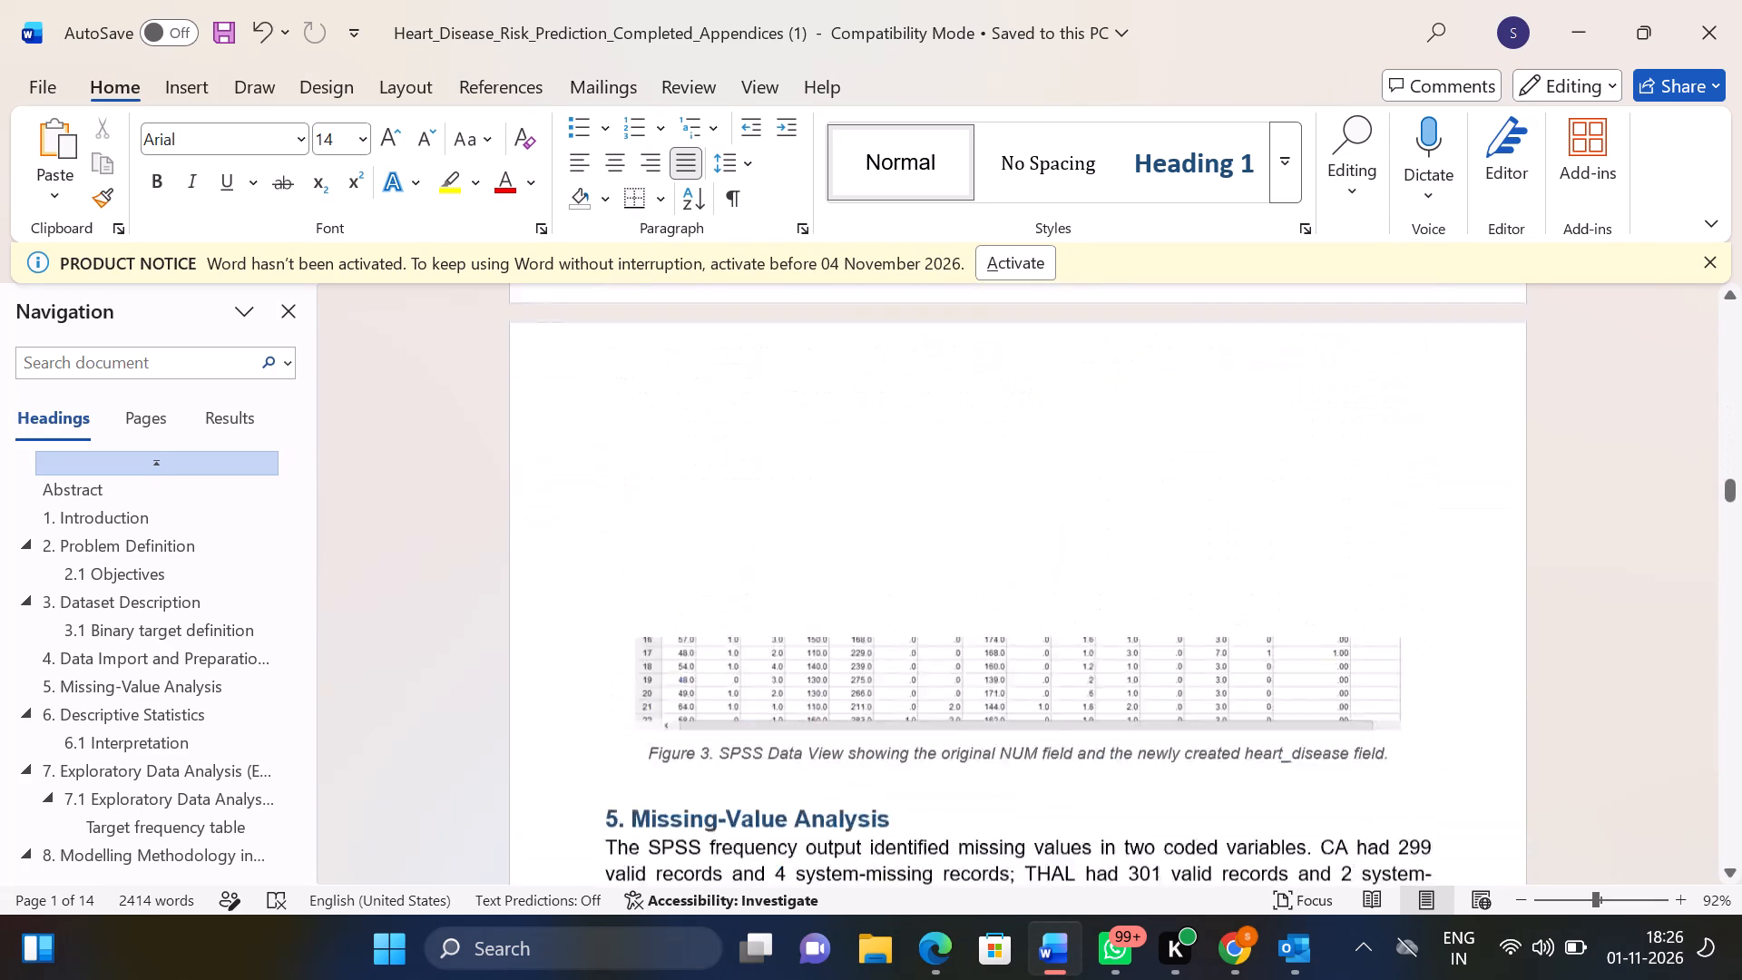
scroll(823, 664, "up", 13)
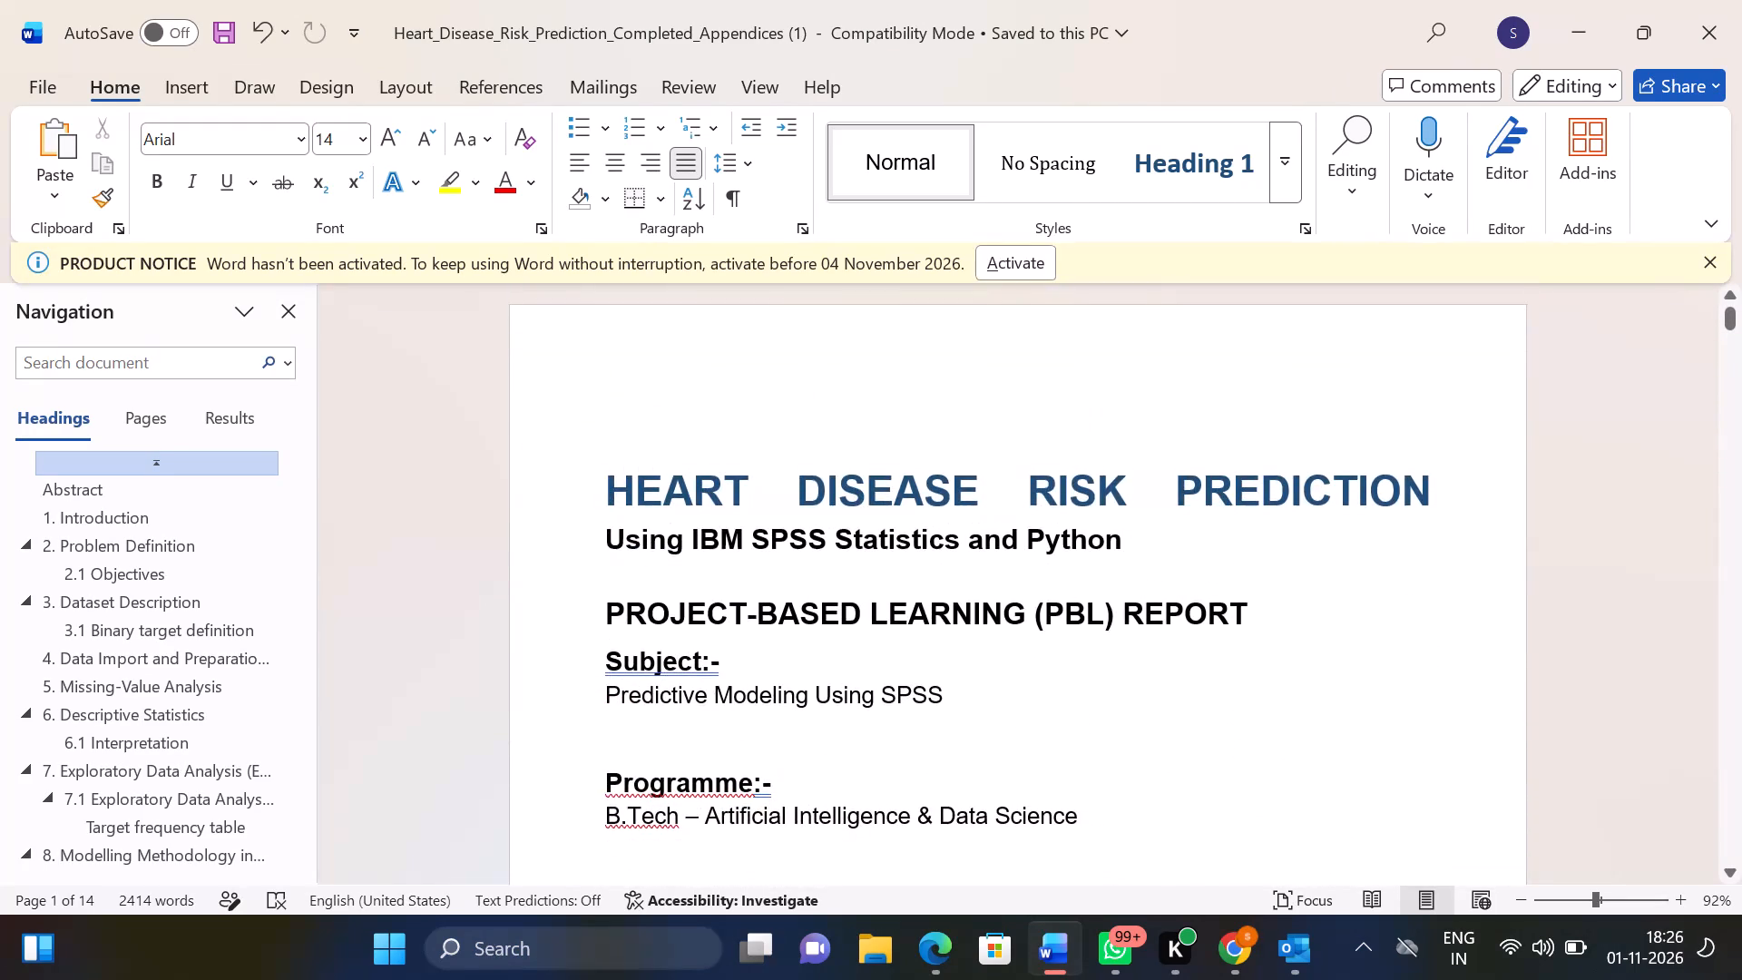
scroll(829, 646, "down", 4)
scroll(829, 646, "up", 3)
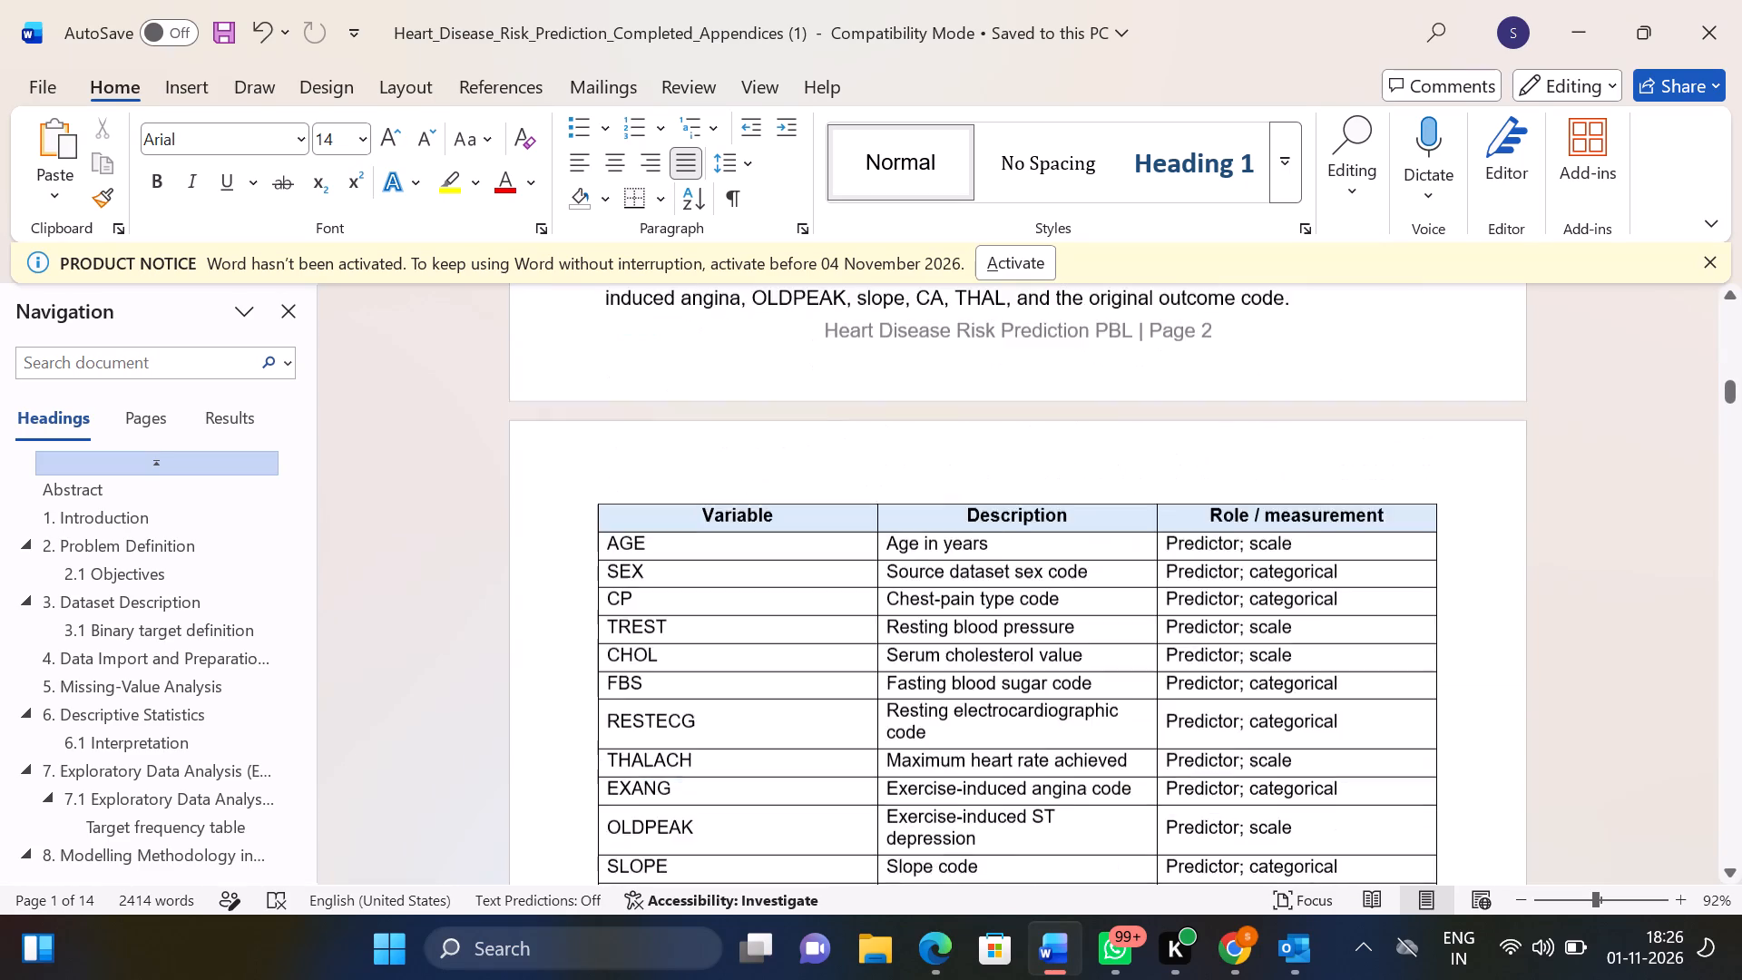
scroll(829, 646, "up", 3)
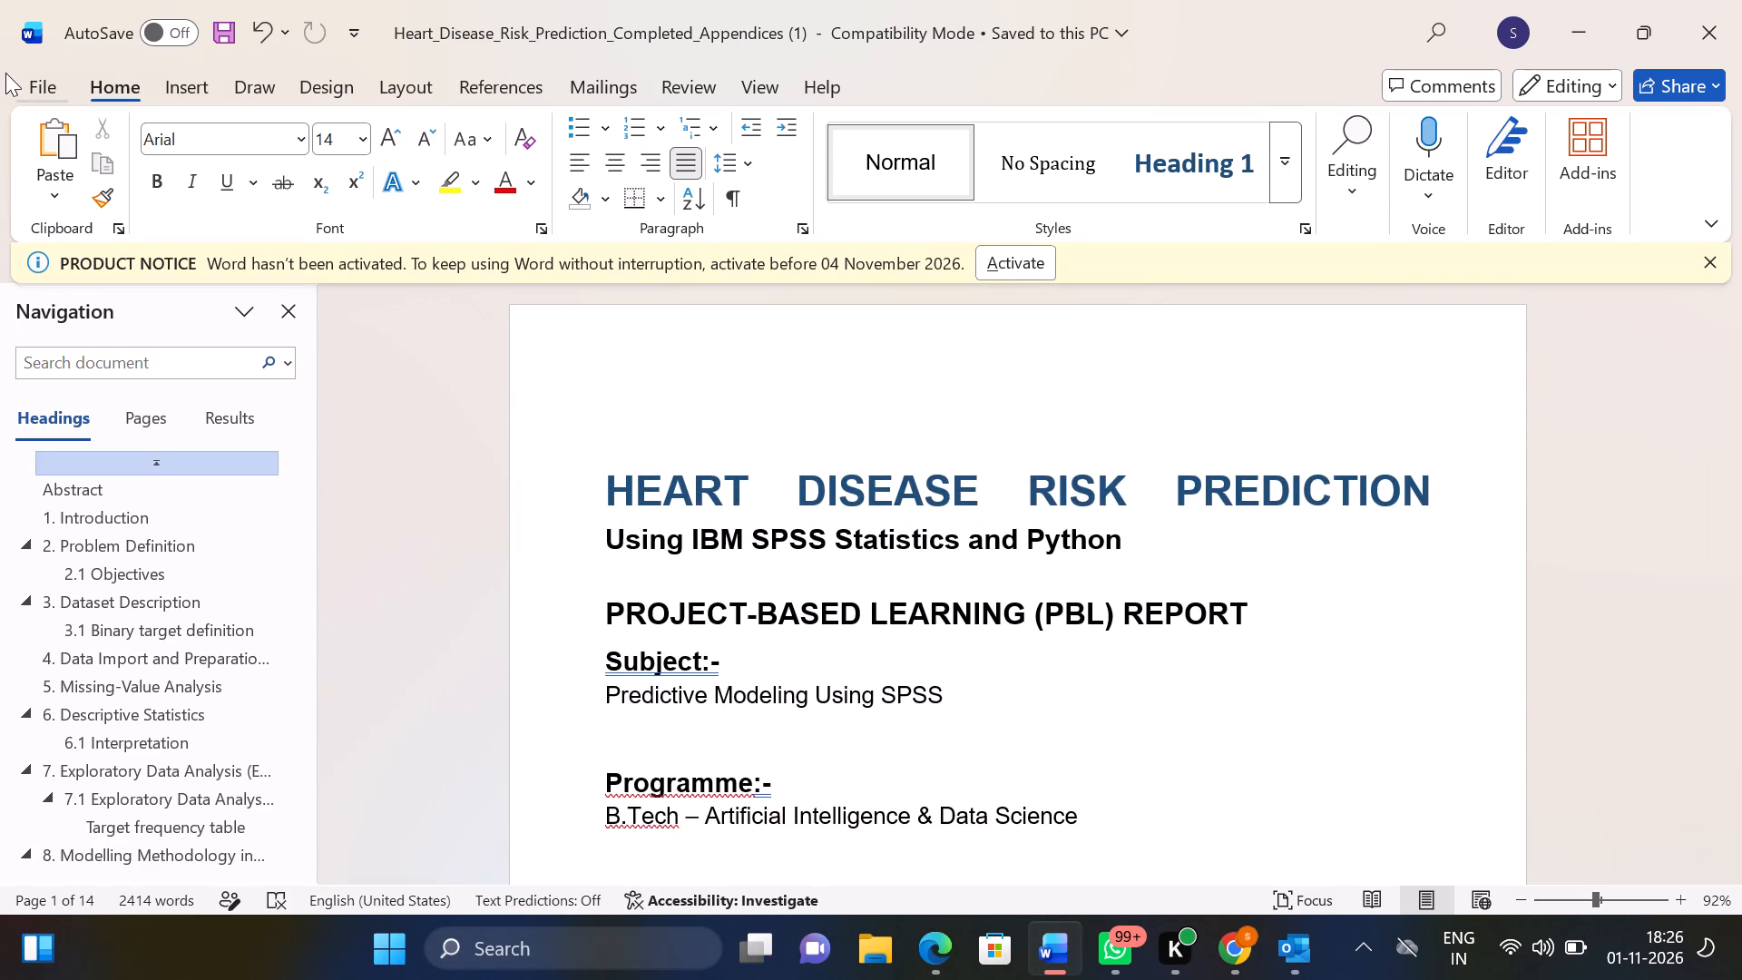
Open the recent document Assignment4_Data_Module 1140 and look through its contents.
left_click(30, 68)
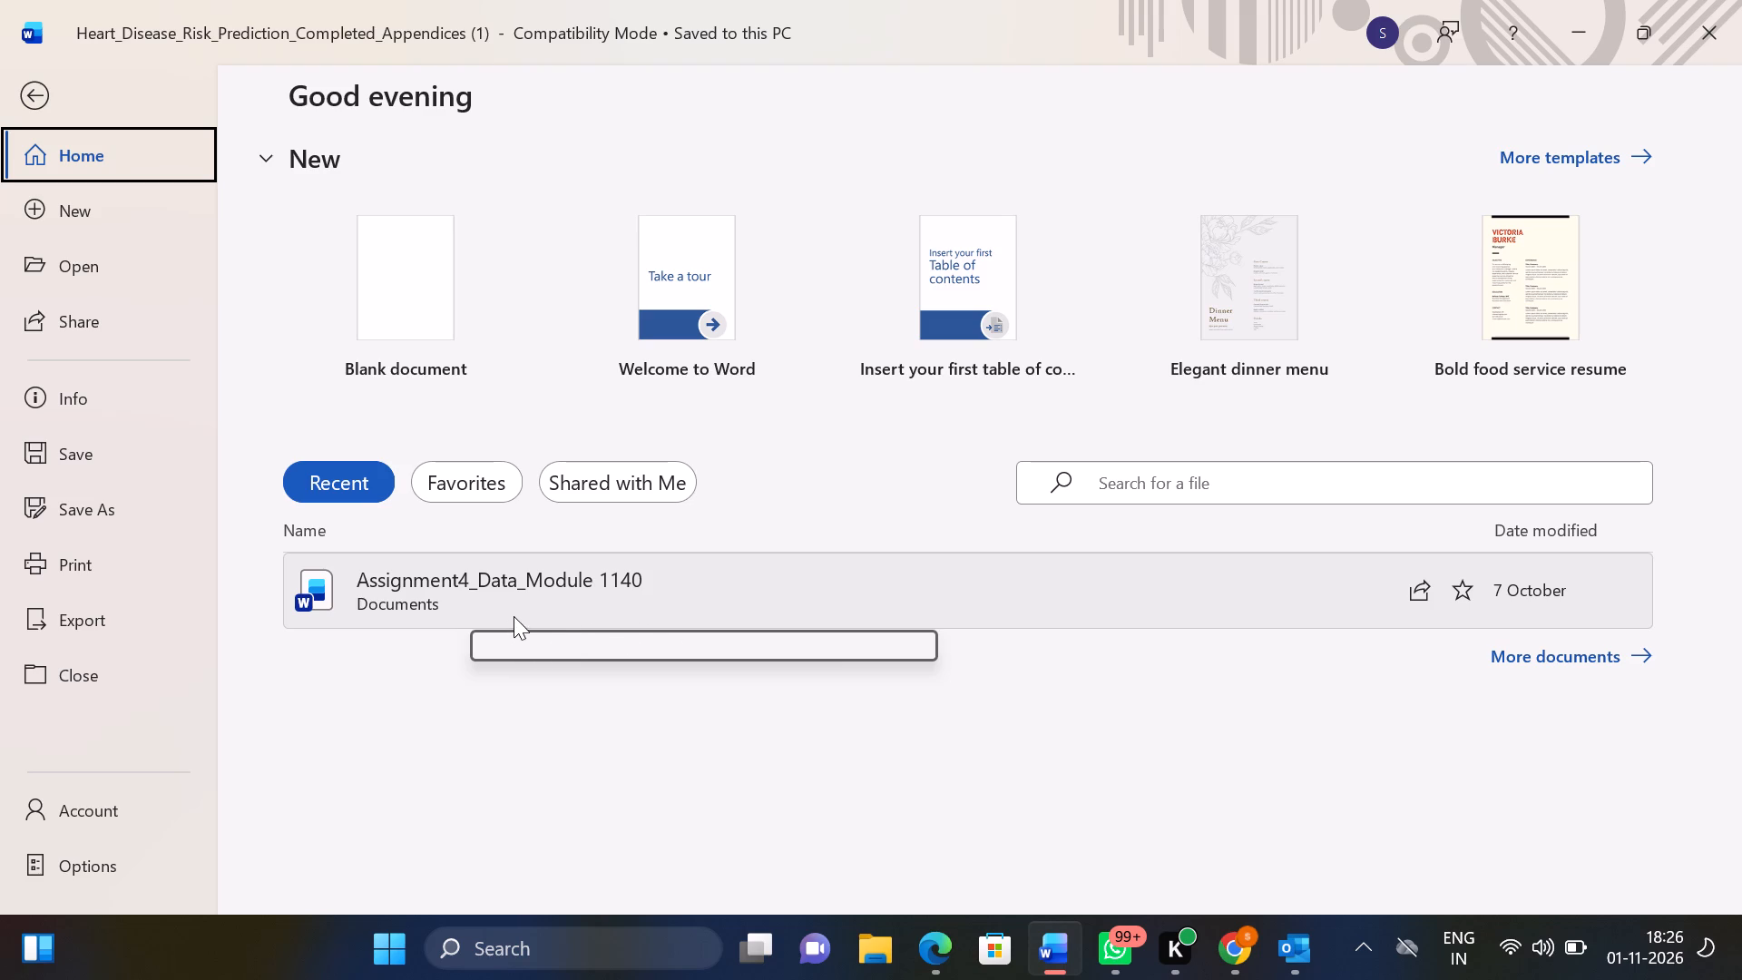
double_click(535, 573)
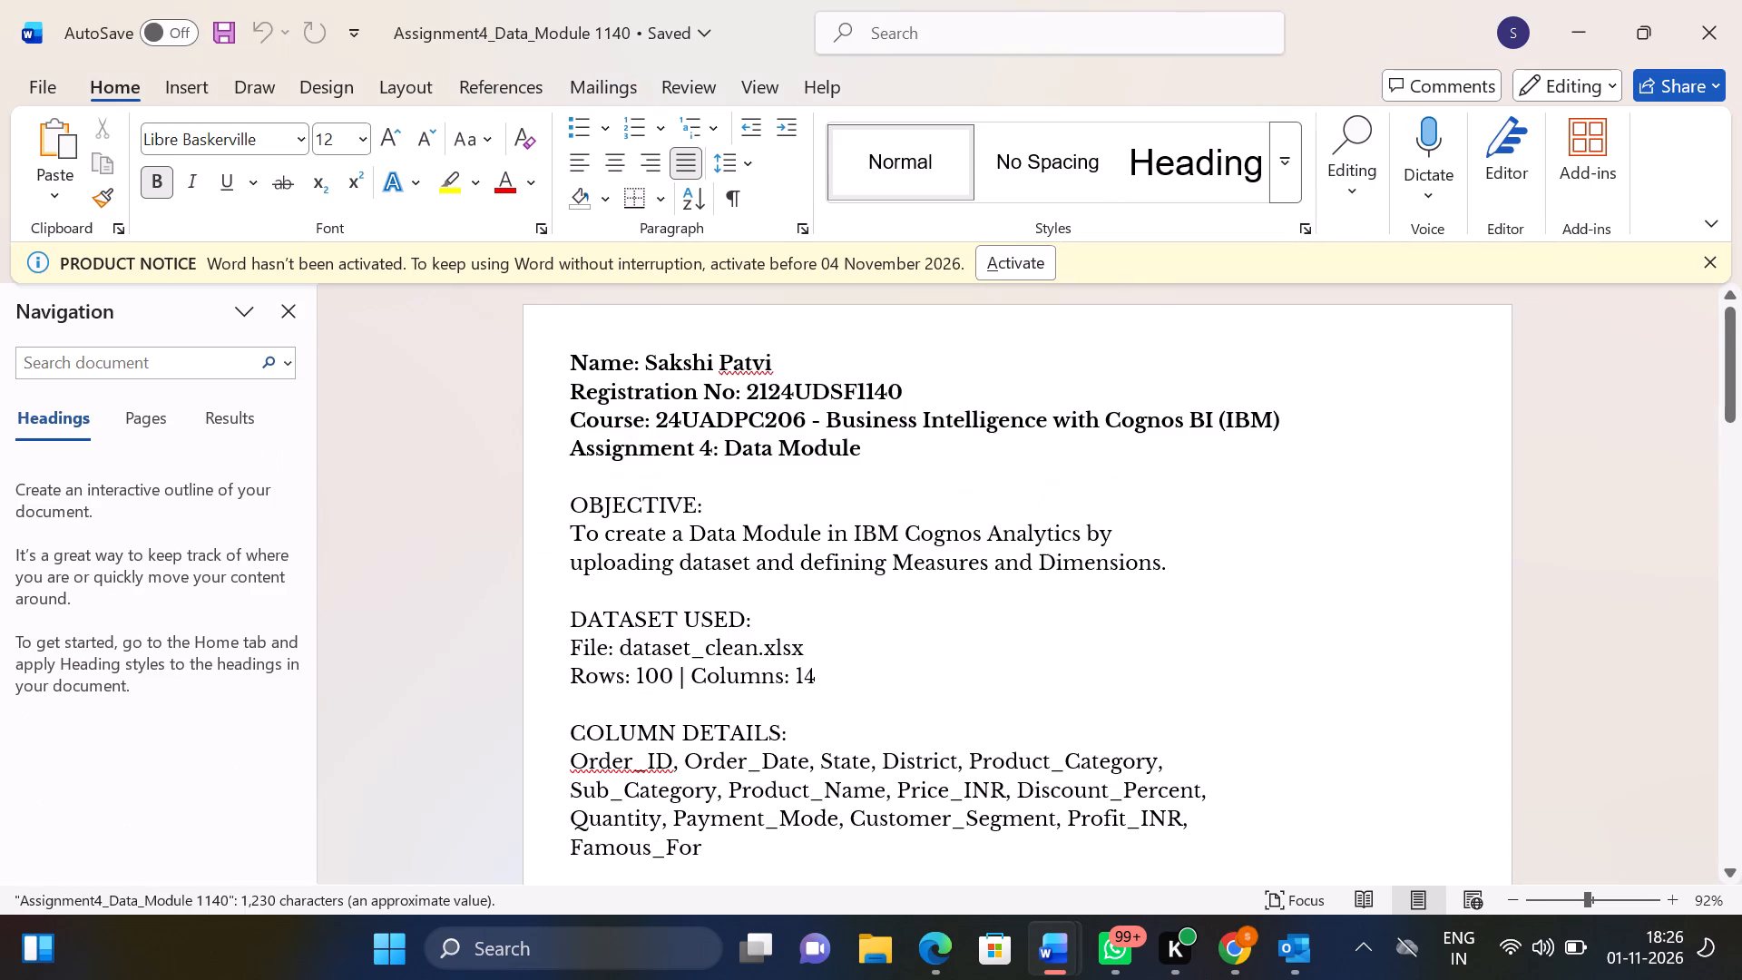
scroll(783, 644, "down", 4)
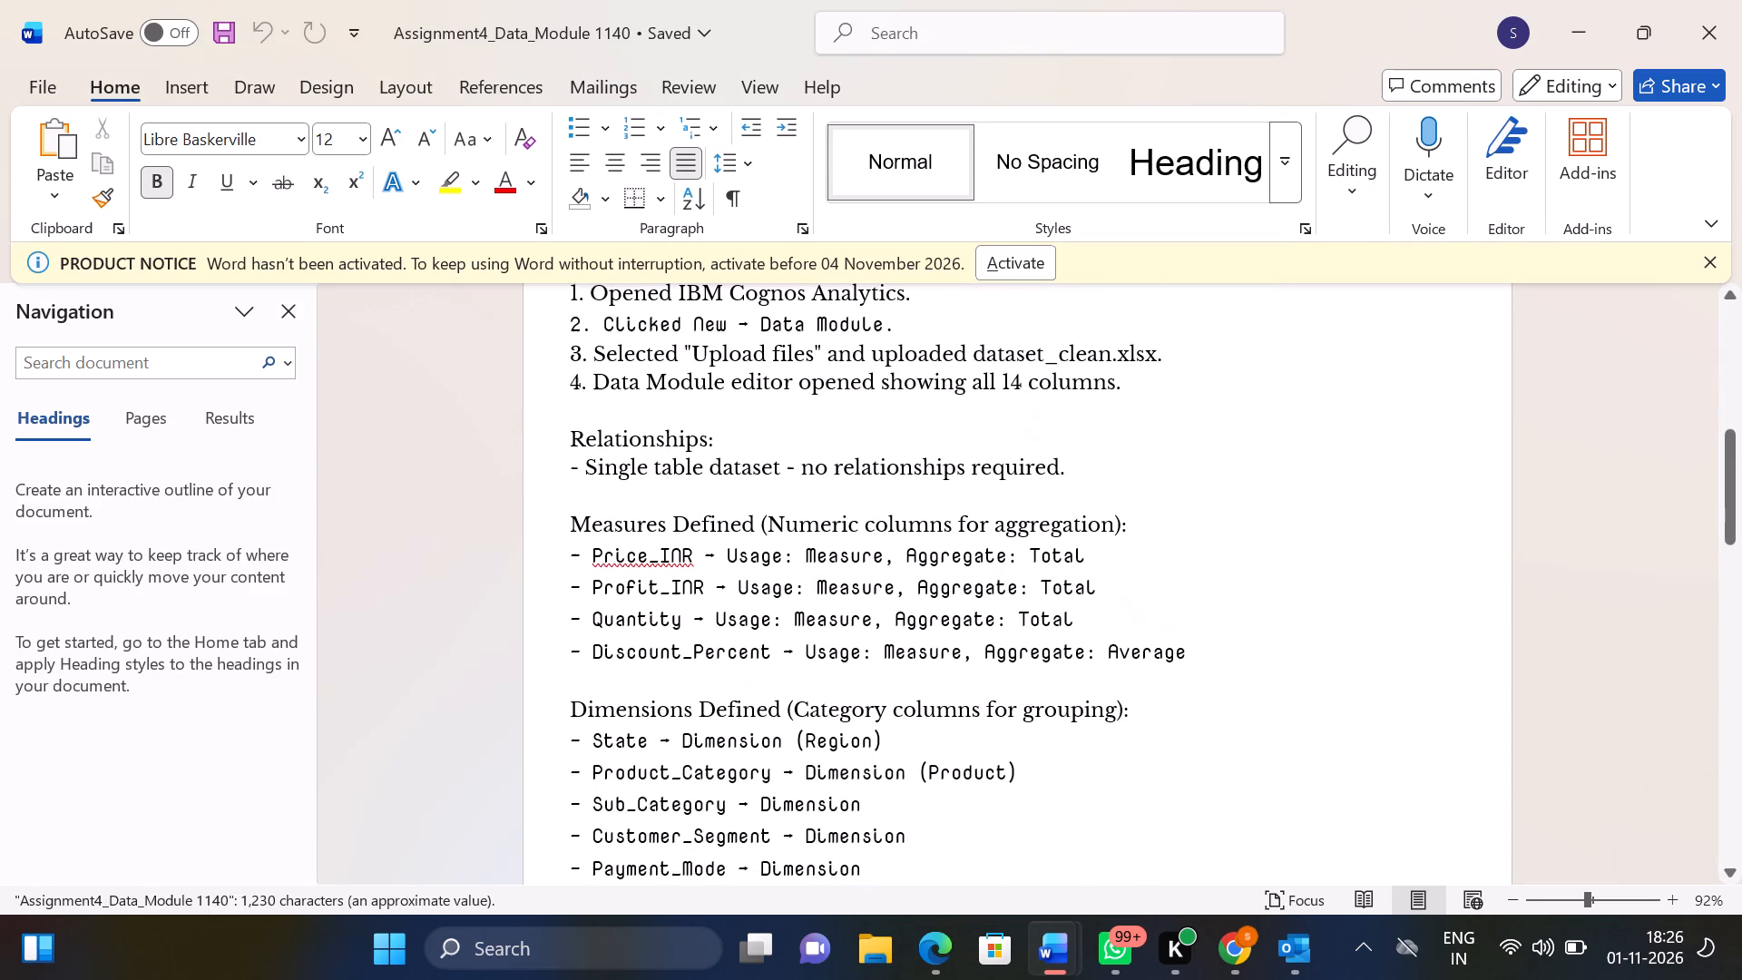
scroll(783, 643, "down", 5)
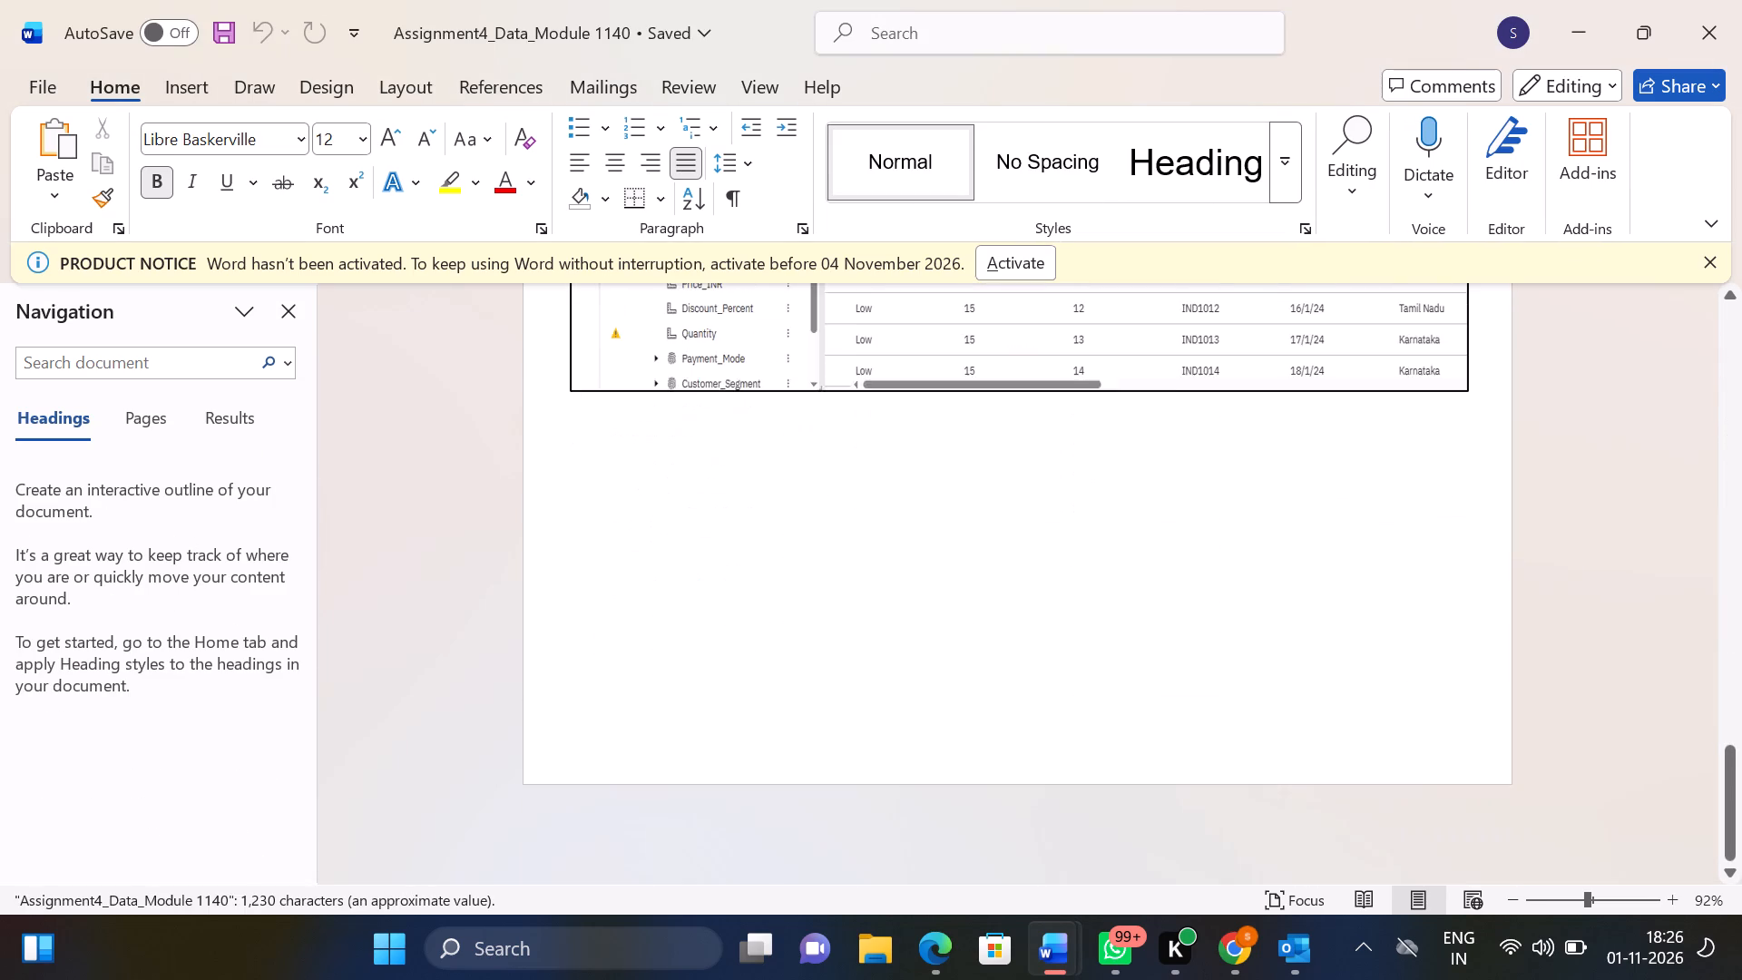
scroll(783, 643, "down", 1)
scroll(783, 643, "up", 8)
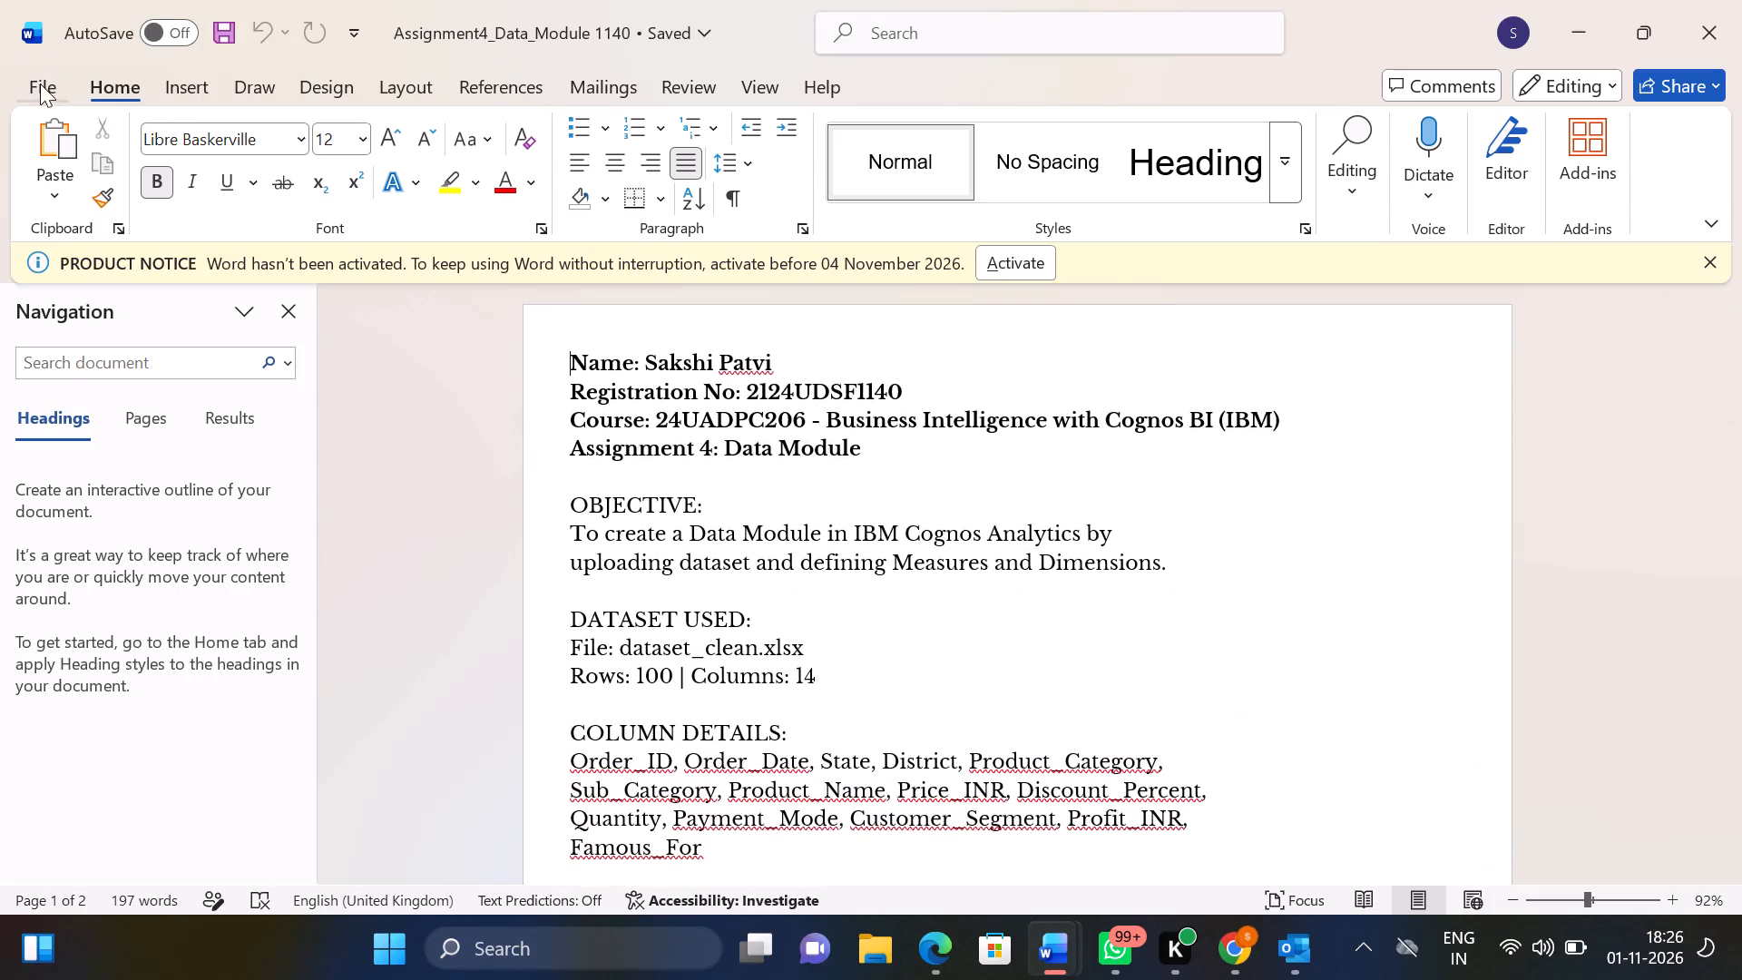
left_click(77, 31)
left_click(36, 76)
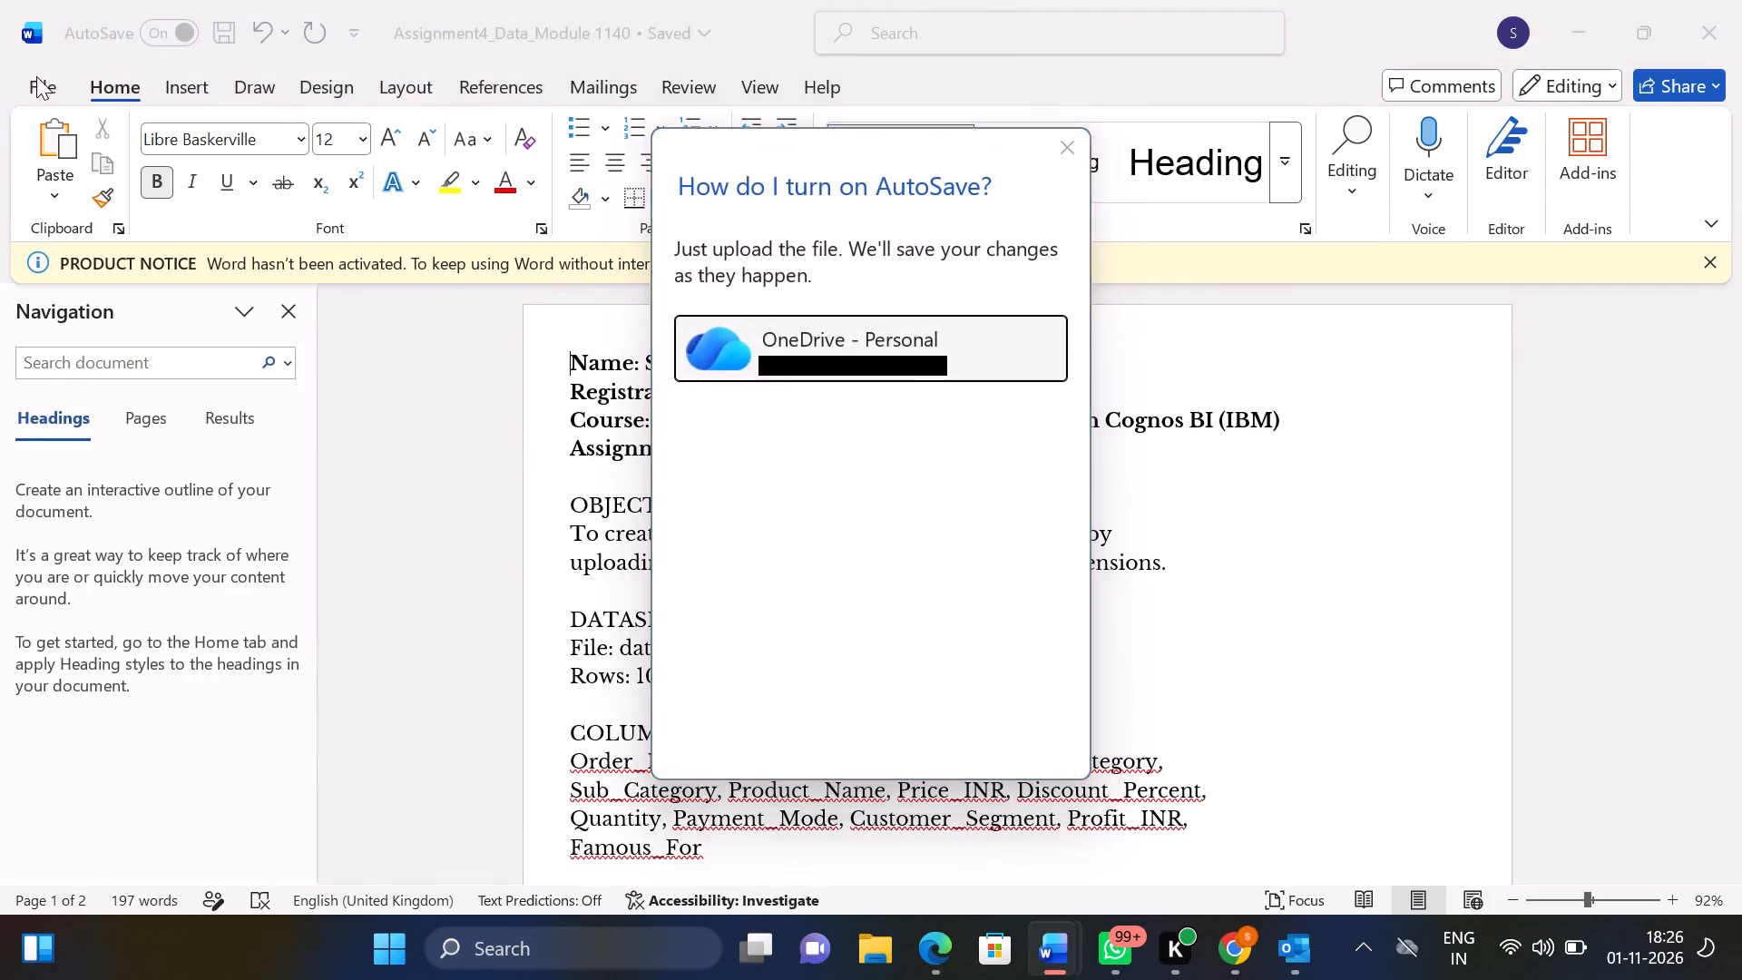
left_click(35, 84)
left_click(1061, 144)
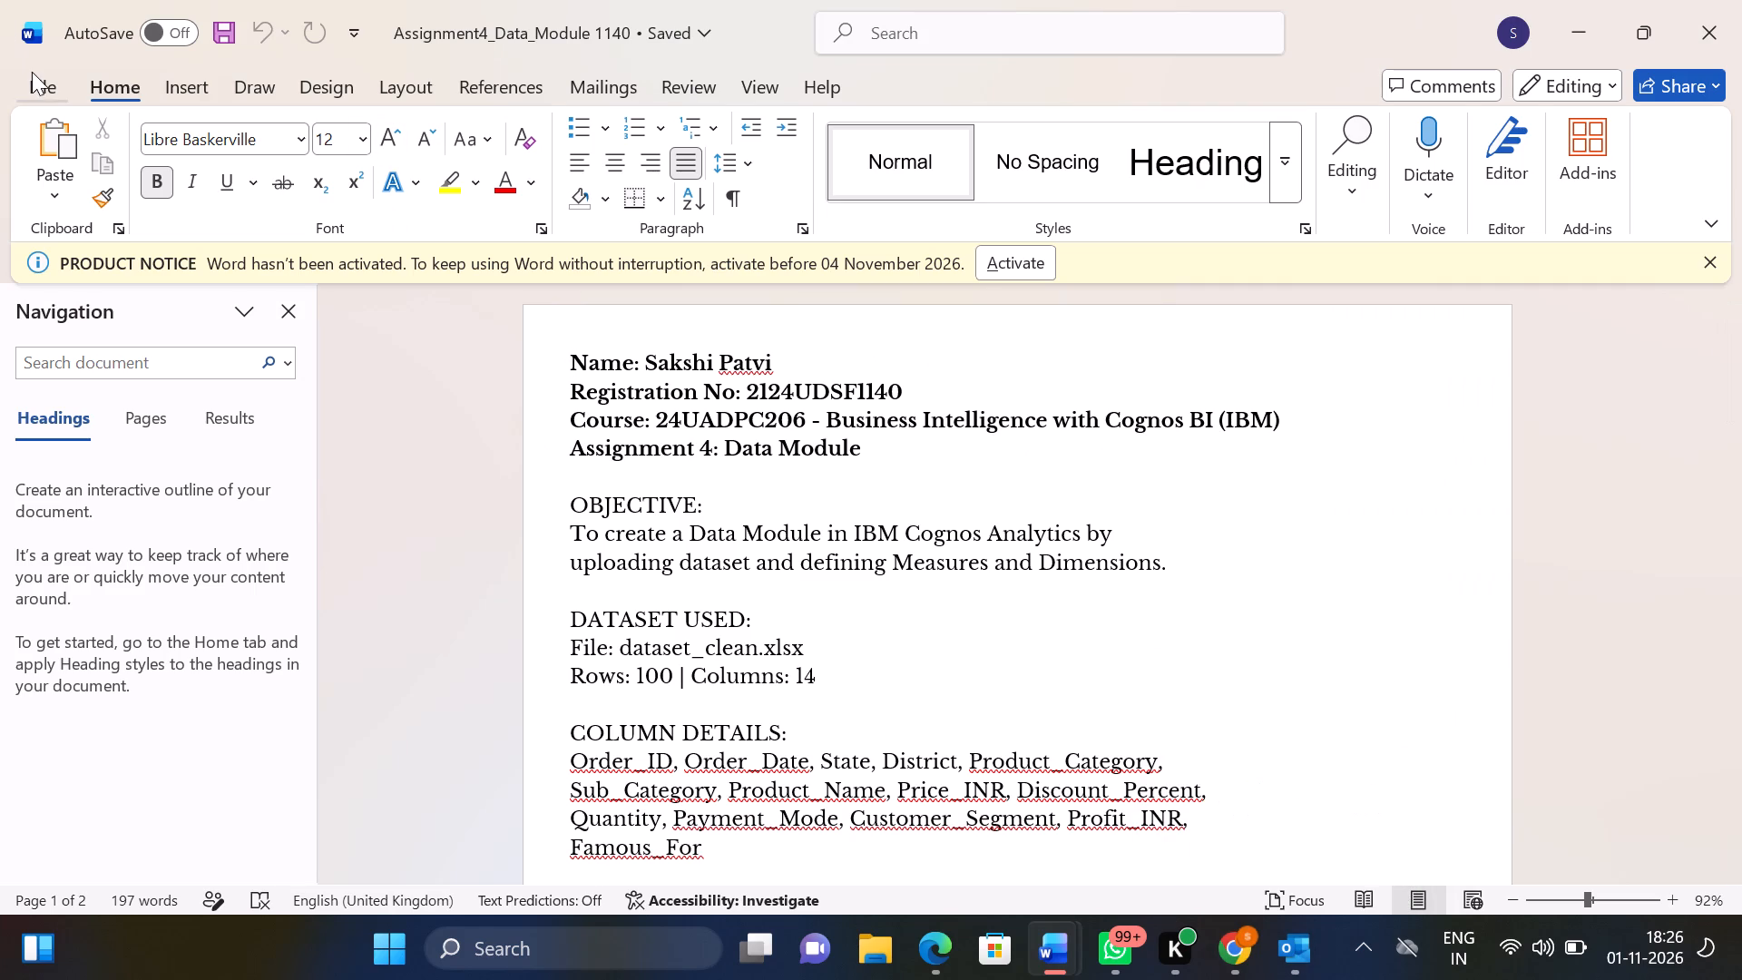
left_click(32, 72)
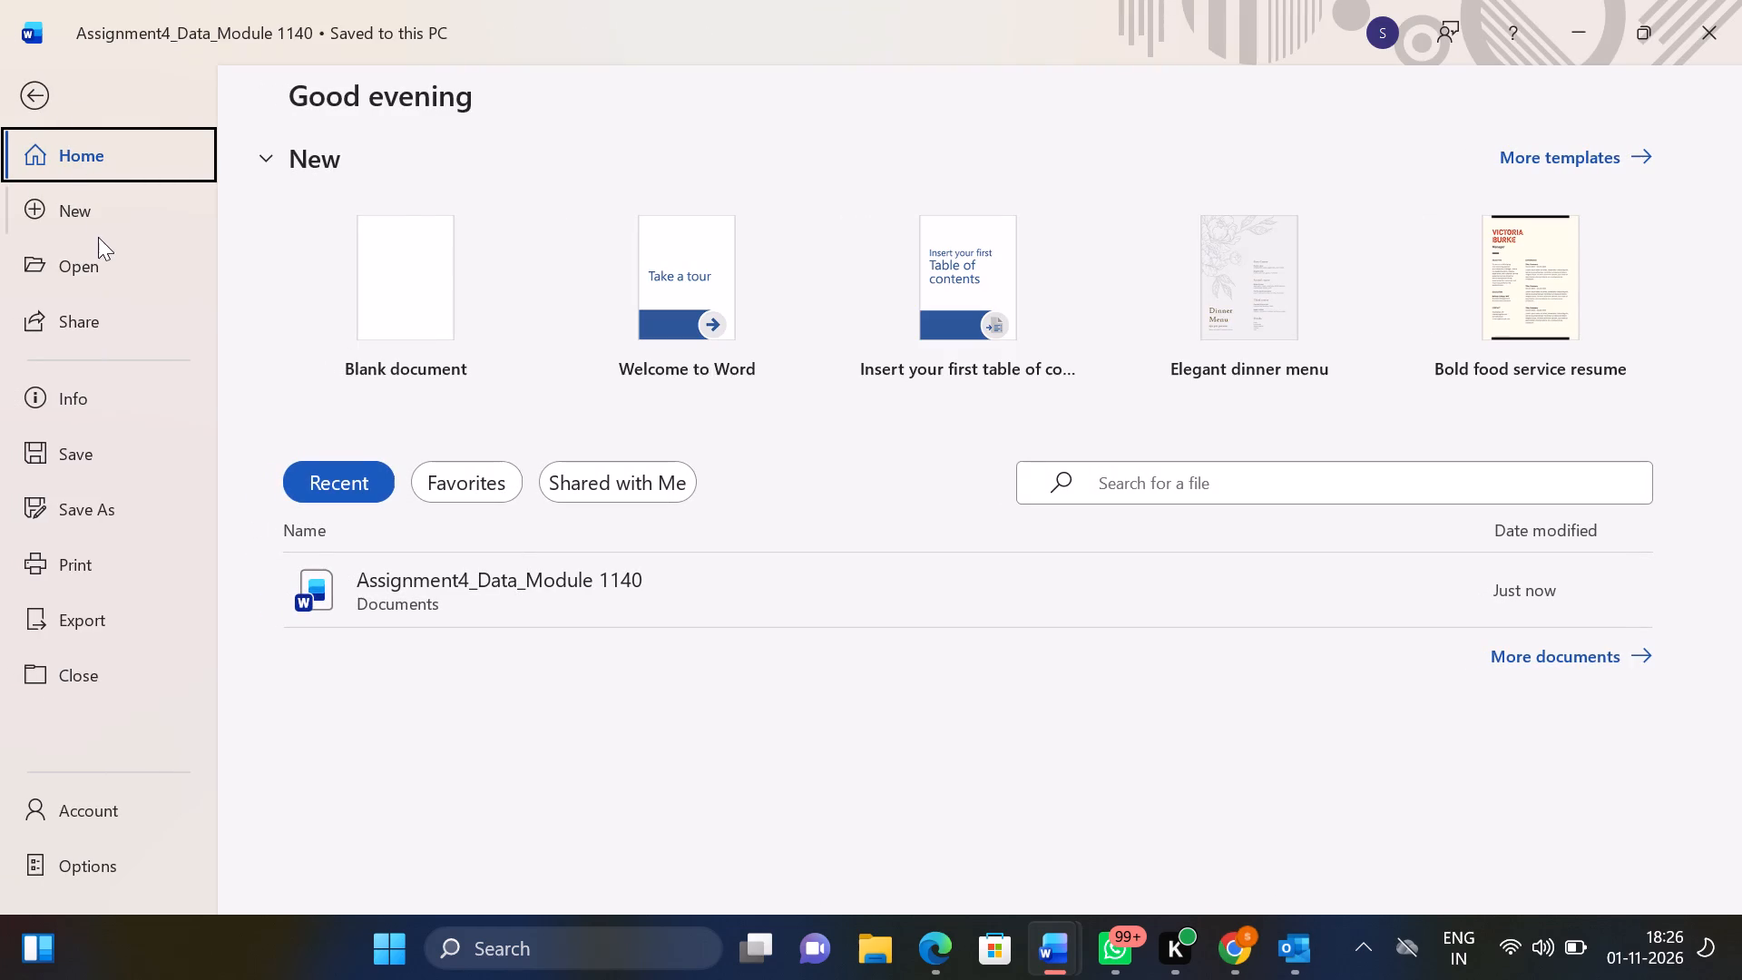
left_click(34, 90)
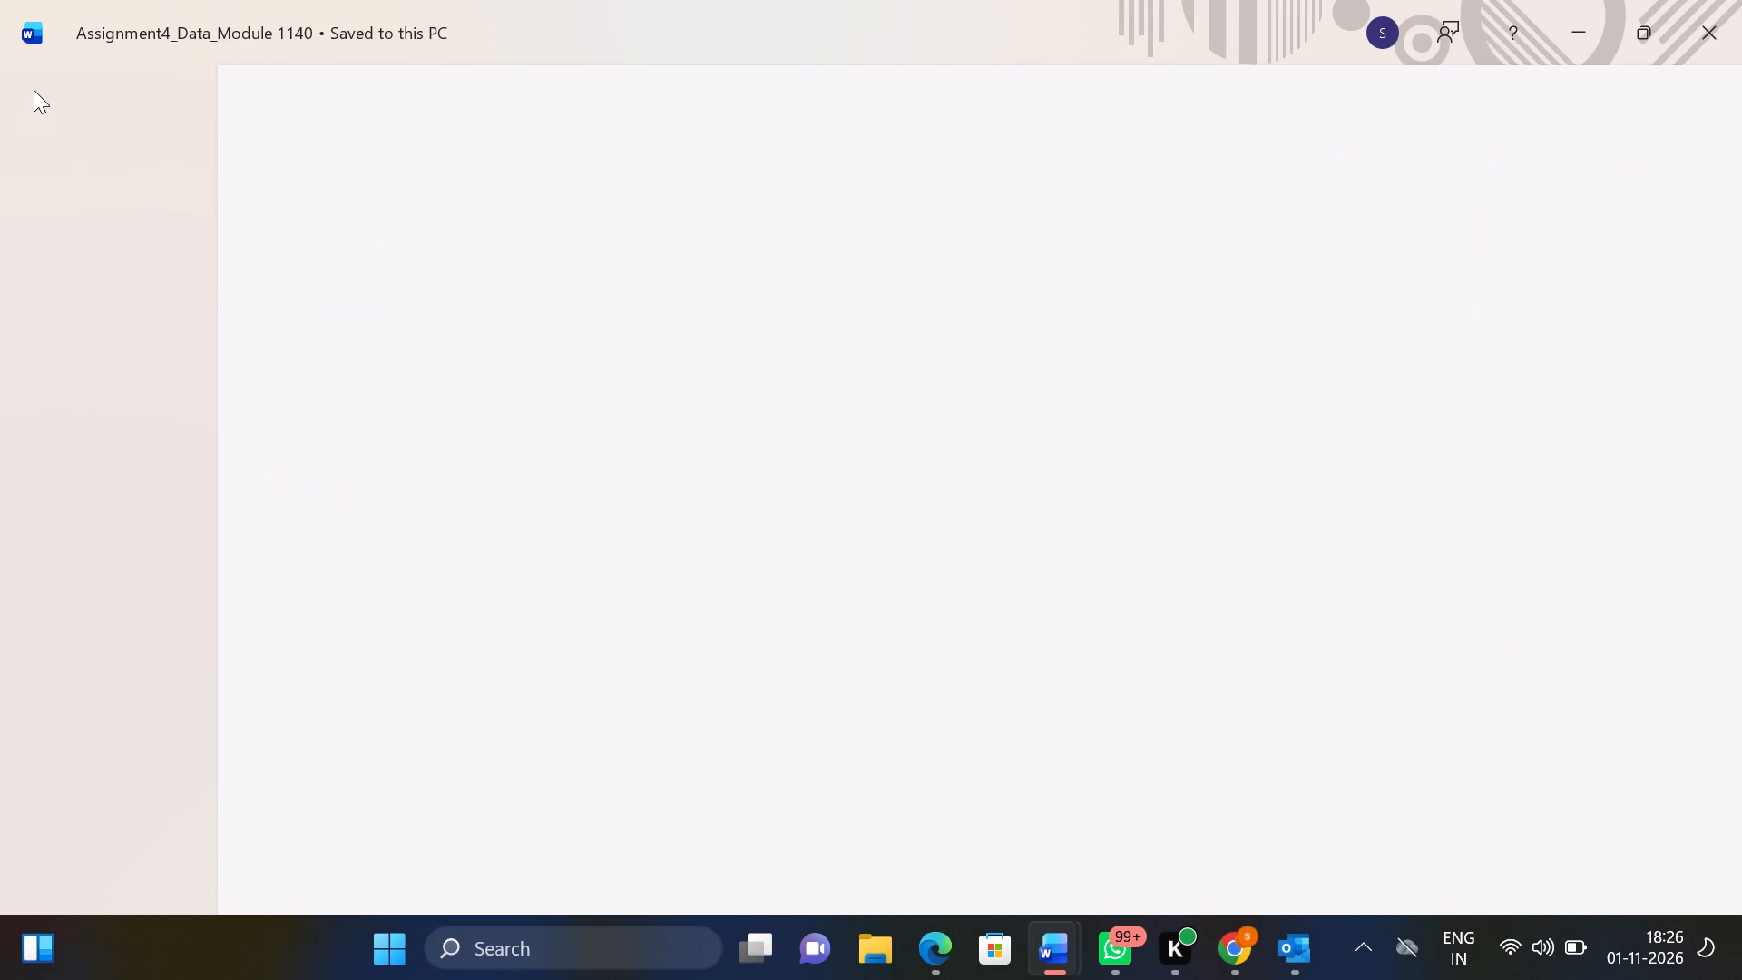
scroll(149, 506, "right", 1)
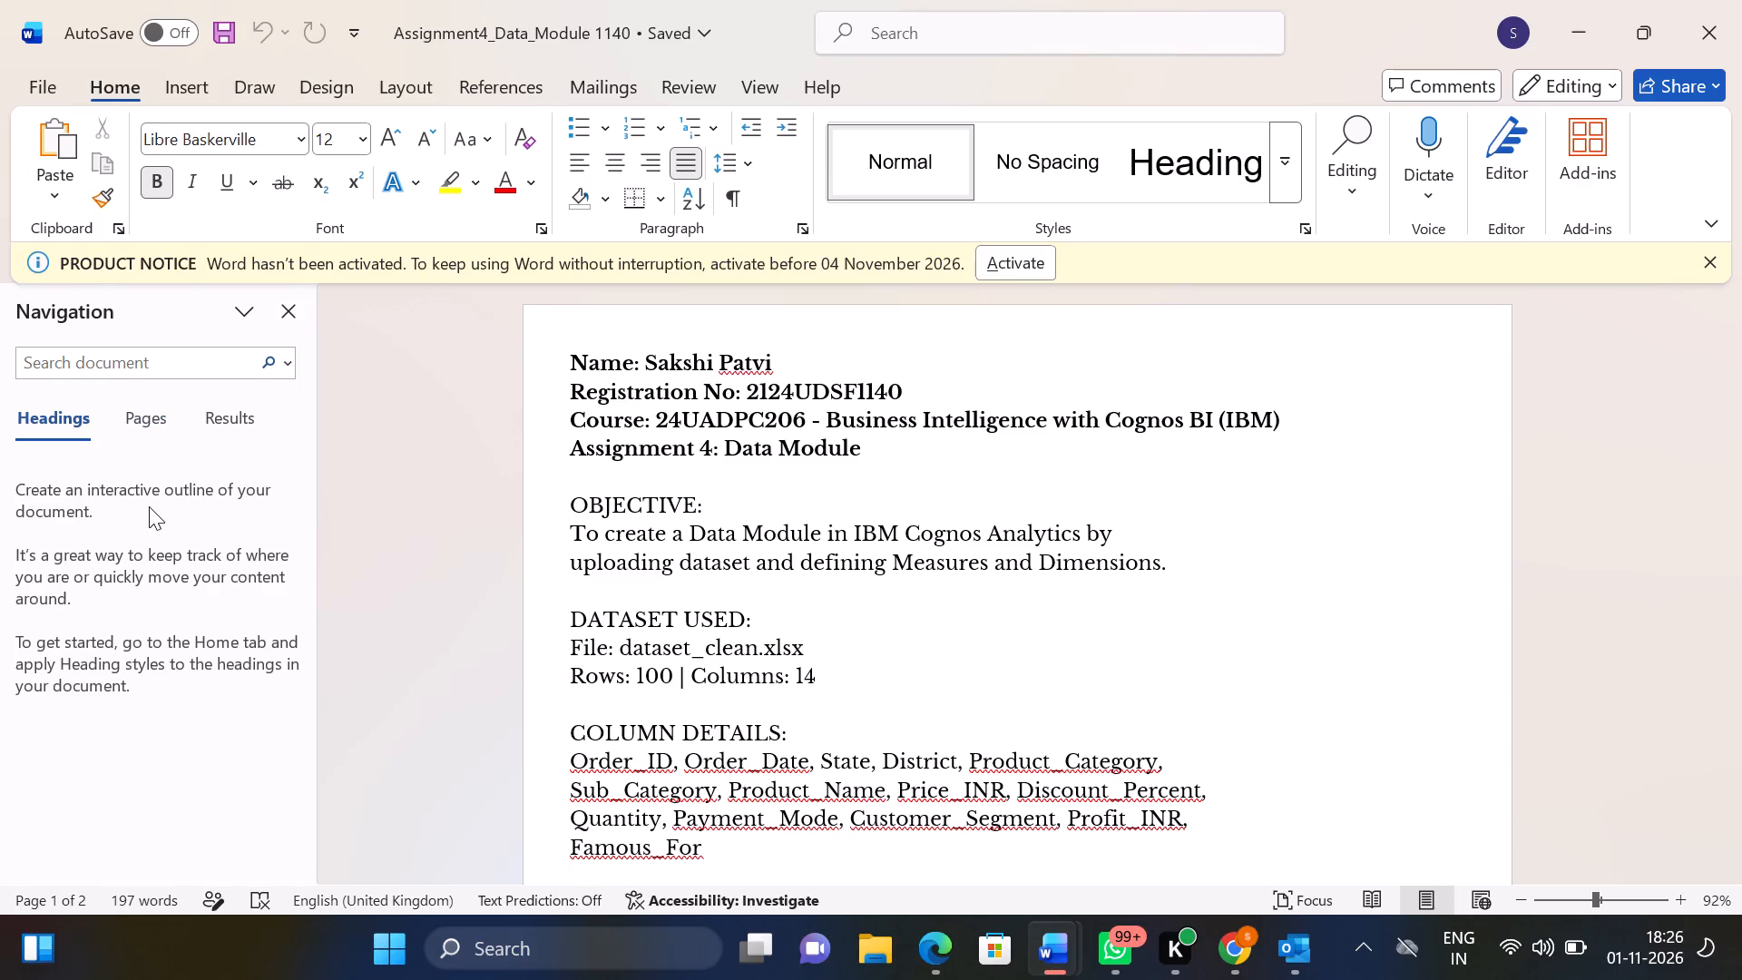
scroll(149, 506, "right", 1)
Examine the files in this PC's Documents folder through the Save As options of Assignment4_Data_Module 1140.
left_click(56, 76)
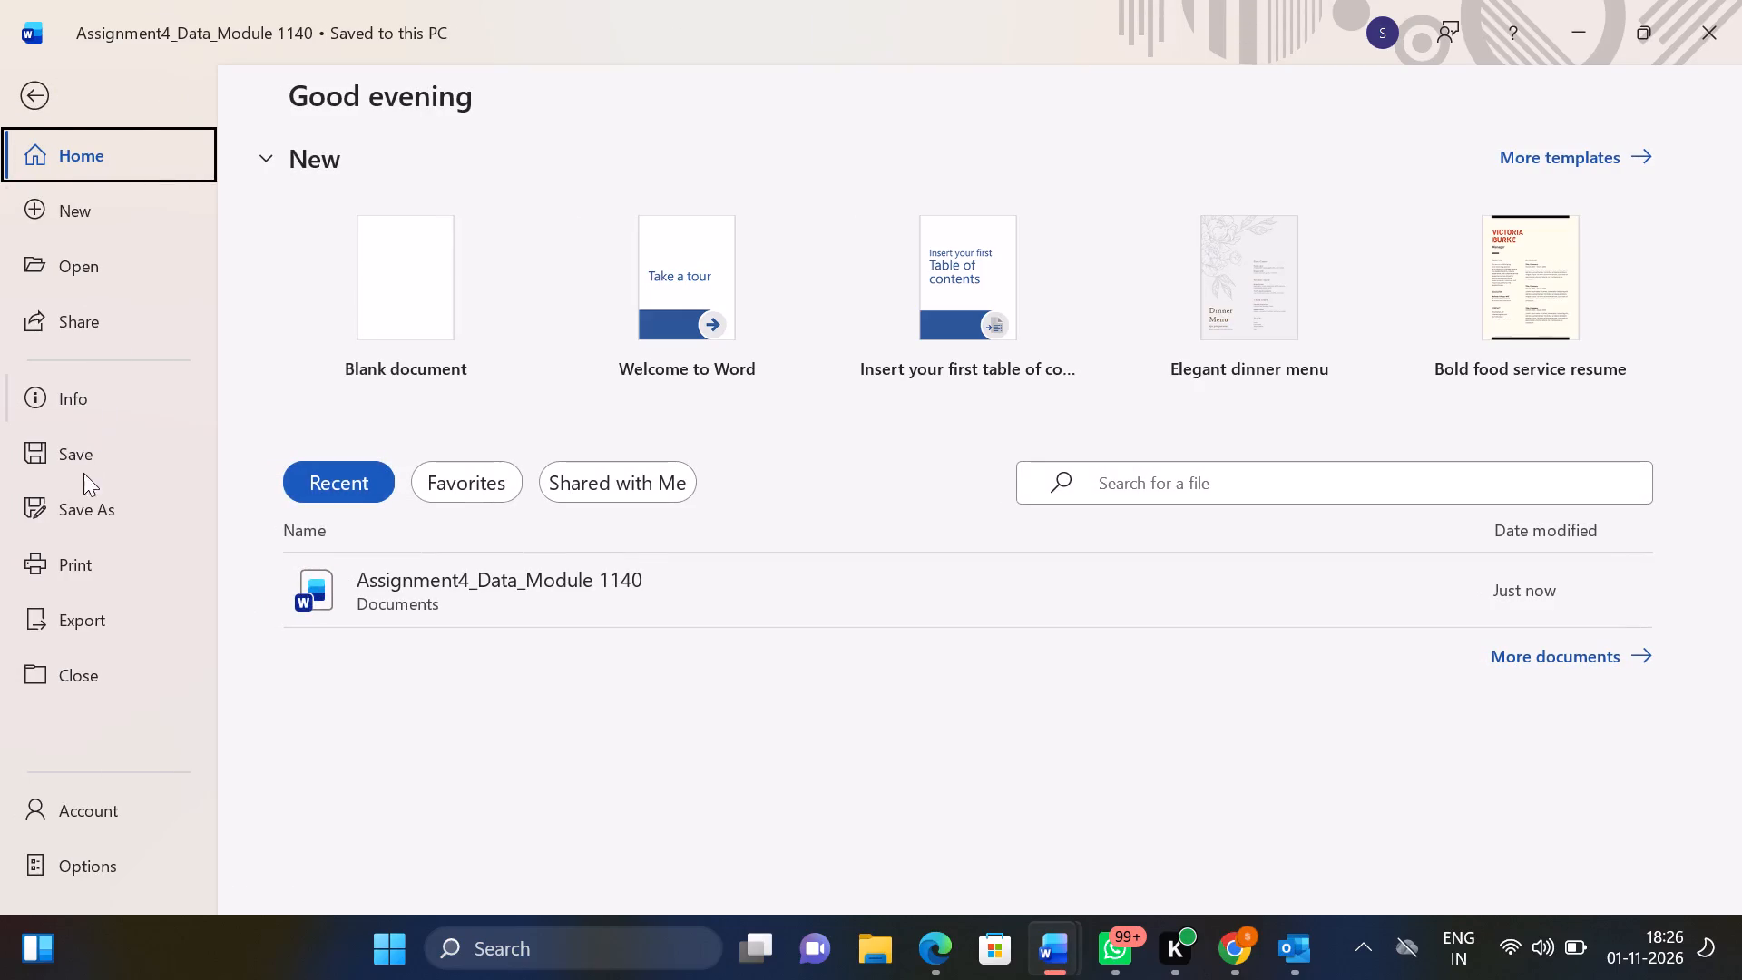
left_click(80, 505)
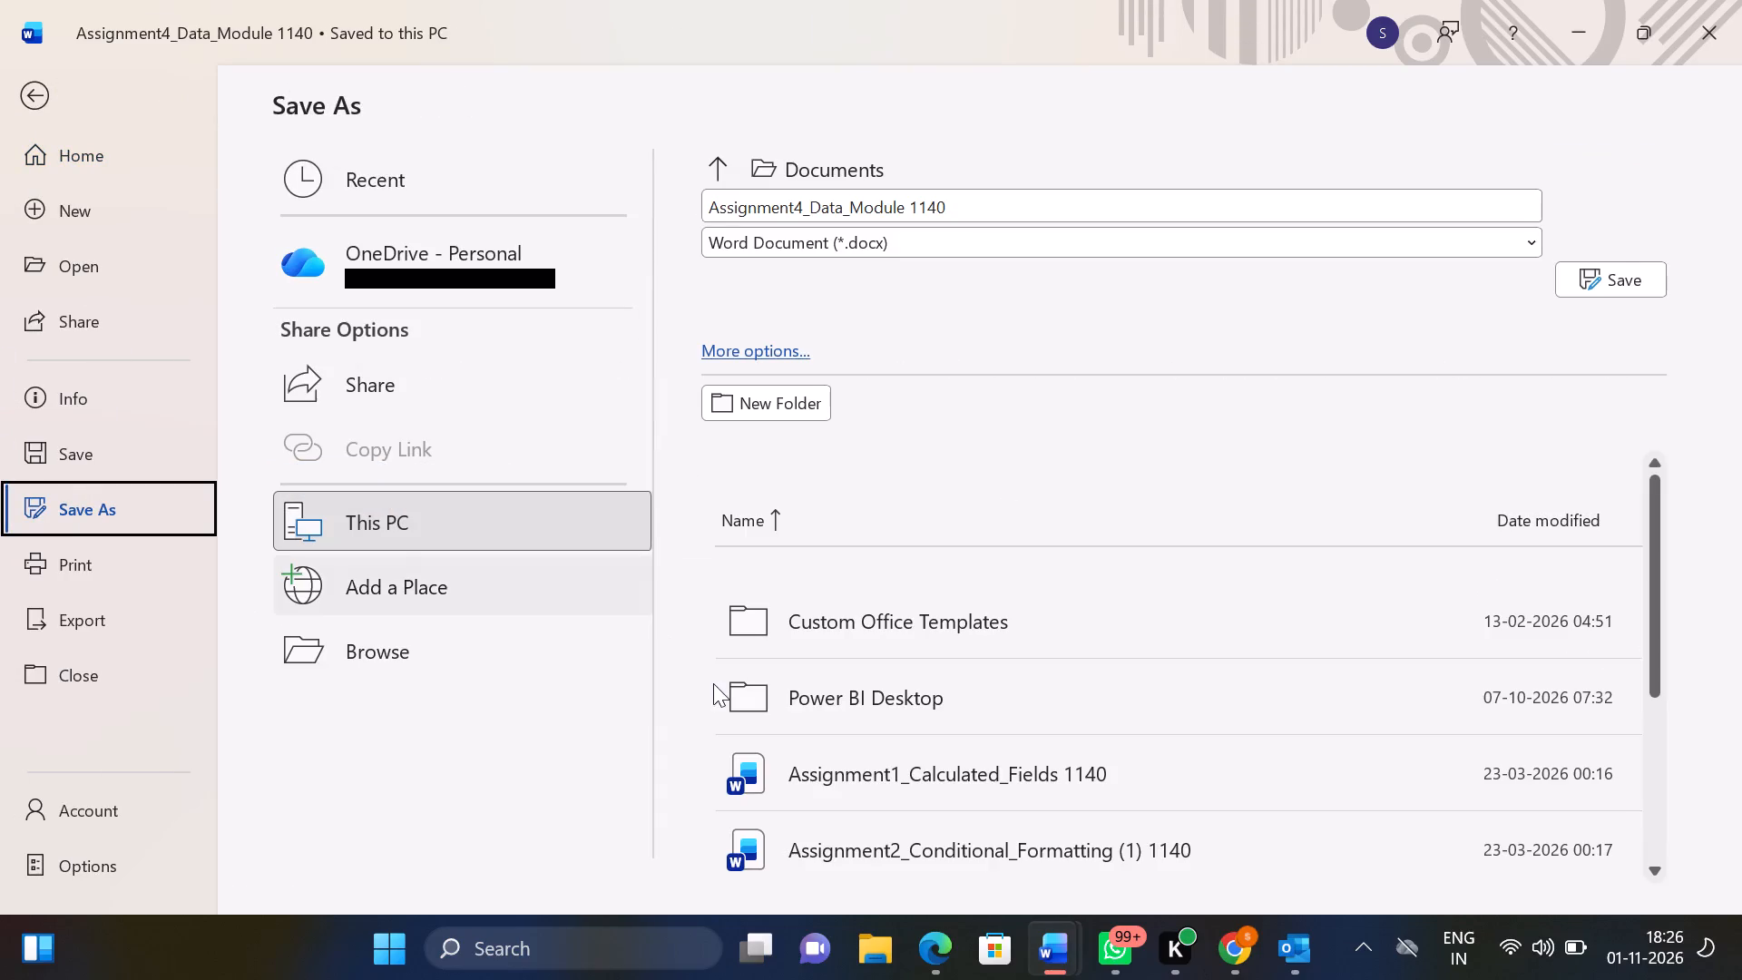
scroll(920, 711, "down", 2)
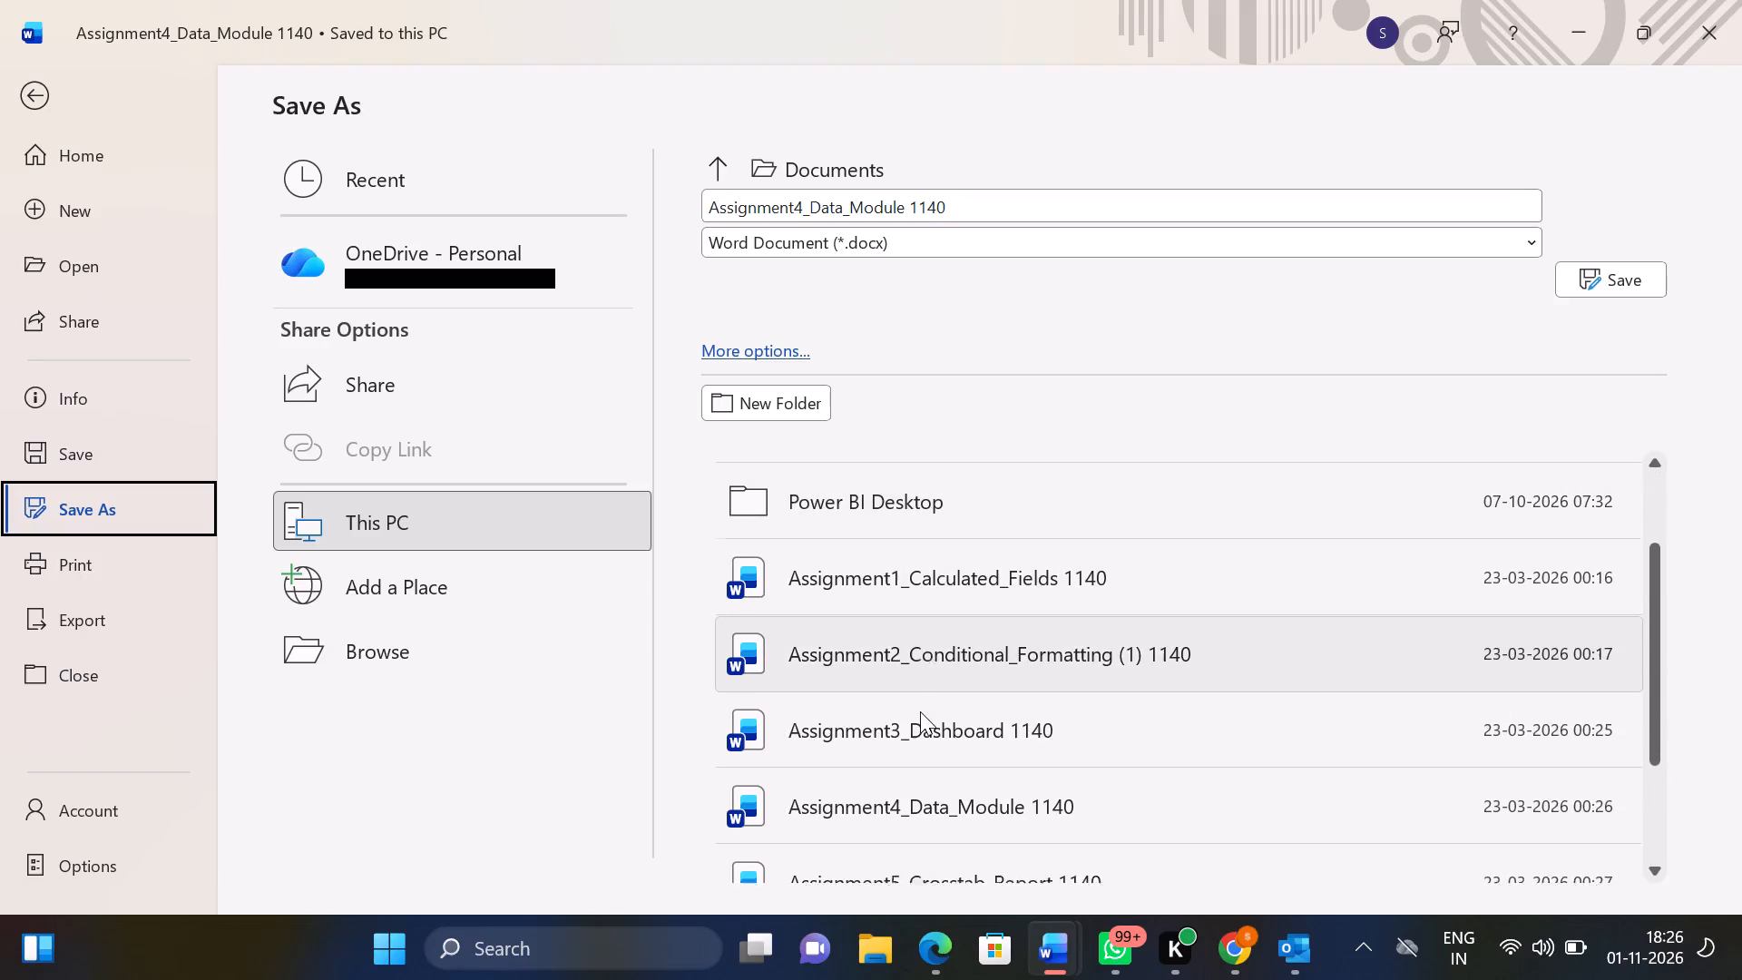
scroll(920, 711, "down", 2)
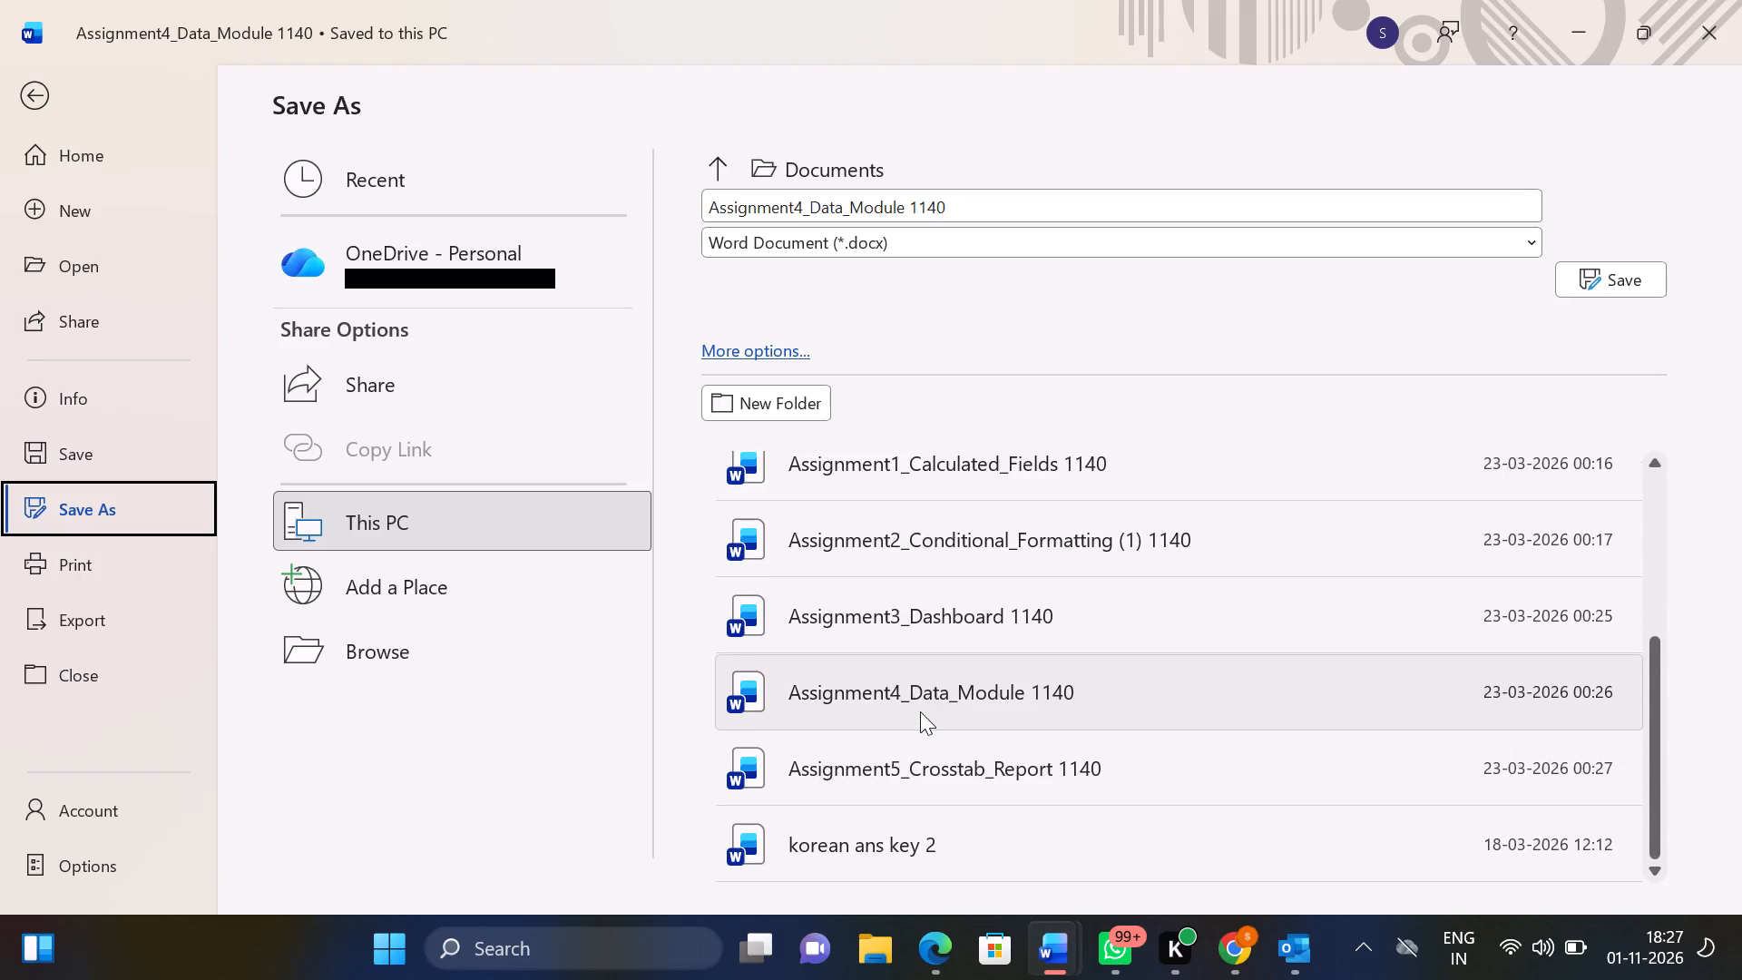
scroll(920, 711, "up", 9)
scroll(920, 711, "down", 1)
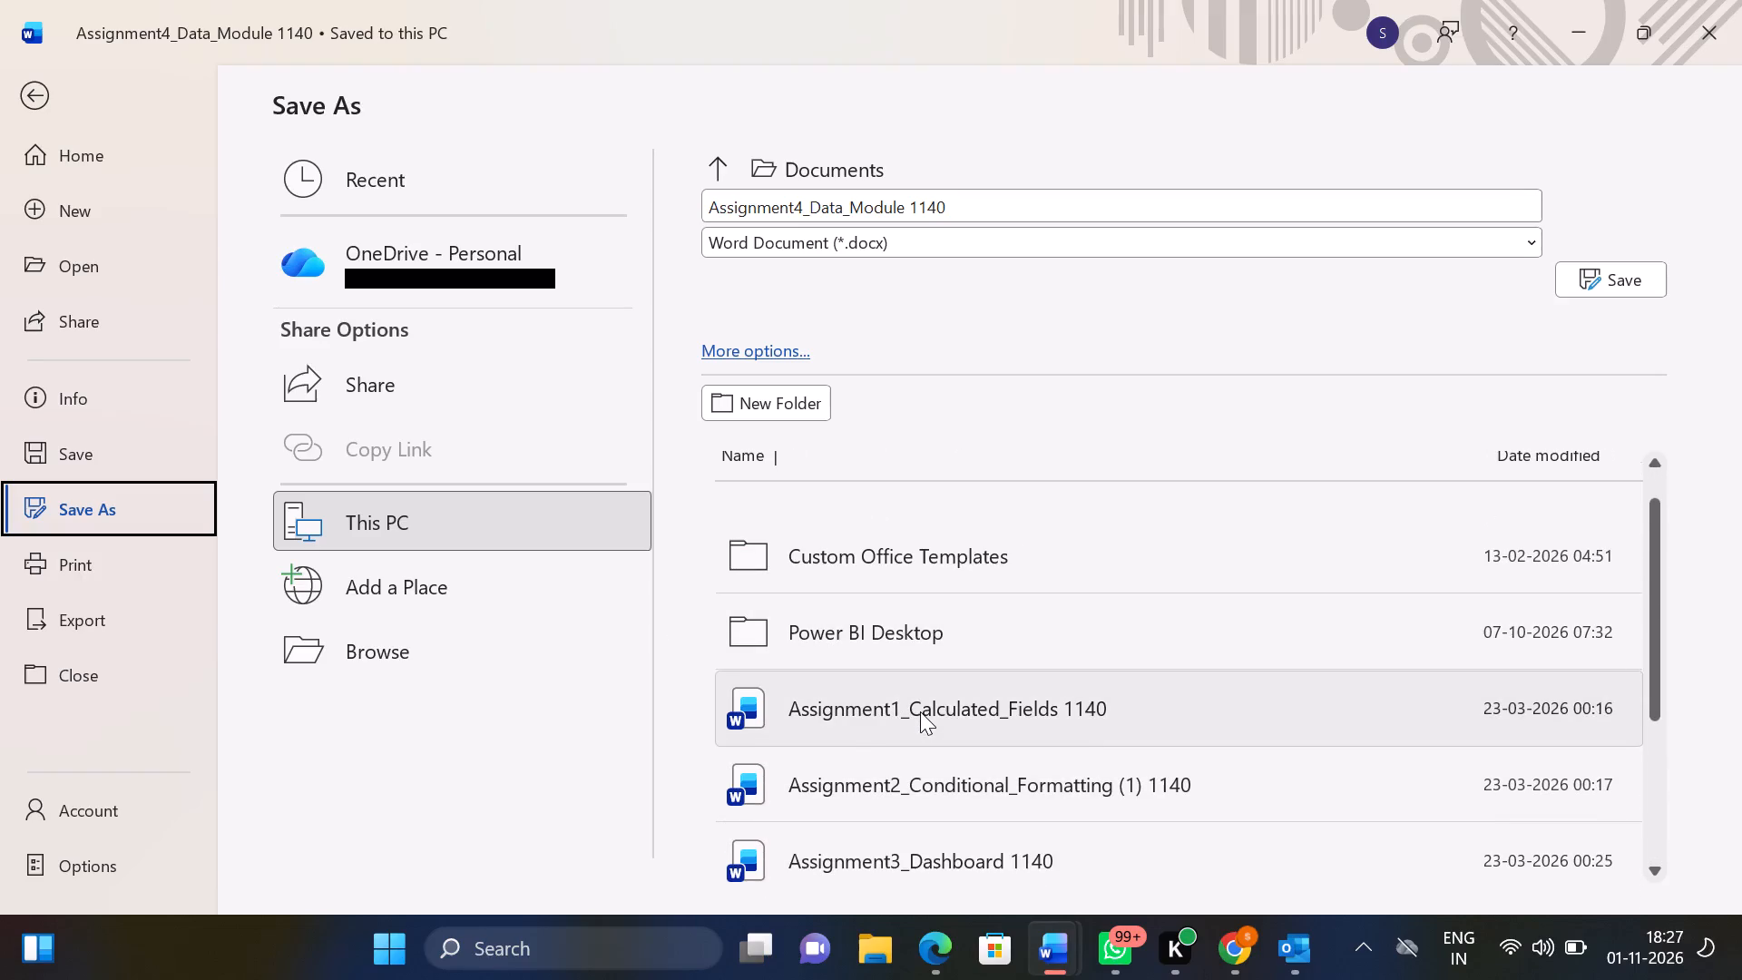
scroll(920, 711, "down", 1)
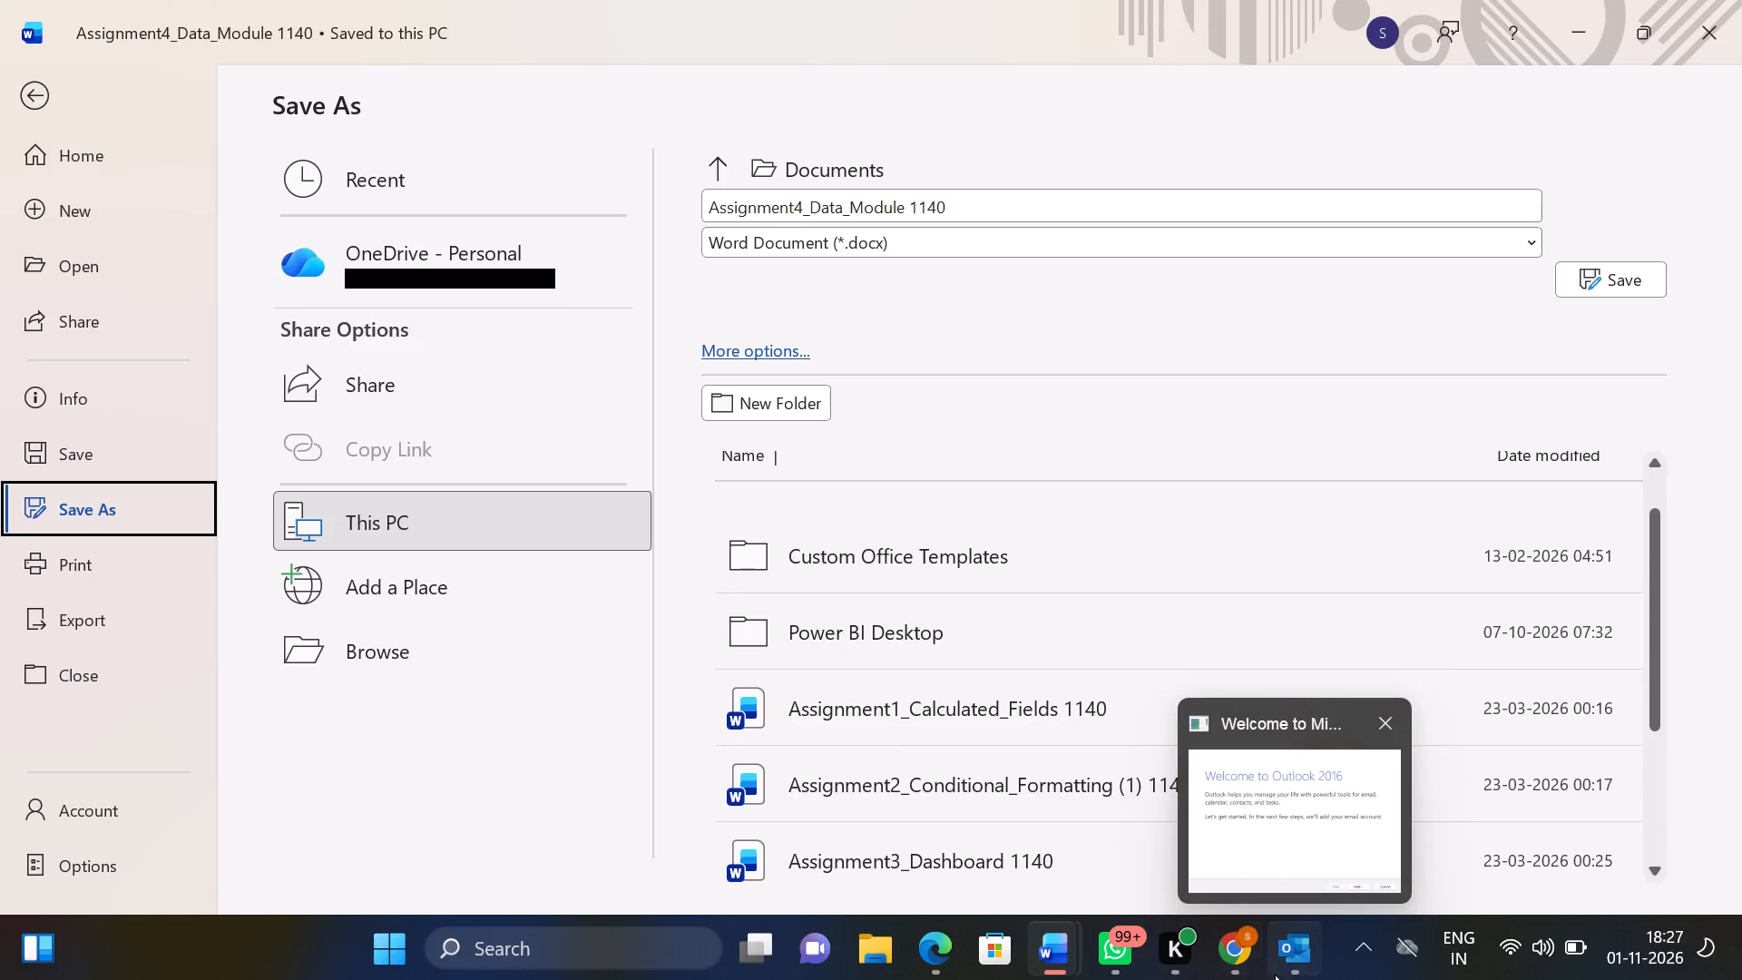
Switch back to the Heart Disease Risk Prediction report and save it under its existing name.
left_click(960, 821)
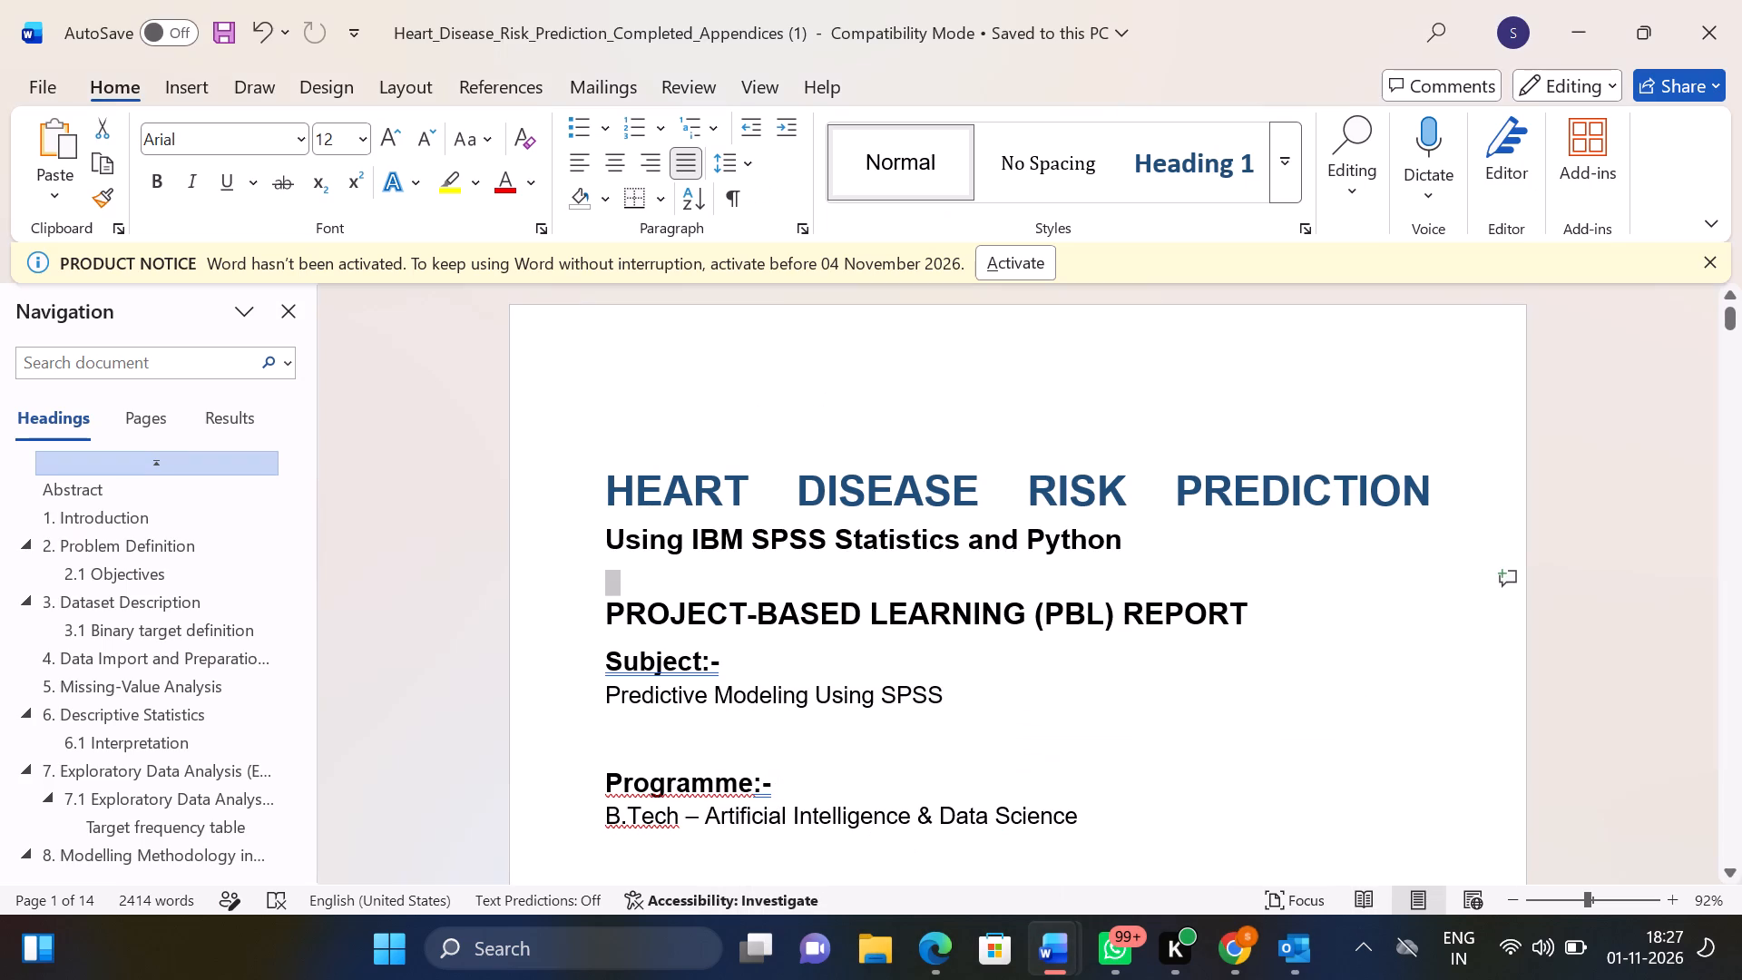
scroll(948, 764, "down", 2)
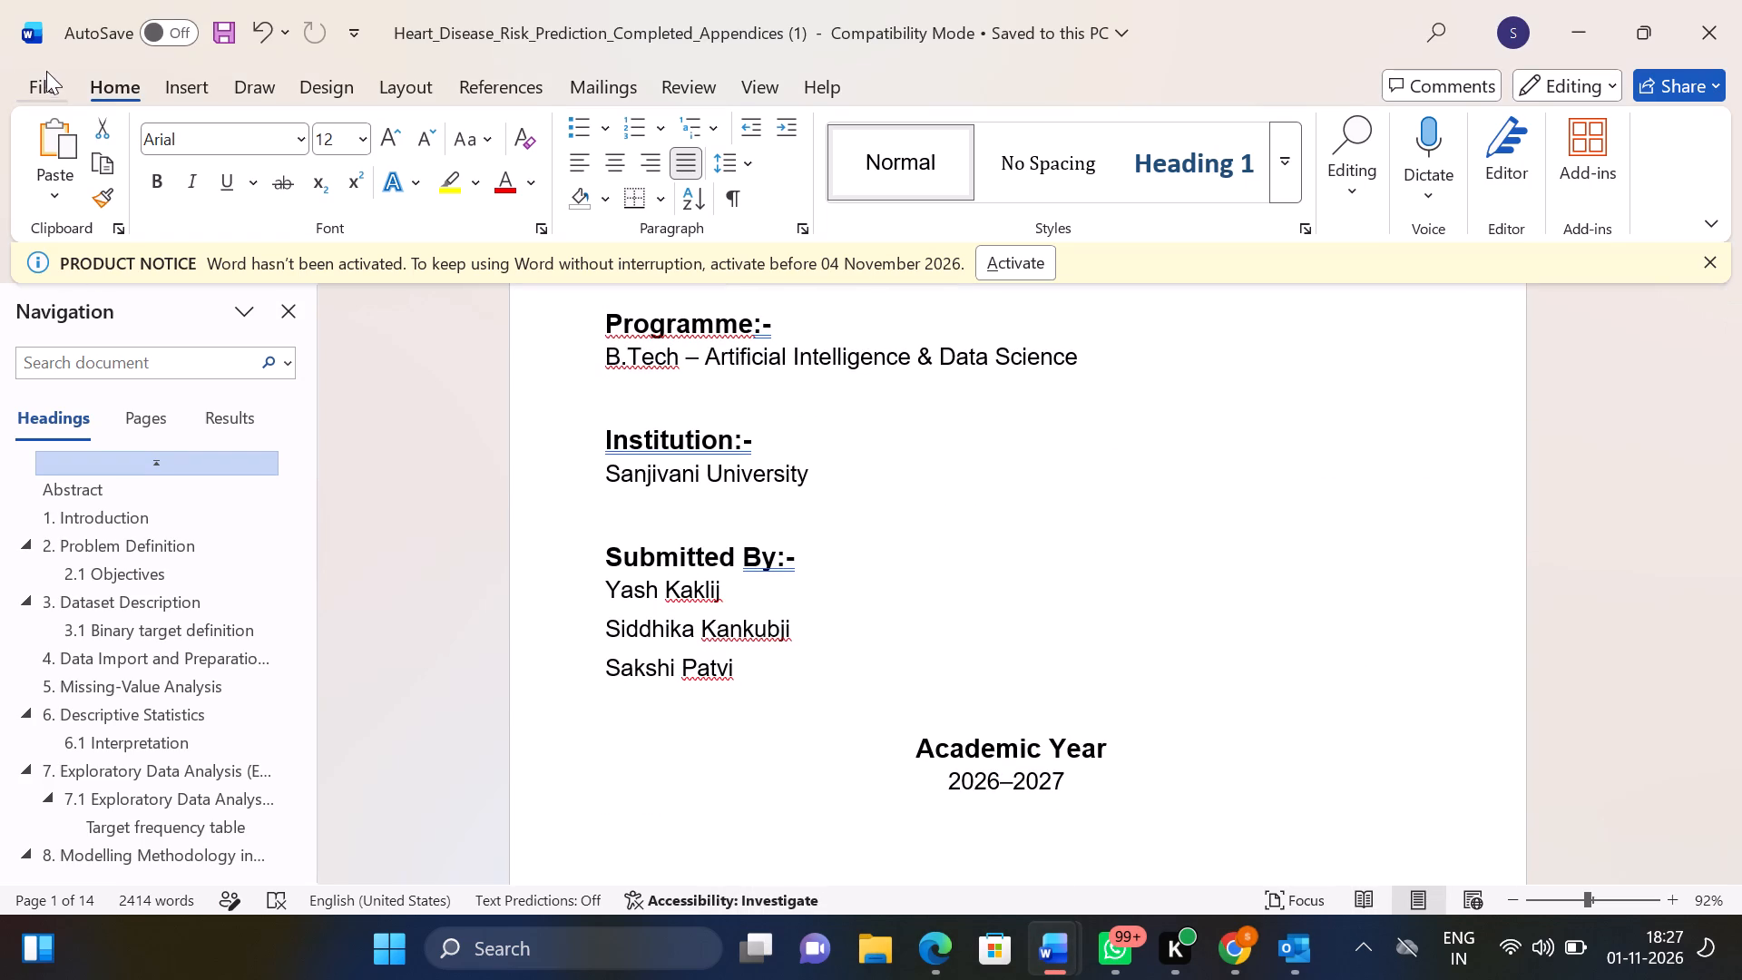
left_click(51, 75)
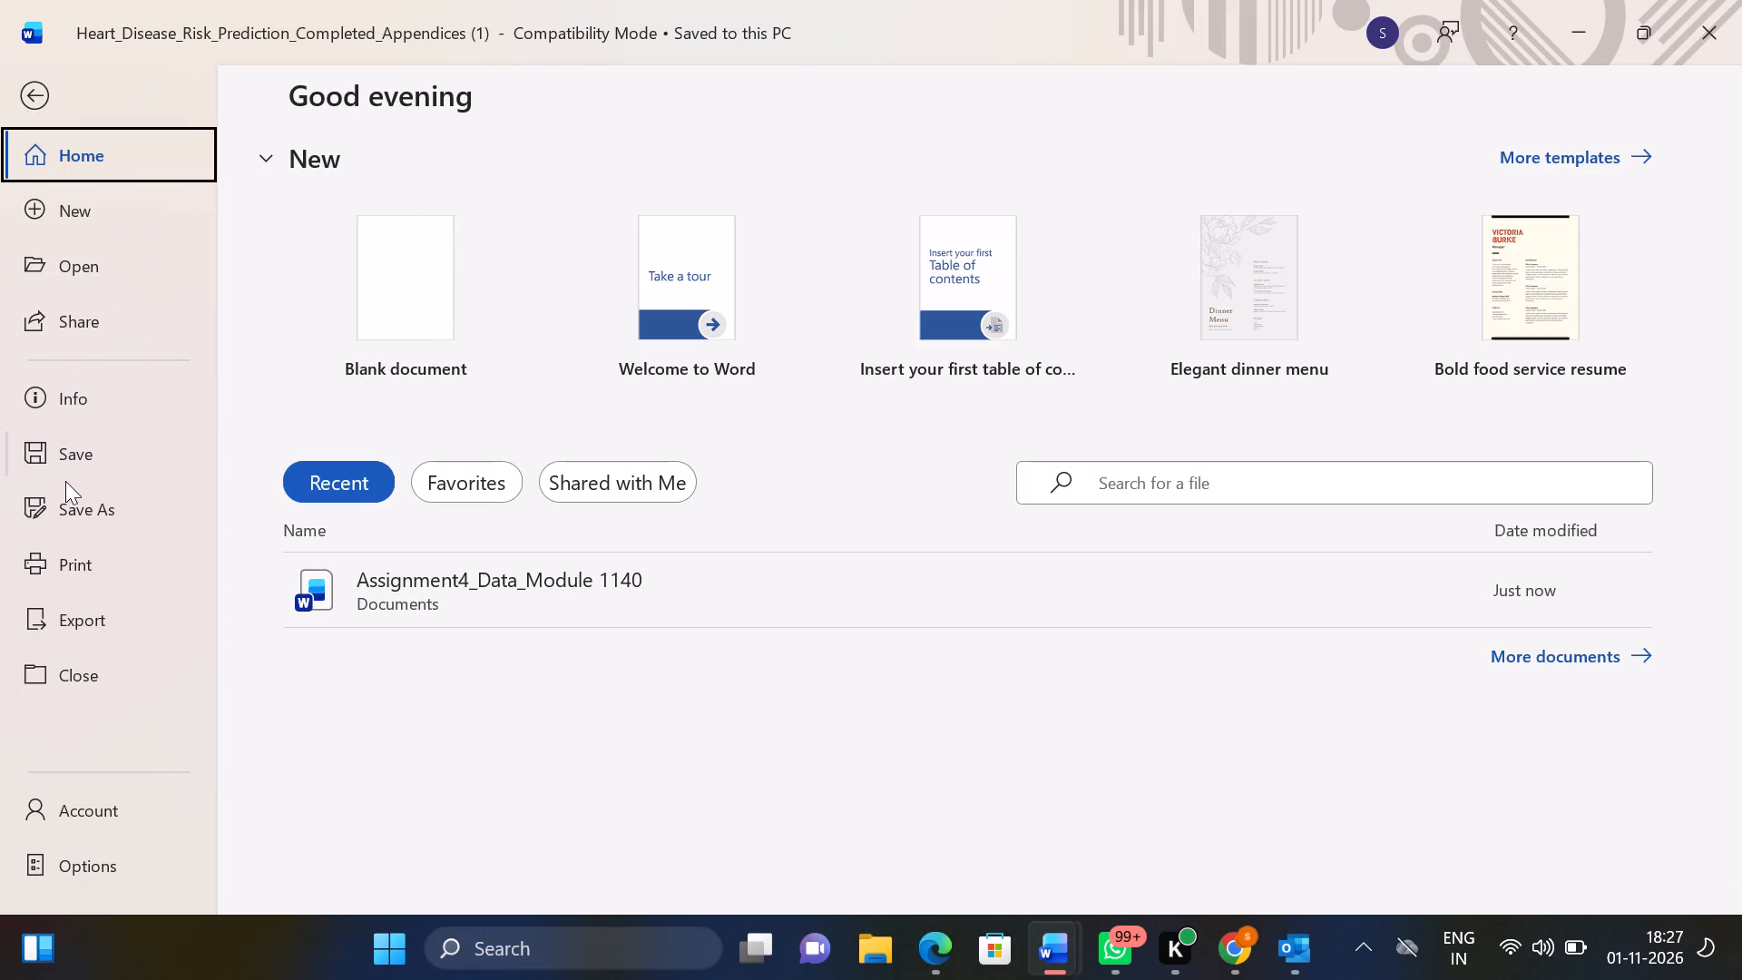
left_click(77, 456)
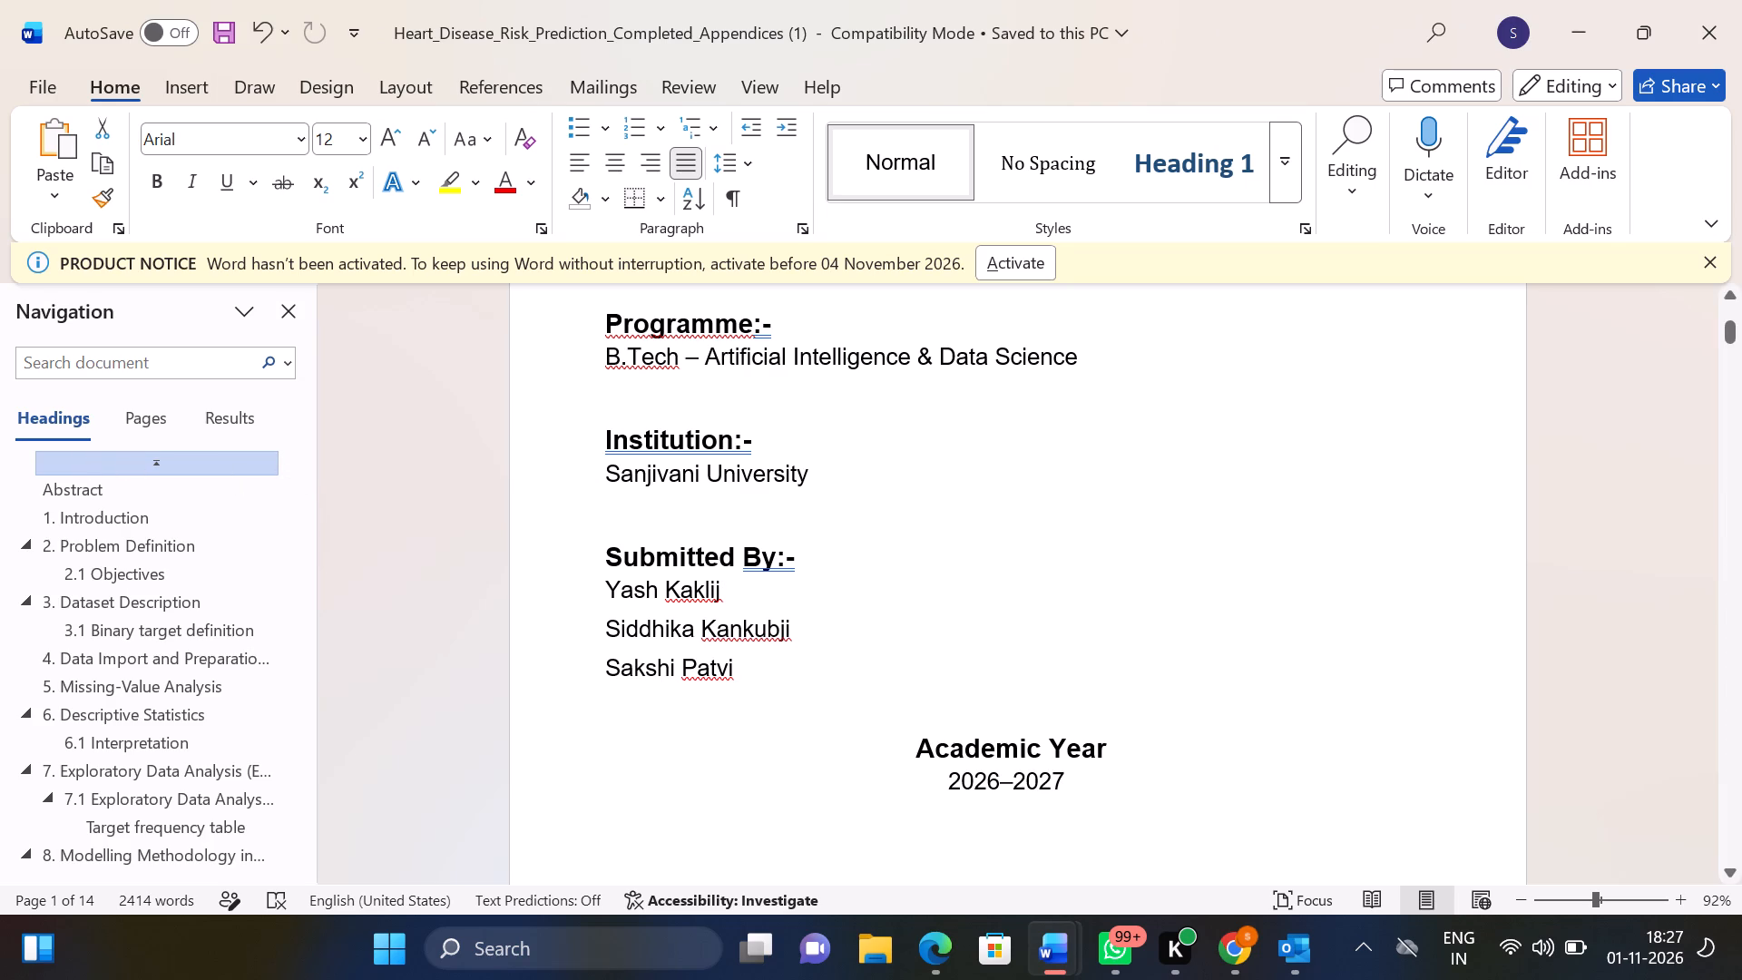
scroll(1186, 599, "right", 1)
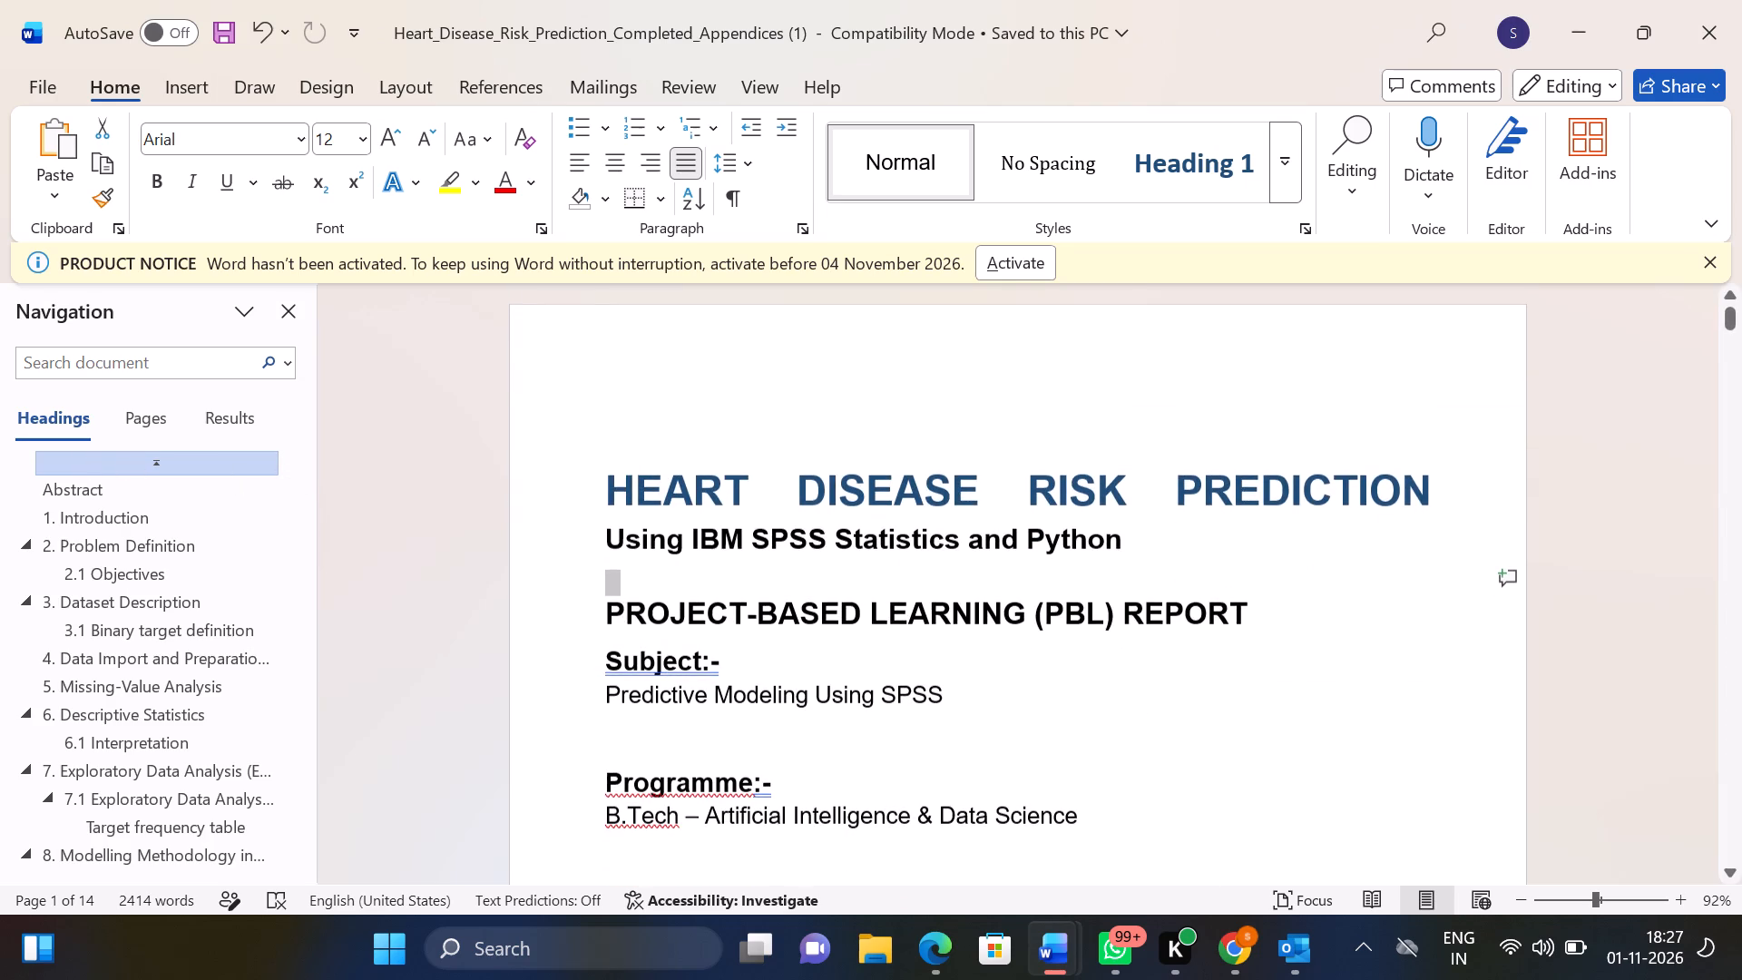
Start the Word activation from the product notice.
left_click(1006, 260)
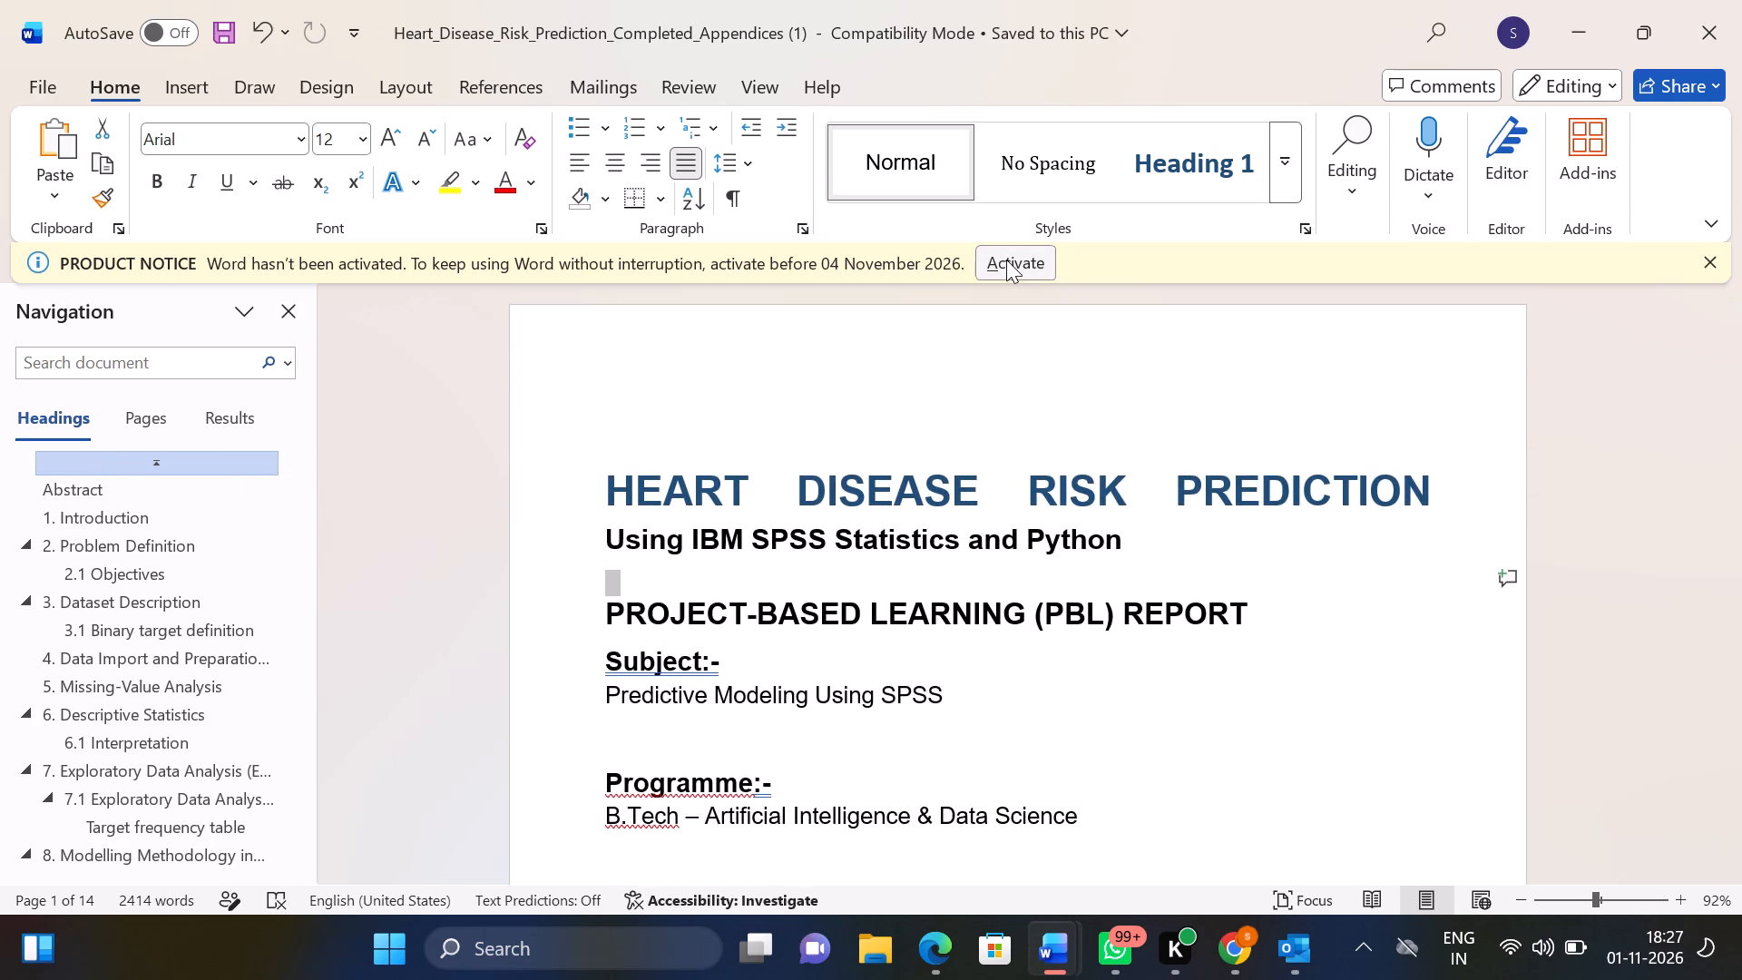
left_click(1006, 260)
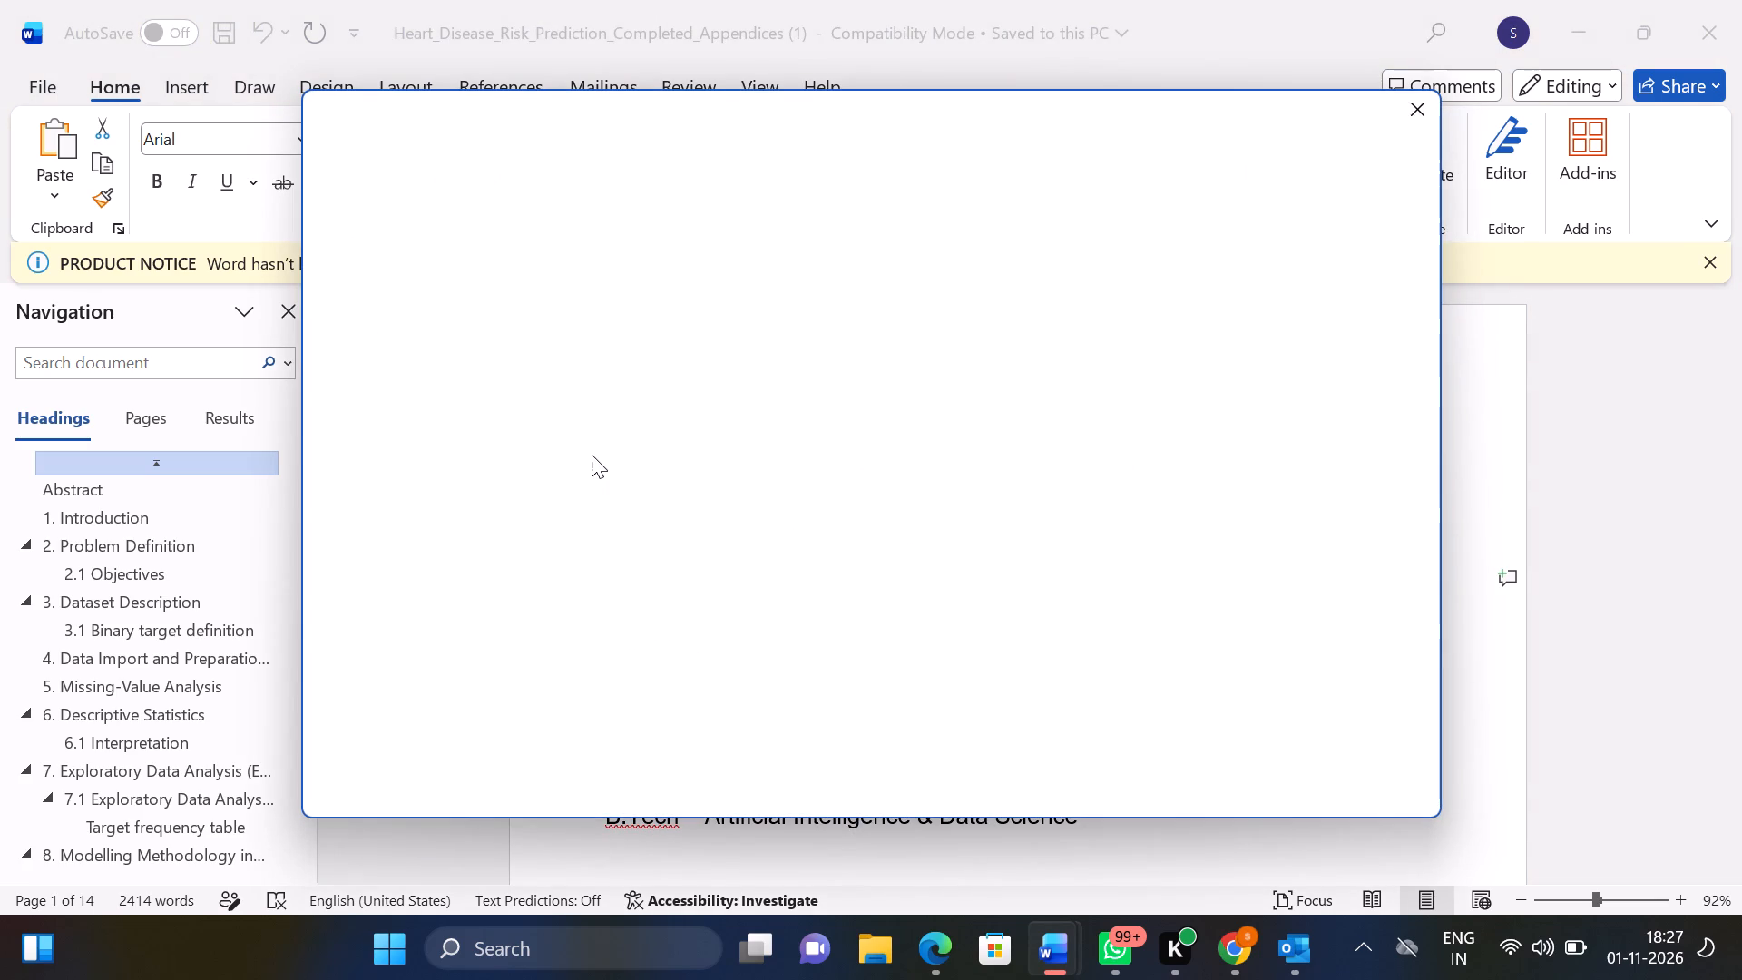
scroll(592, 455, "down", 5)
scroll(592, 455, "up", 6)
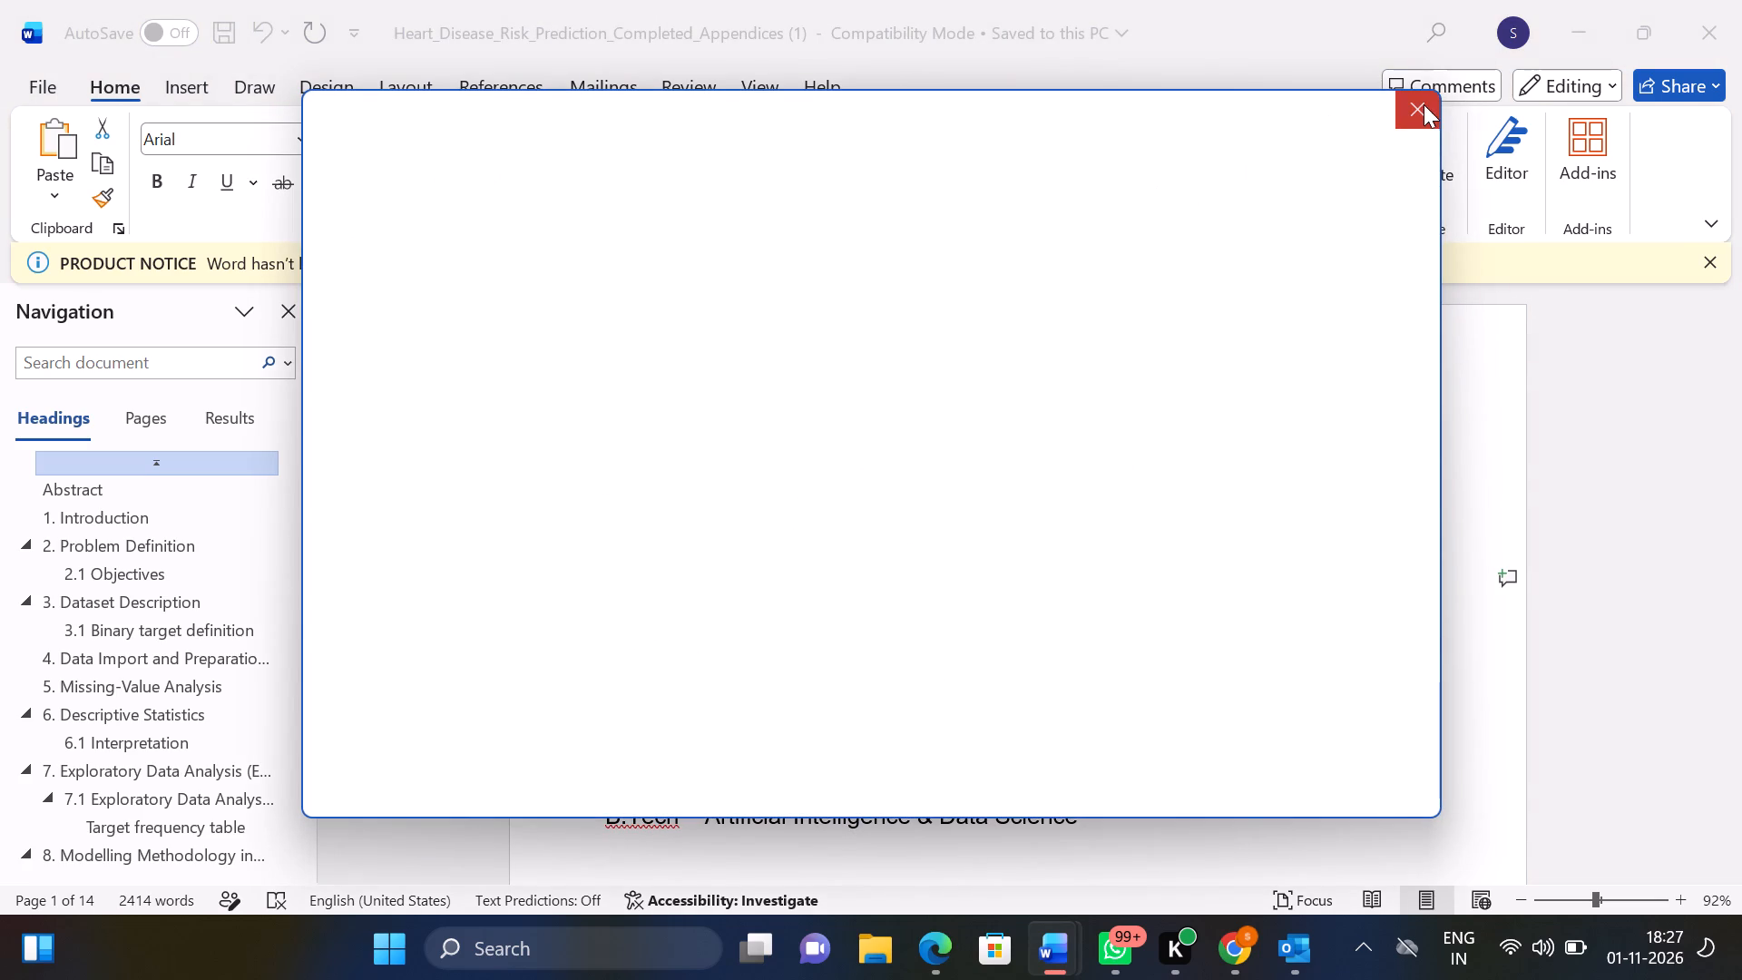
Close the blank activation window and return to the Heart Disease Risk Prediction report.
left_click(1422, 104)
Open the report's editing mode options.
left_click(1539, 83)
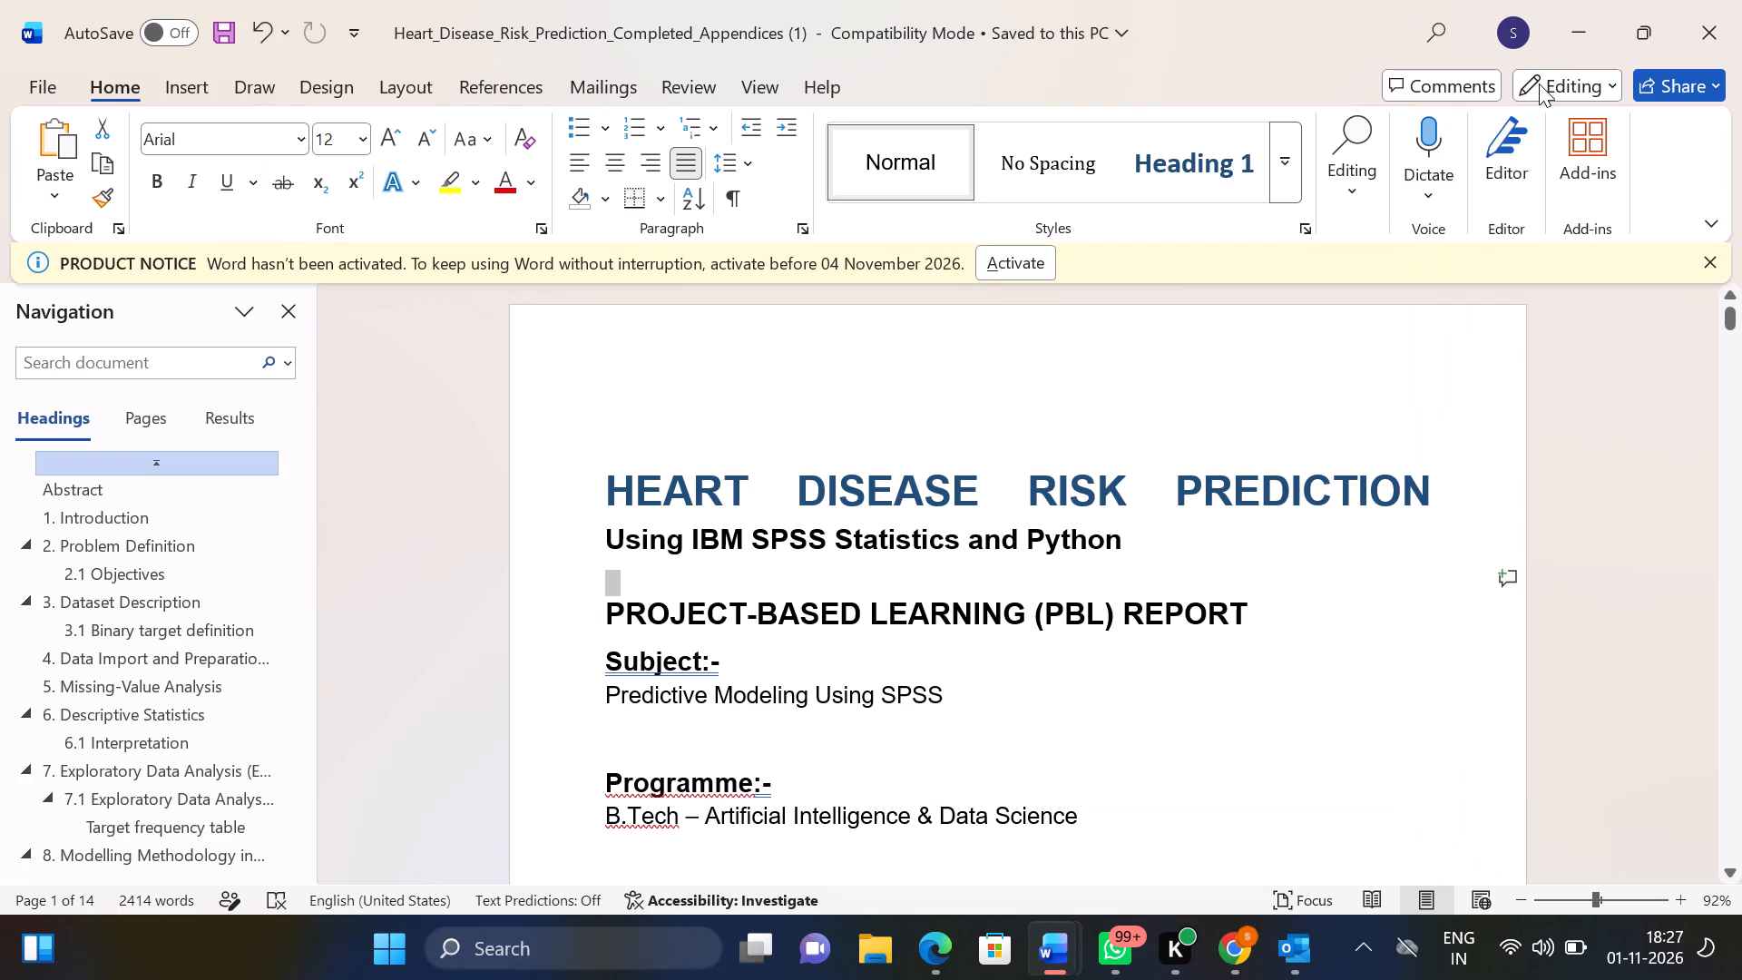
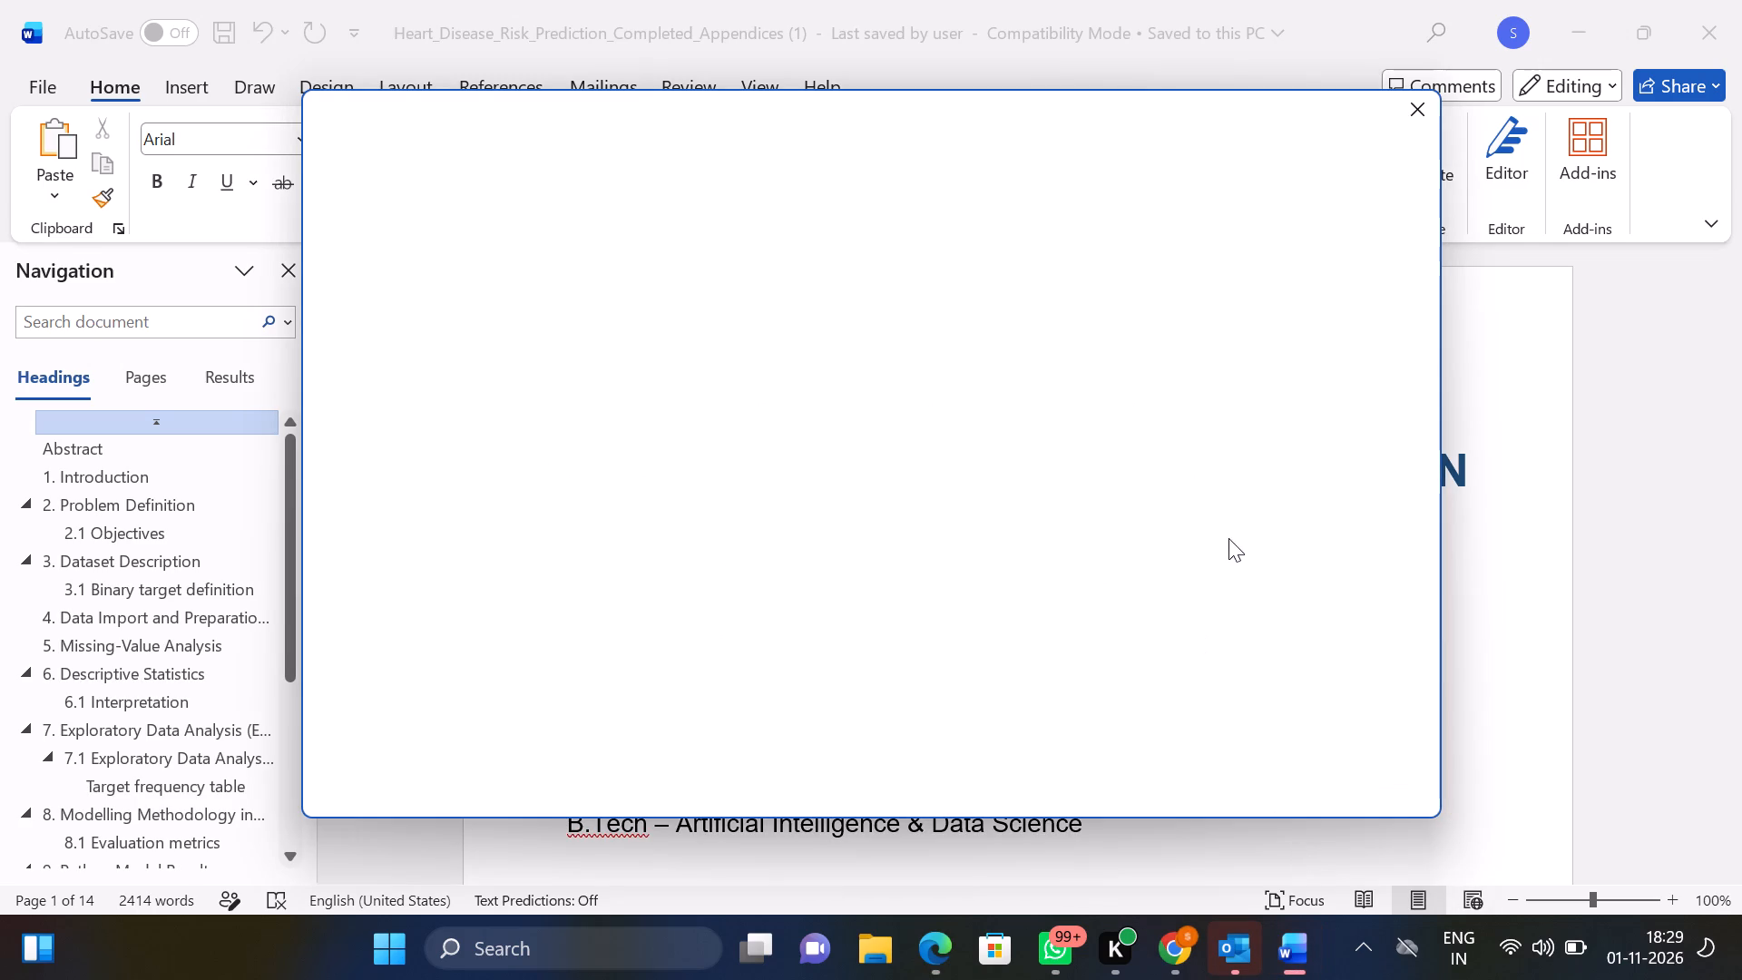
Dismiss the activation window and return to the Heart Disease Risk Prediction report.
left_click(1401, 95)
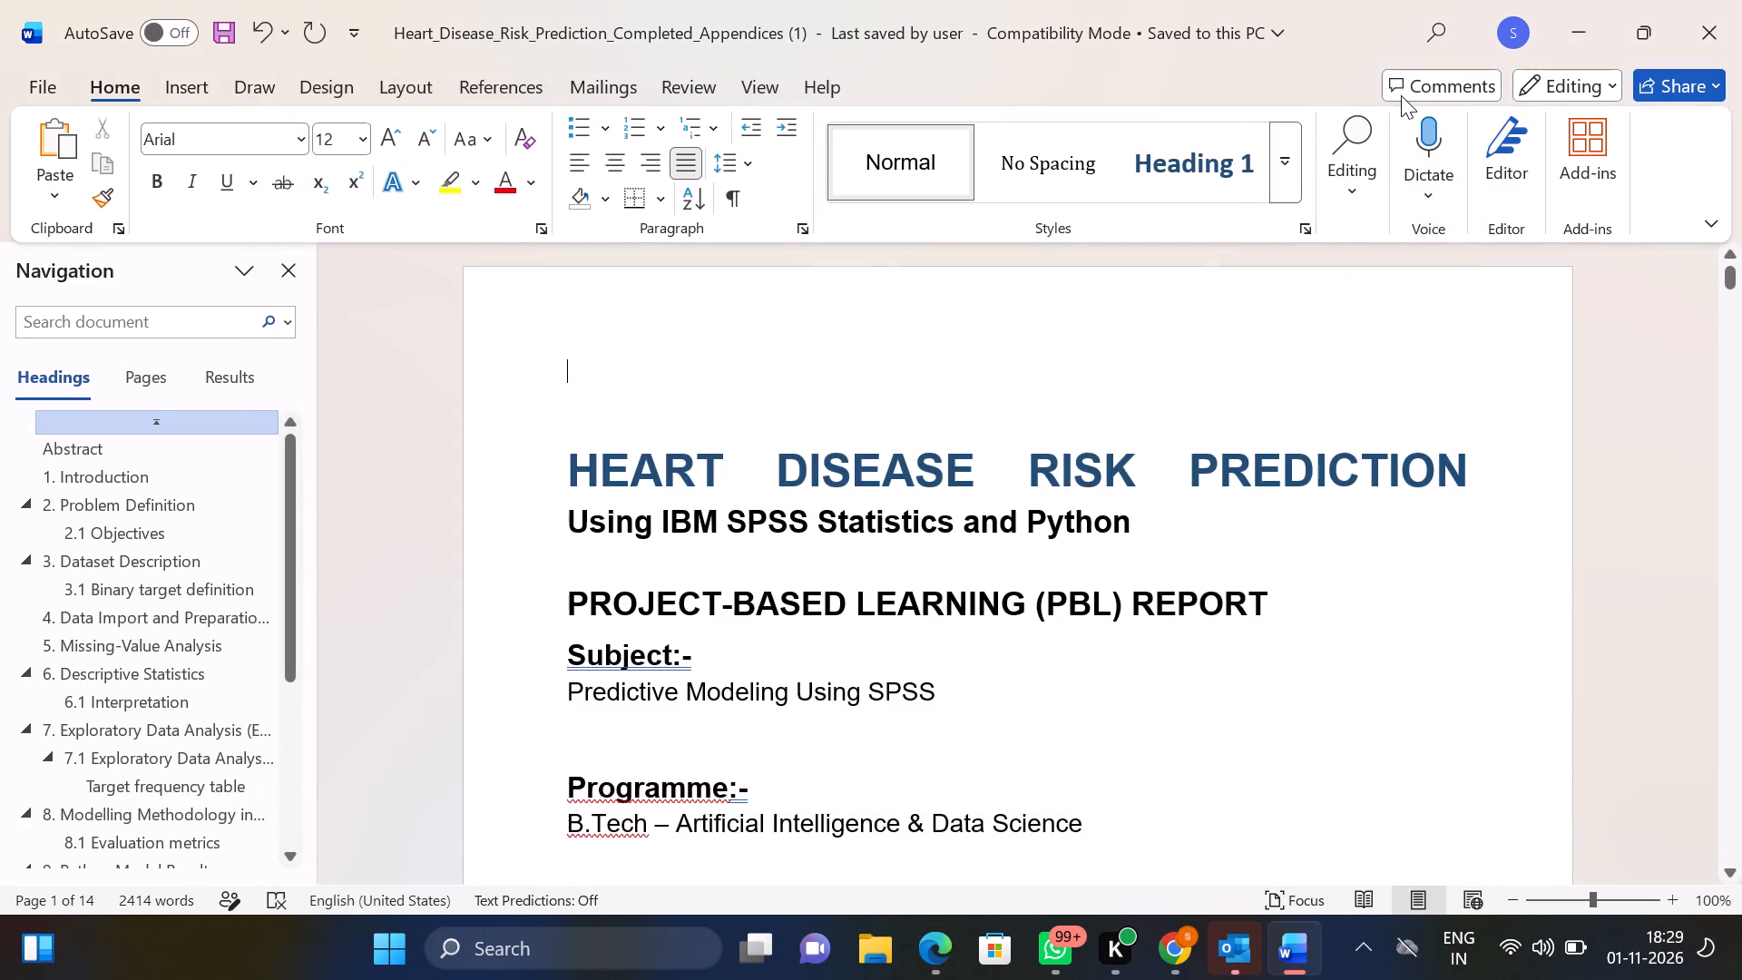
Save the Heart Disease Risk Prediction report under its existing name.
scroll(1031, 376, "up", 1)
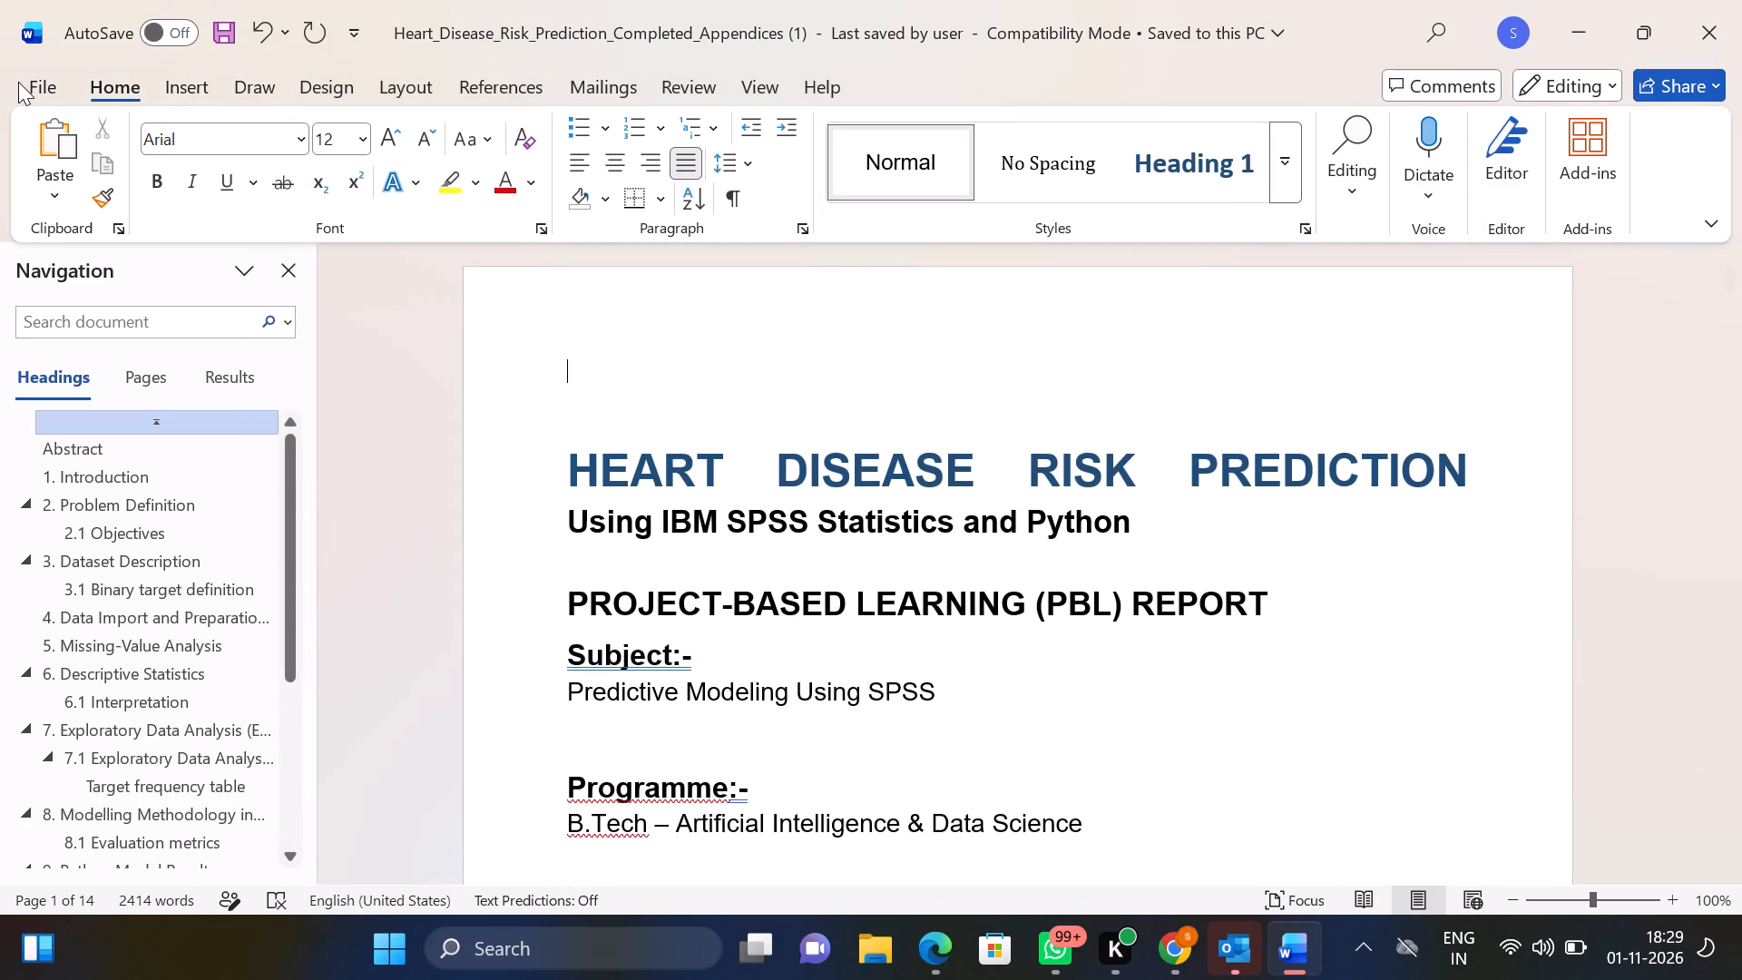
left_click(18, 82)
left_click(40, 84)
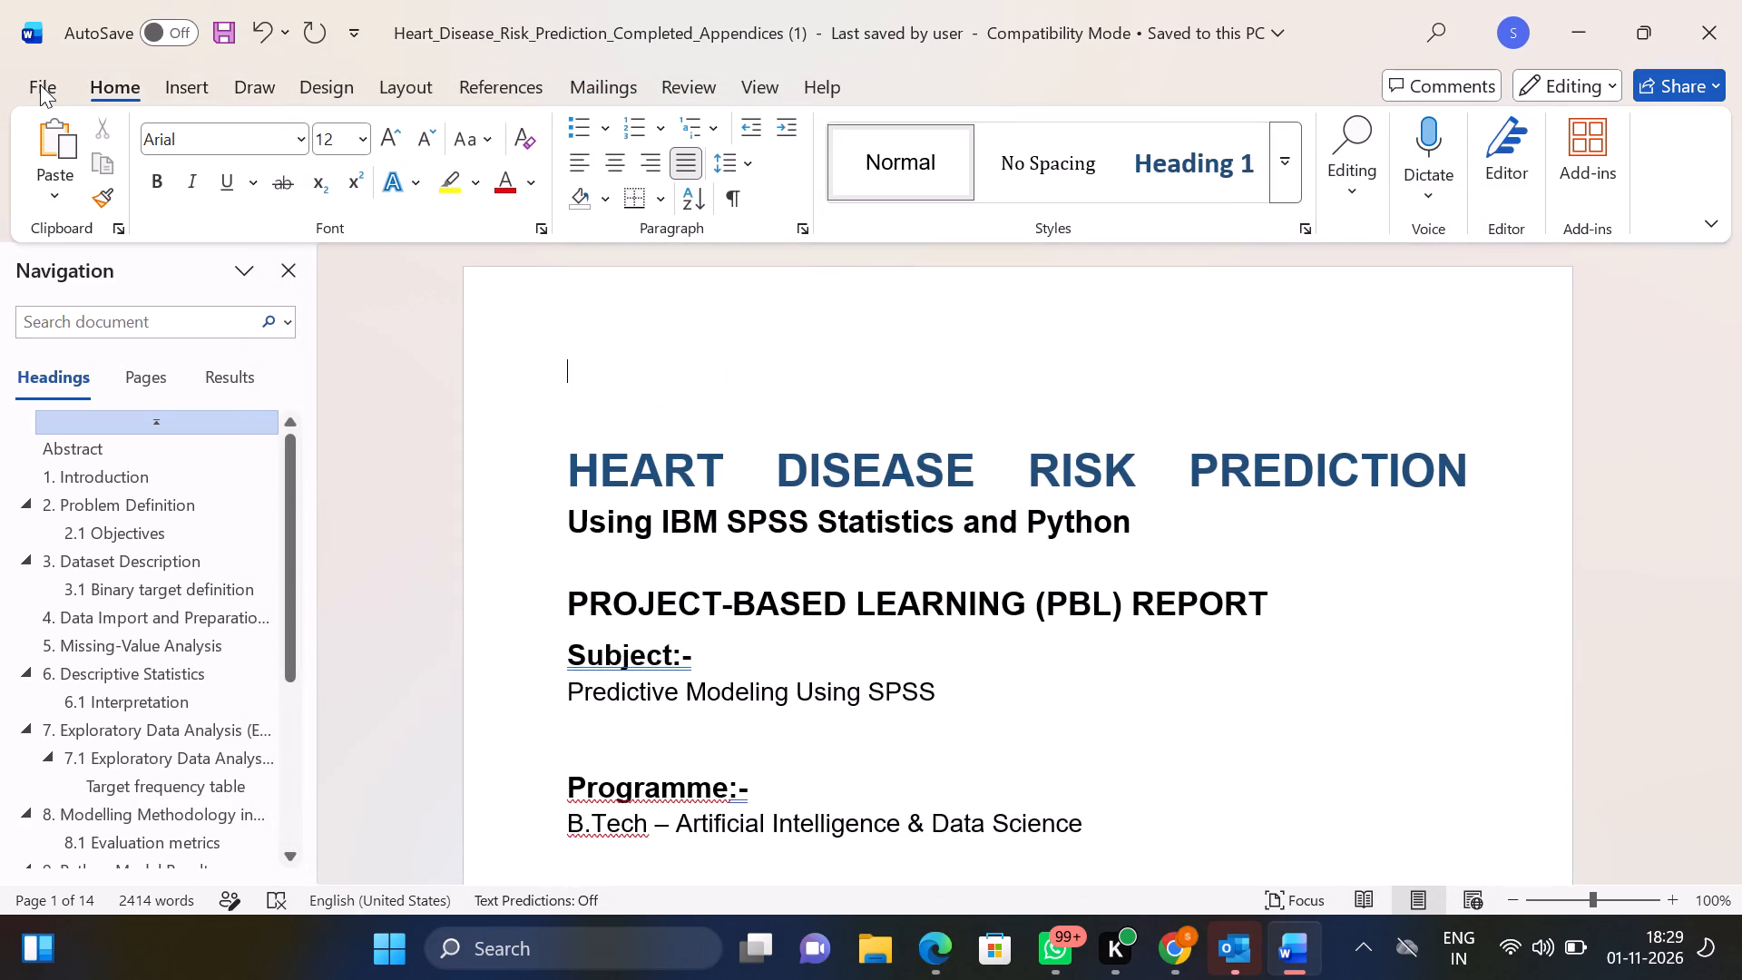
left_click(40, 84)
left_click(40, 84)
key("ctrl+s")
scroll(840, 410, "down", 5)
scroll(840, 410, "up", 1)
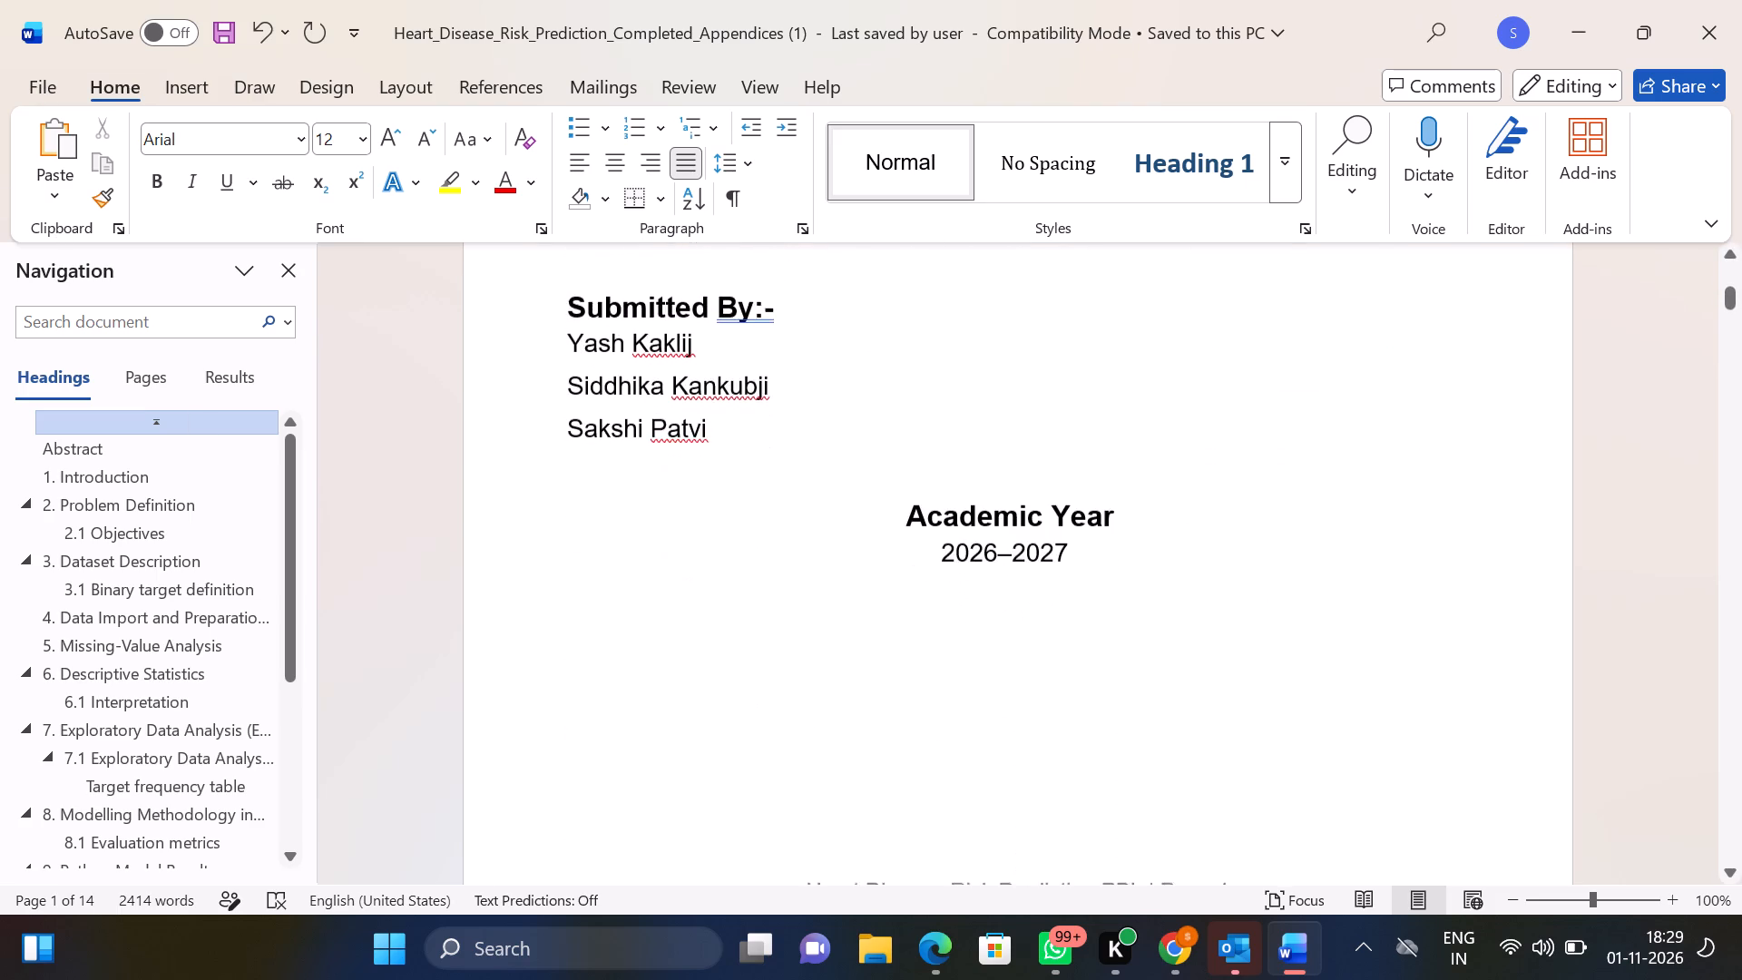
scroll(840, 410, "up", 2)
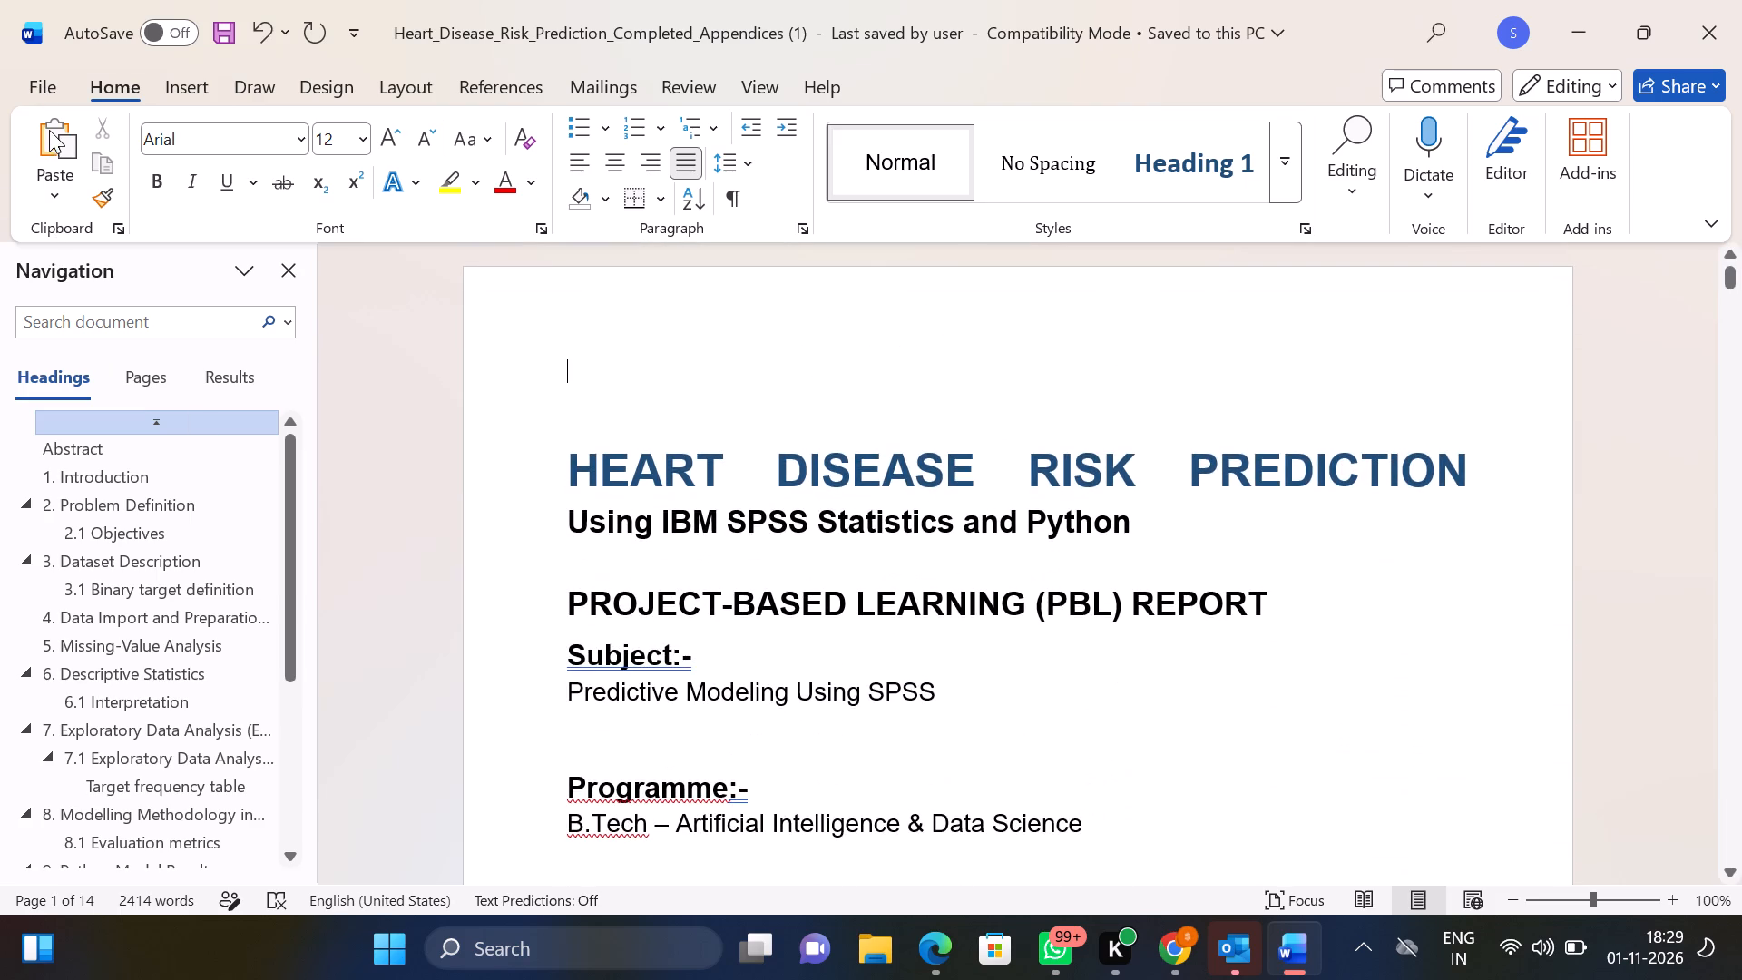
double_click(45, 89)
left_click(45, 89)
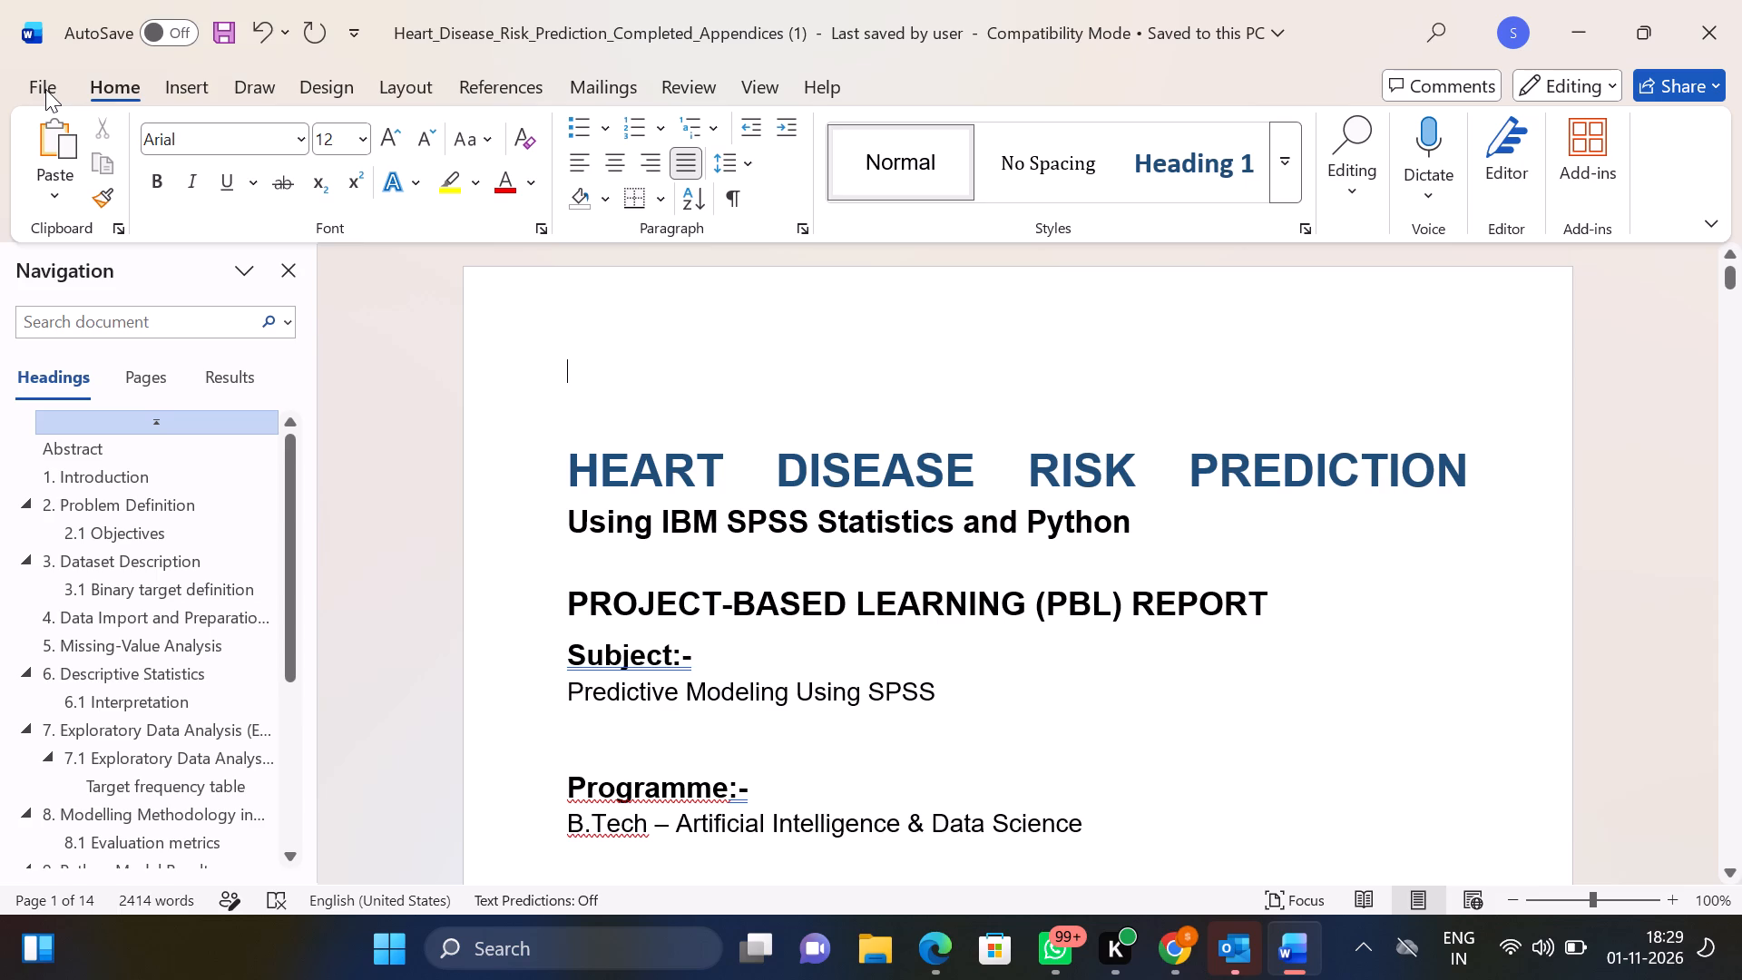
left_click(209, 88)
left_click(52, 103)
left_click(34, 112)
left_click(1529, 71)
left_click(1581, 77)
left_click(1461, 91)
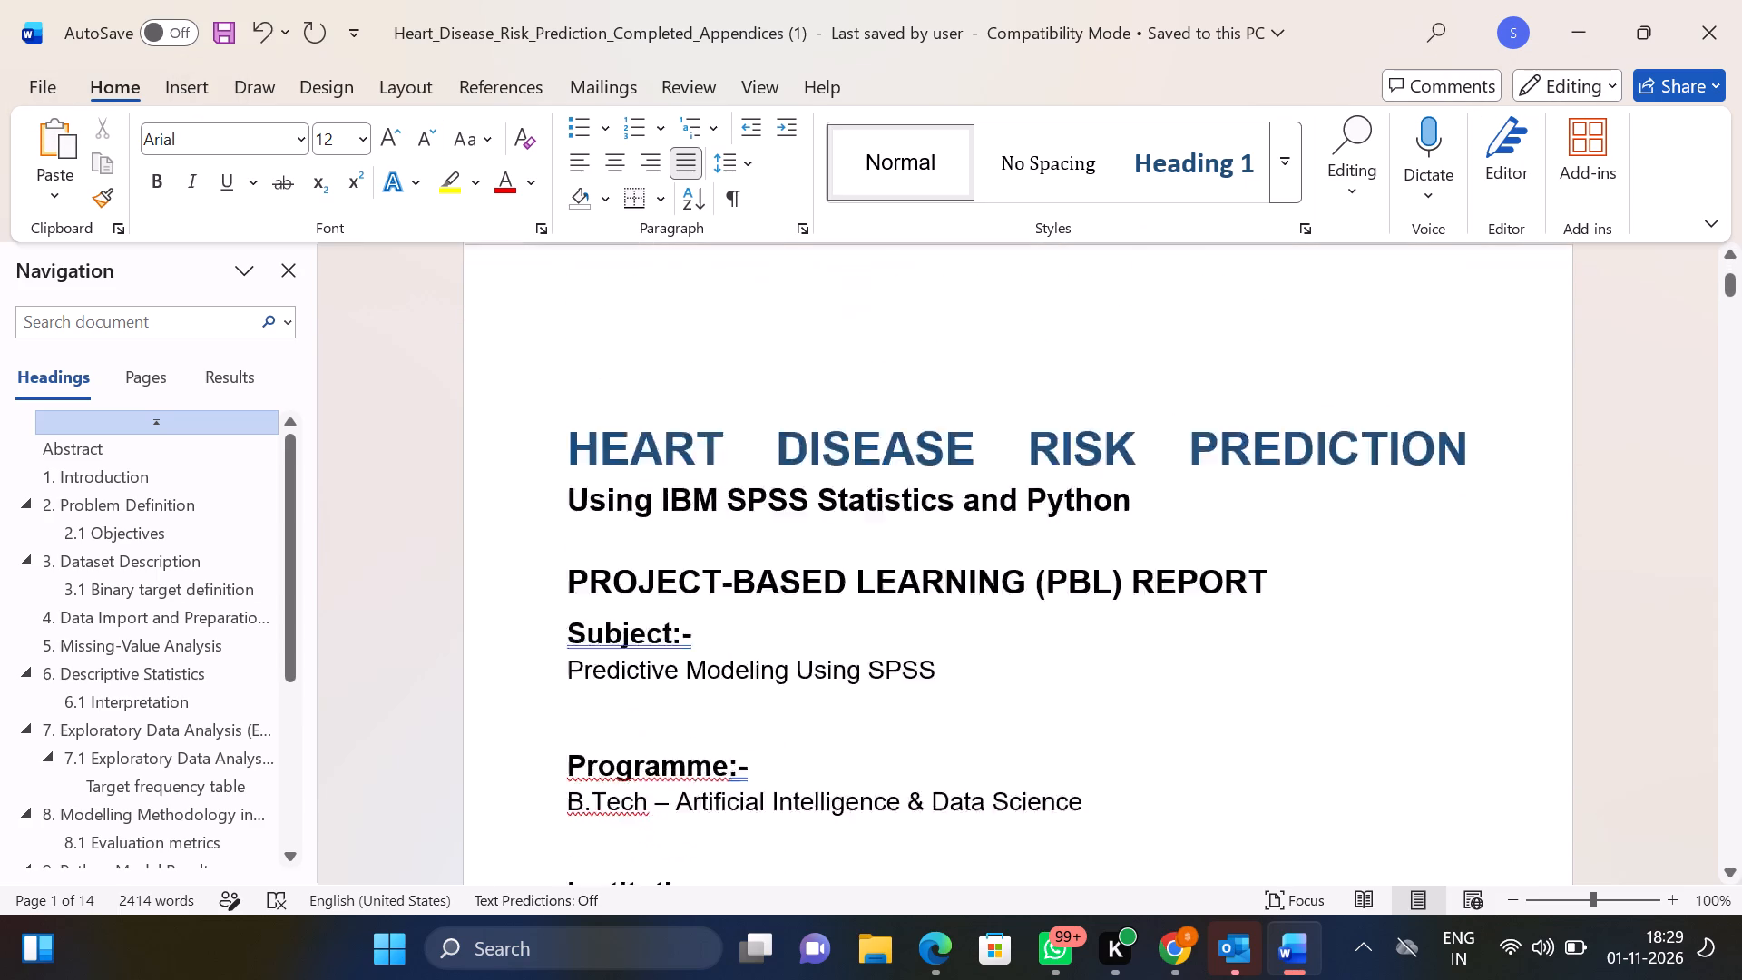
Switch to File Explorer and select the Heart_Disease_Risk_Prediction_Completed report among the recent files.
left_click(333, 48)
left_click(313, 50)
left_click(320, 33)
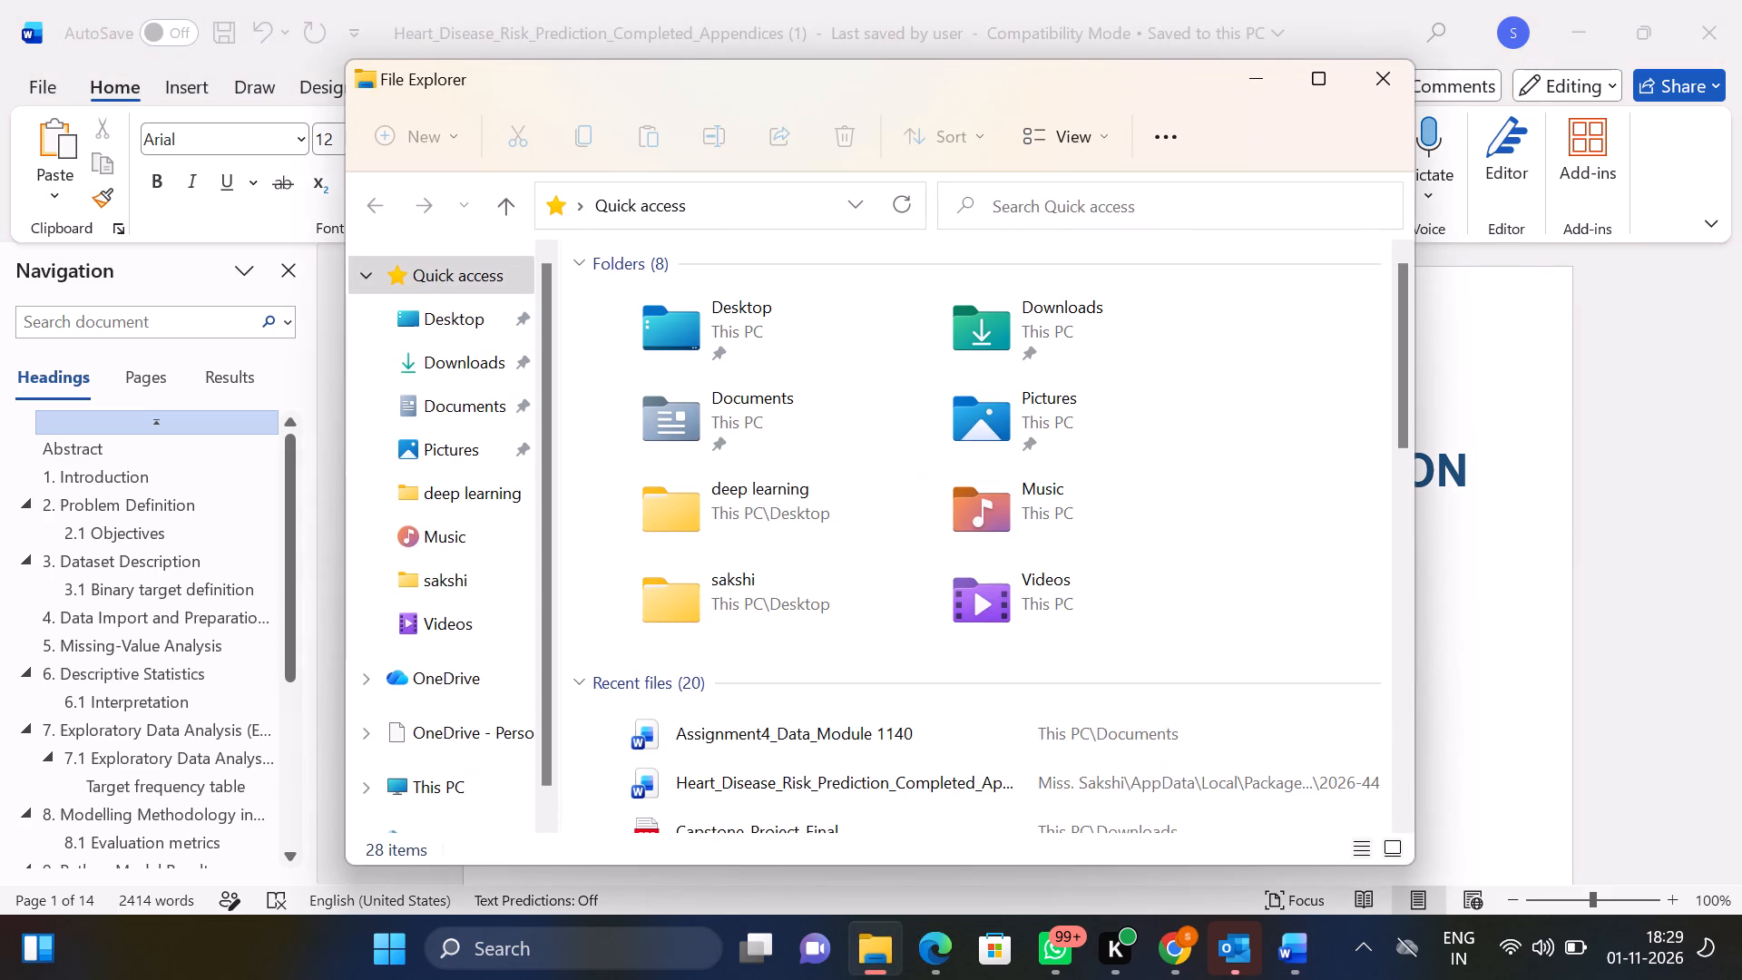
left_click(977, 684)
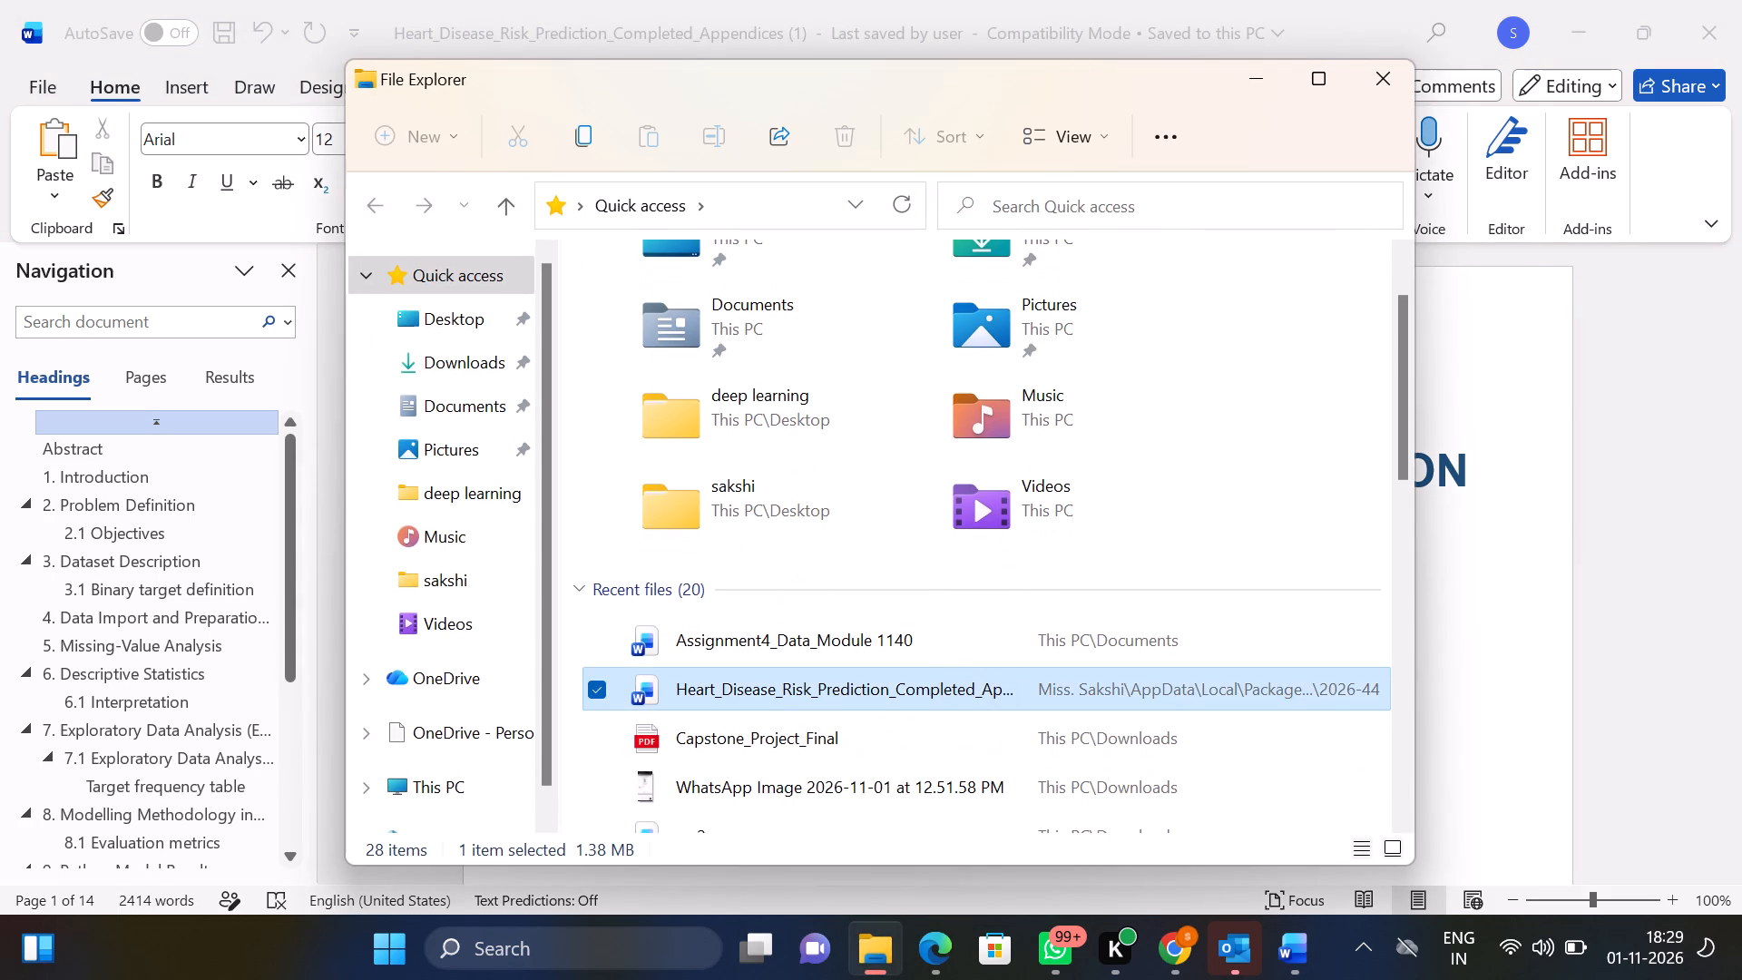
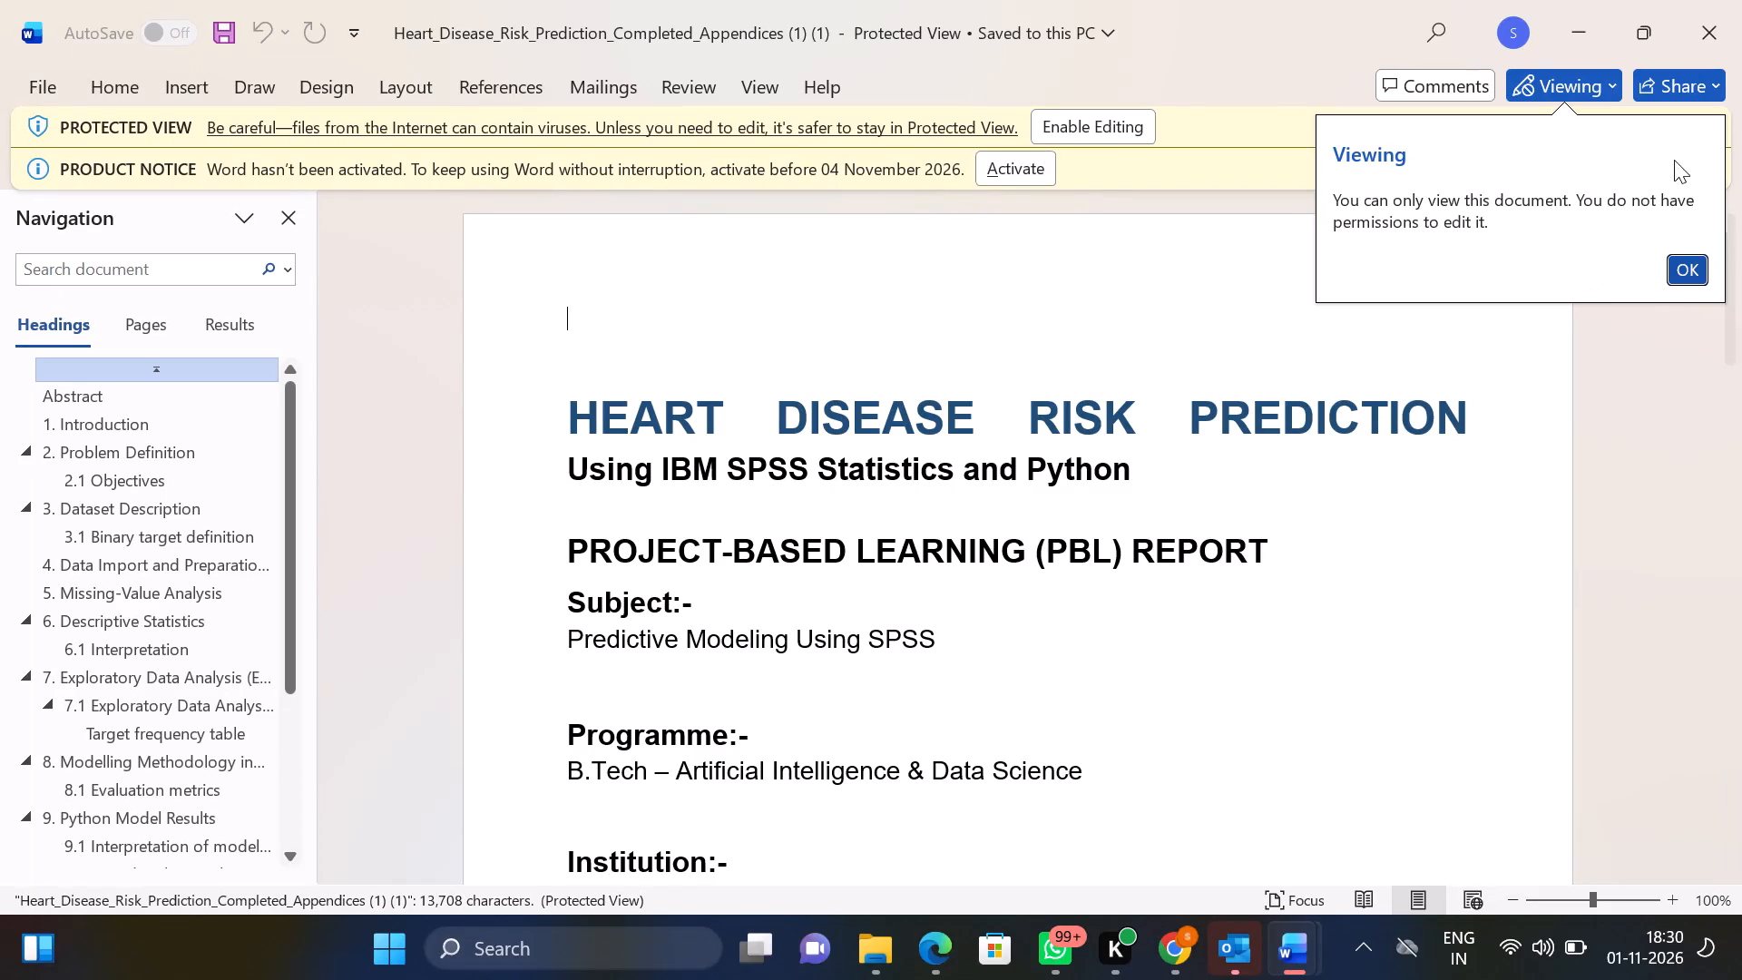
Close the Protected View copy of the report, Heart_Disease_Risk_Prediction_Completed_Appendices (1) (1).
left_click(1741, 0)
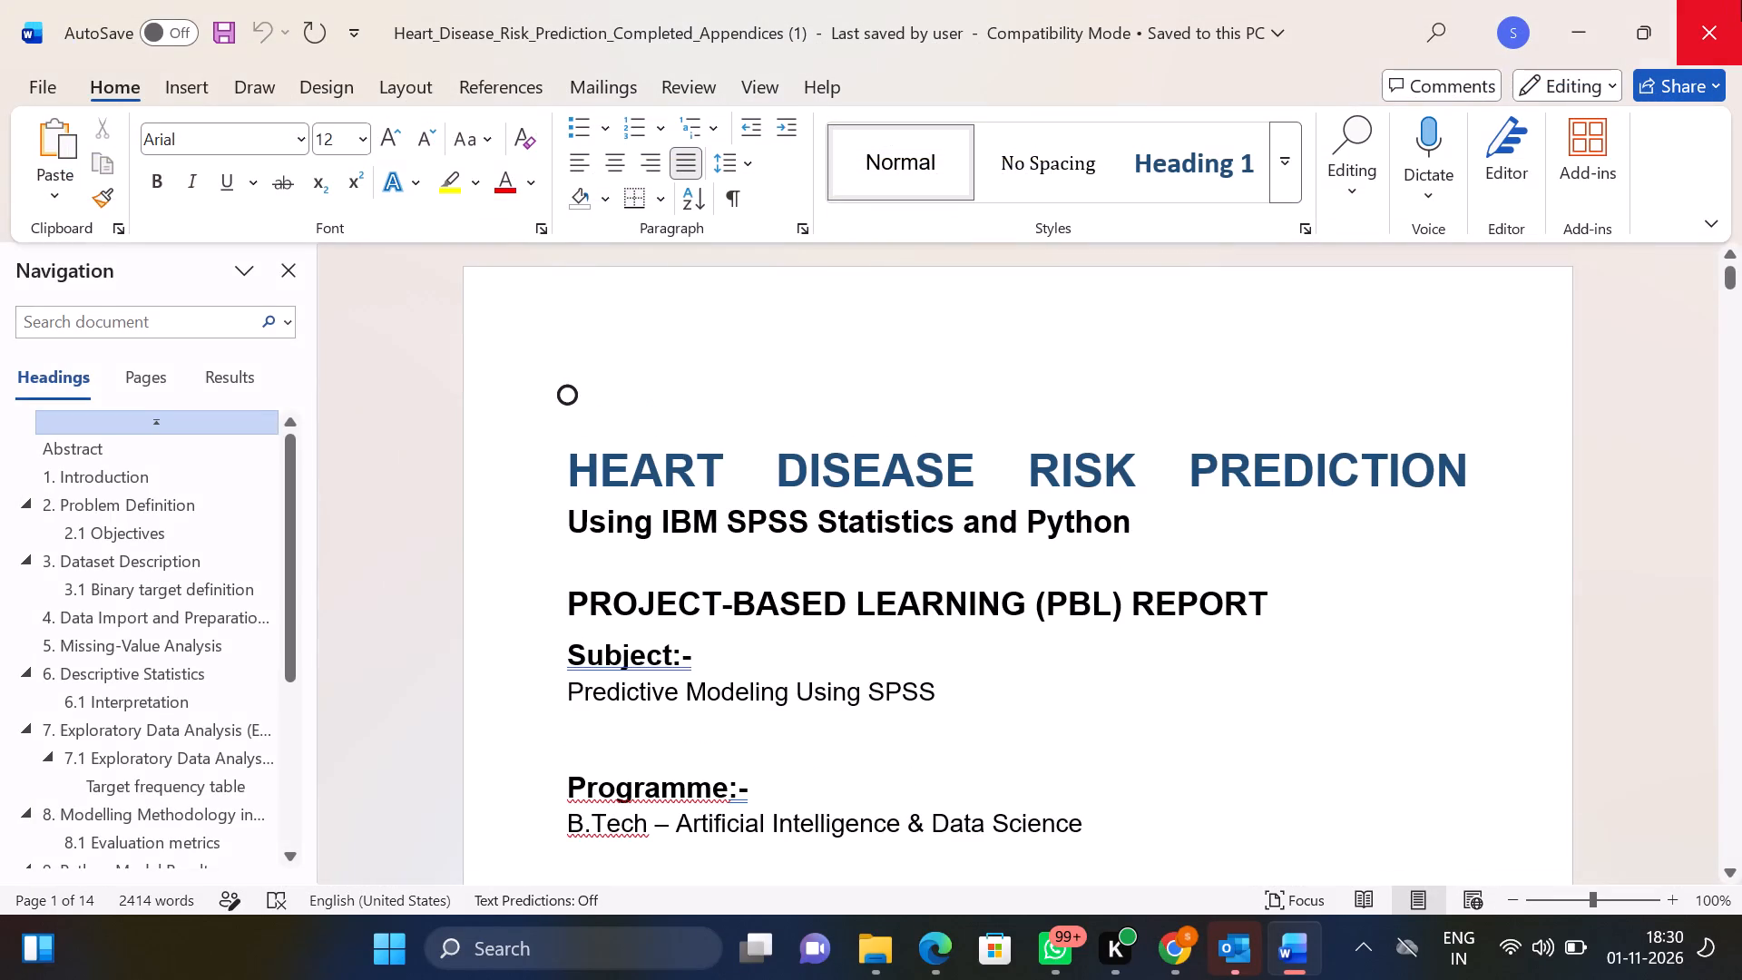
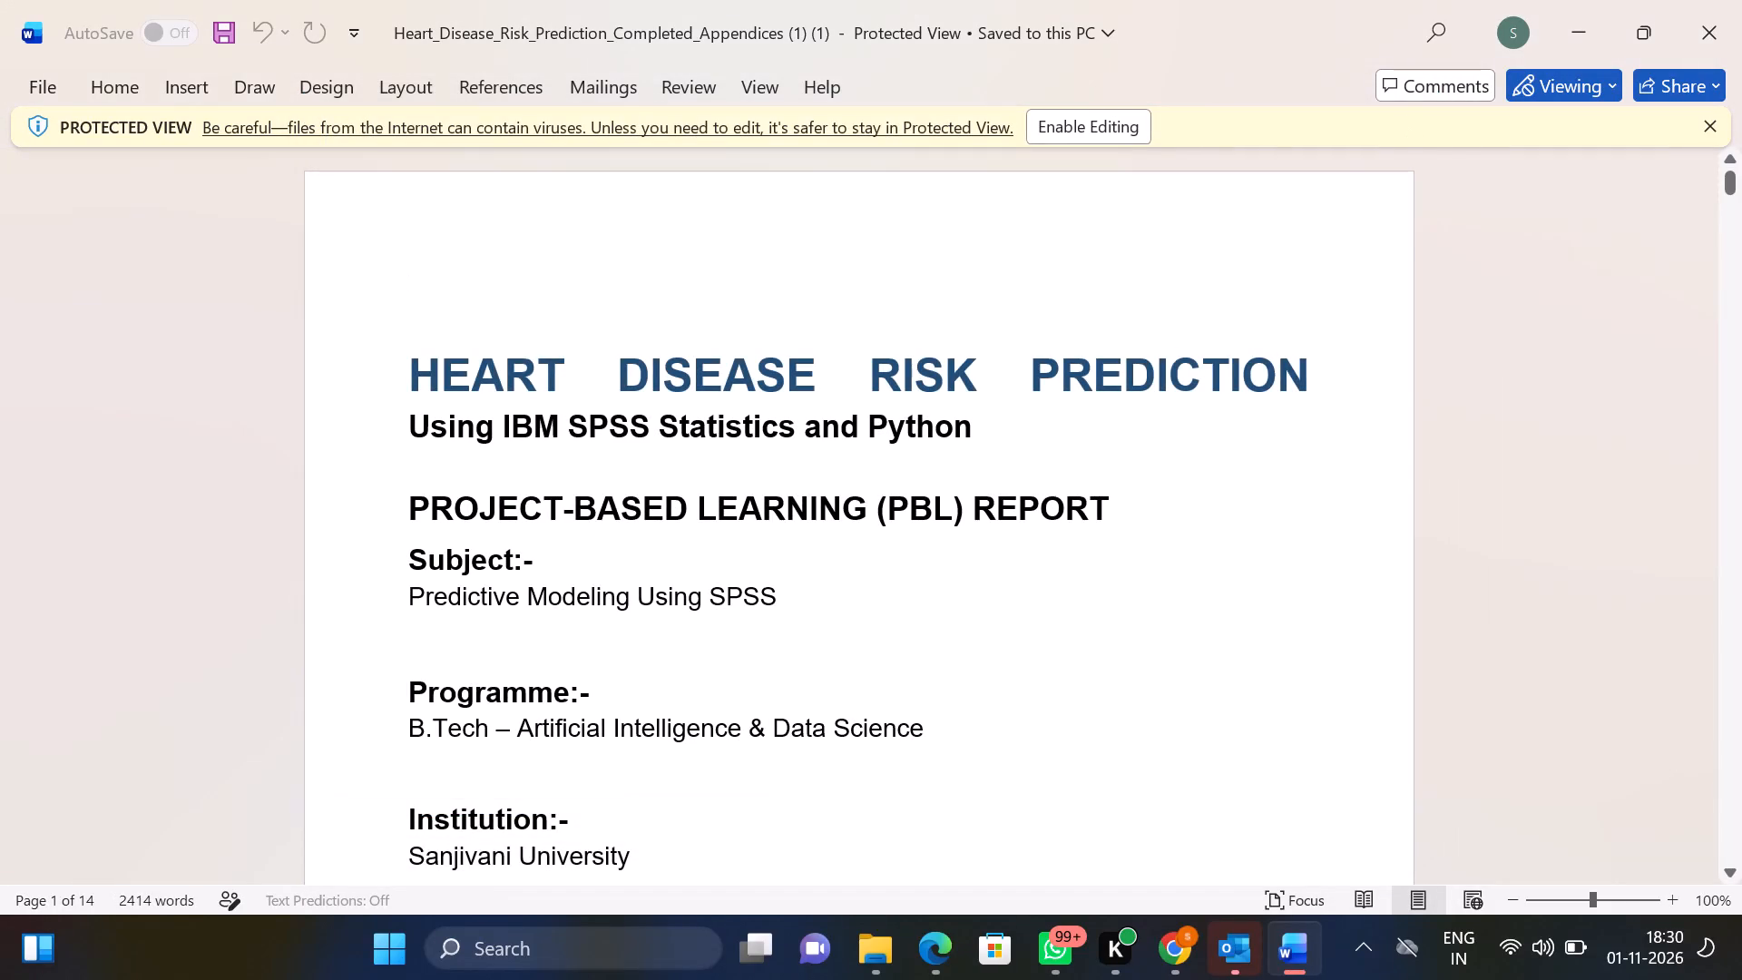
Review the reopened Protected View copy of the report from the title page through the dataset description, charts, conclusion and references.
scroll(1131, 526, "down", 2)
scroll(1131, 526, "up", 1)
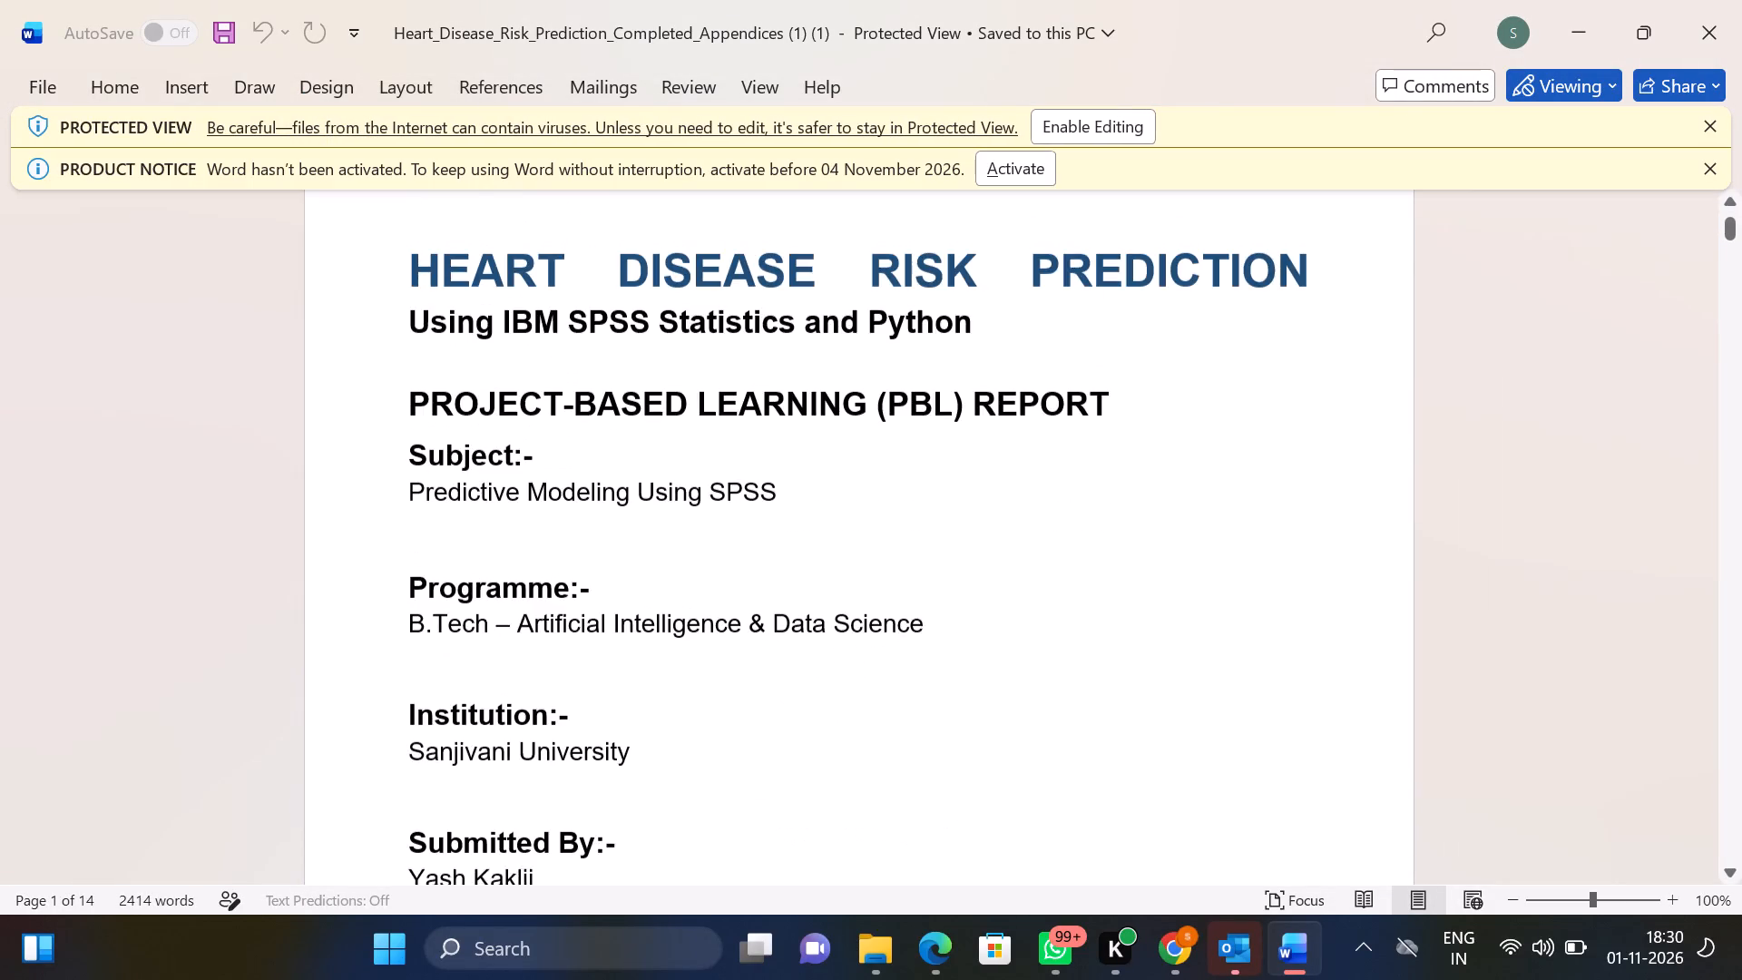
scroll(1131, 526, "up", 1)
scroll(1131, 526, "down", 1)
scroll(1131, 526, "up", 2)
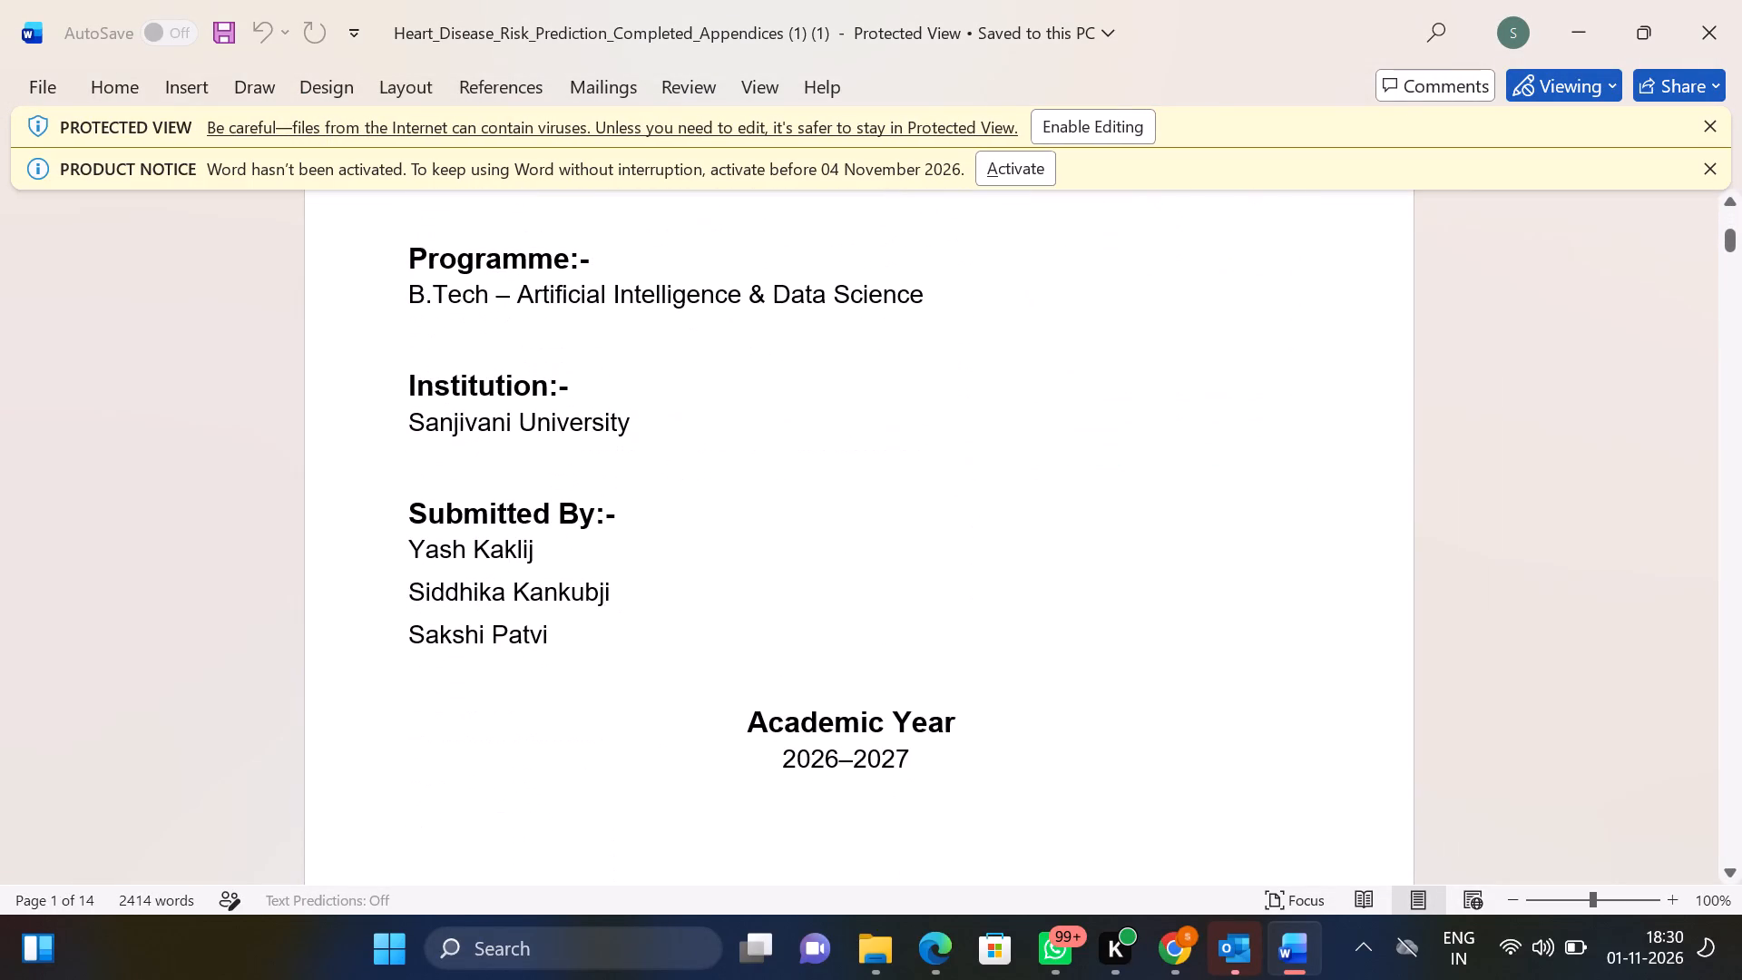
scroll(1131, 526, "up", 3)
scroll(1131, 526, "down", 6)
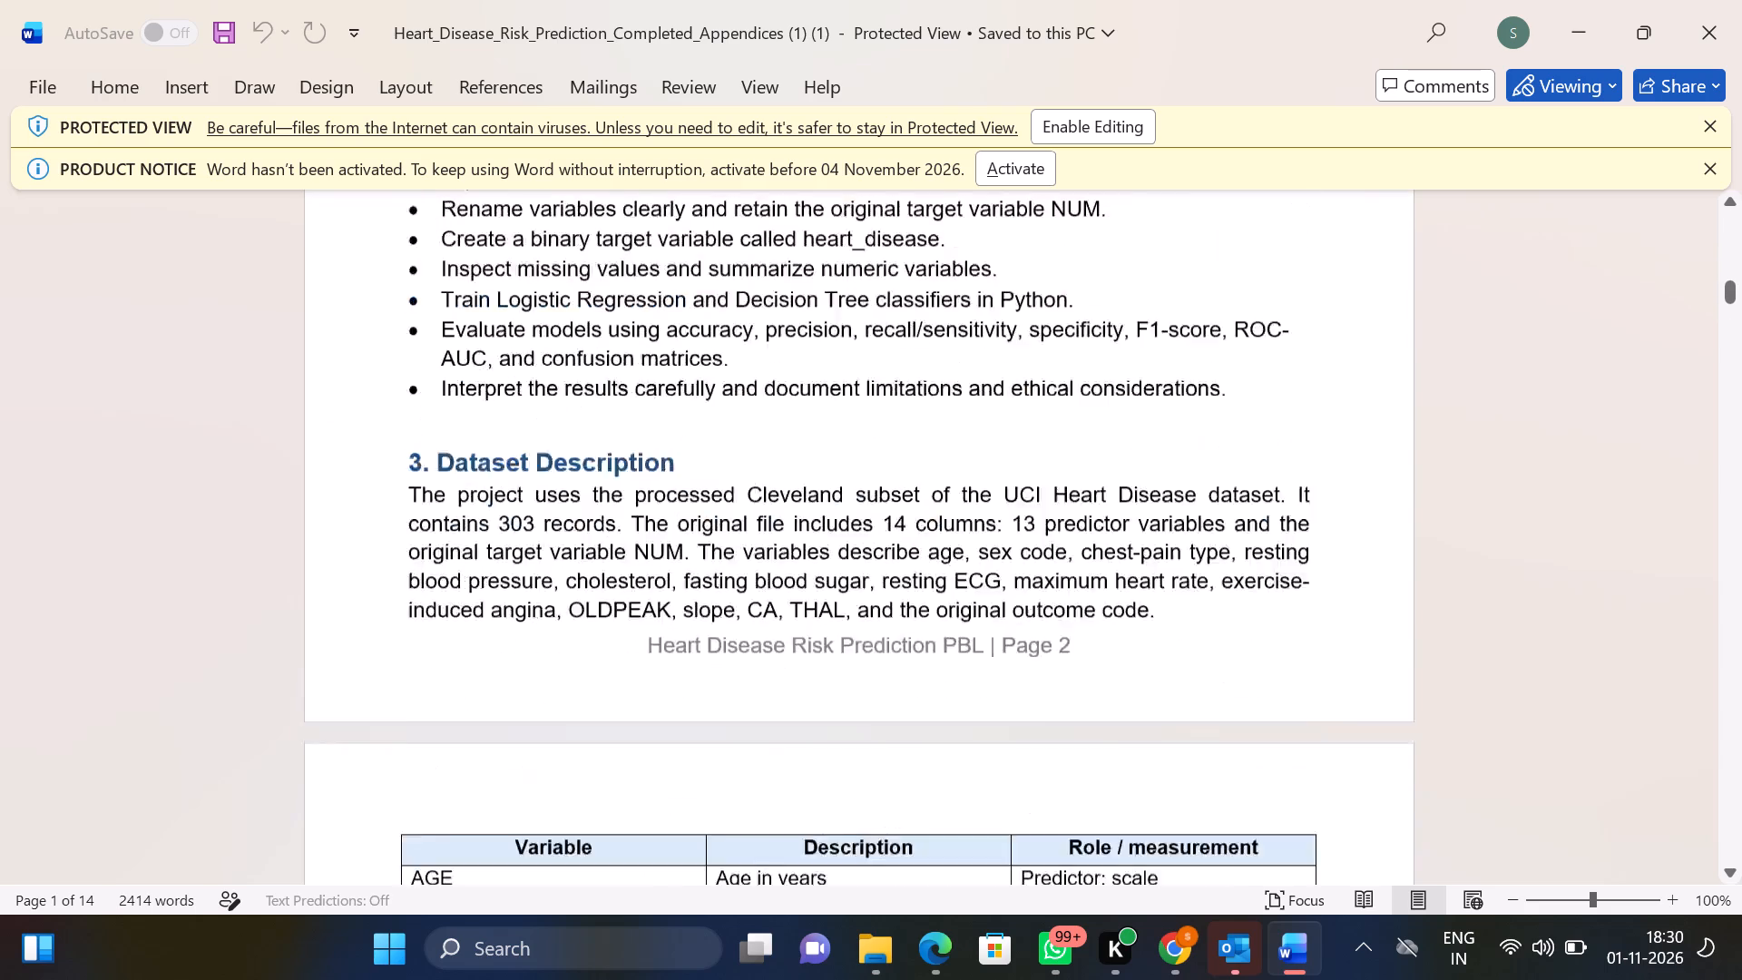
scroll(1131, 526, "down", 12)
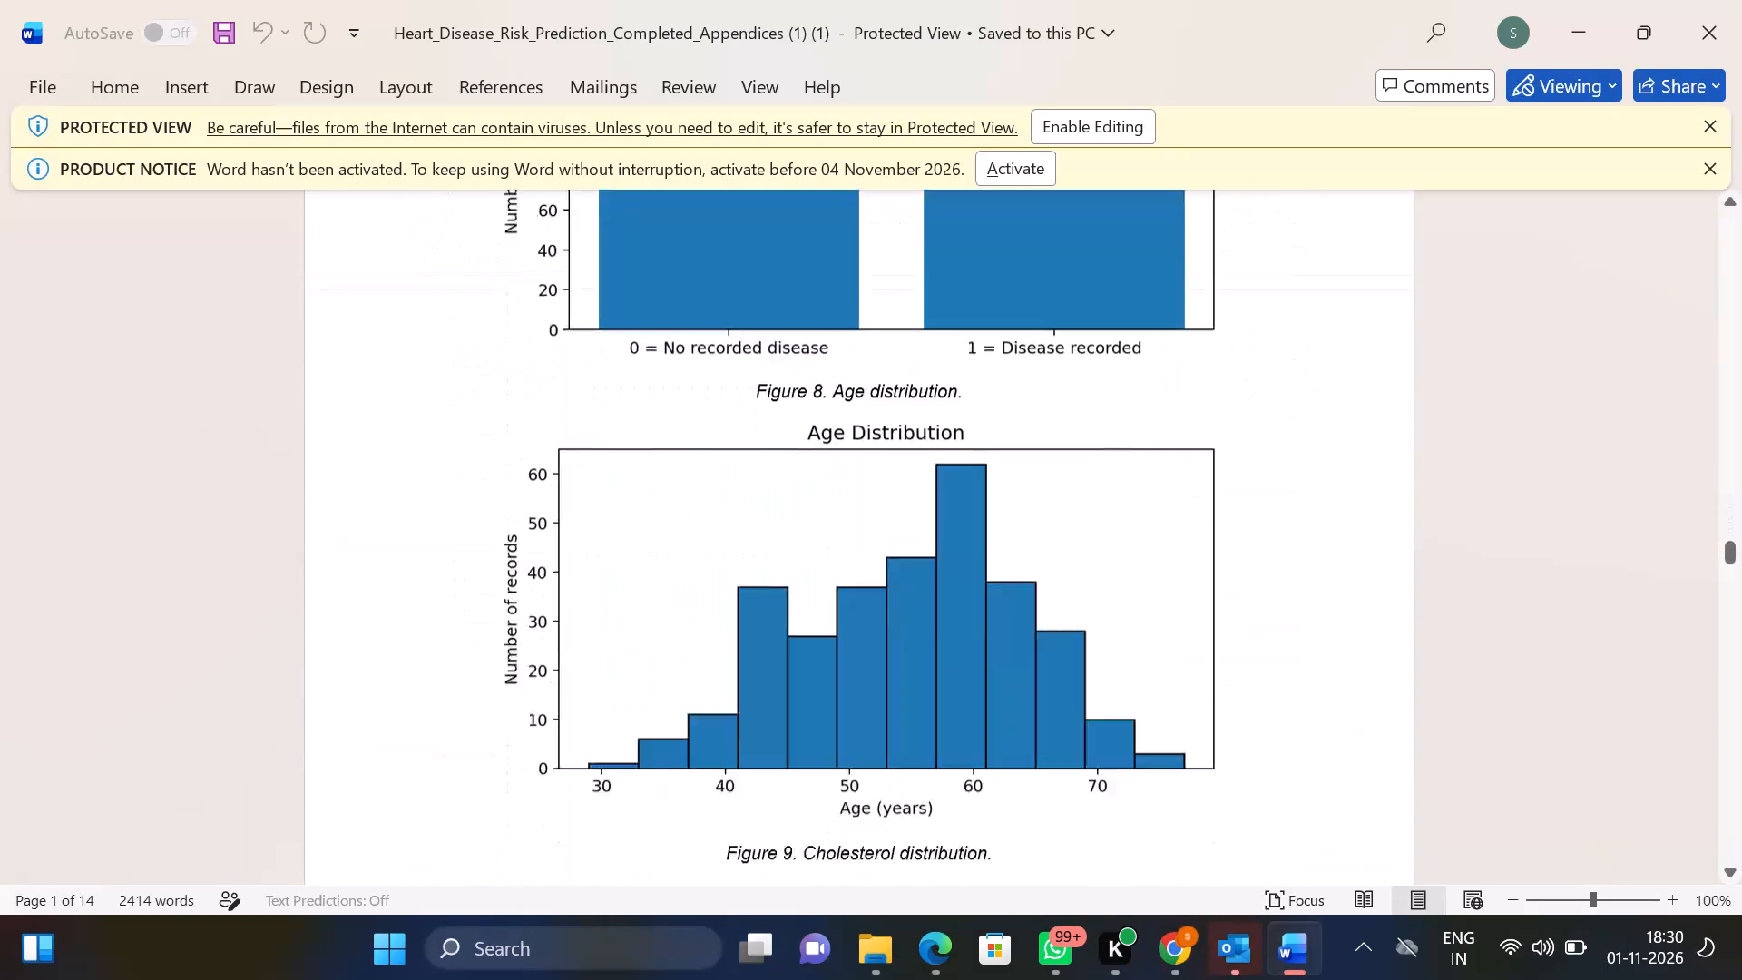
scroll(1131, 526, "down", 11)
scroll(1131, 526, "down", 10)
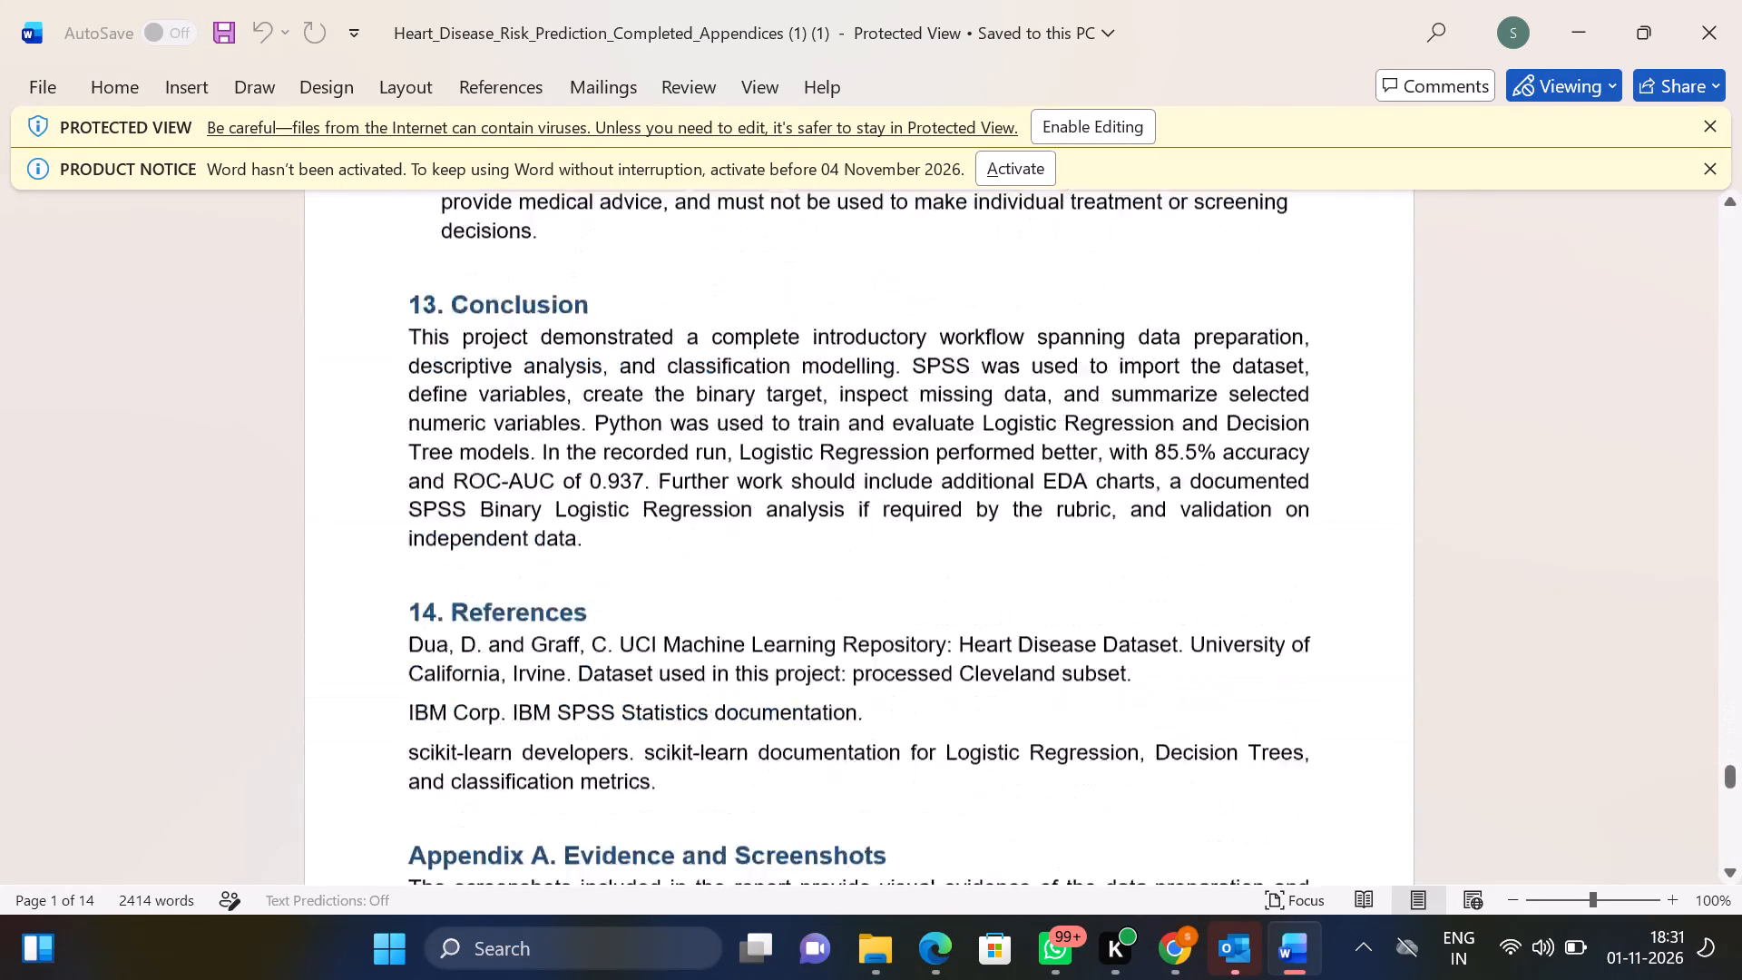
Examine Appendix A and the Appendix B submission checklist and evidence status on the report's closing pages.
scroll(1131, 526, "down", 8)
scroll(1131, 526, "up", 4)
scroll(1131, 526, "down", 2)
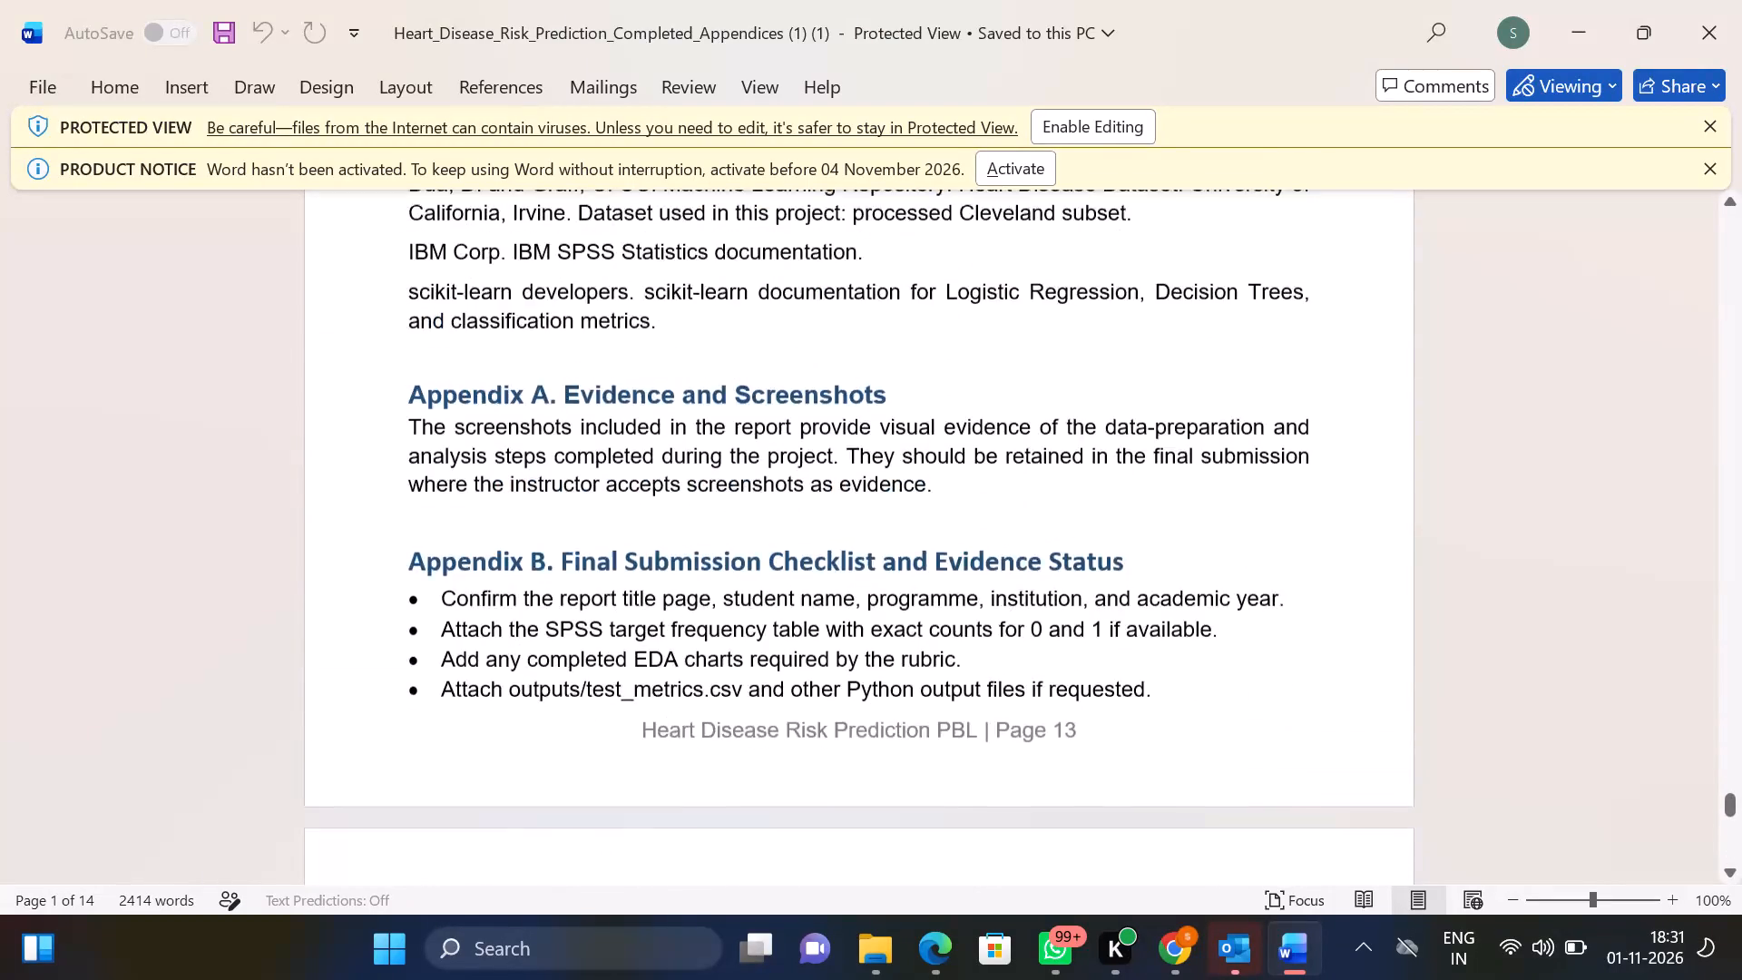
scroll(1131, 526, "down", 6)
scroll(1131, 526, "up", 1)
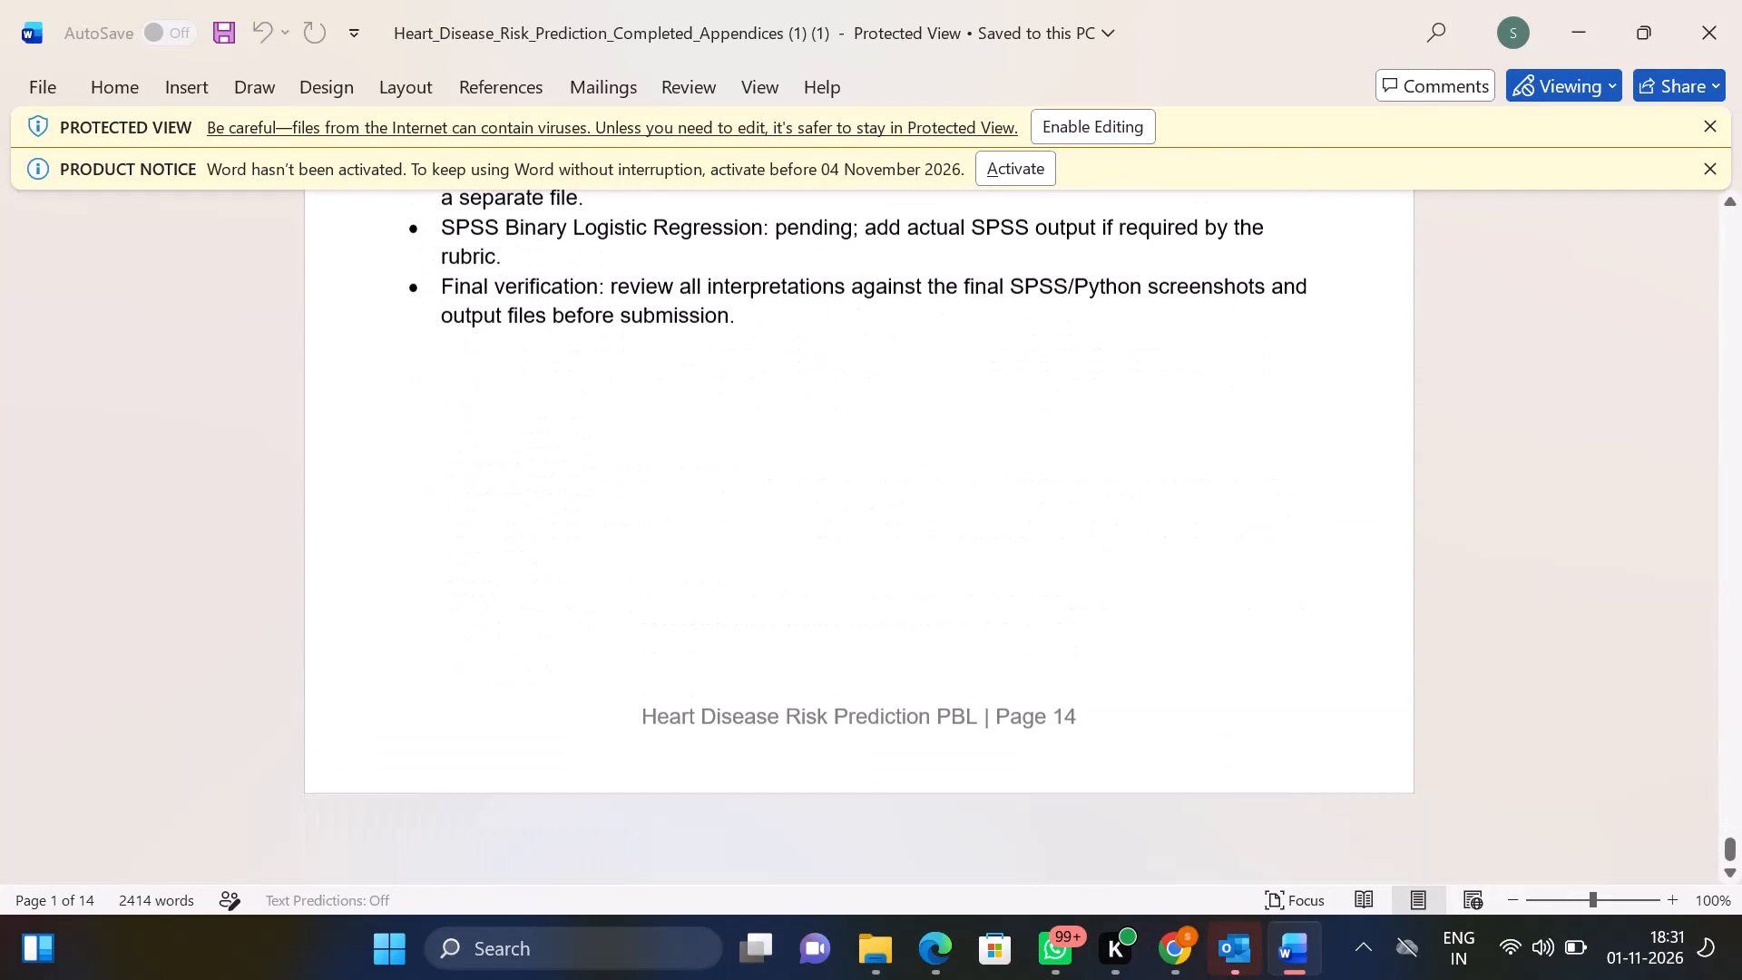
scroll(1131, 526, "up", 6)
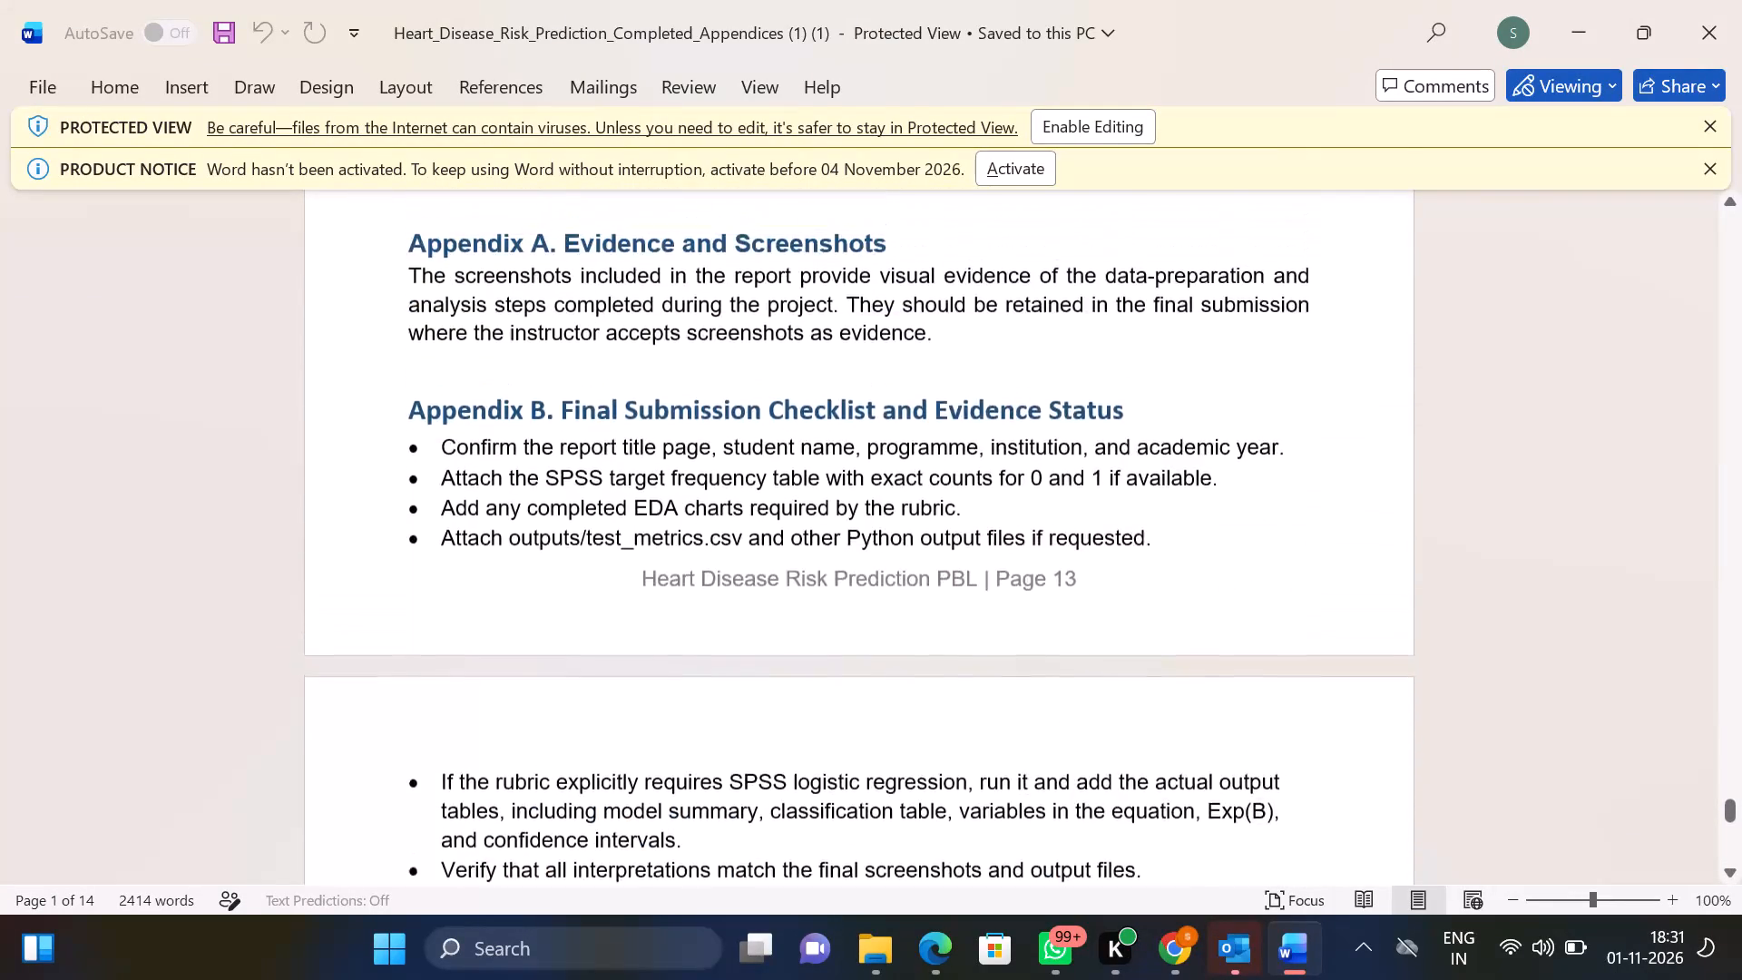
Recheck the references and Appendices A and B, including the submission checklist, through to the start of Appendix C.
scroll(1131, 526, "down", 3)
scroll(1131, 526, "up", 5)
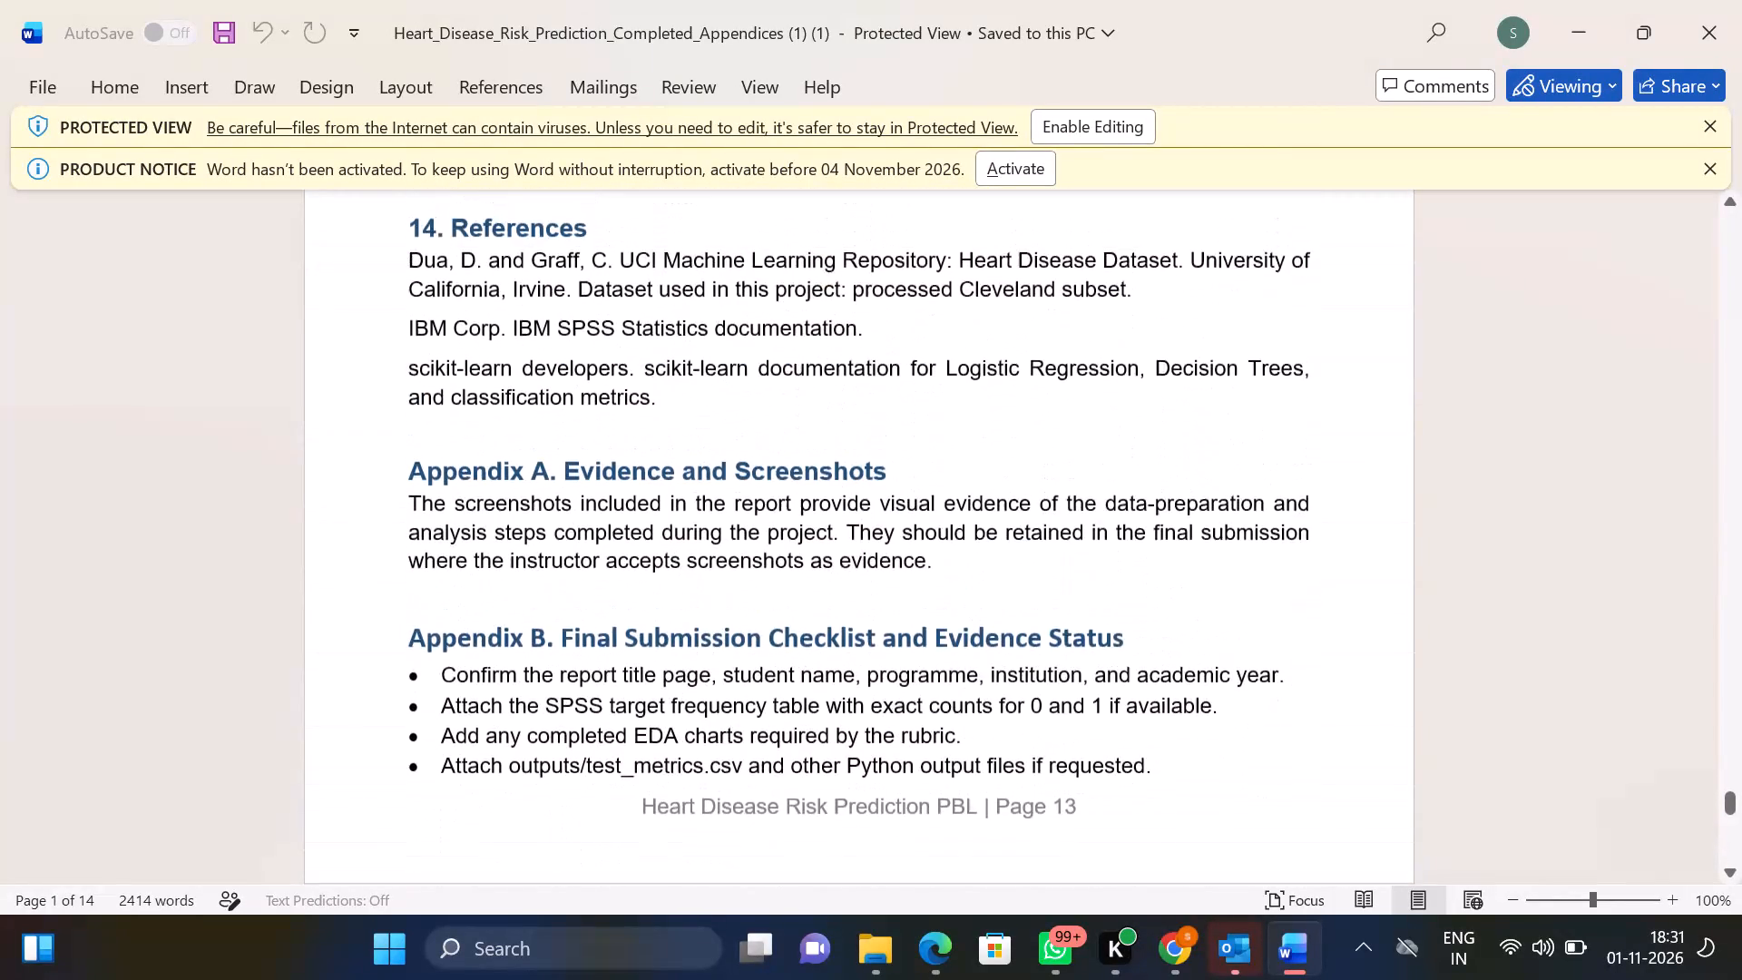
scroll(1131, 526, "up", 5)
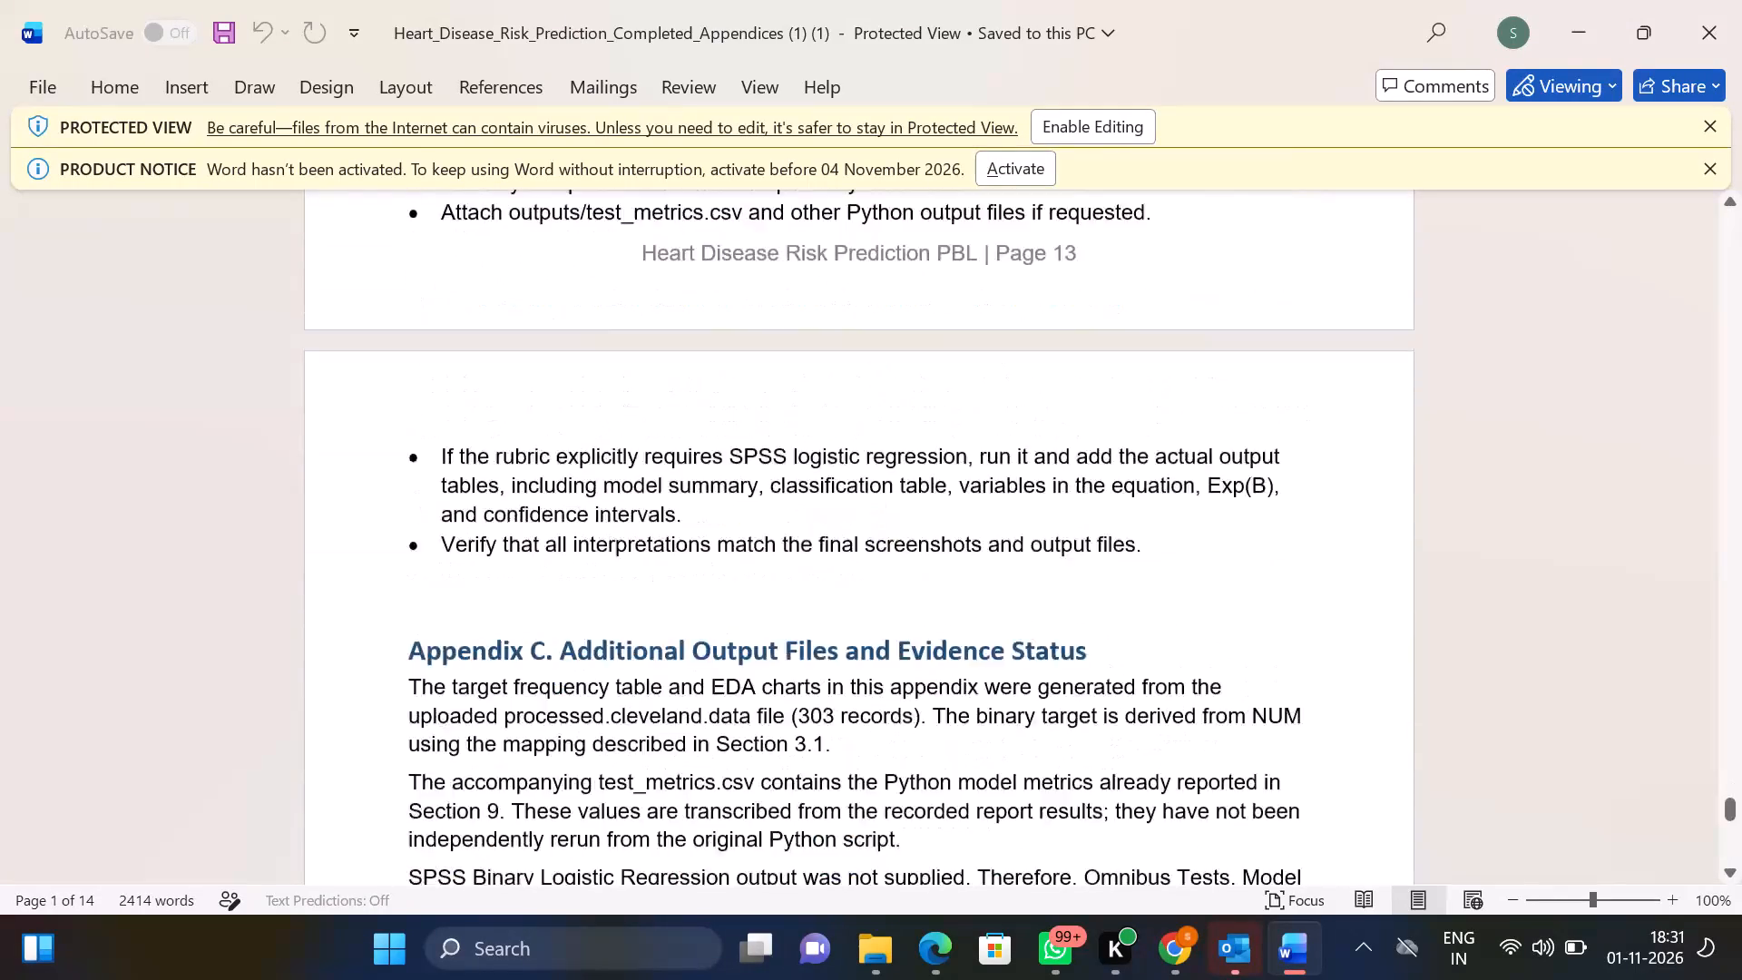
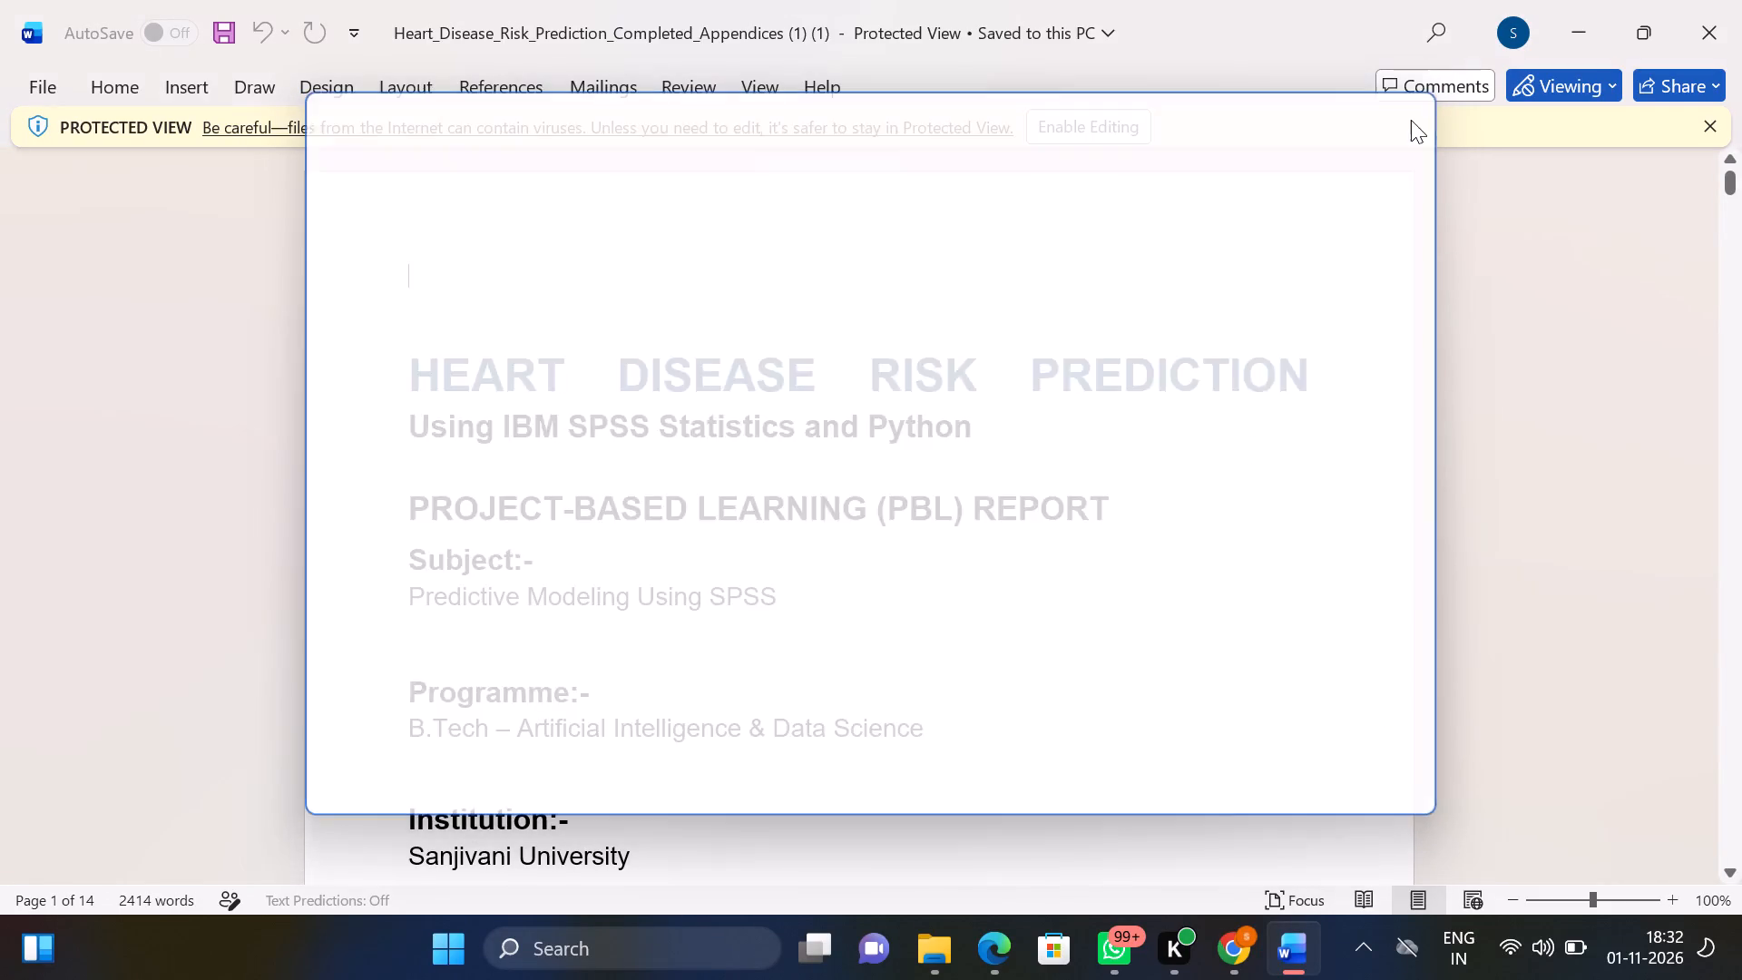
Examine the title page of the Protected View report copy, covering the subject, programme, institution, submitters and academic year.
scroll(1091, 605, "down", 2)
scroll(1102, 503, "down", 2)
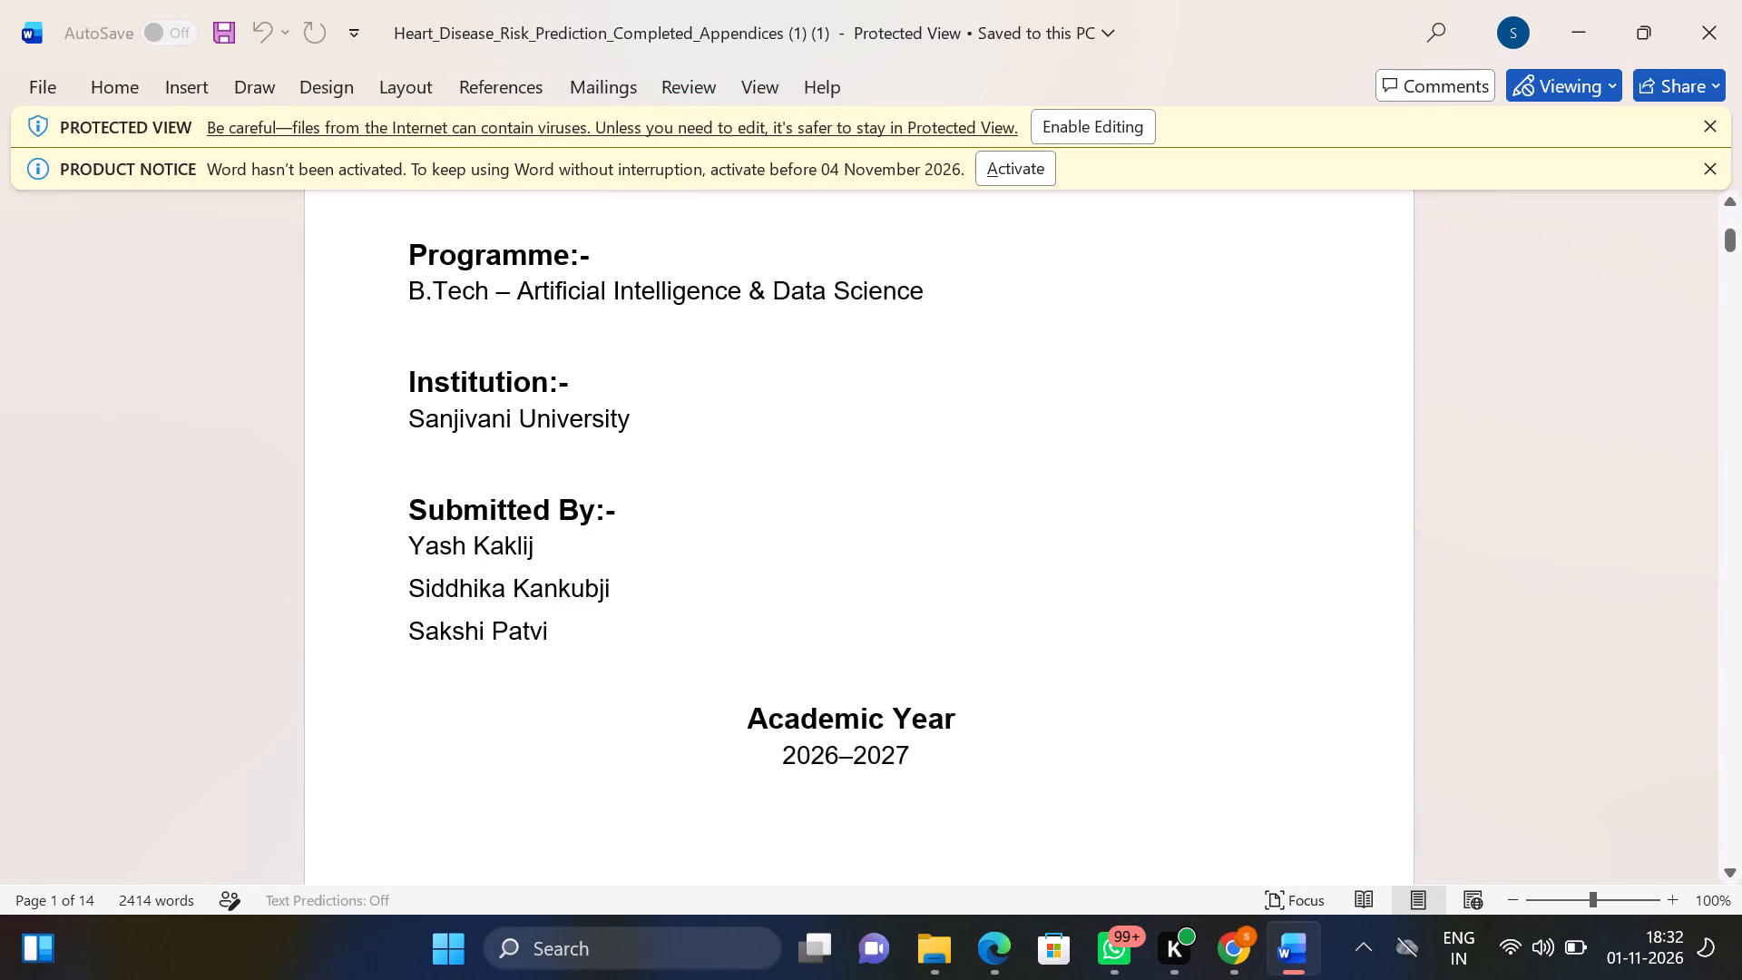
scroll(1102, 503, "down", 4)
scroll(1102, 503, "up", 1)
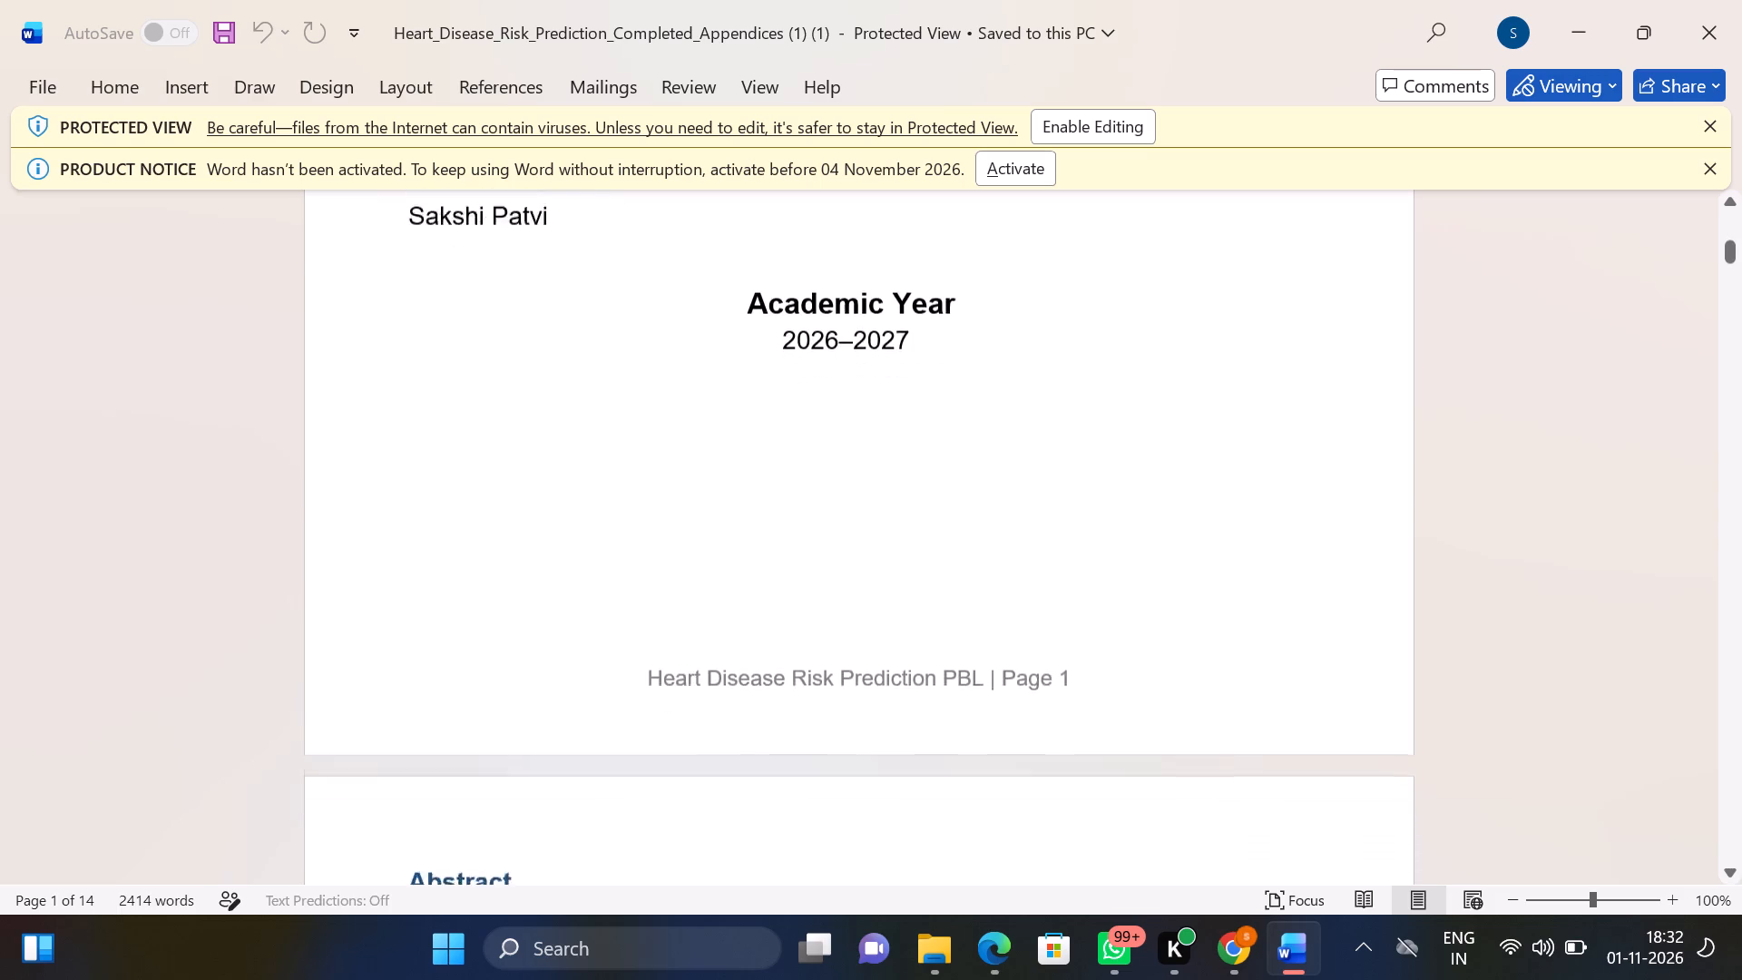
scroll(1102, 503, "up", 4)
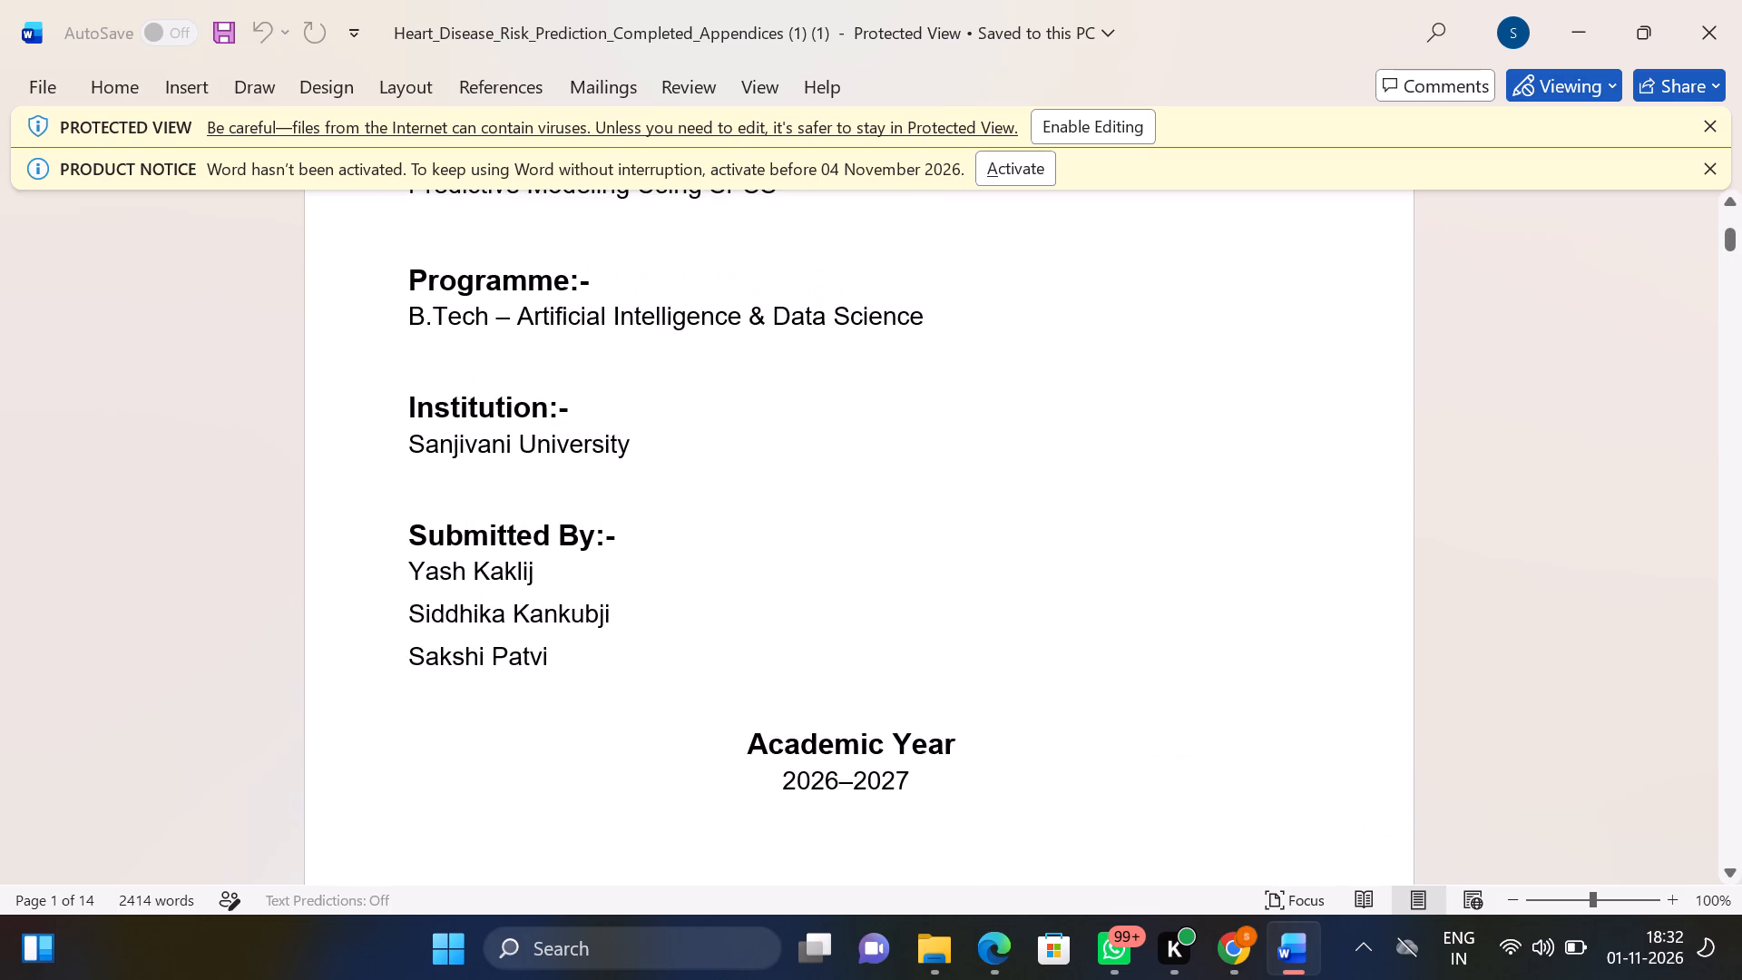
scroll(1102, 503, "up", 5)
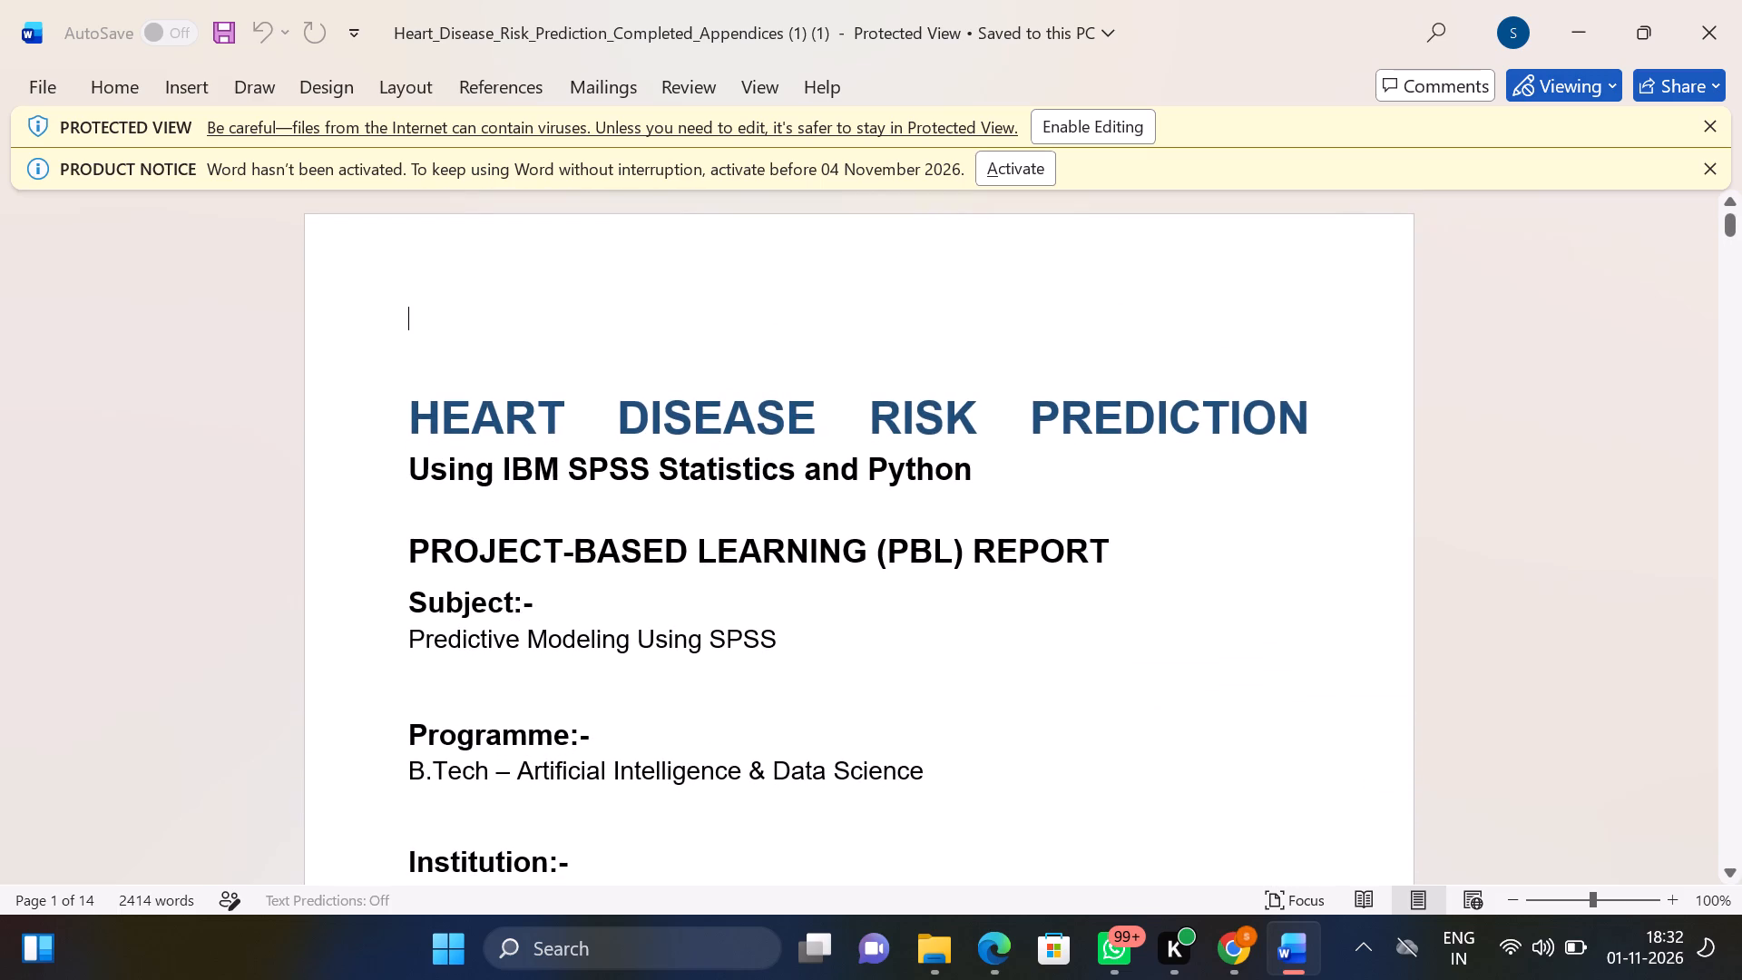
scroll(1102, 503, "down", 2)
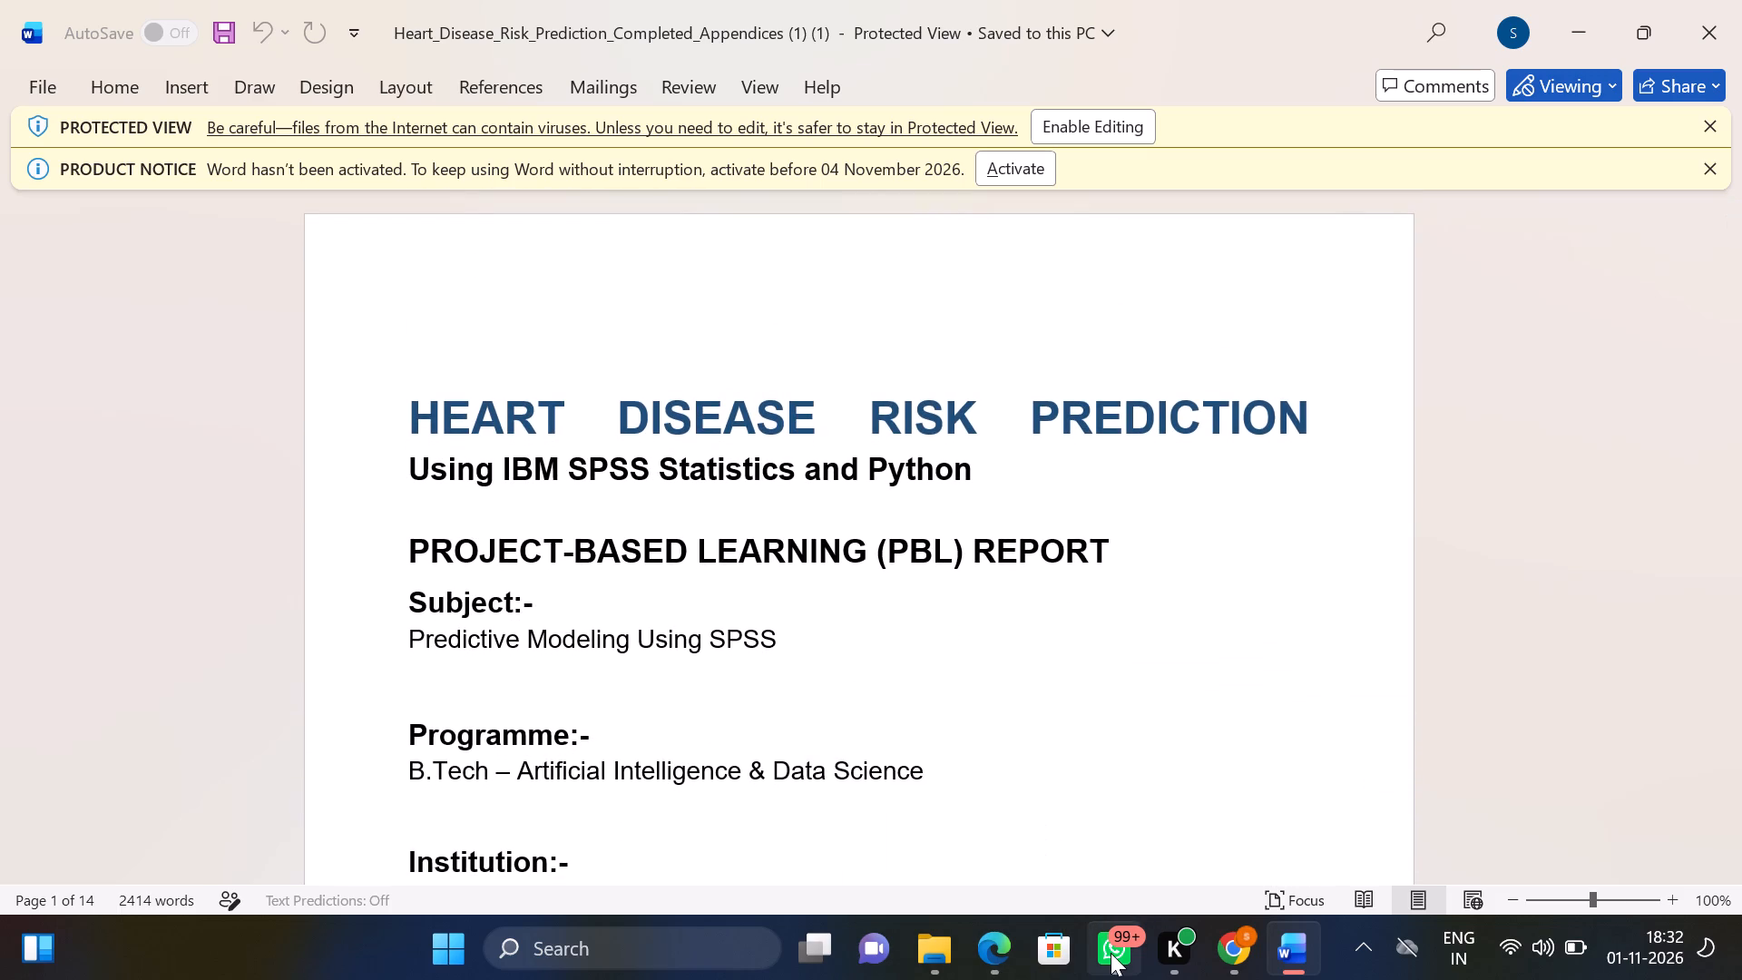
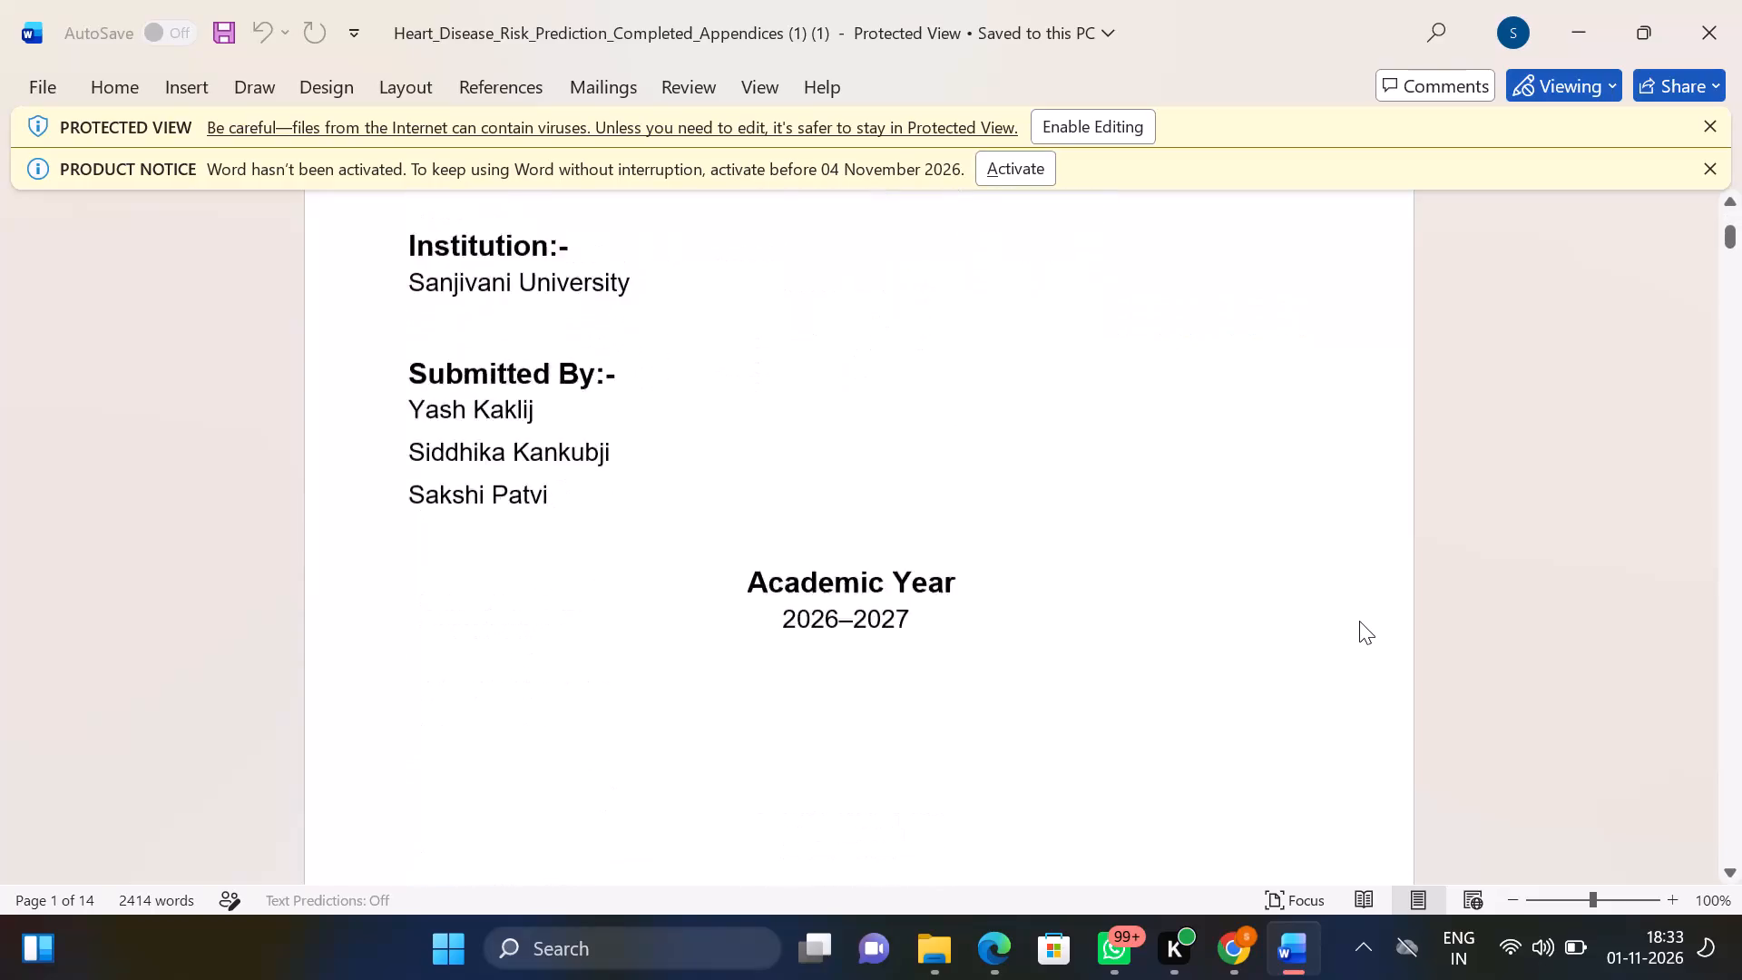
Review the body of the Protected View report copy, from the abstract through the SPSS figures and descriptive statistics to the Python model results.
scroll(1359, 621, "down", 1)
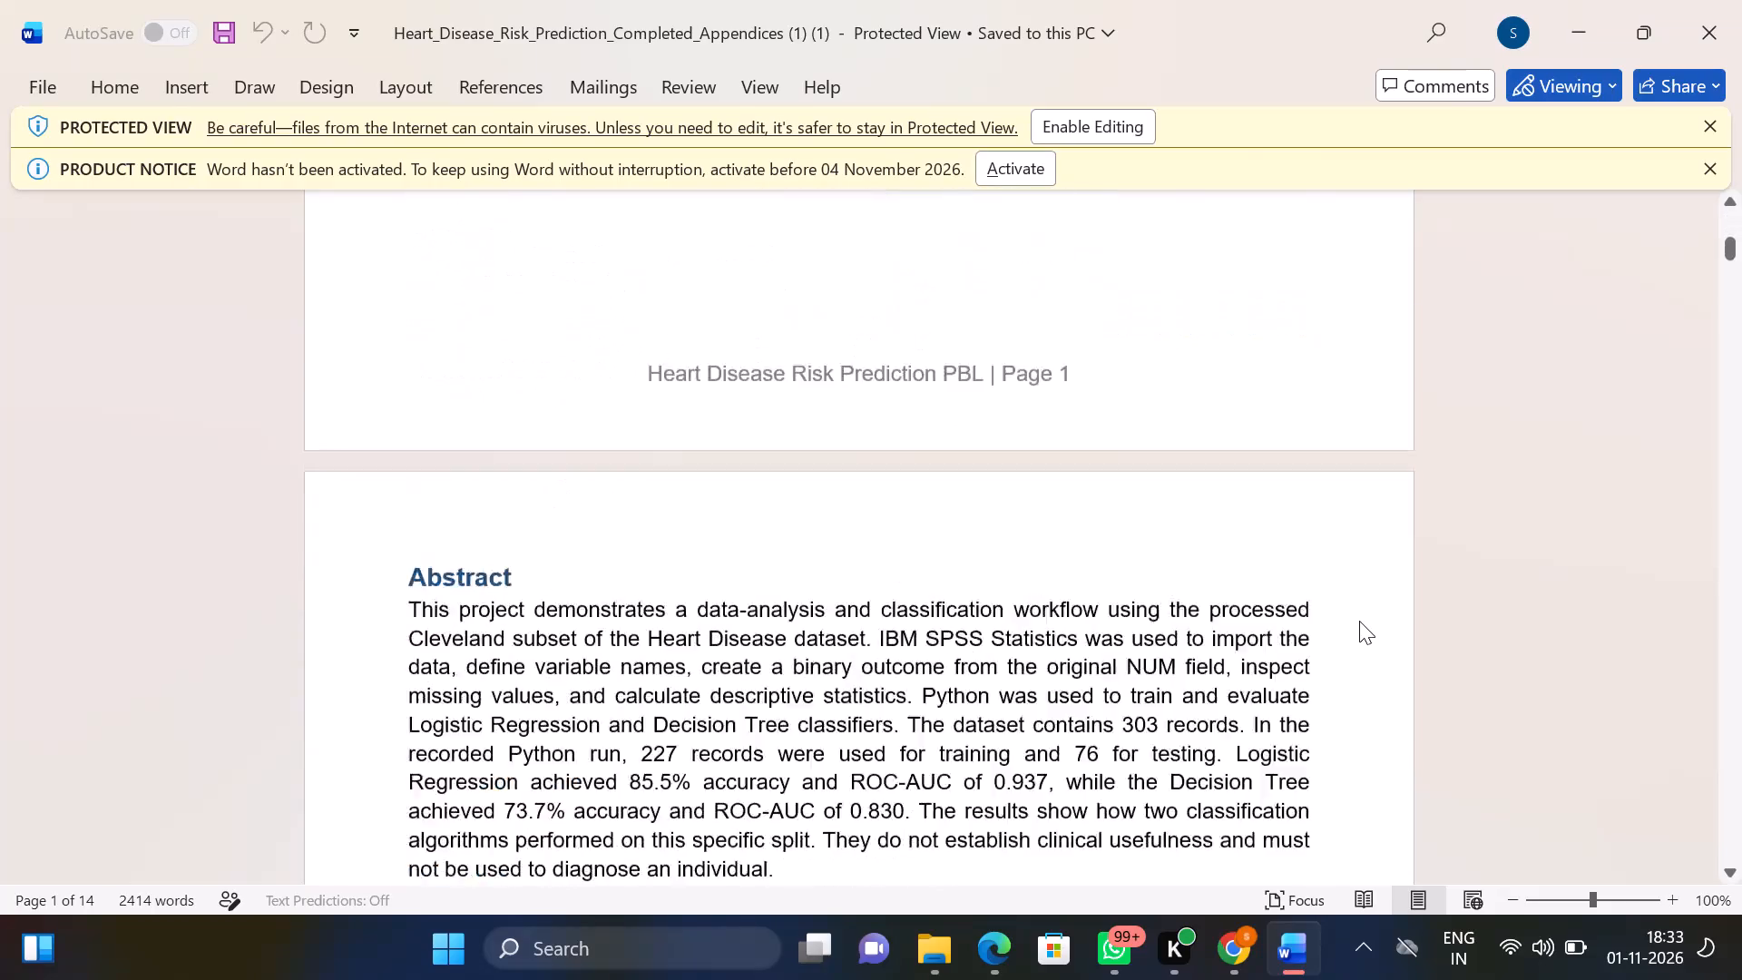
scroll(1359, 621, "down", 11)
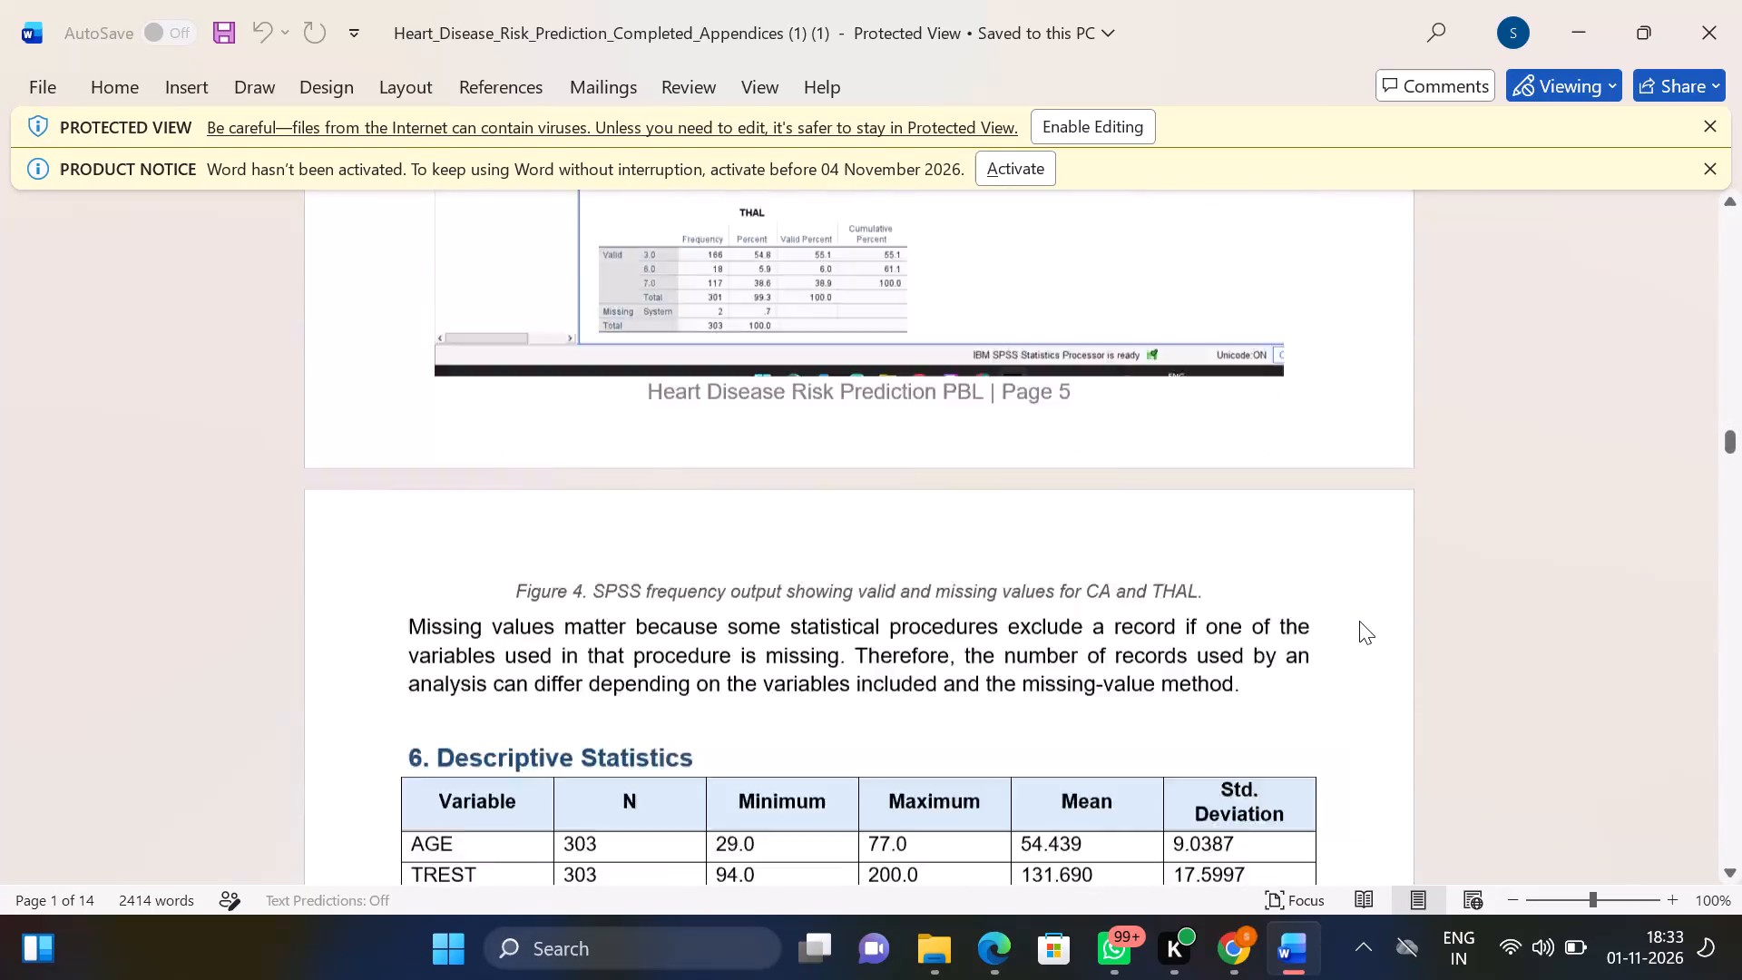
scroll(1359, 621, "down", 13)
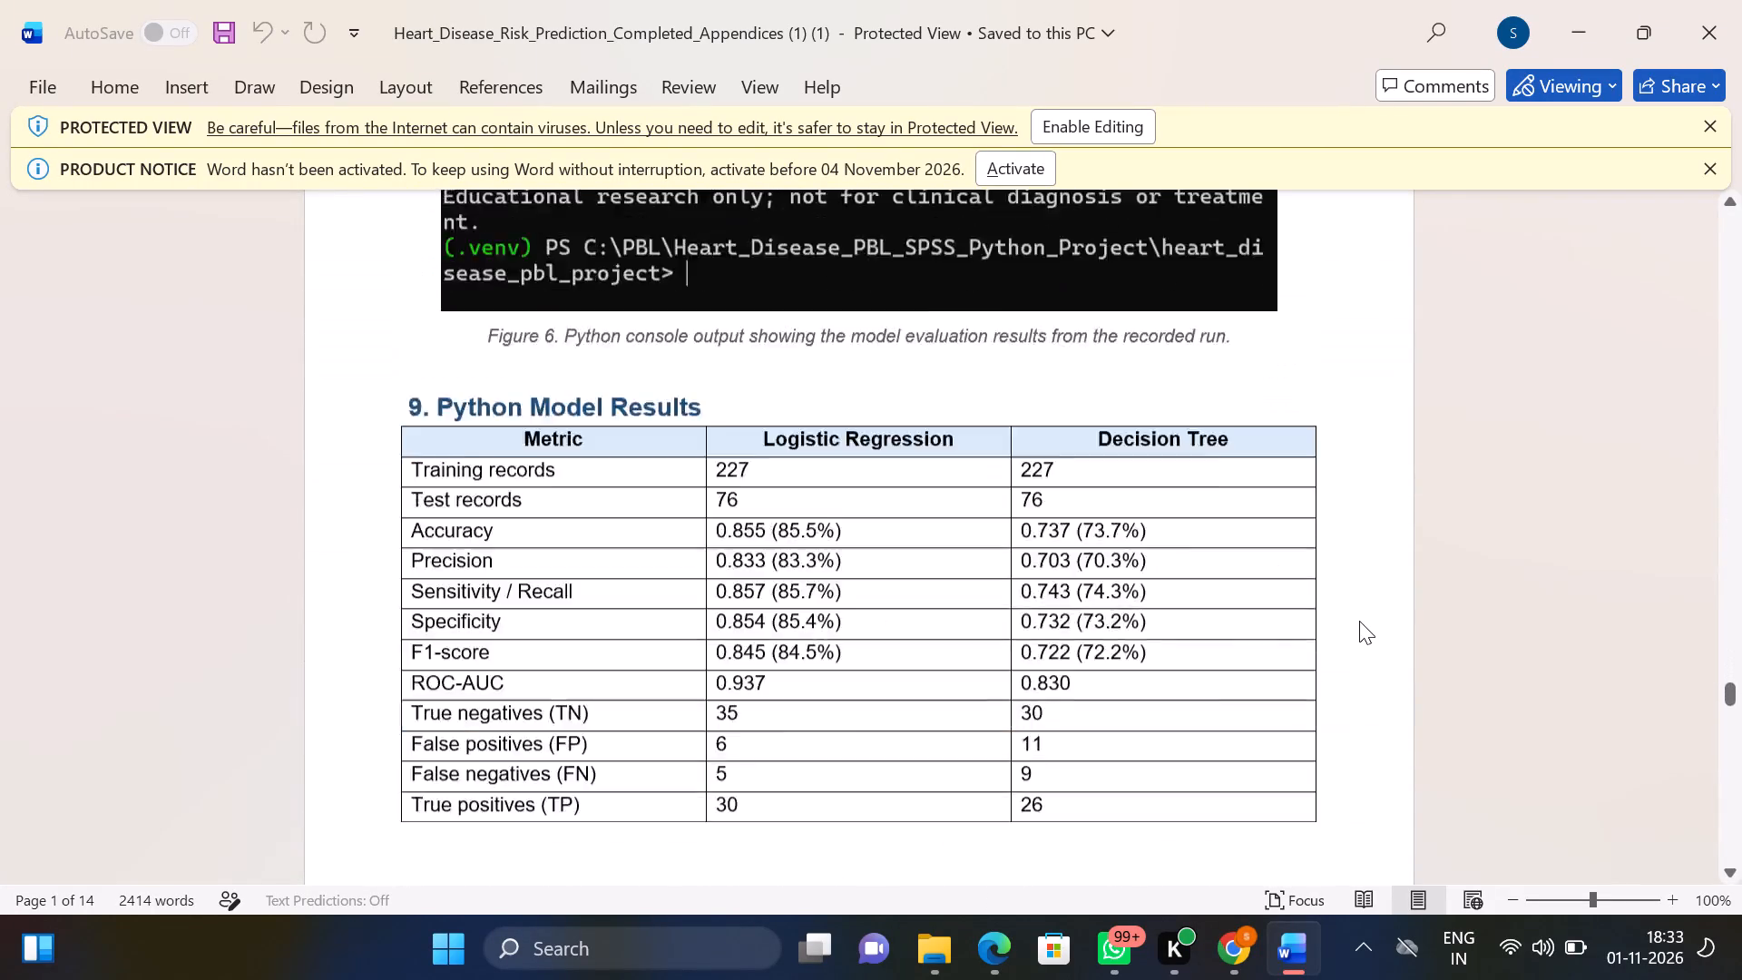
scroll(1359, 621, "down", 10)
scroll(1359, 621, "up", 19)
scroll(1359, 621, "up", 15)
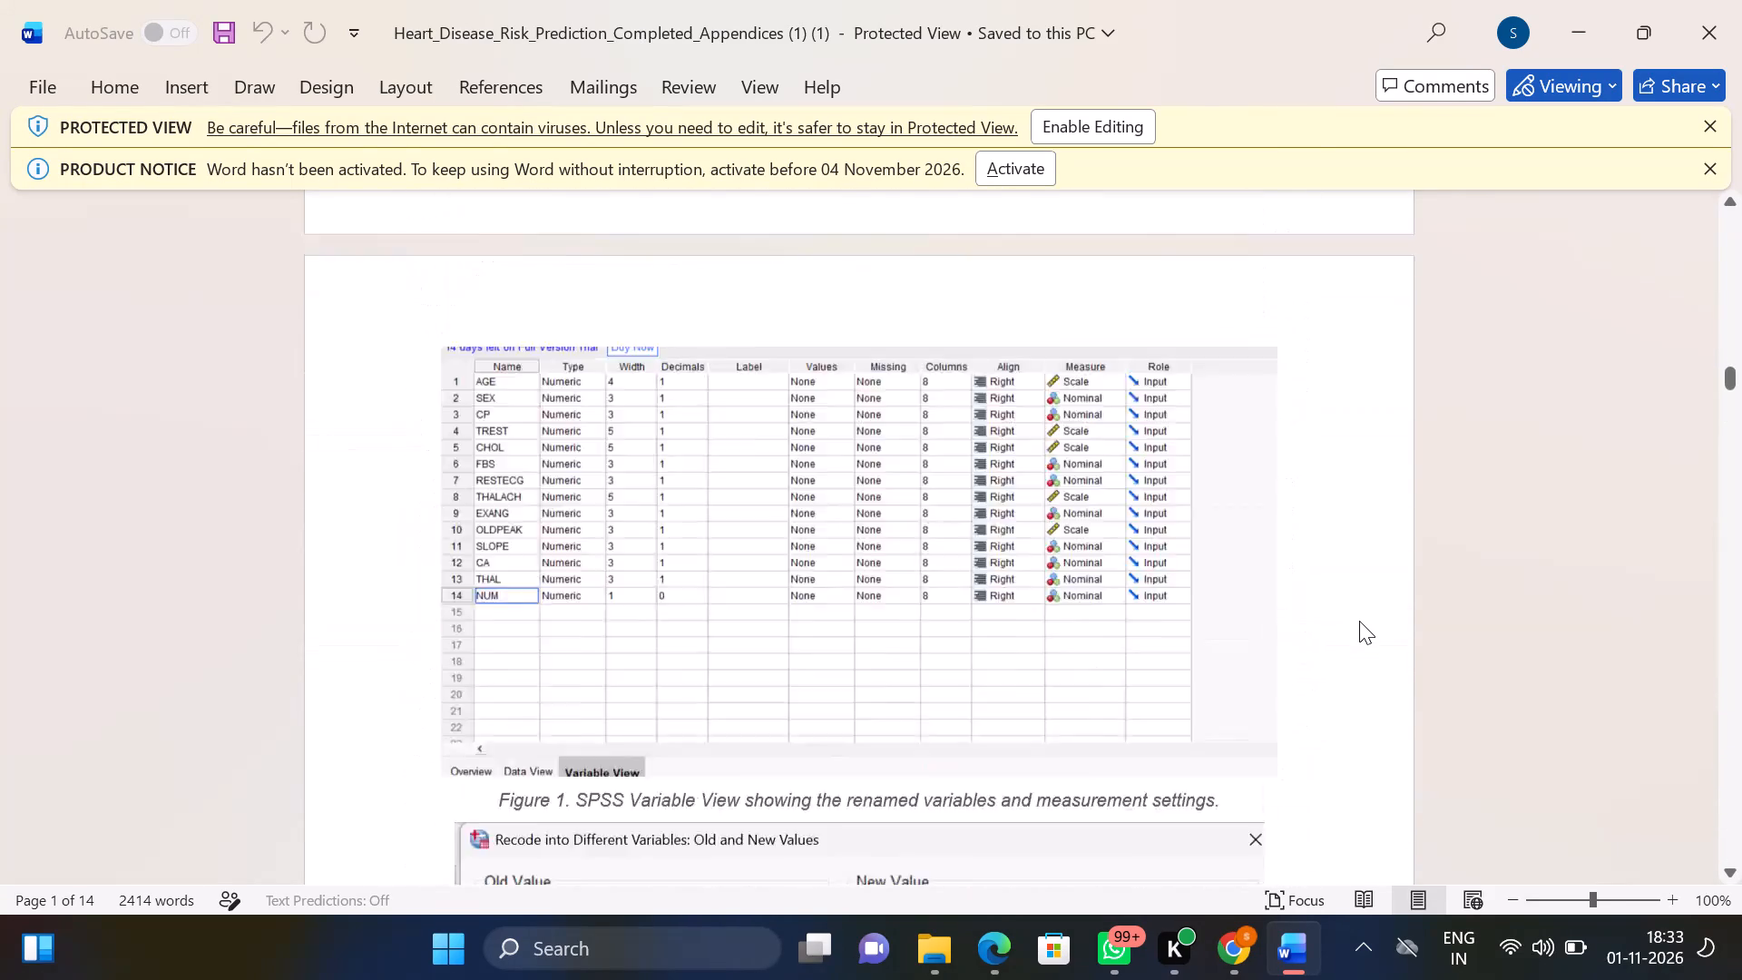
scroll(1359, 621, "up", 7)
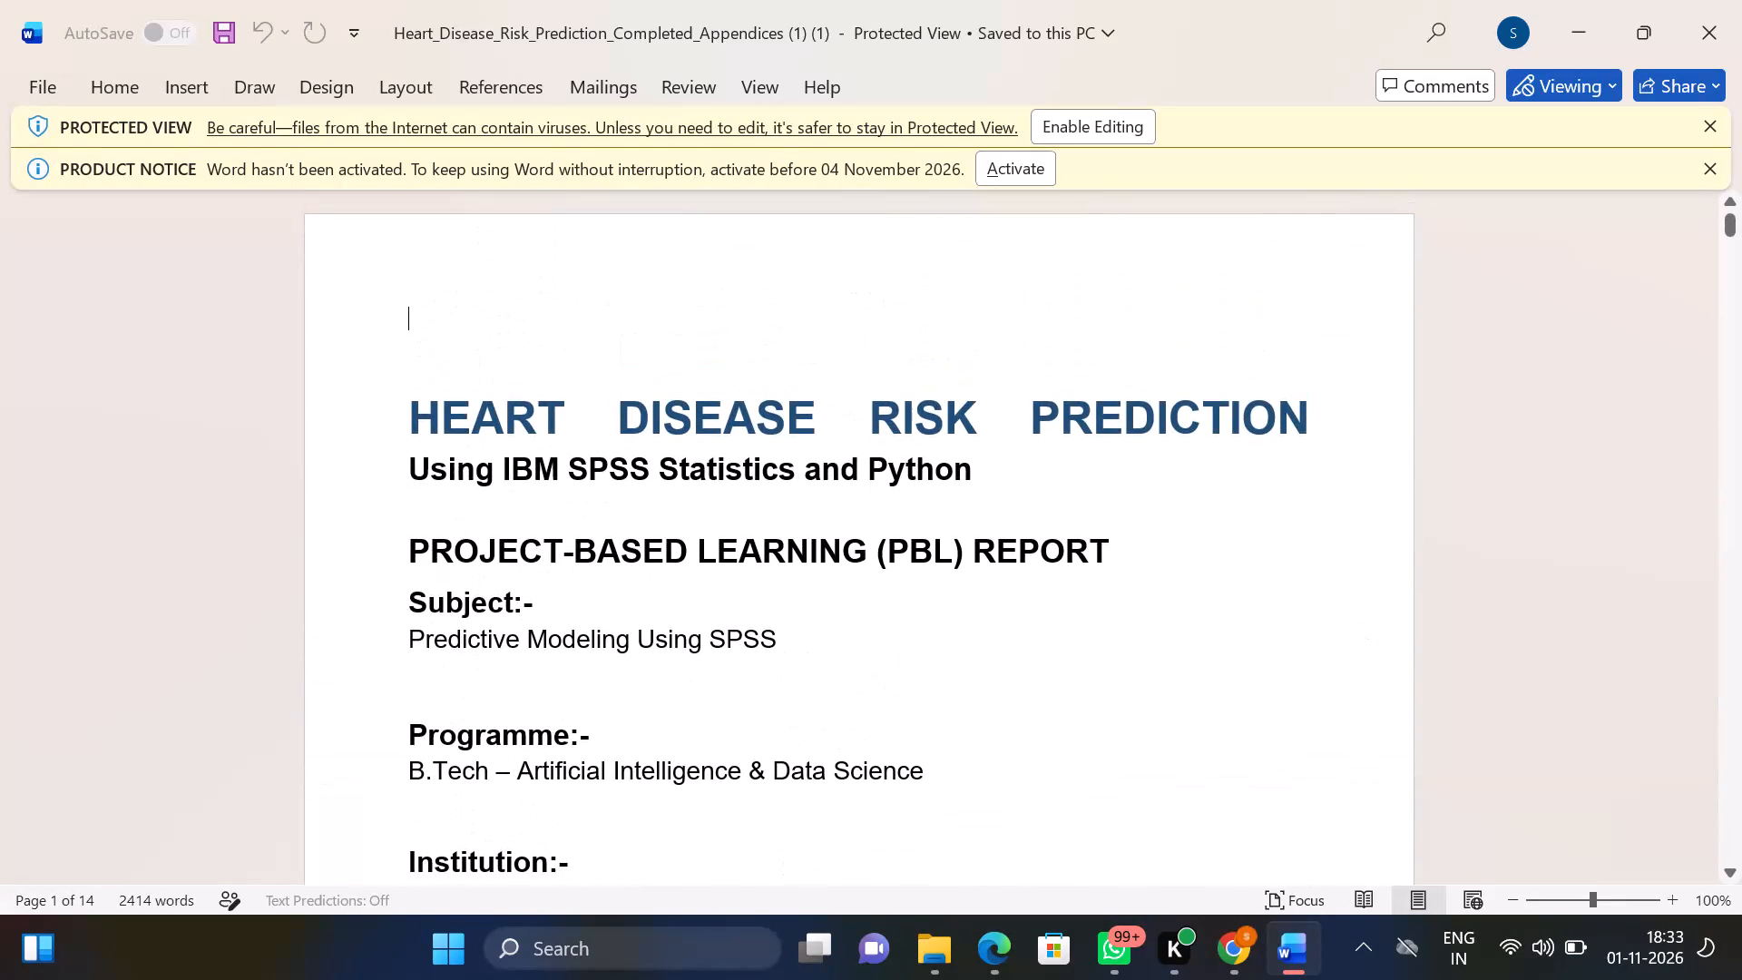
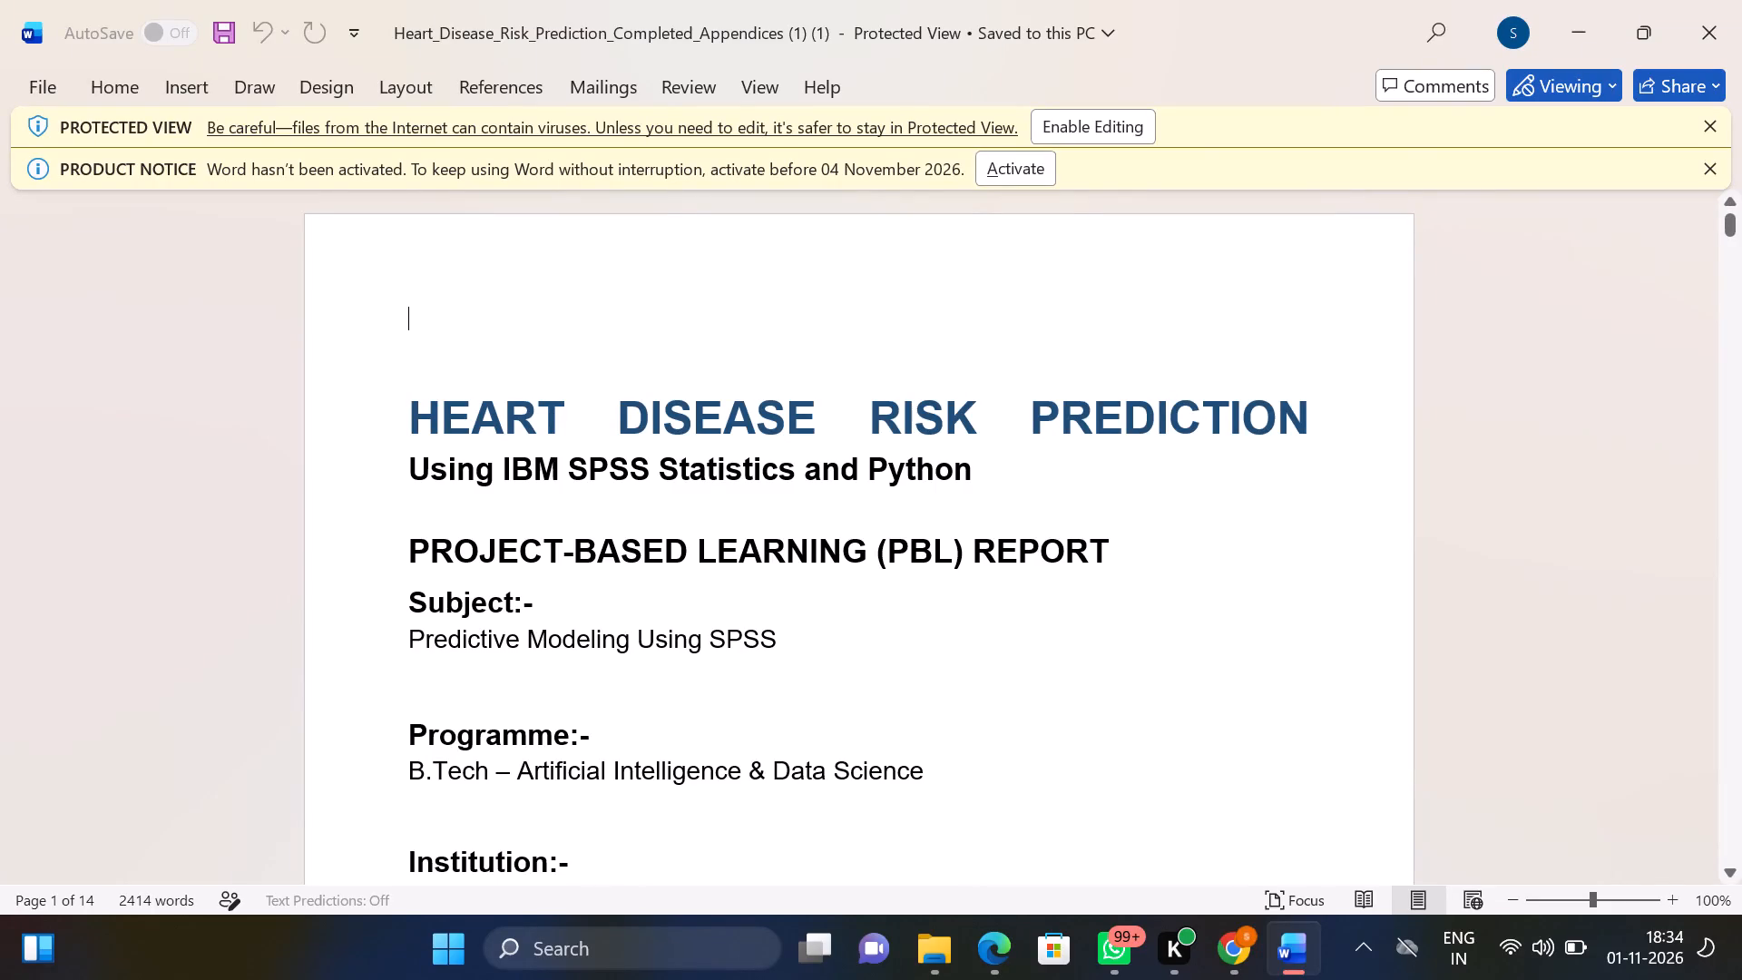
Review the Protected View report copy from the title page through the abstract and variable table to the SPSS data preparation section.
scroll(1129, 496, "down", 6)
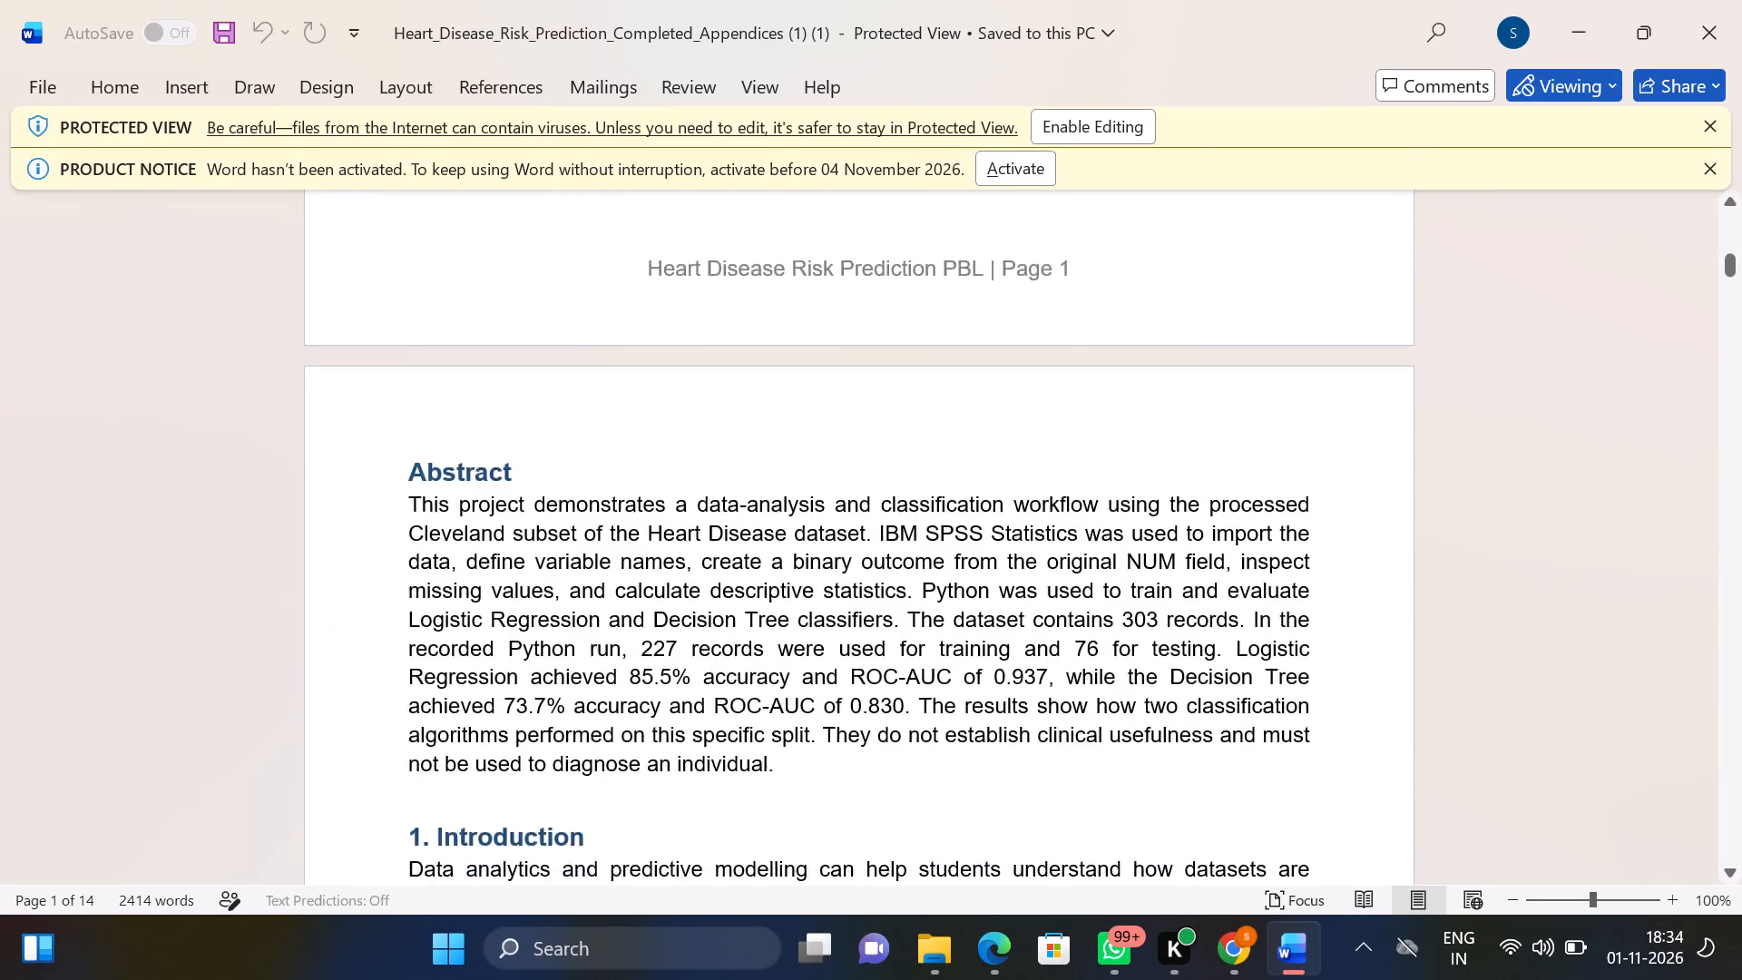
scroll(1129, 496, "down", 7)
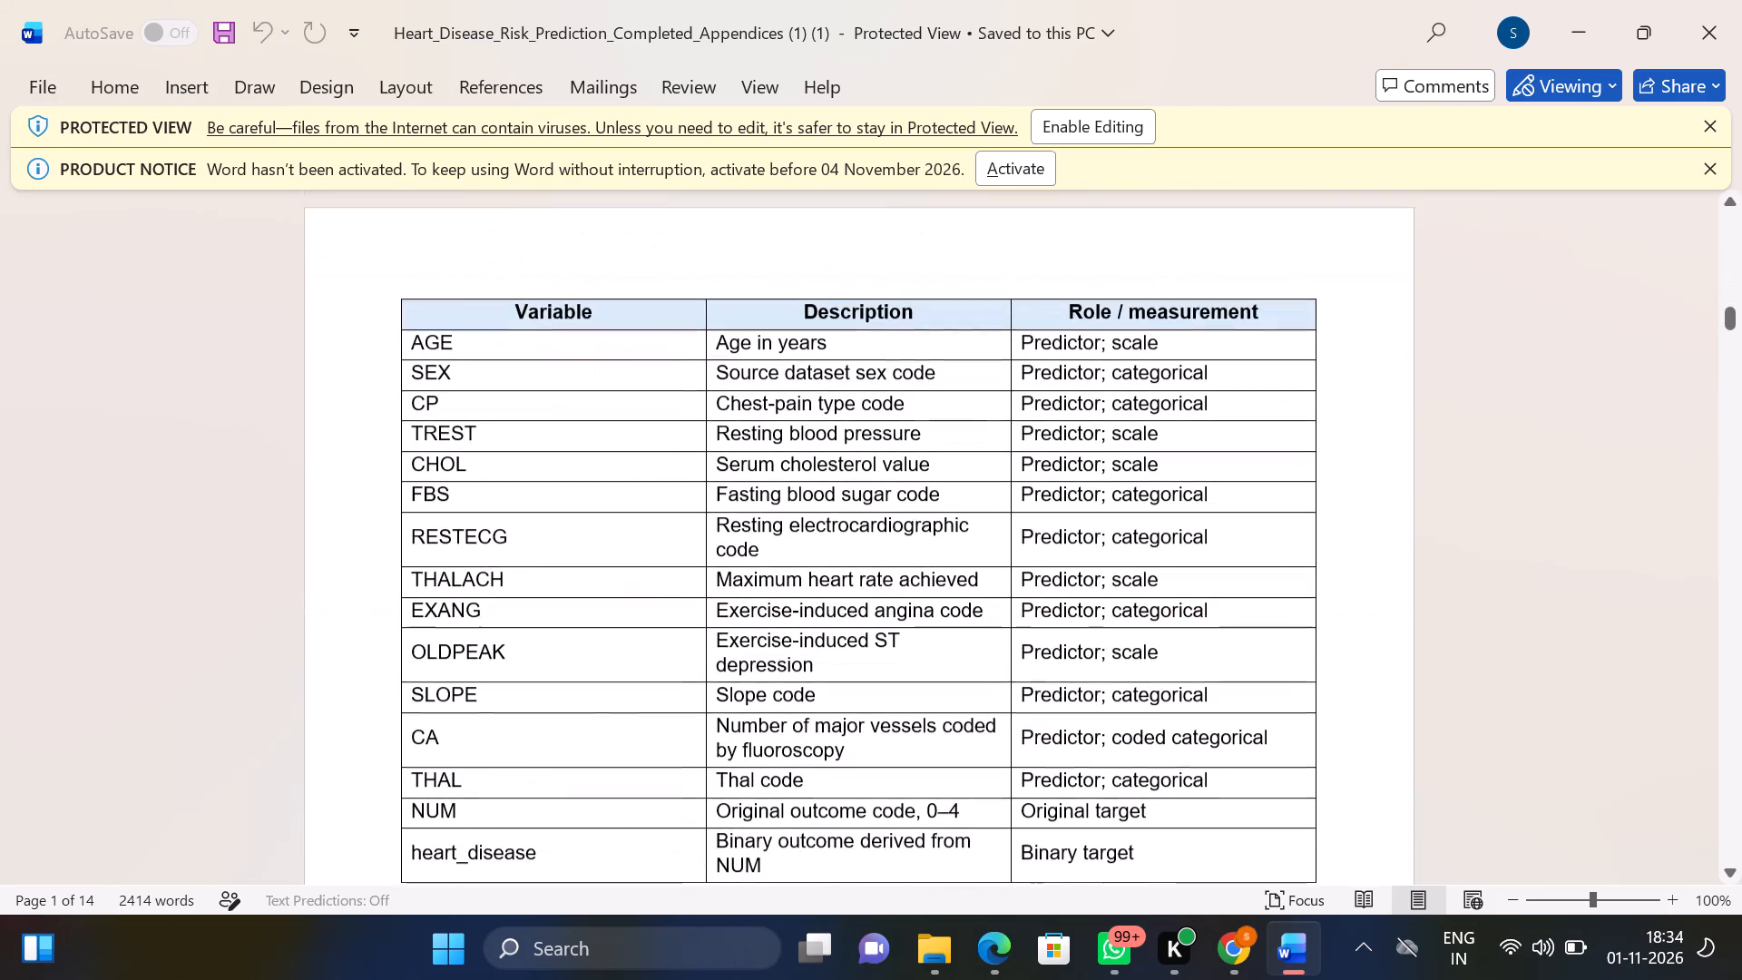
scroll(1132, 496, "down", 2)
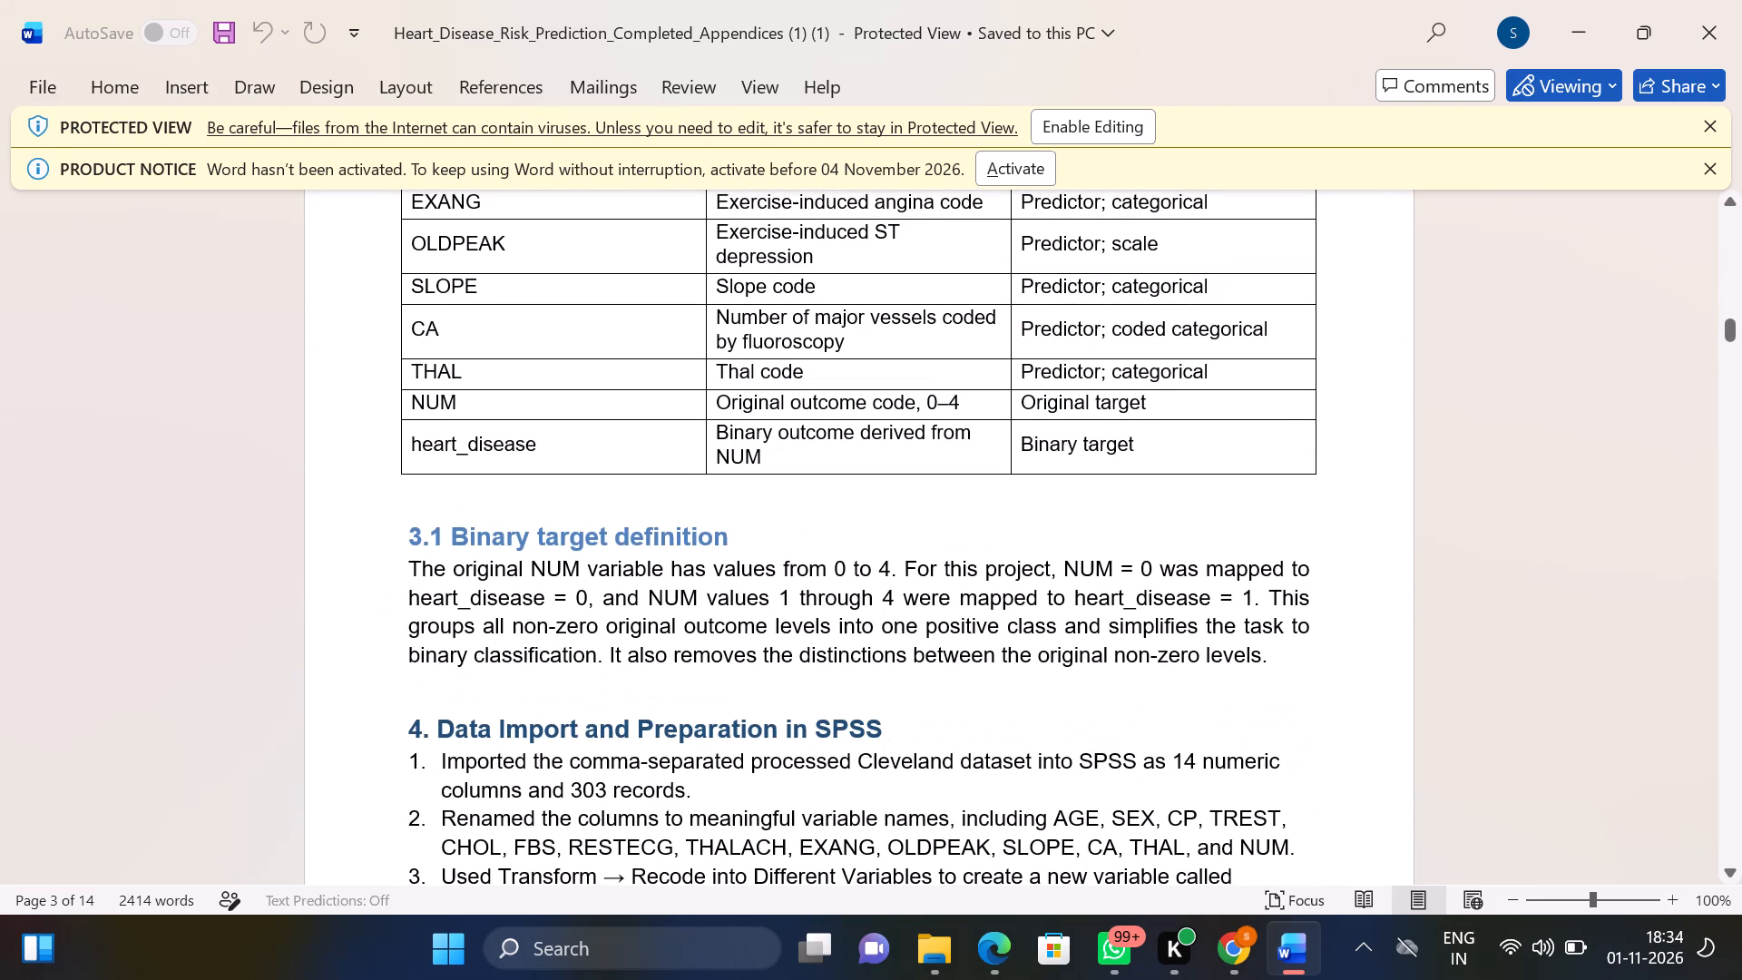
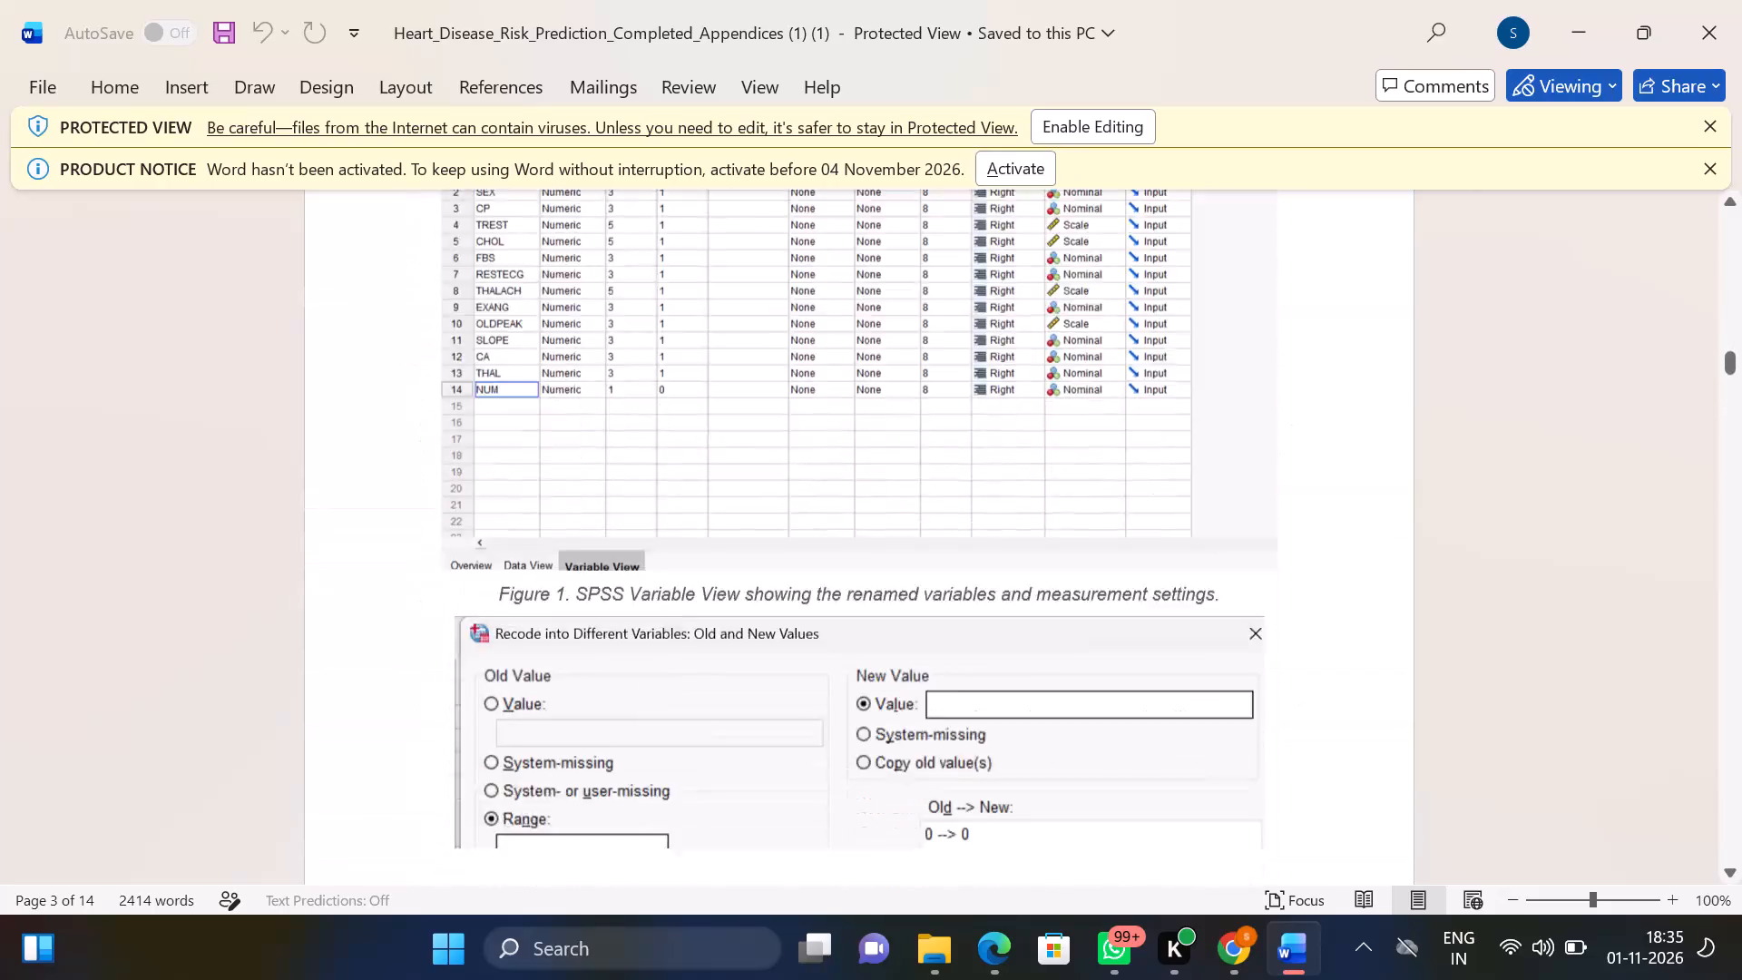
Review the Protected View report copy from the SPSS recoding figures through the Exploratory Data Analysis section to the target frequency table.
scroll(1146, 492, "down", 3)
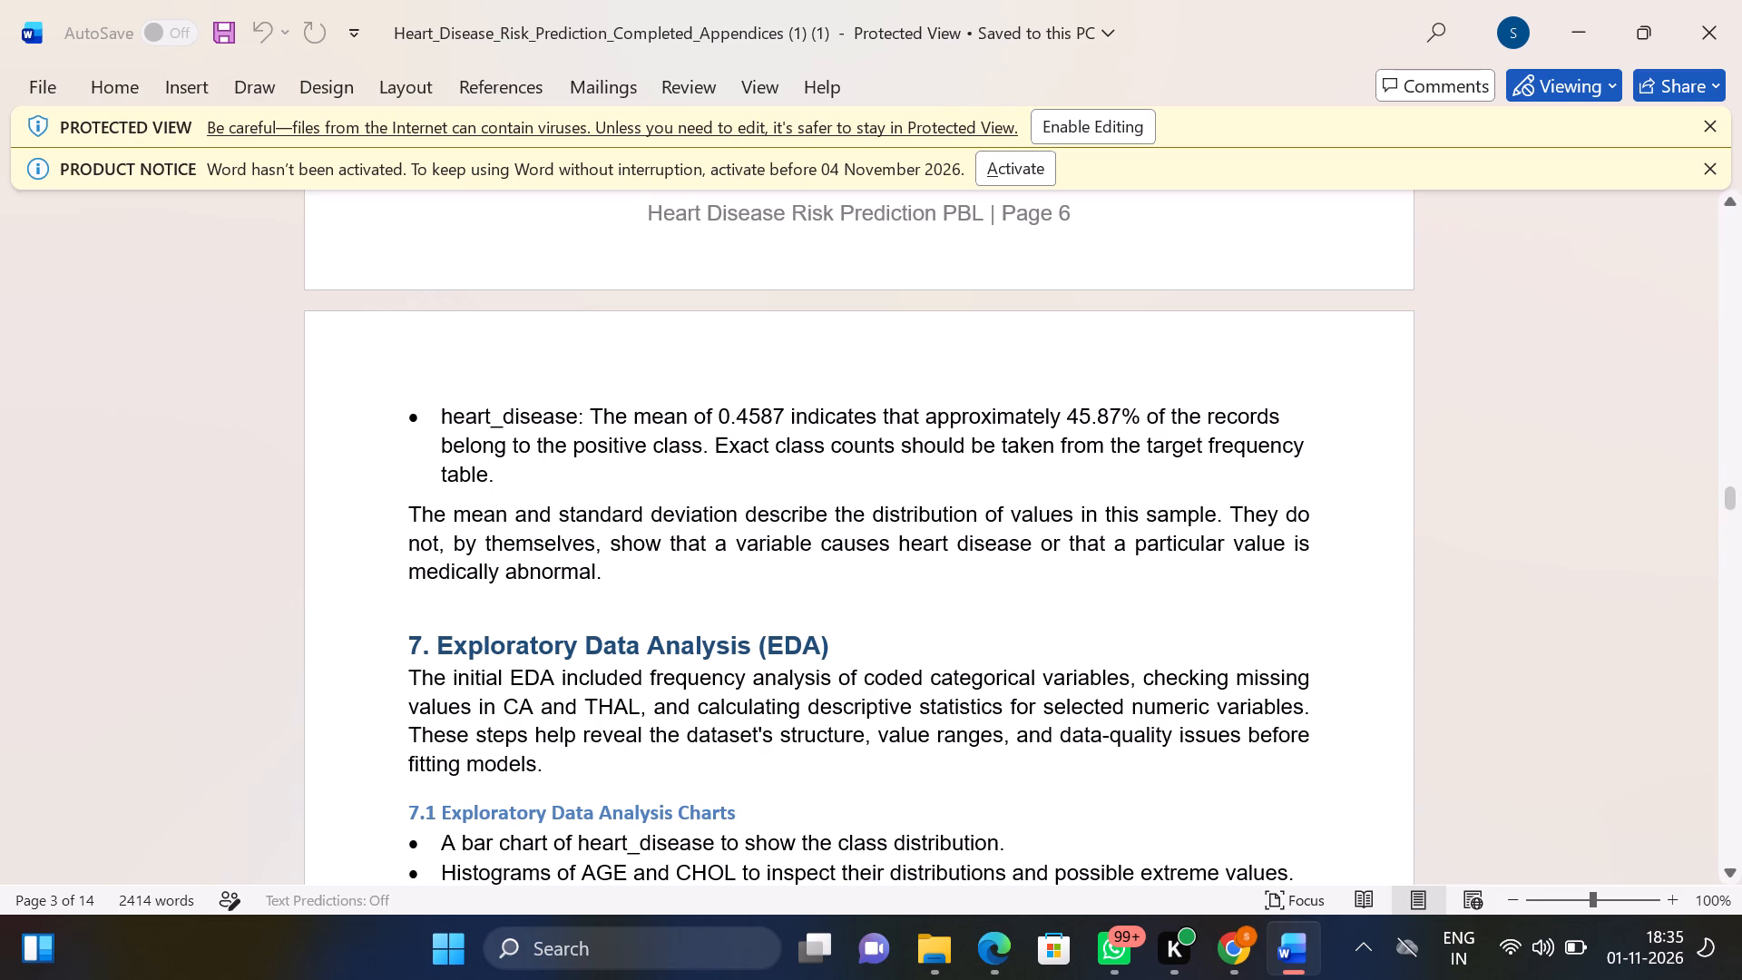
scroll(1369, 690, "down", 5)
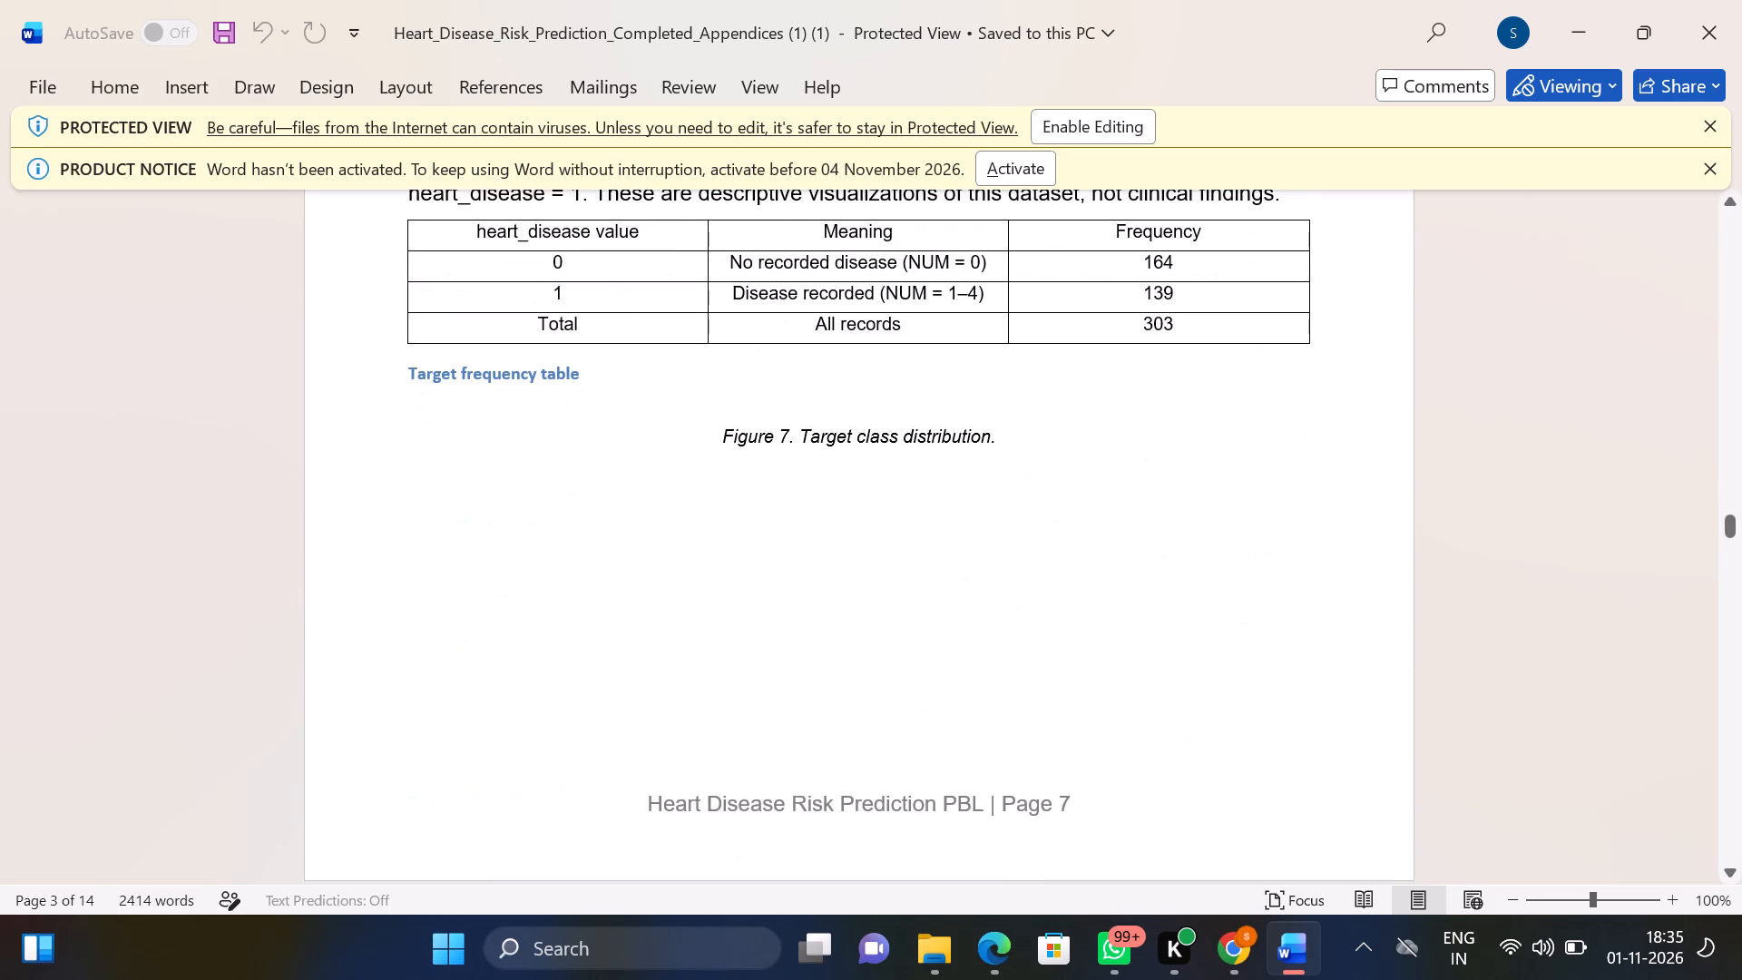
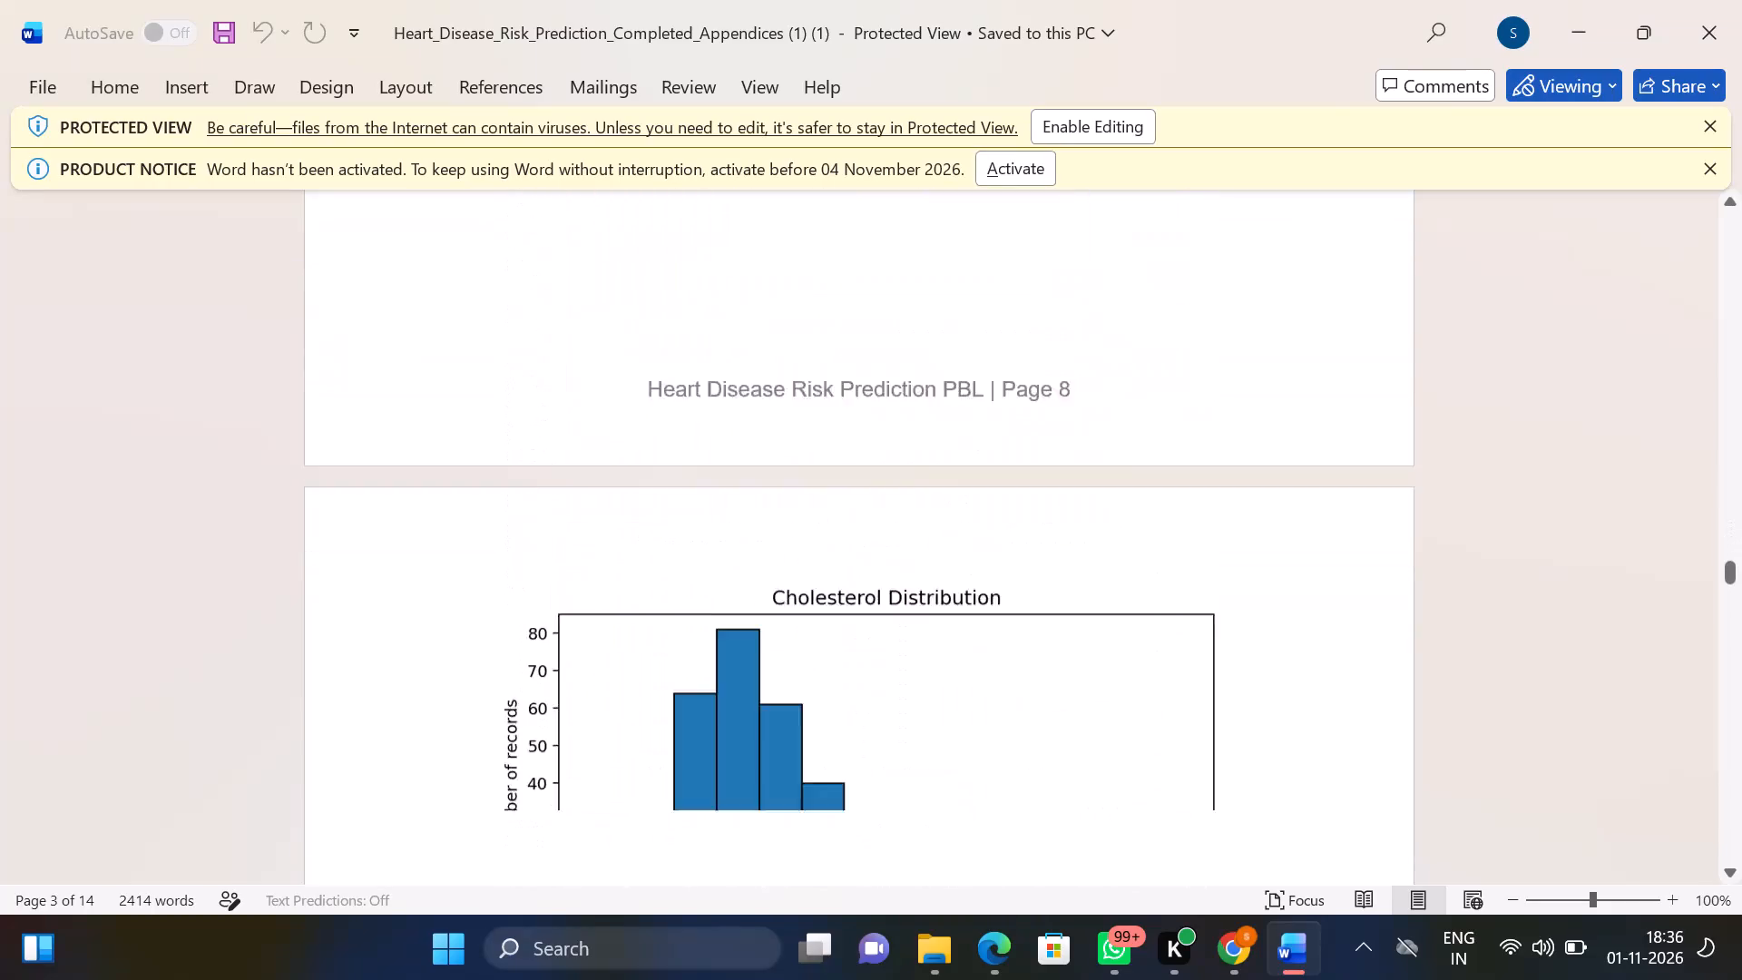
Skim the Protected View report copy from the cholesterol charts to the last page, and back through the Python results to the title page.
scroll(1369, 690, "down", 1)
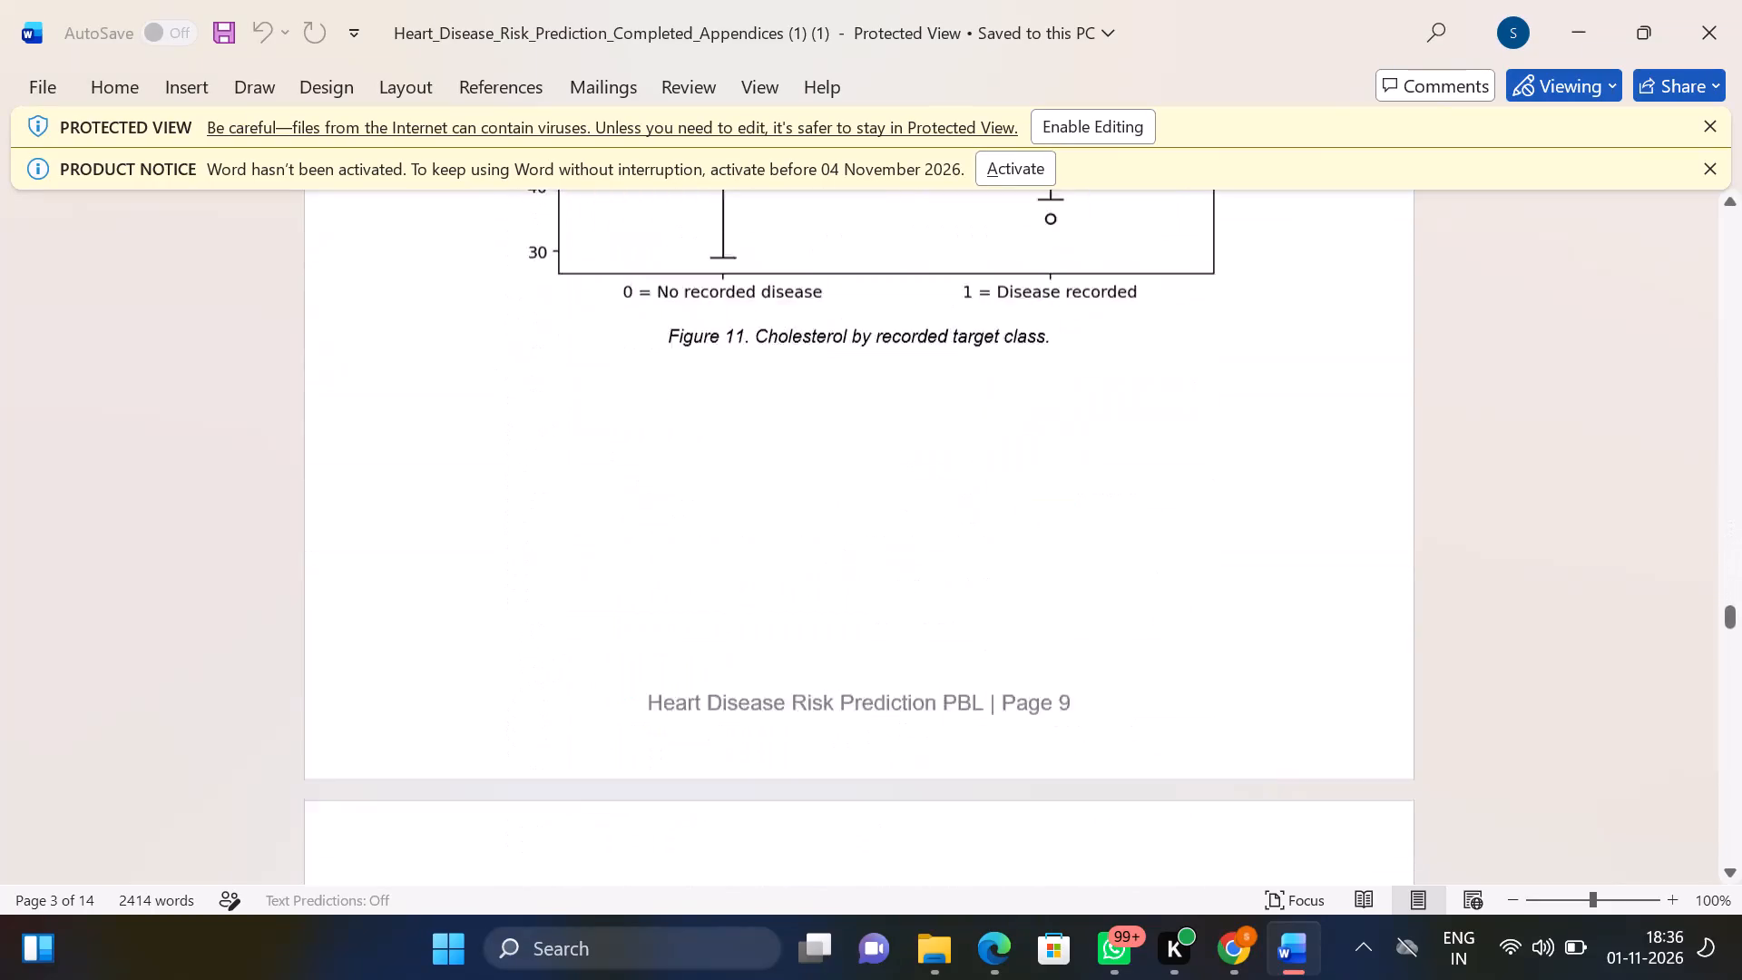
scroll(1369, 690, "down", 14)
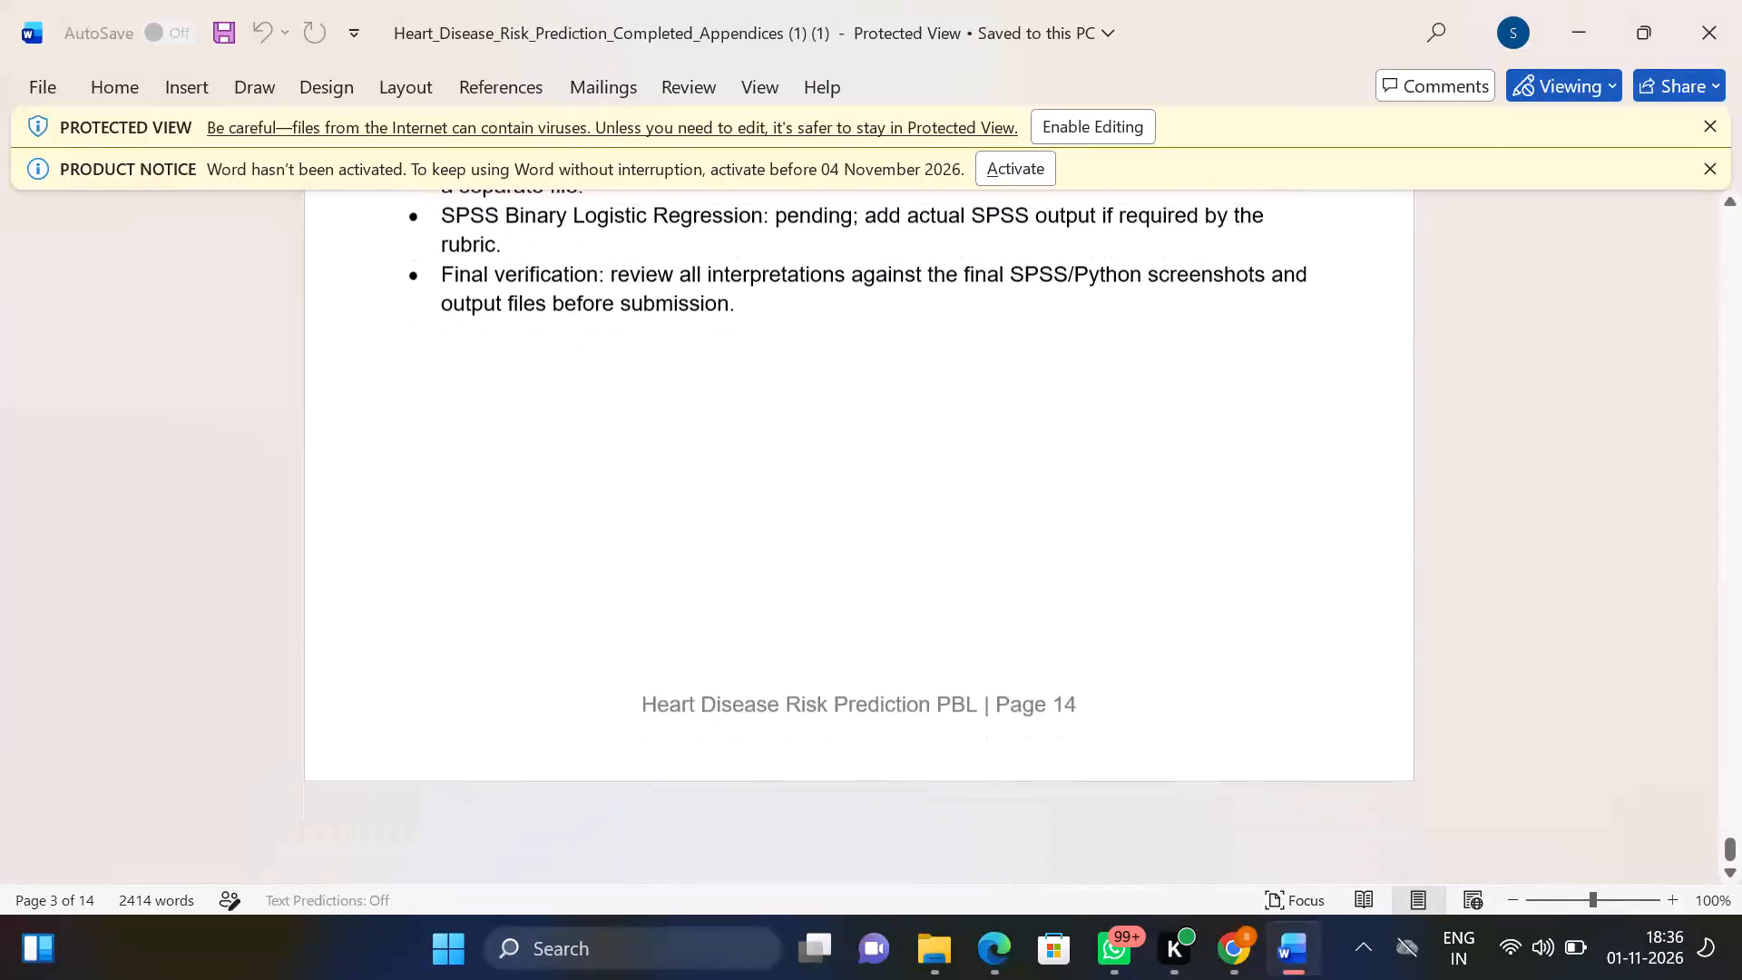
scroll(1369, 690, "up", 5)
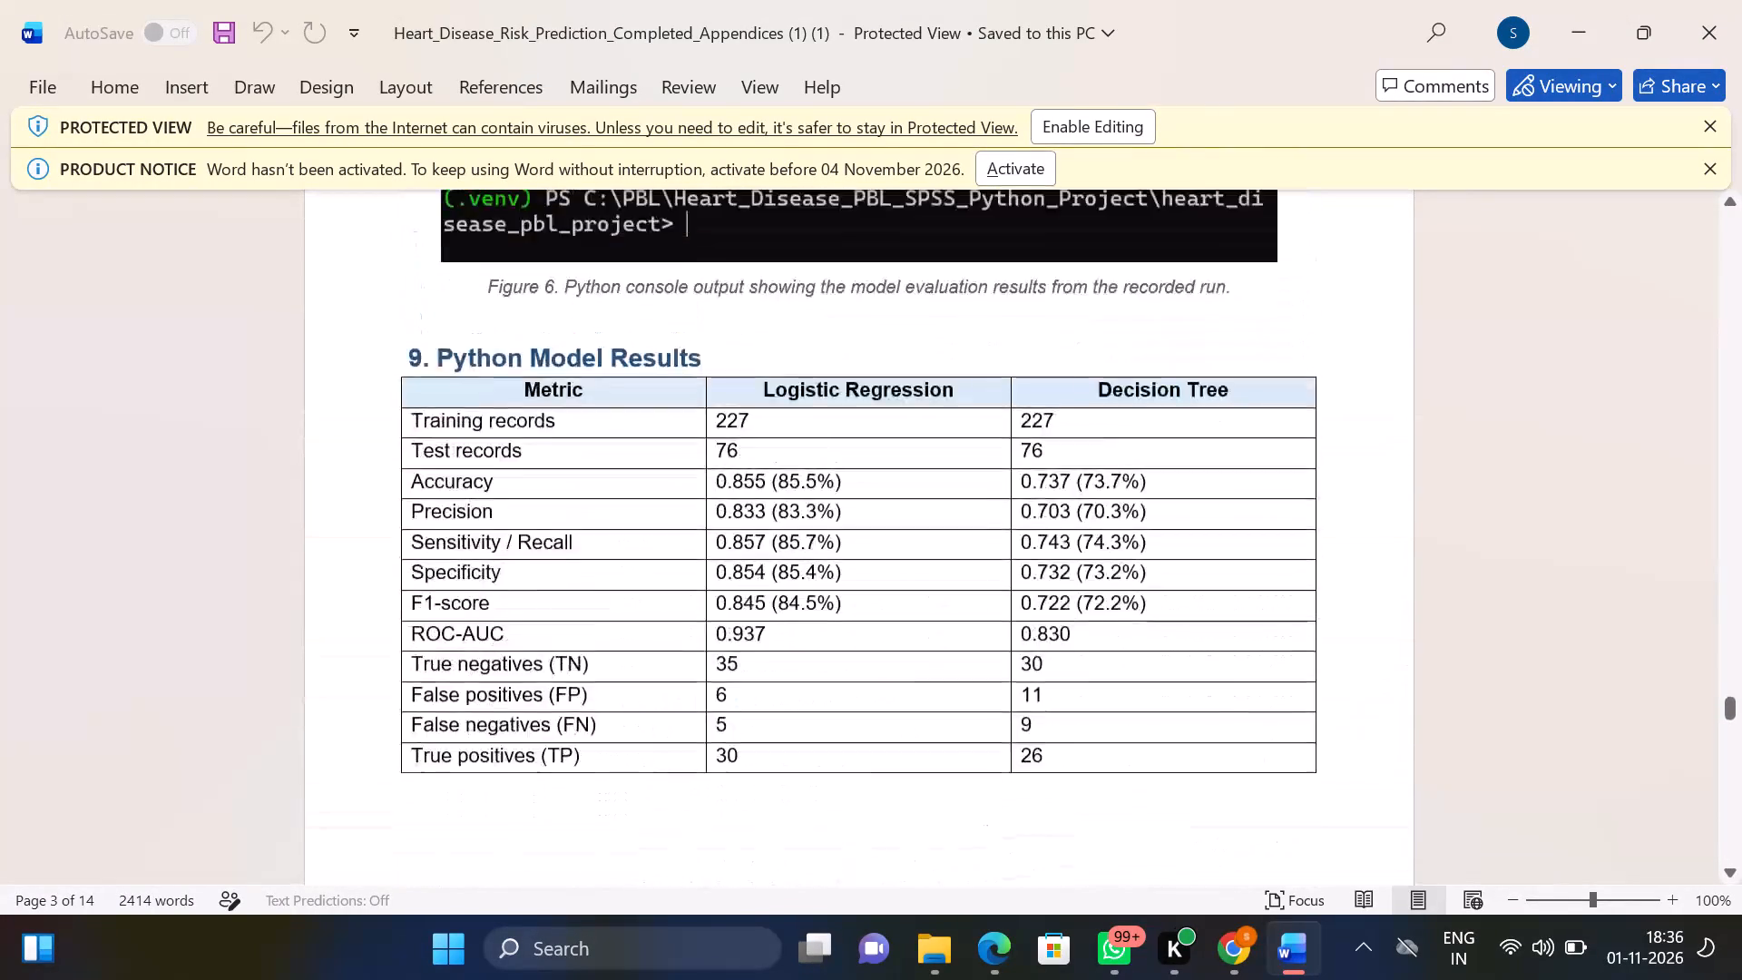
scroll(1369, 690, "up", 17)
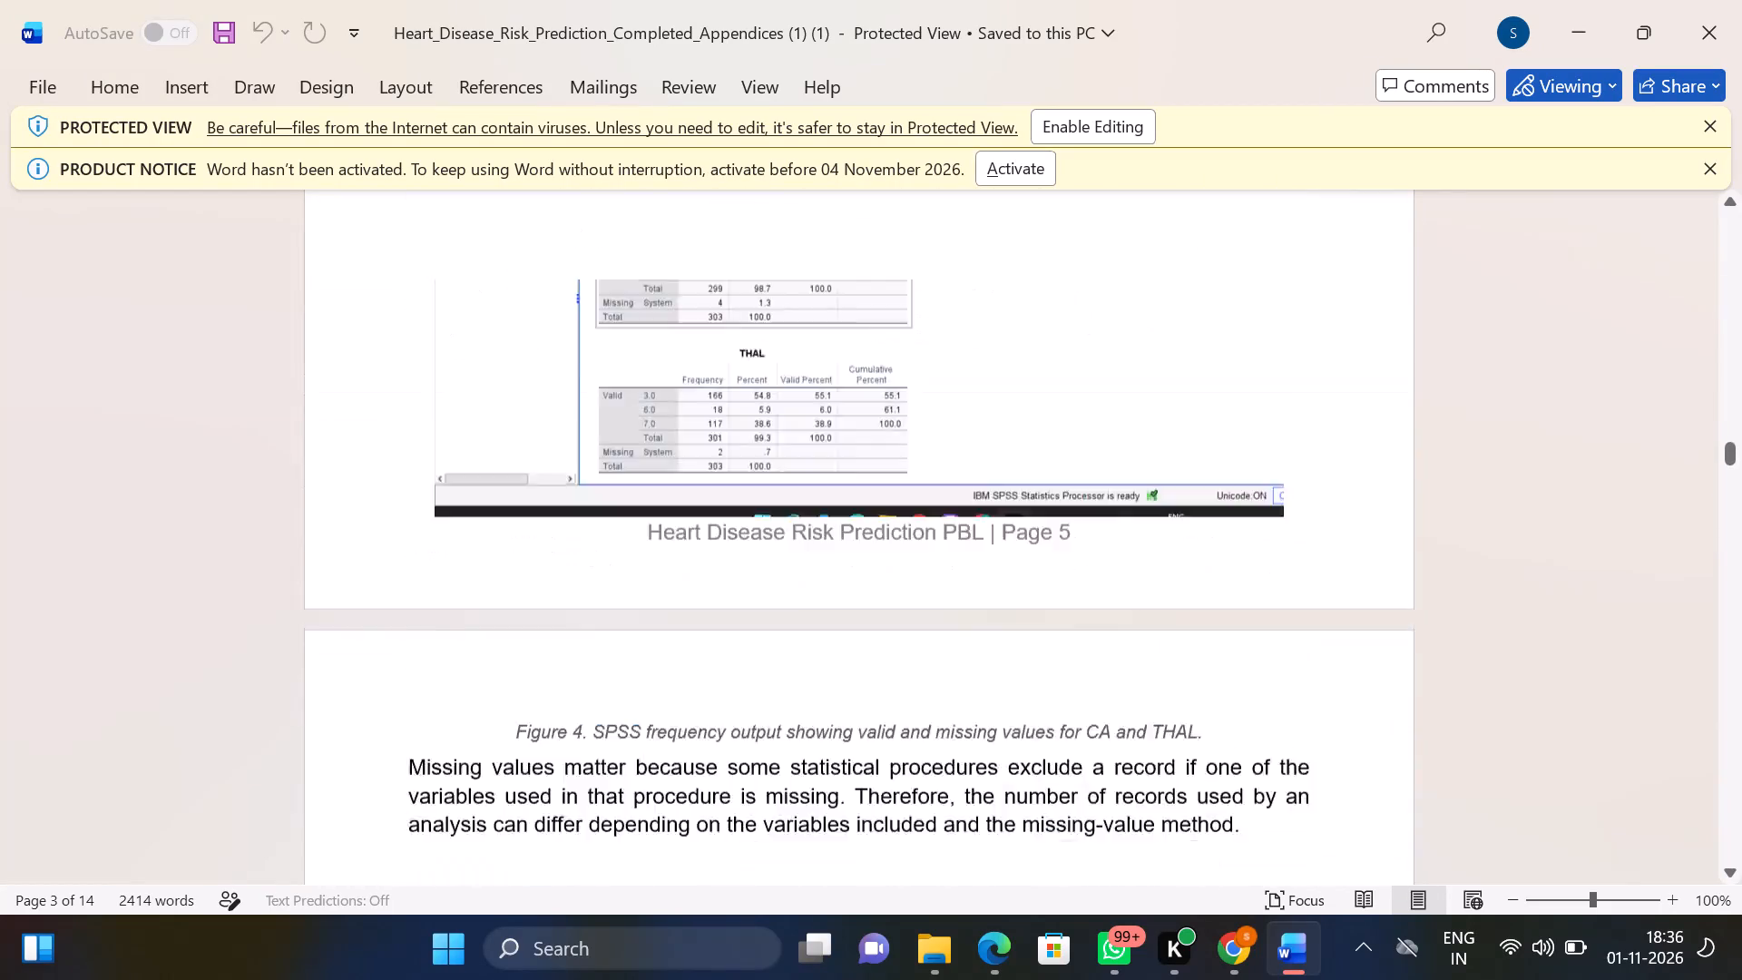
scroll(1369, 690, "up", 14)
Check the report's title page details: subject, programme, institution, submitters and academic year.
scroll(1369, 690, "down", 1)
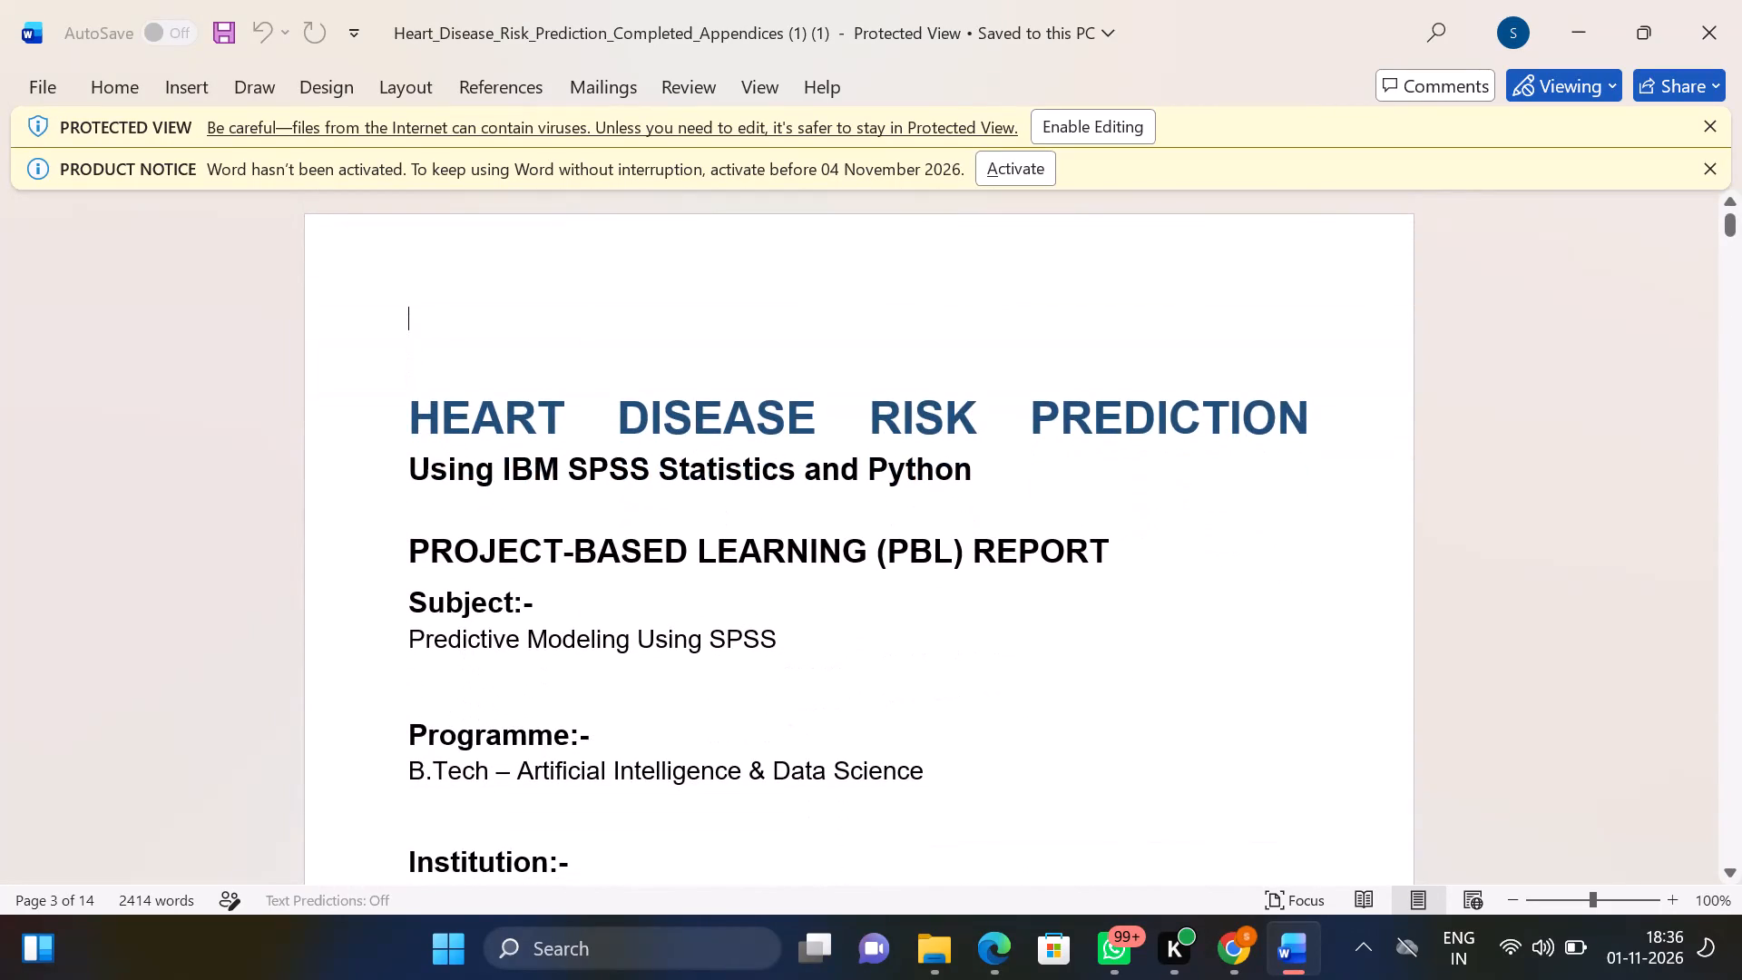
scroll(1369, 690, "down", 1)
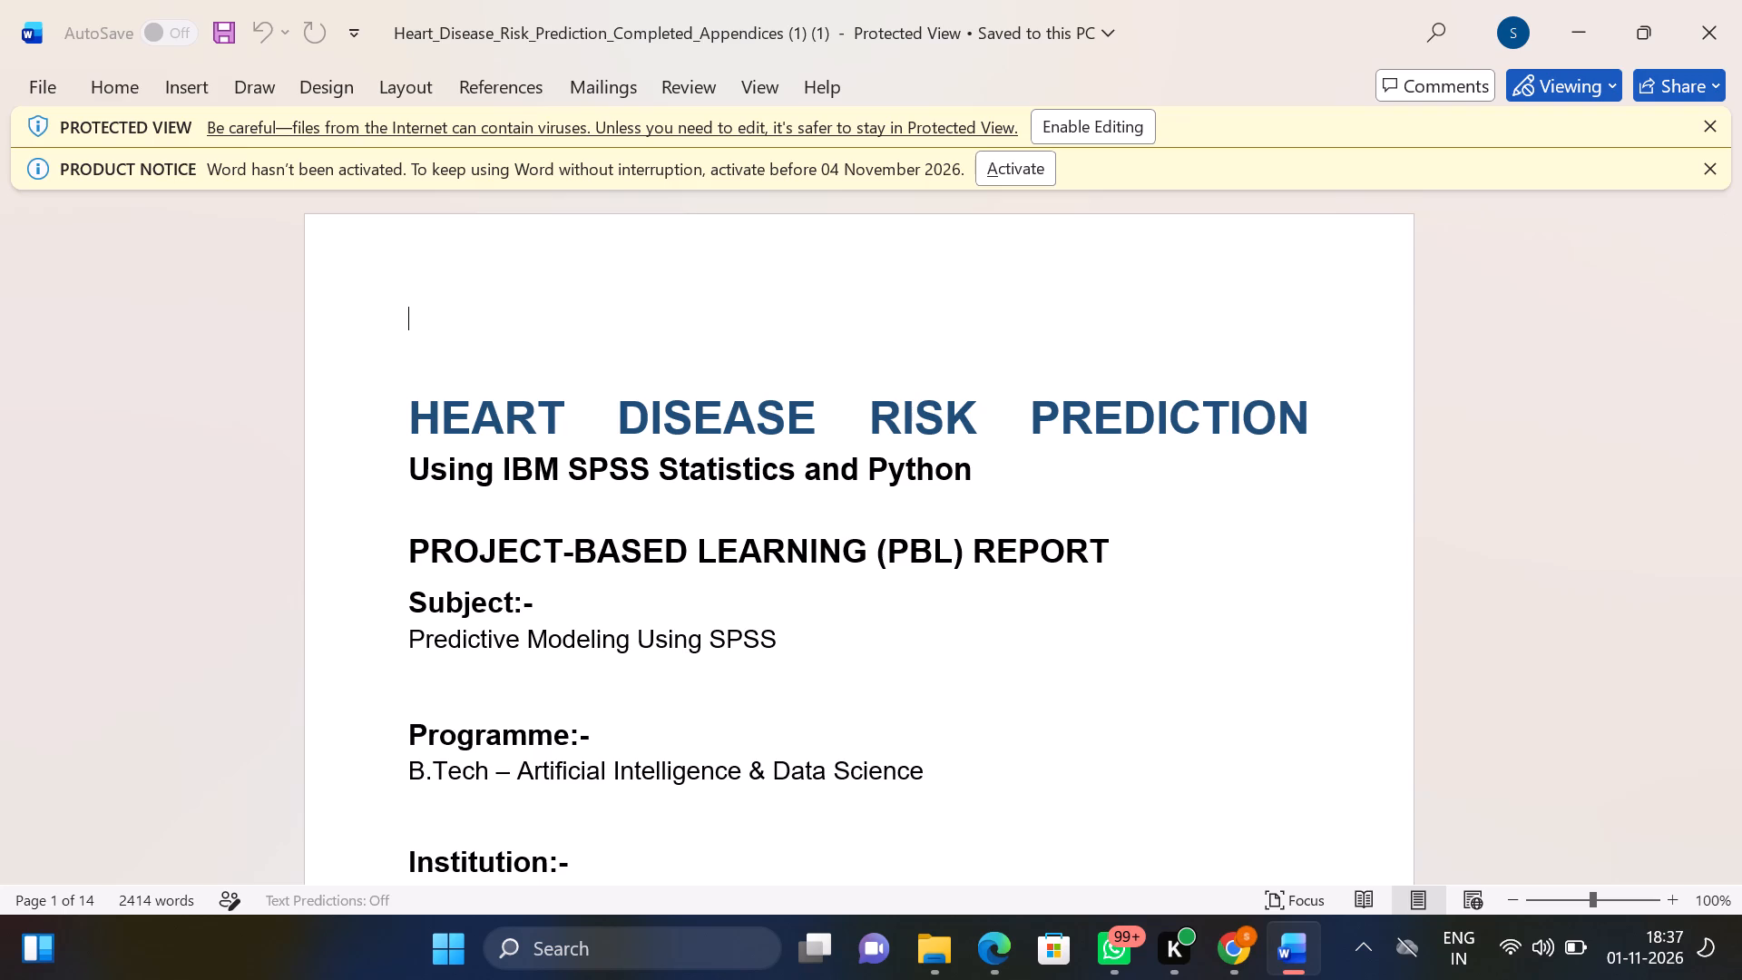
scroll(1369, 690, "down", 4)
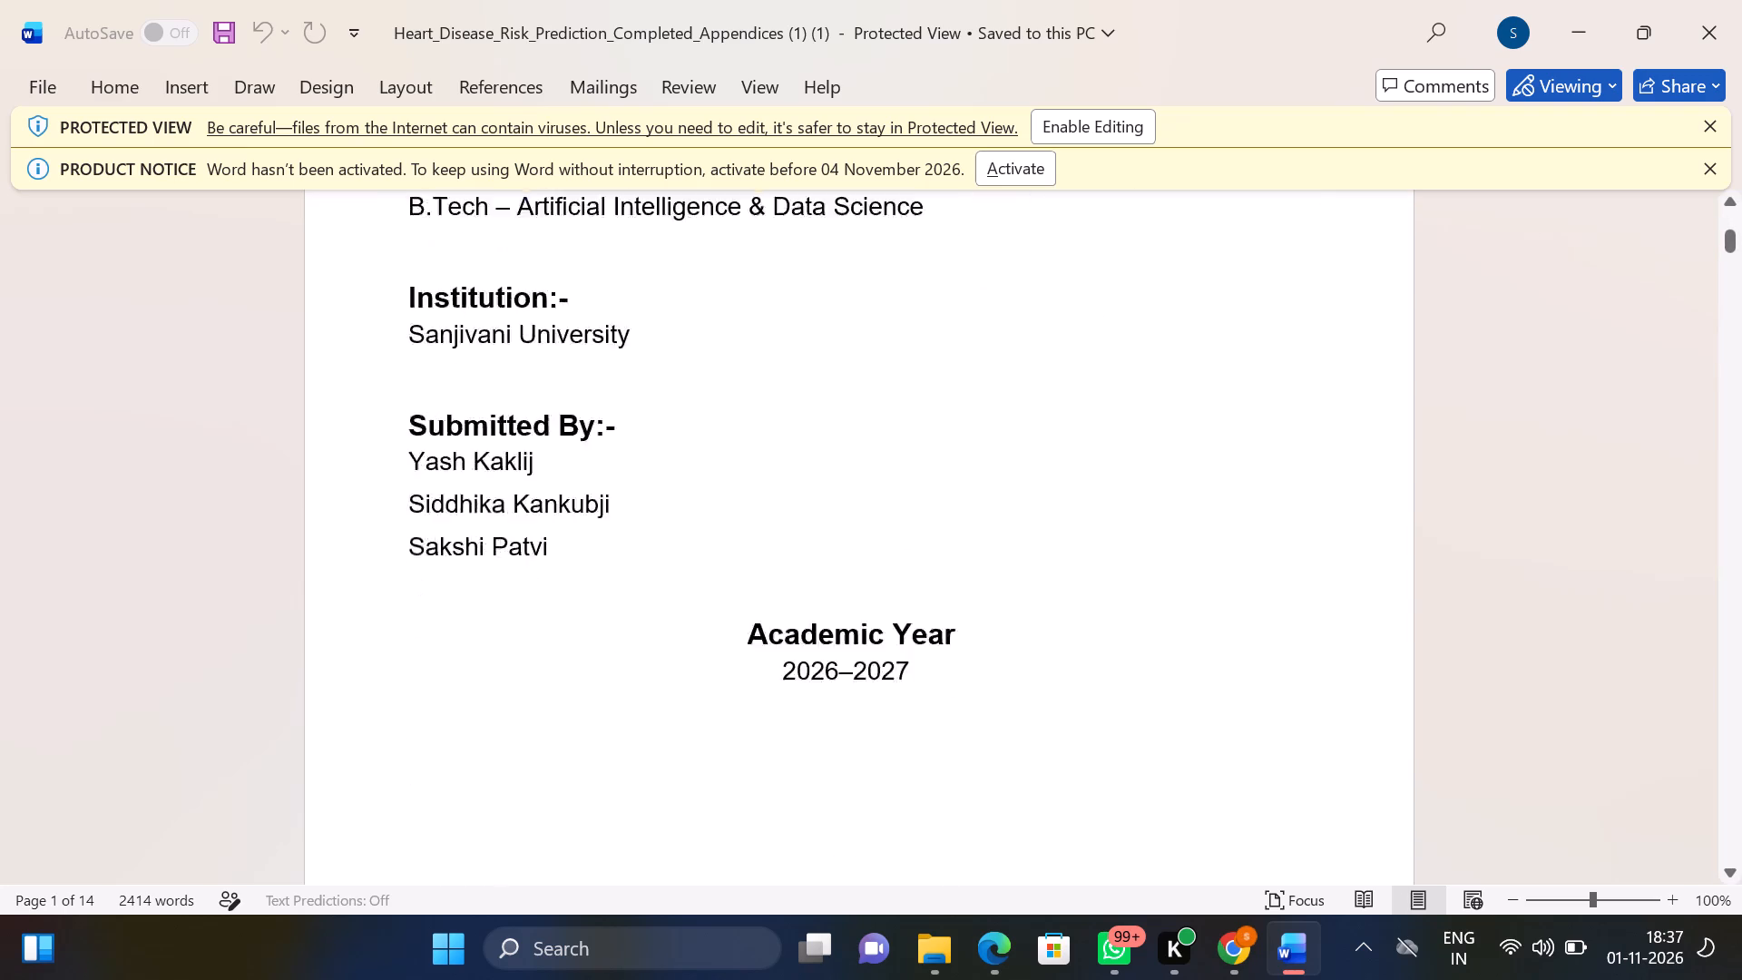
scroll(1369, 690, "up", 2)
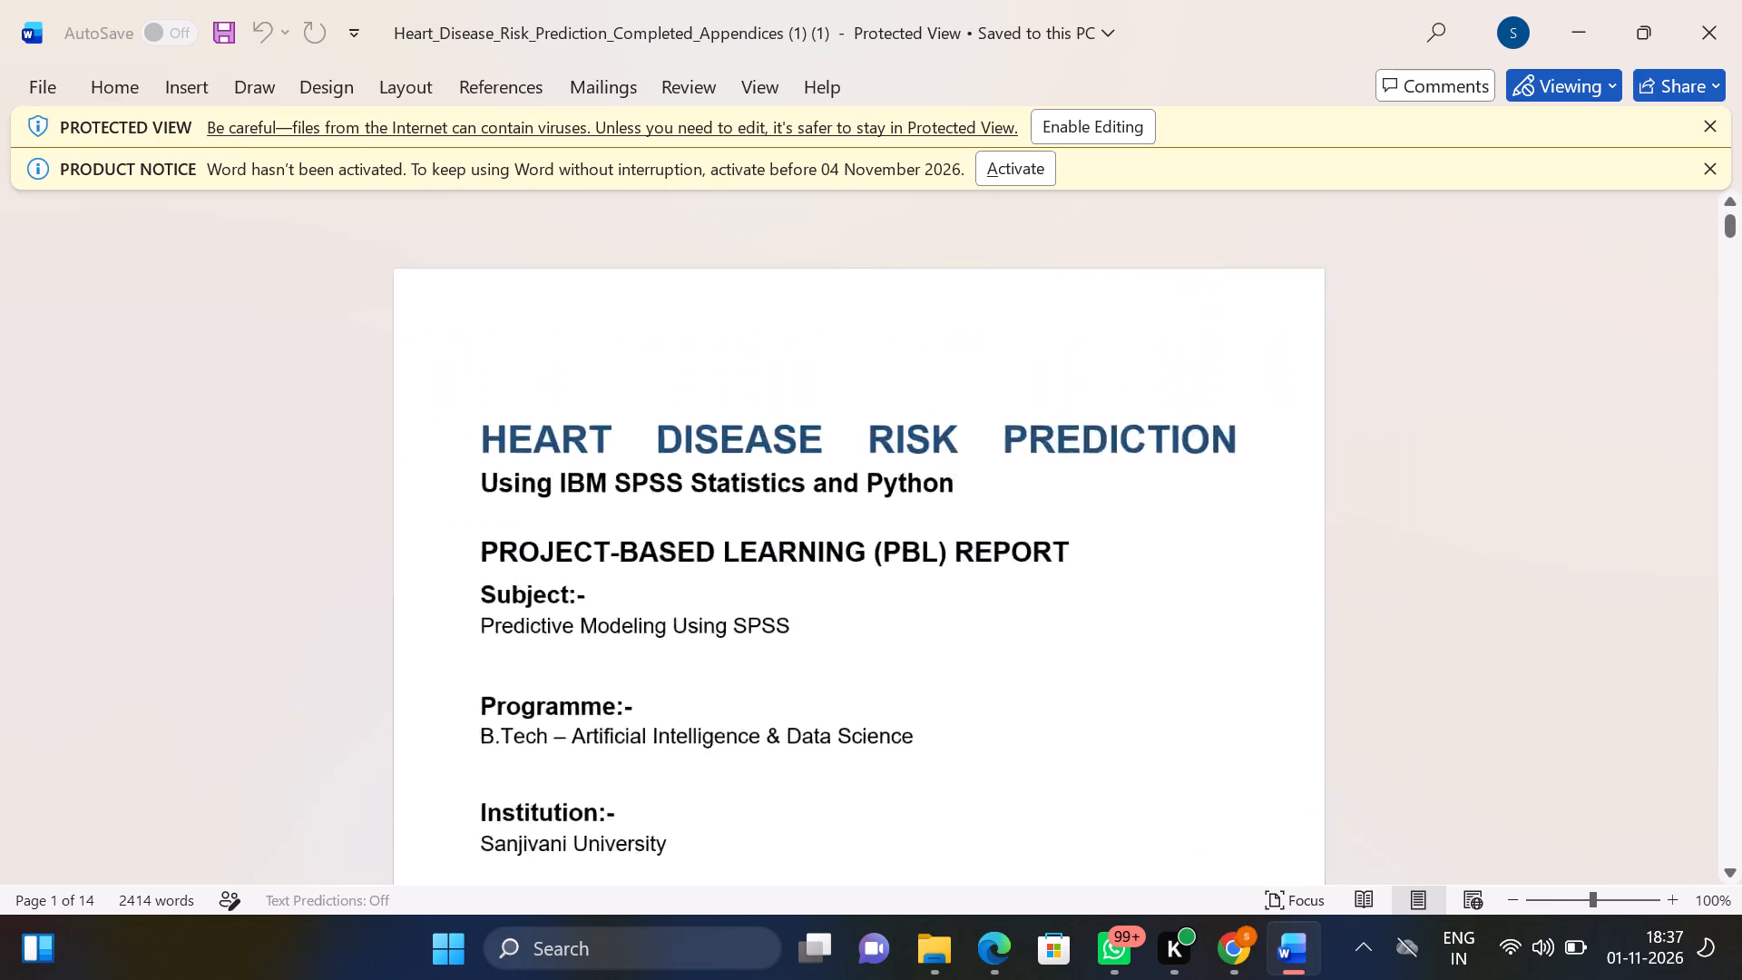
scroll(1369, 690, "right", 1)
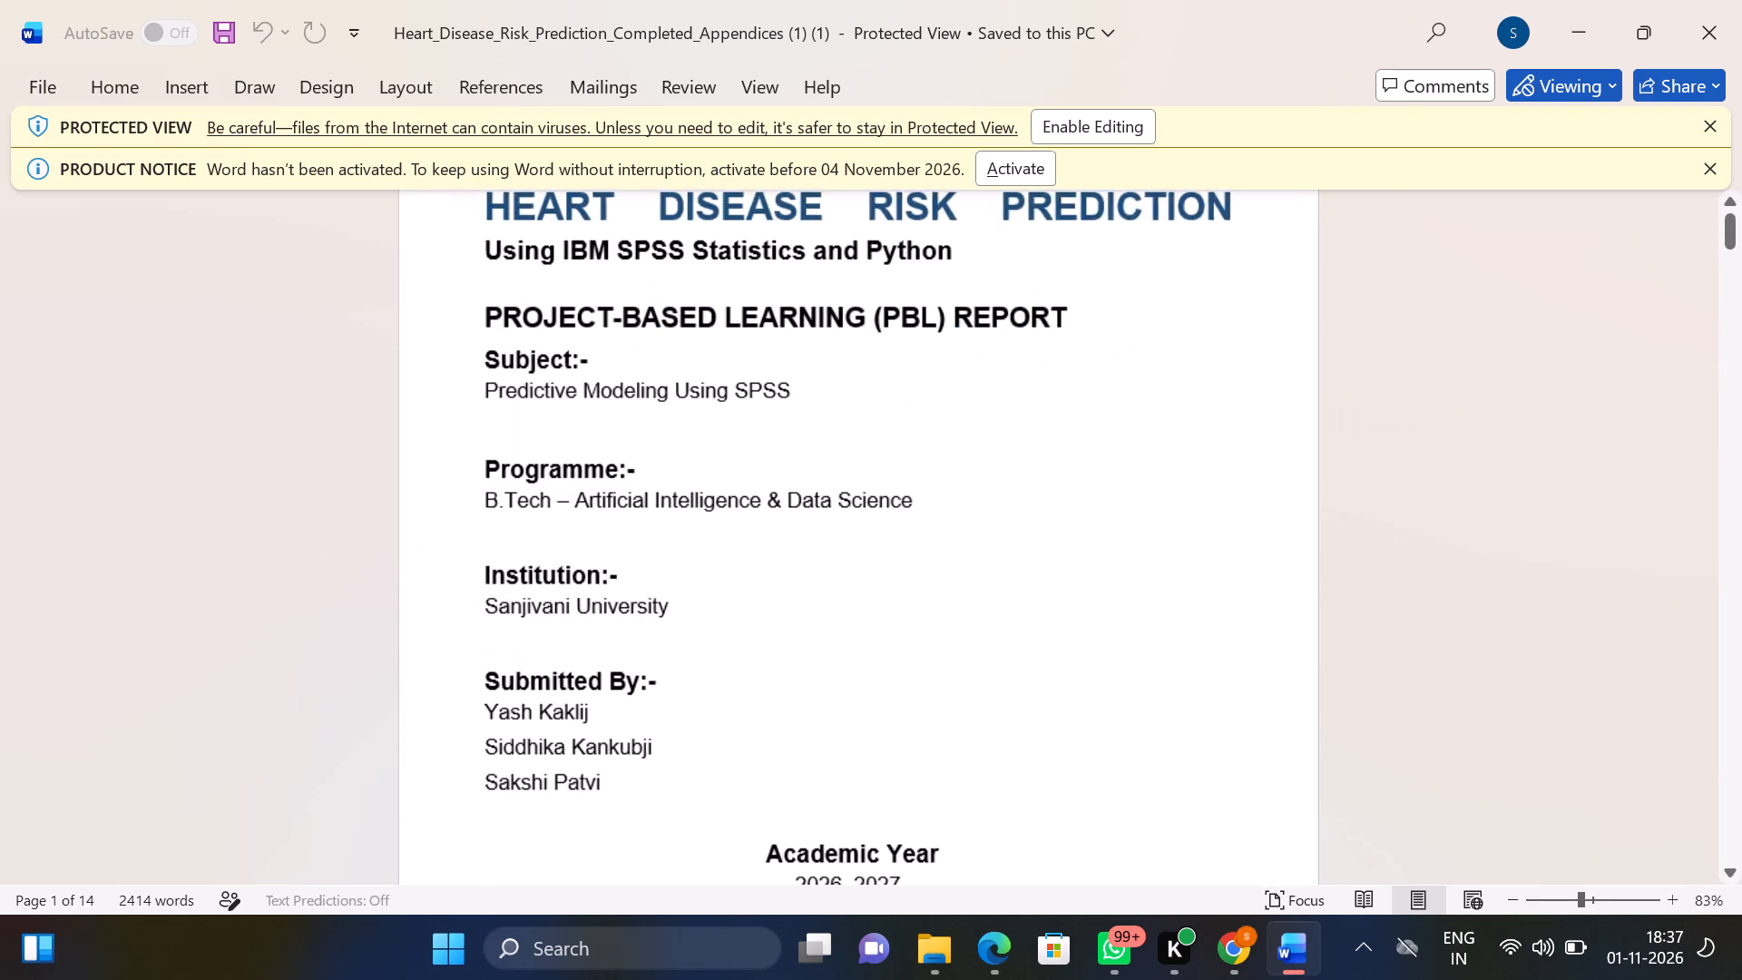
scroll(1460, 627, "down", 2)
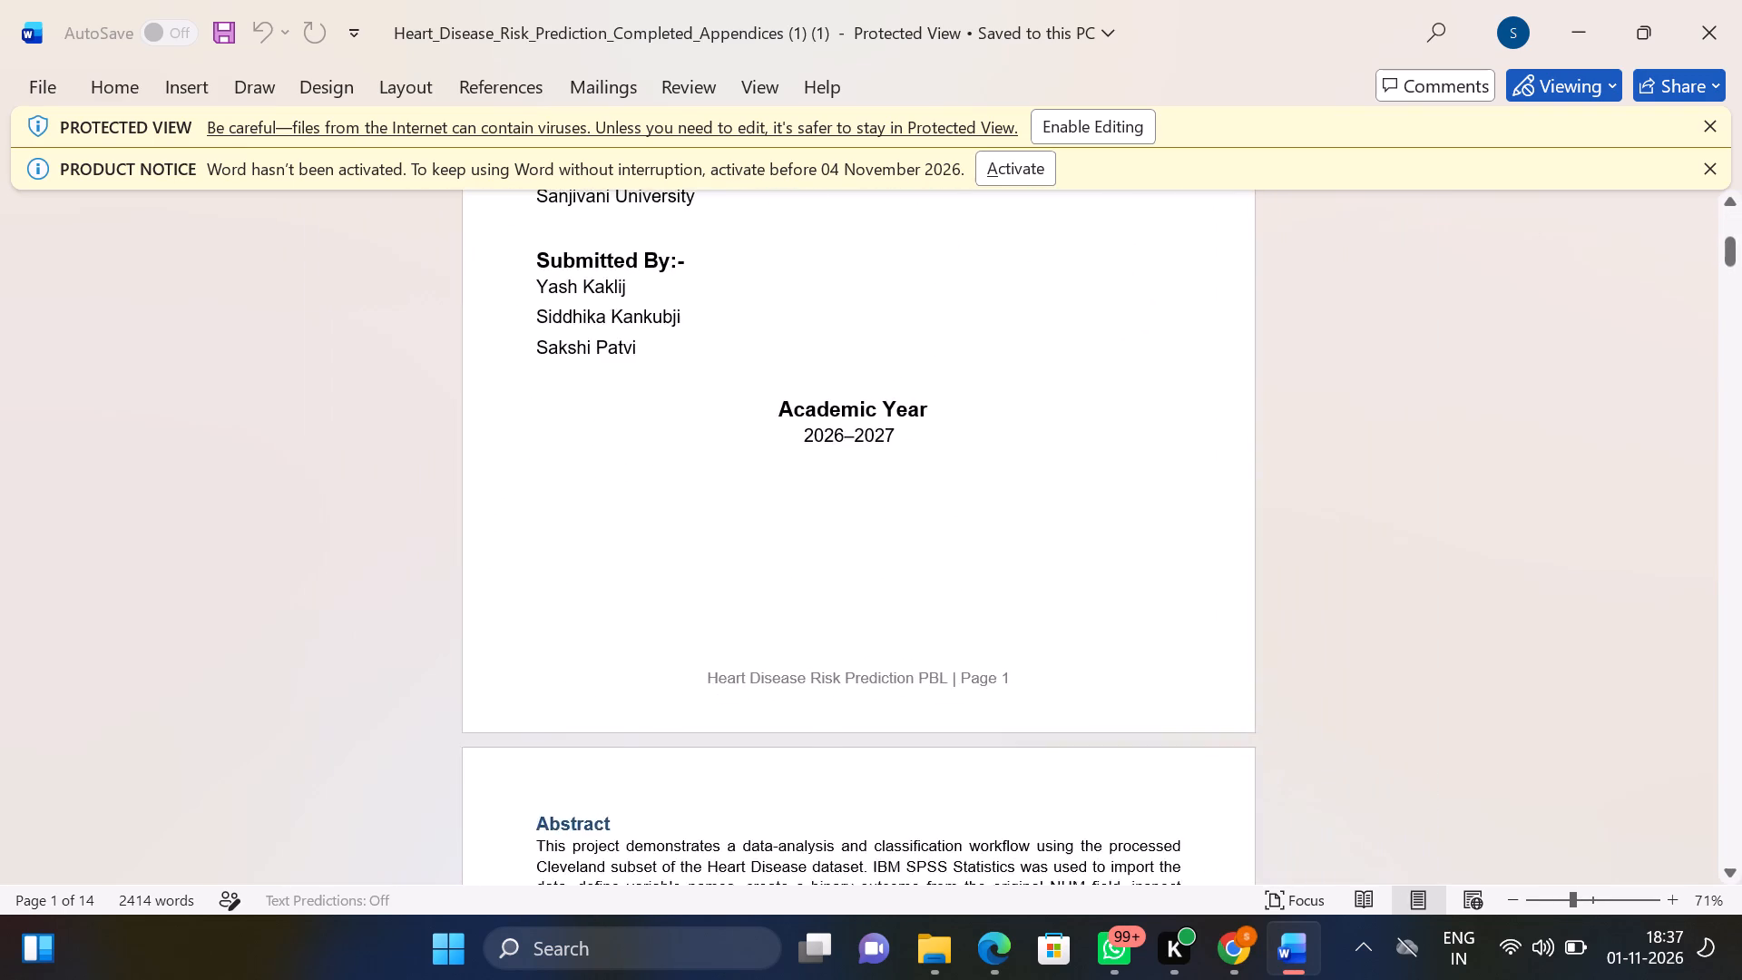
scroll(1460, 627, "up", 3)
Look through the report from the front pages to the end, examining the Appendix B submission checklist and the Appendix C evidence status.
scroll(1460, 627, "down", 8)
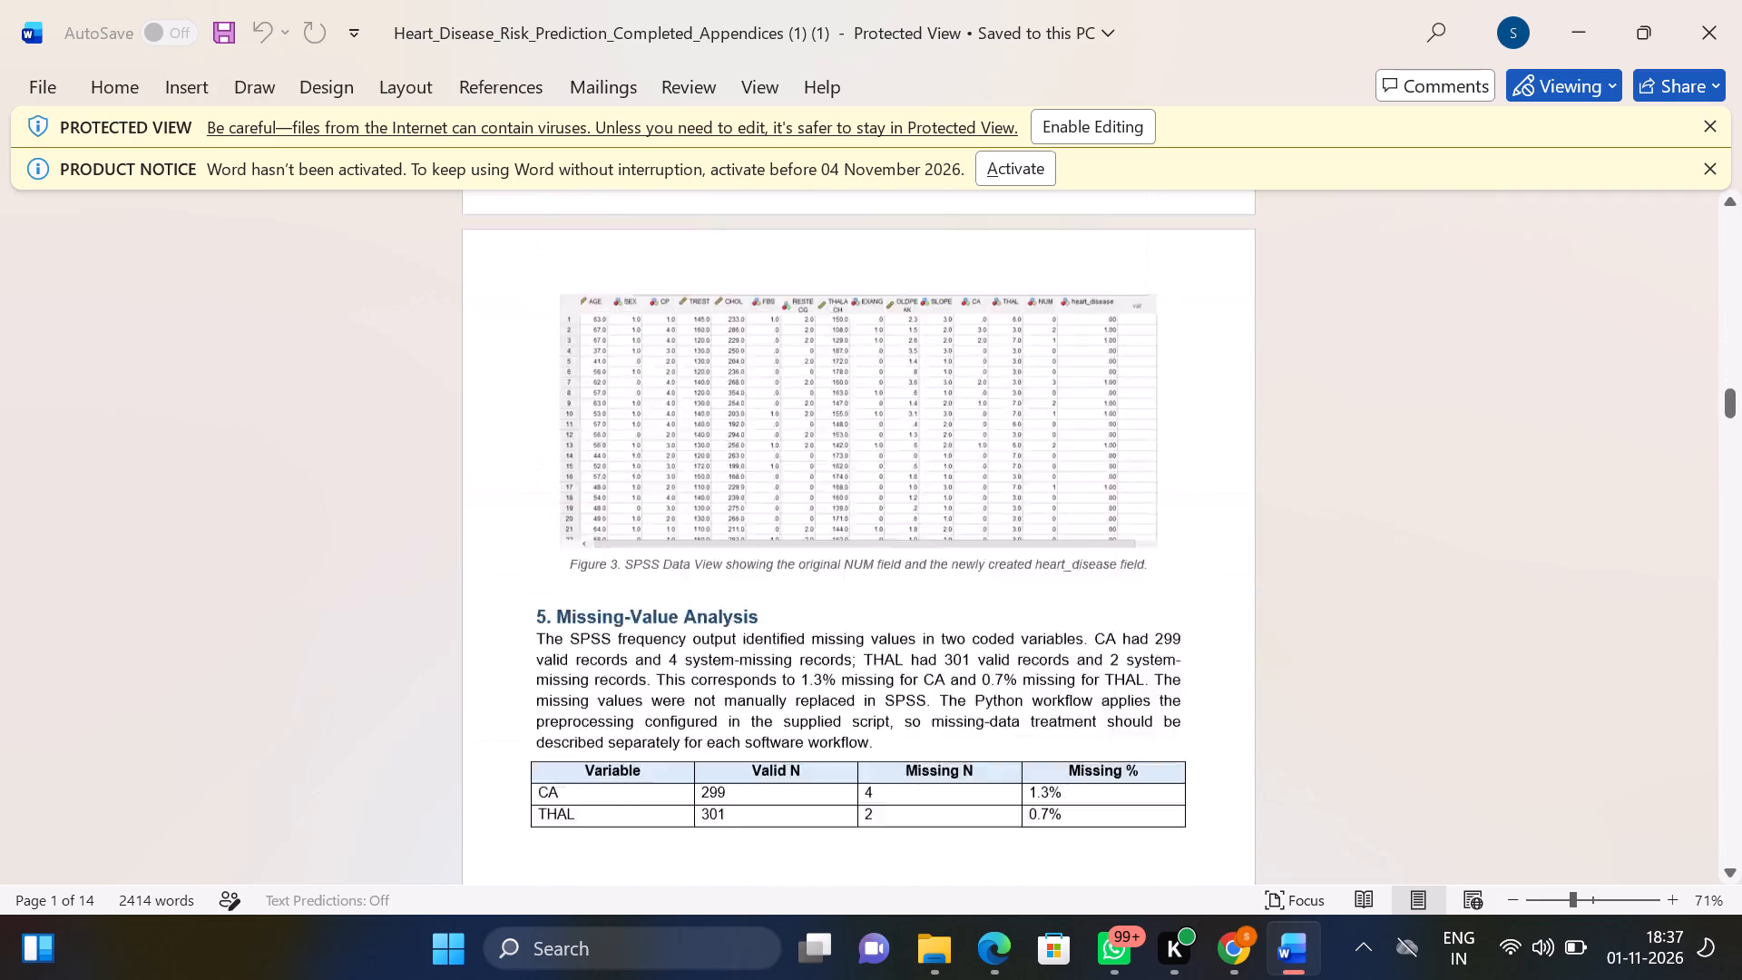
scroll(1460, 627, "down", 14)
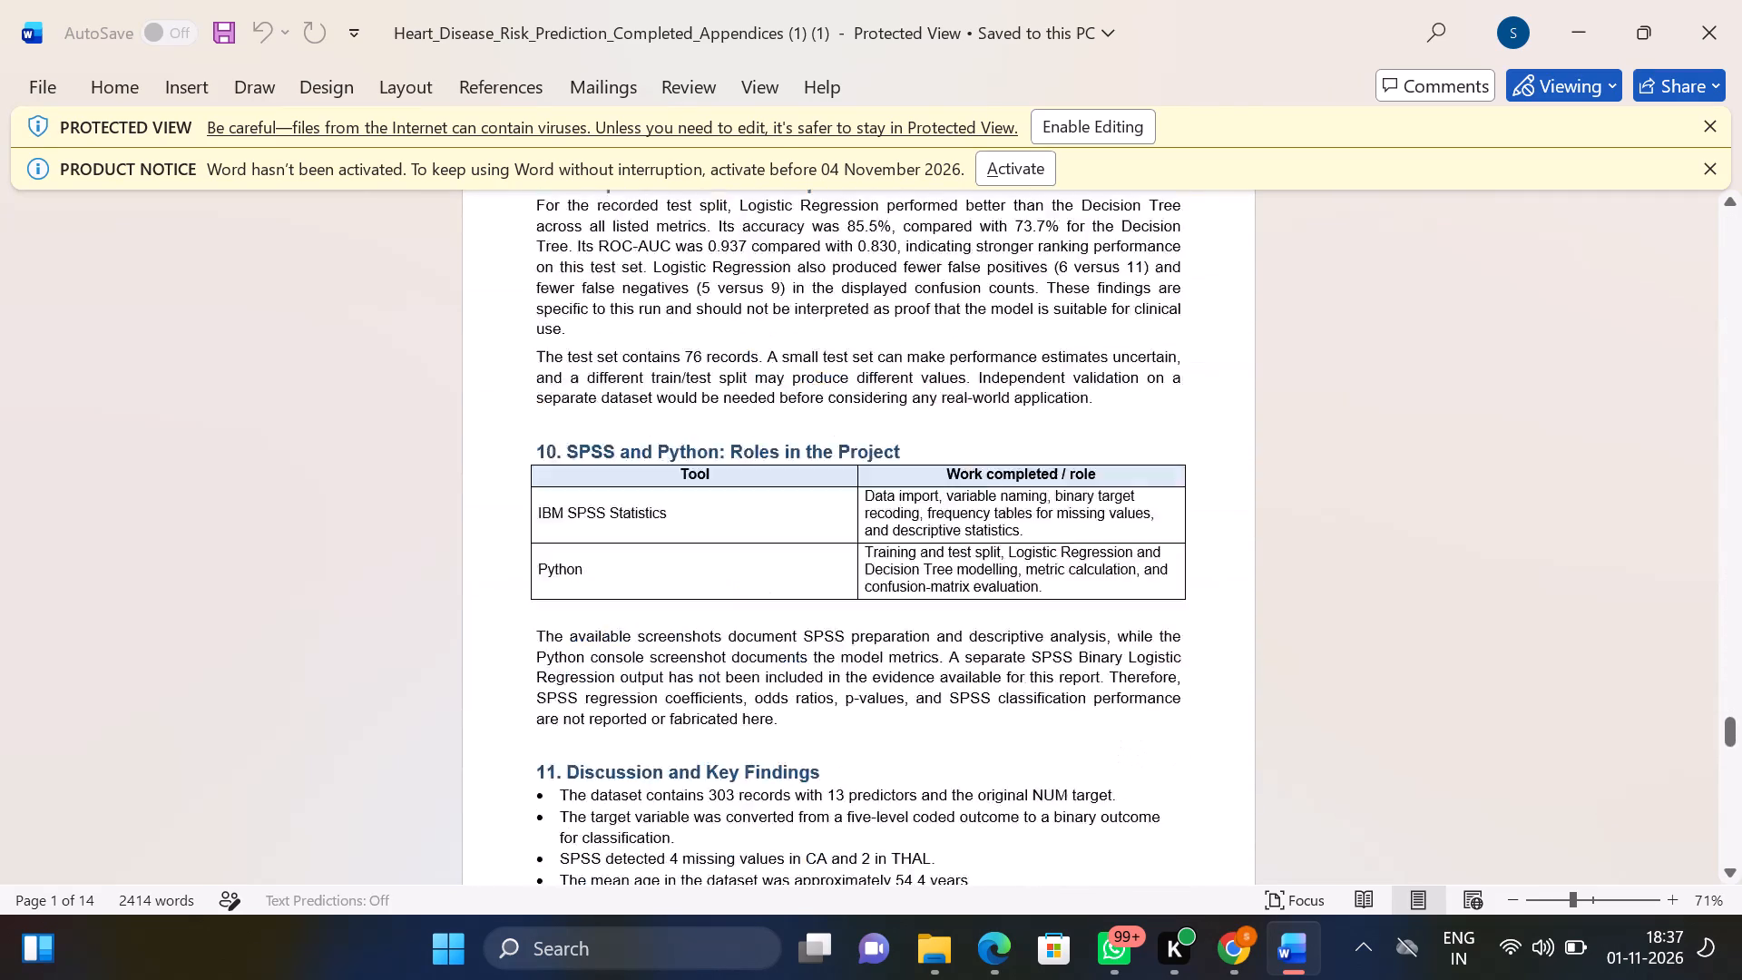
scroll(1460, 627, "down", 7)
scroll(1460, 627, "up", 1)
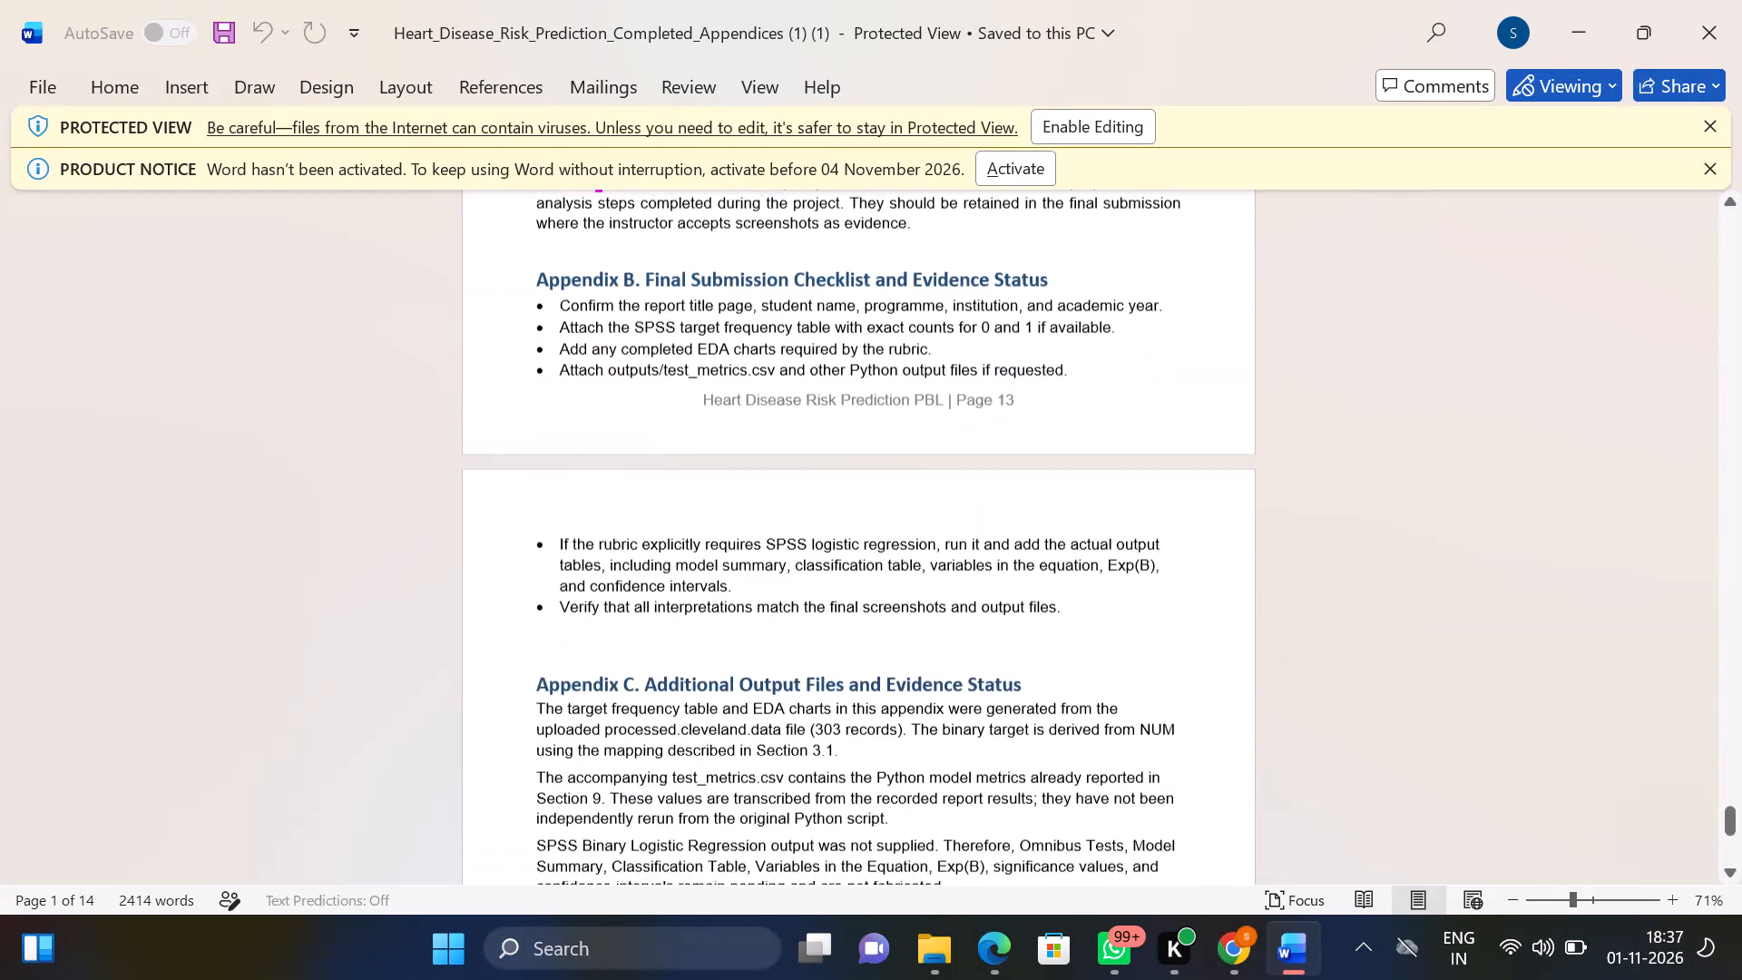
scroll(1460, 627, "up", 1)
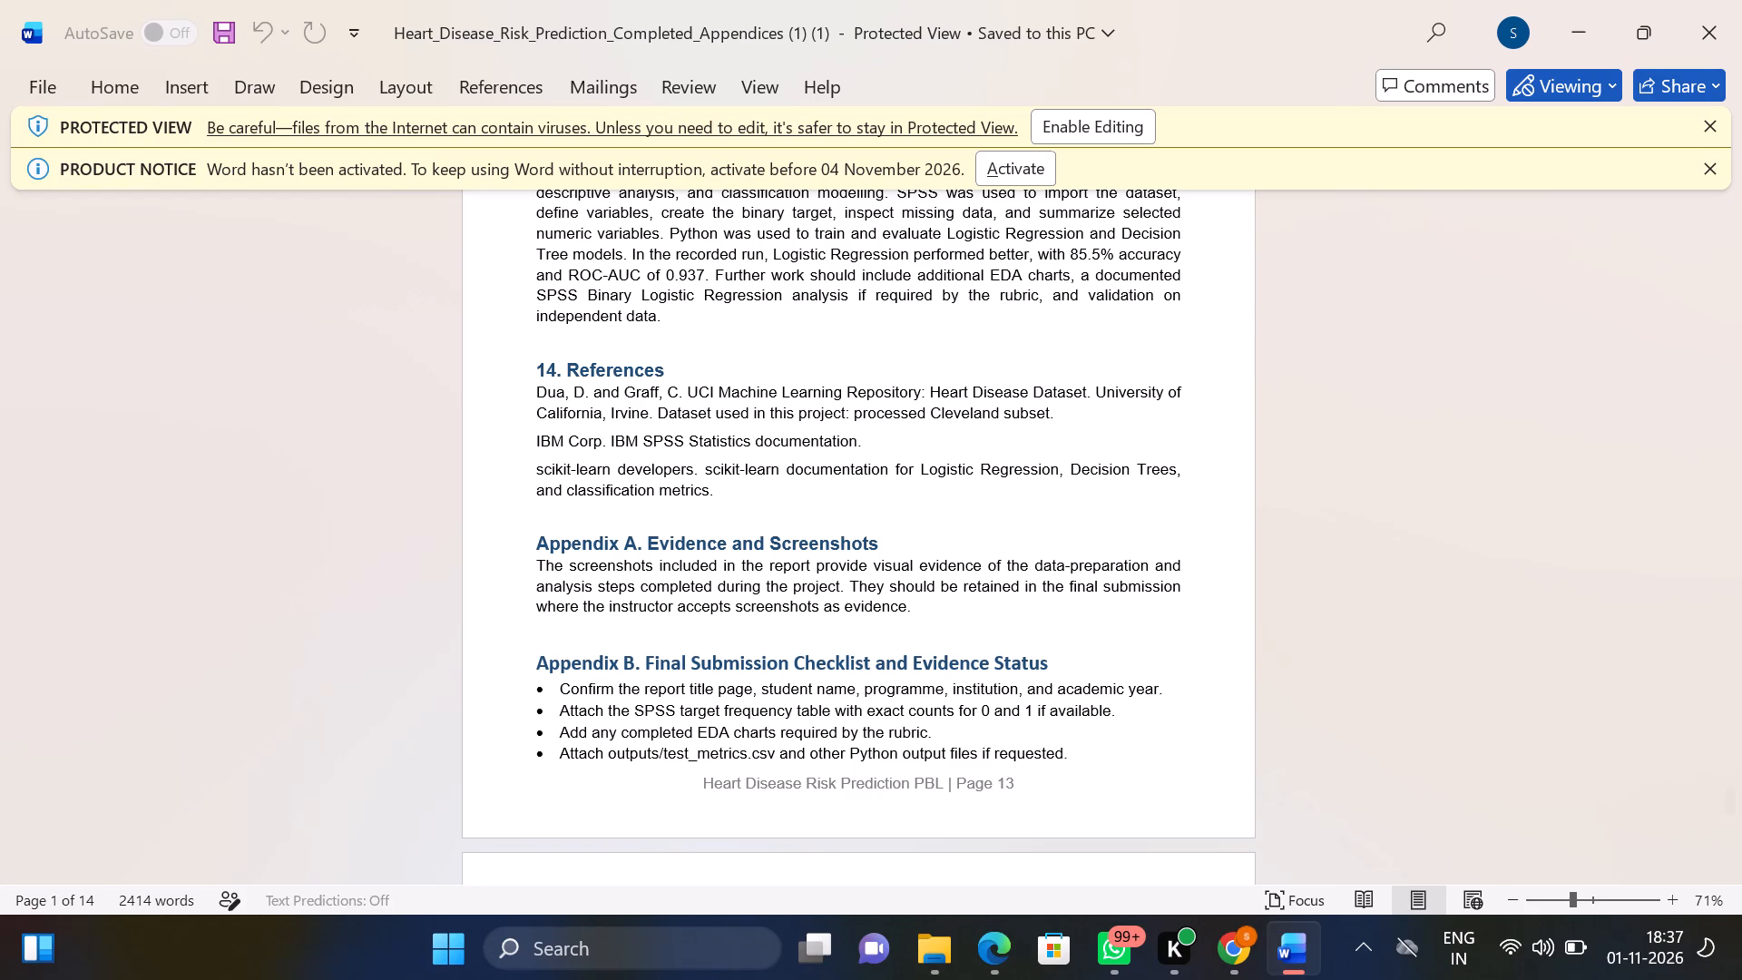
scroll(1460, 627, "down", 2)
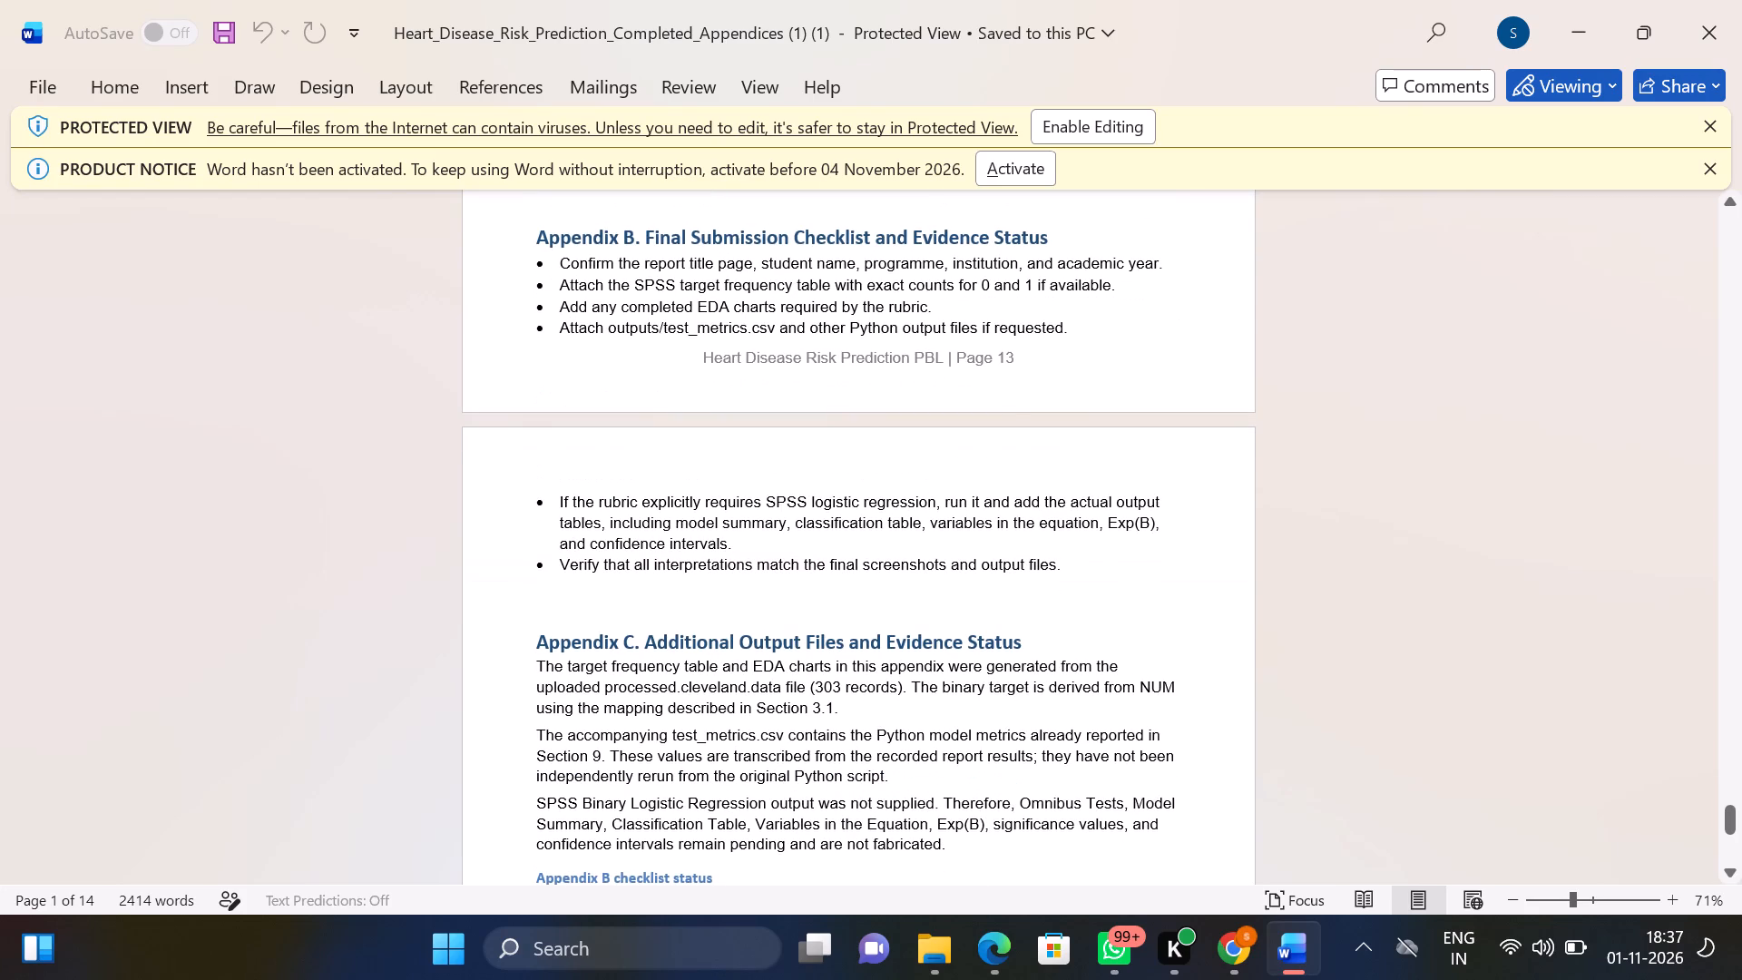
scroll(1460, 627, "down", 9)
scroll(1113, 554, "down", 2)
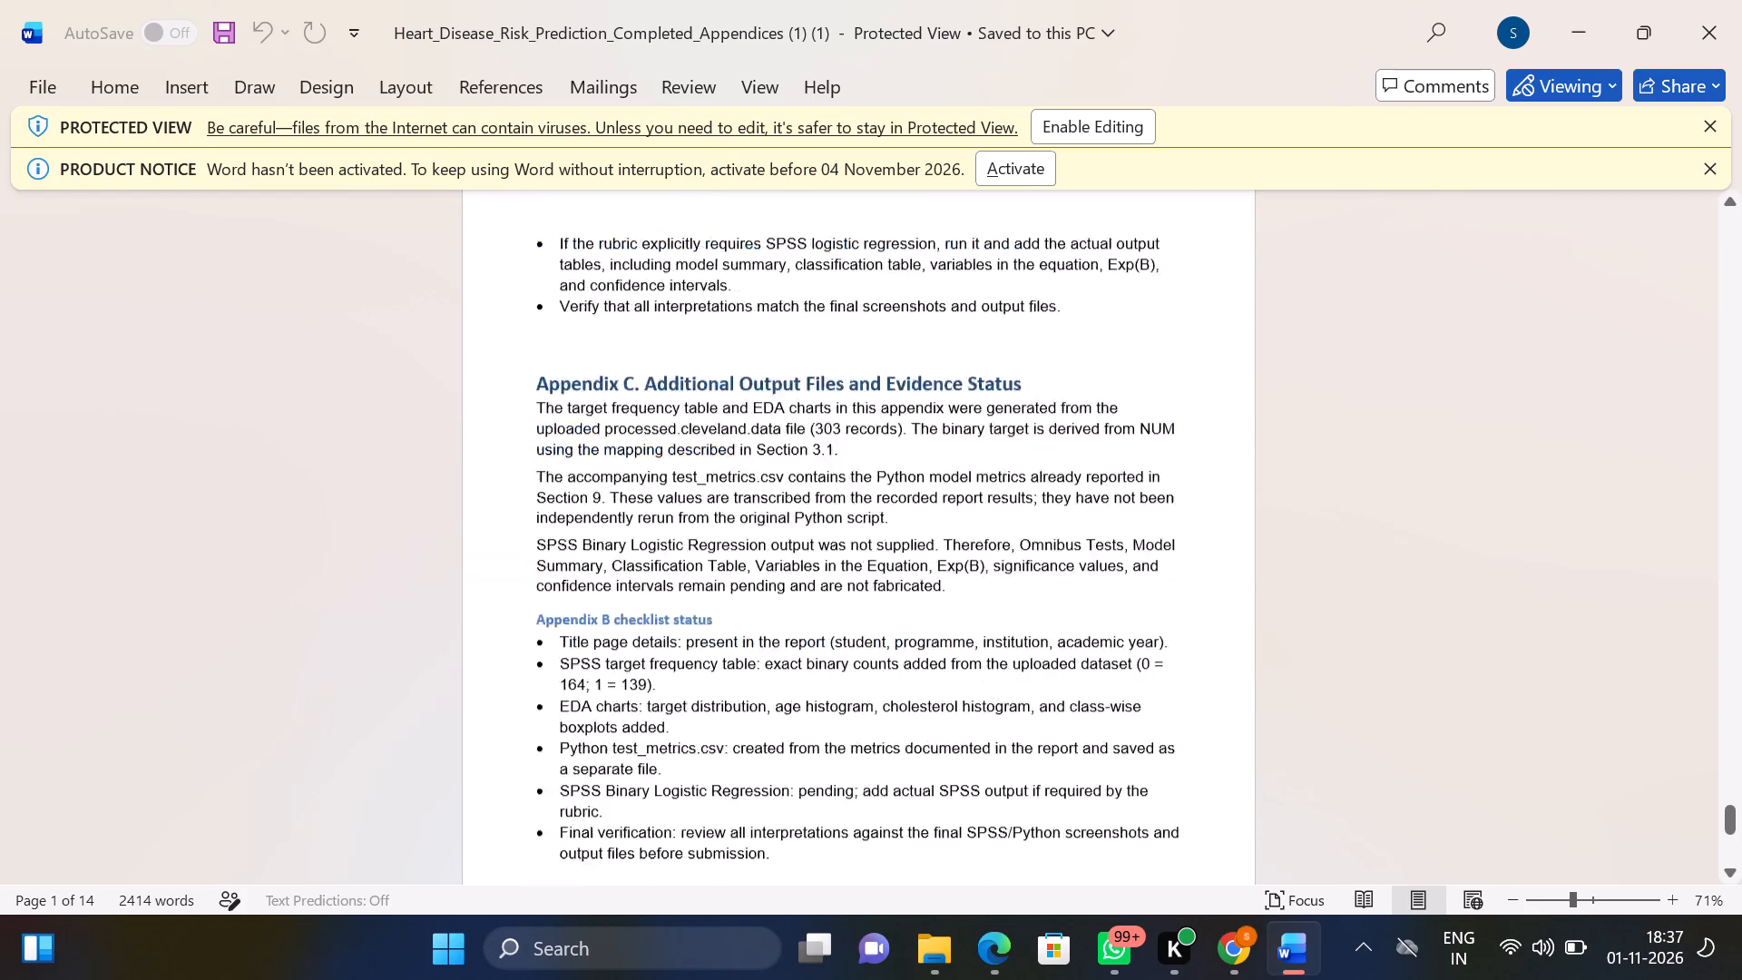
scroll(1113, 554, "down", 3)
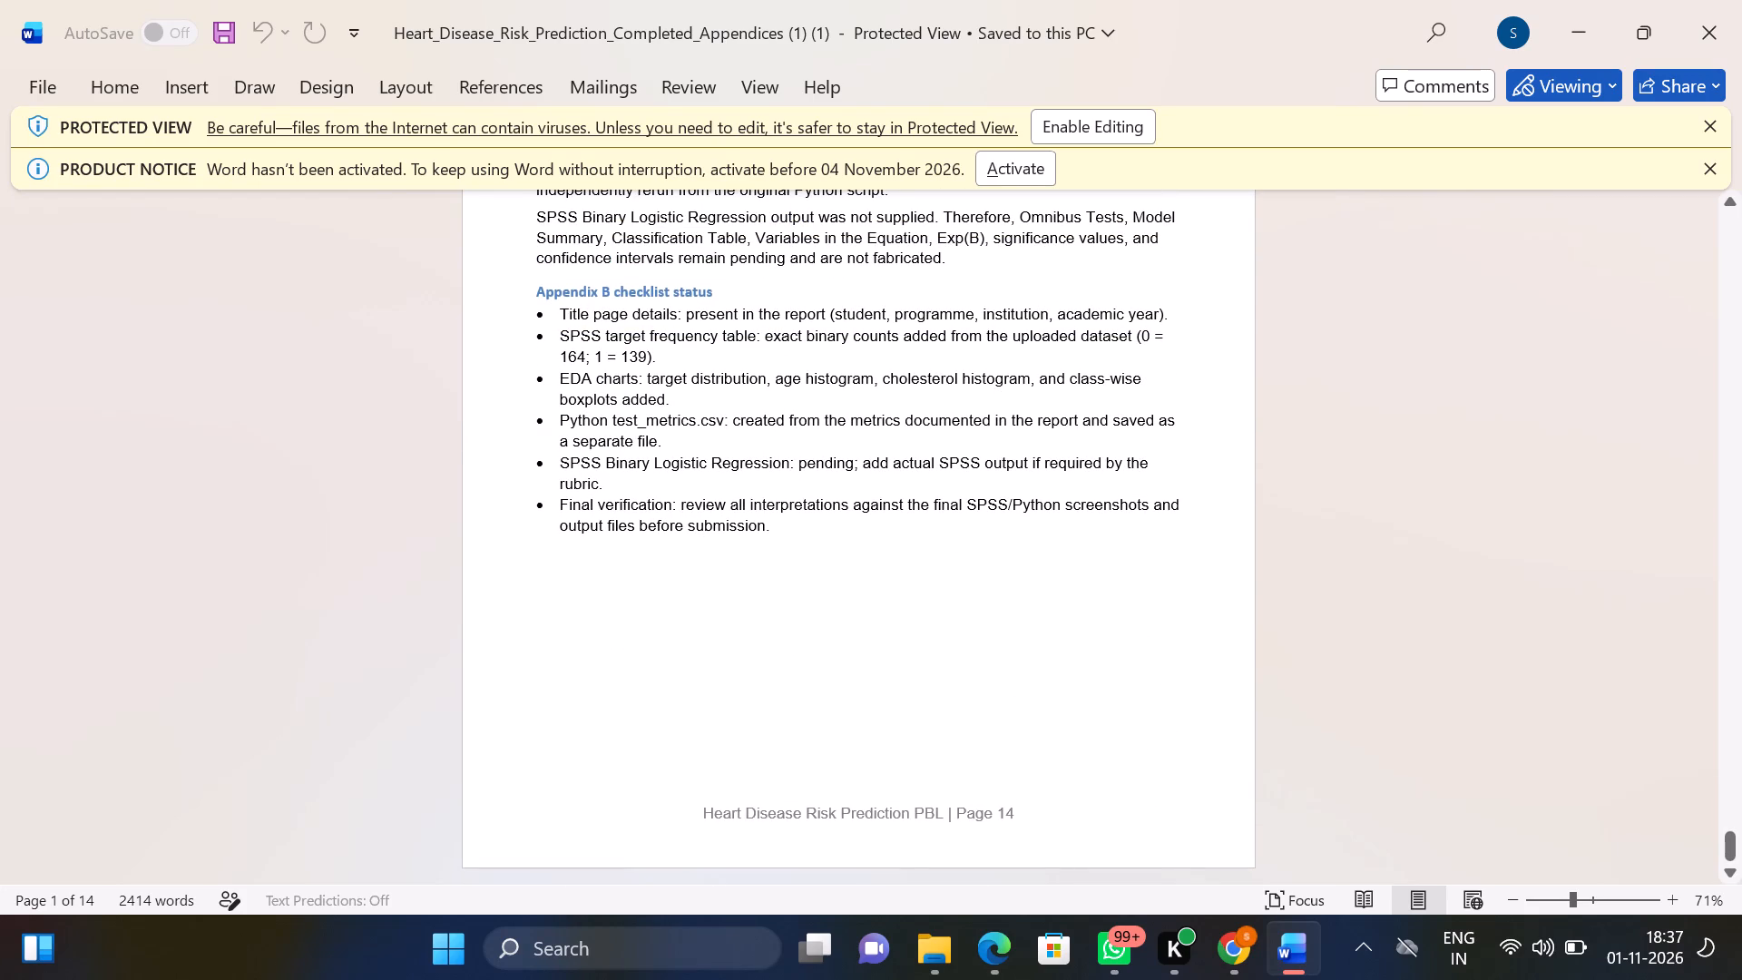